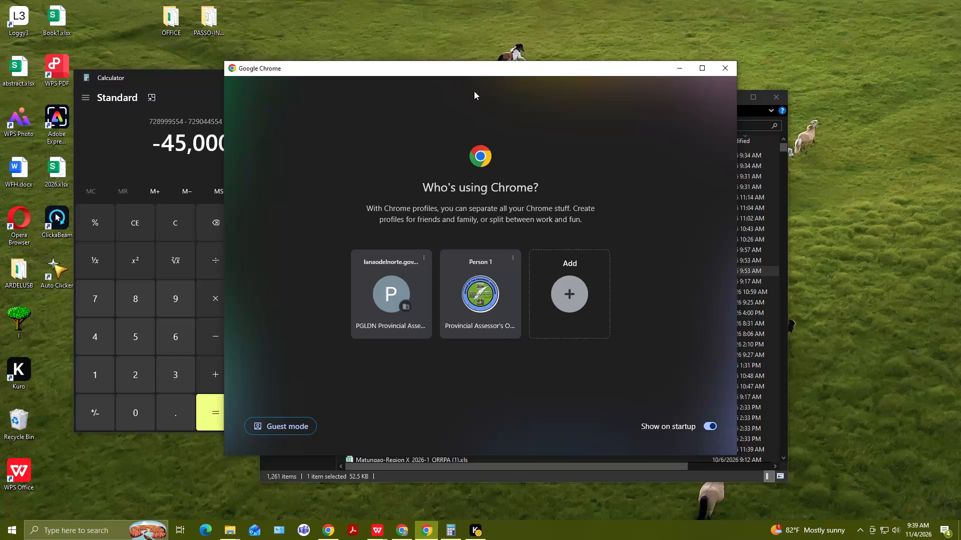
# Minimize the Chrome profile picker and bring the Downloads folder window forward.
pyautogui.click(542, 20)
pyautogui.click(684, 65)
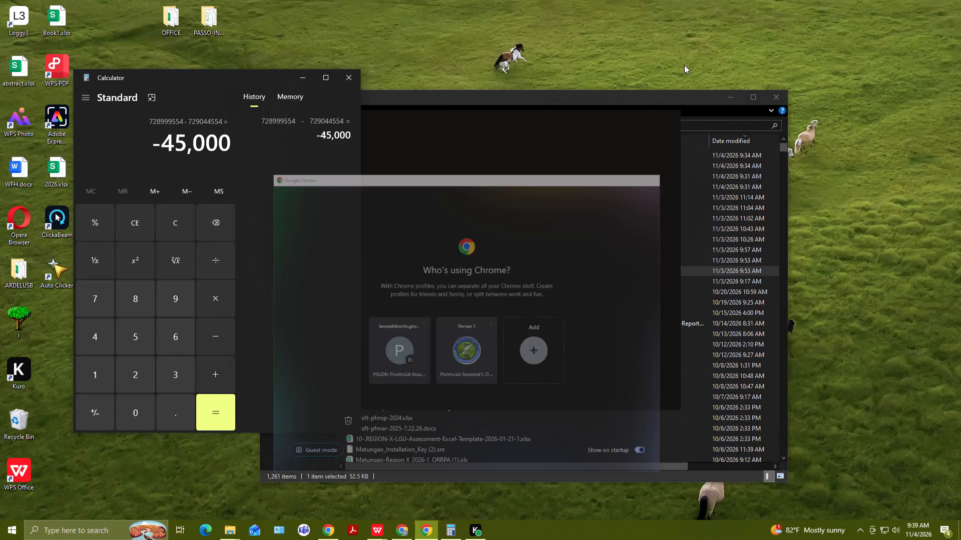
pyautogui.click(701, 100)
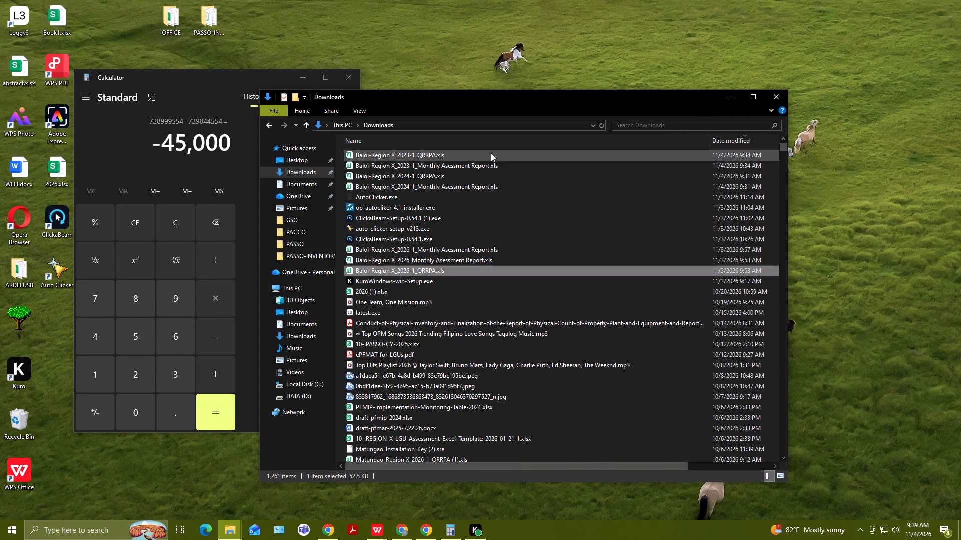
# Launch Excel 2013 with a blank workbook, answering yes to the default-program prompt.
pyautogui.click(93, 528)
pyautogui.press('e')
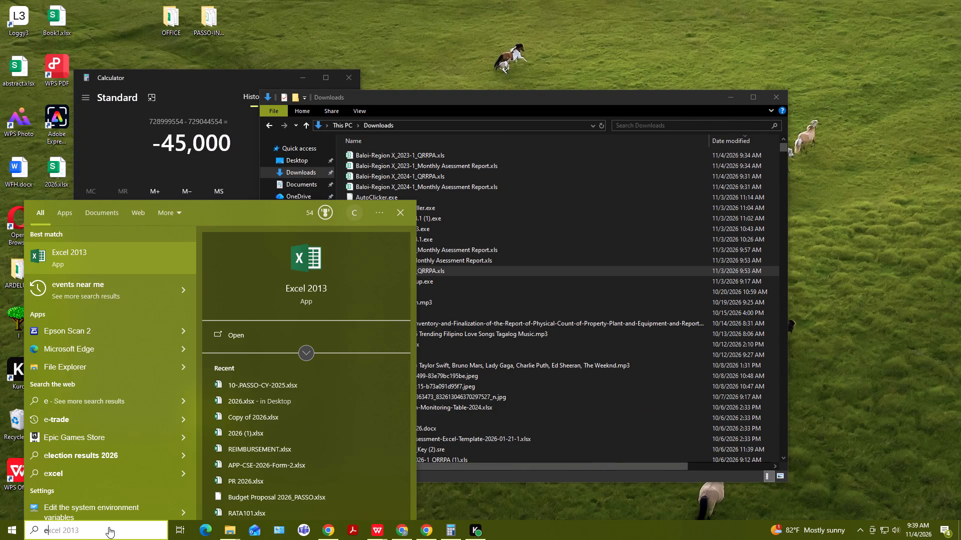
pyautogui.click(140, 252)
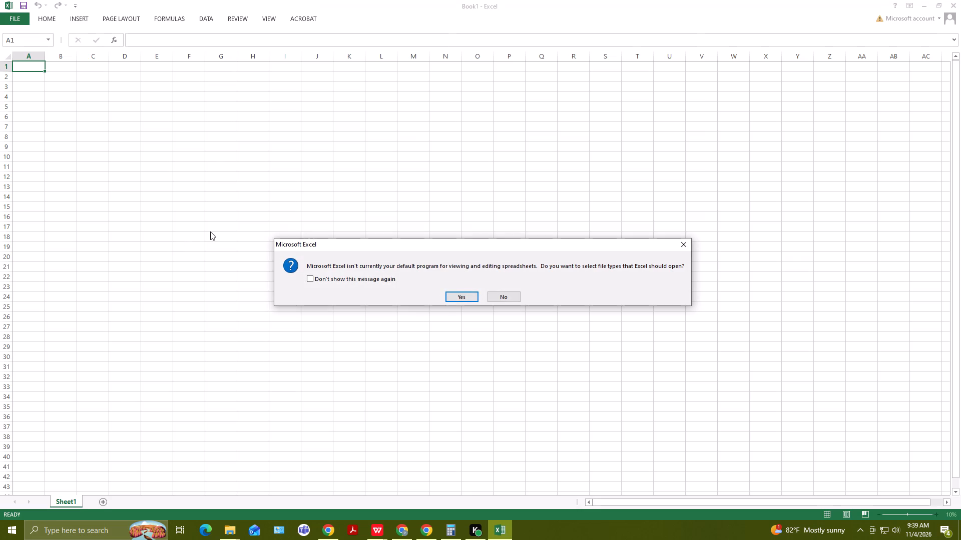
pyautogui.click(468, 299)
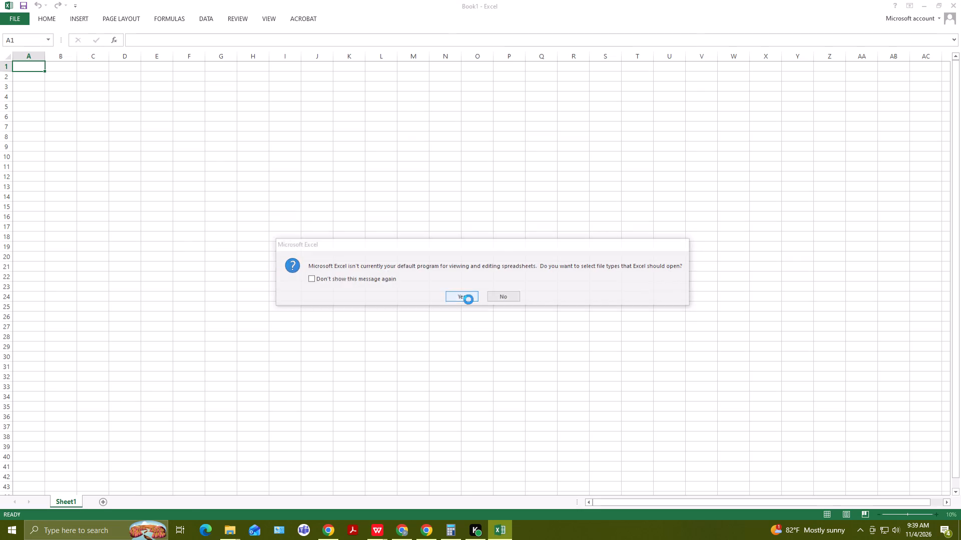
pyautogui.click(627, 268)
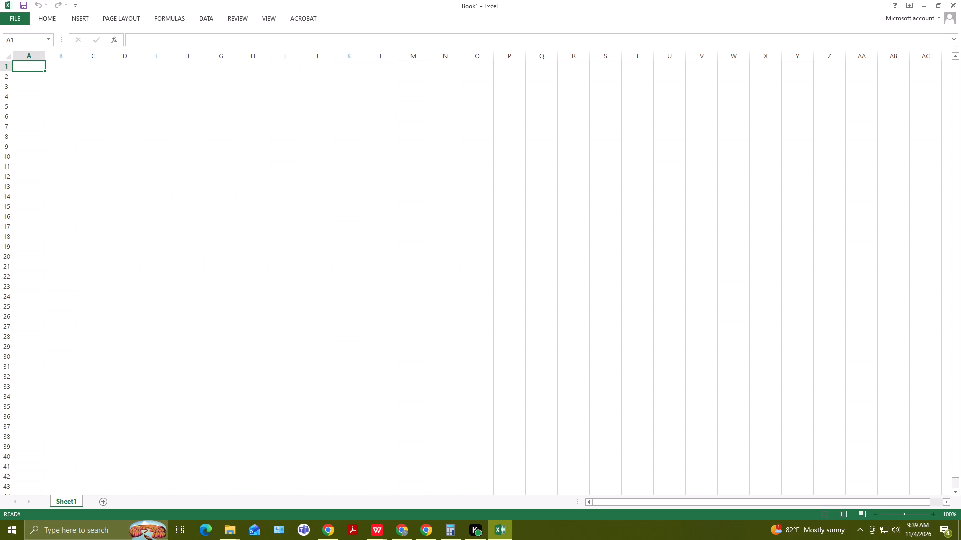
# Enter the heading Baloi in cell A1.
pyautogui.write('Ba')
pyautogui.write('lod')
pyautogui.press('BackSpace')
pyautogui.press('i')
pyautogui.click(77, 126)
# Merge cells A1:D1 and center the Baloi heading across them.
pyautogui.moveTo(36, 67); pyautogui.dragTo(66, 67)
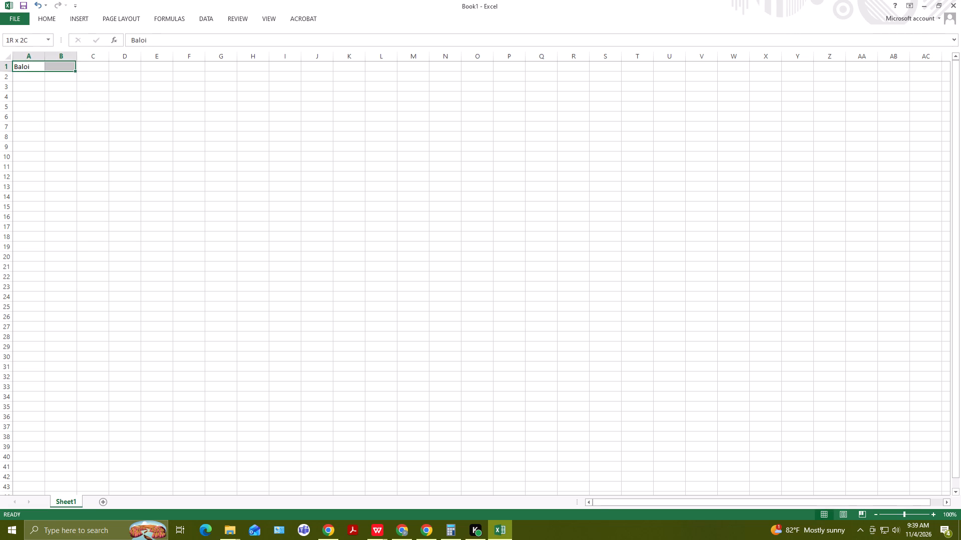
pyautogui.moveTo(66, 67); pyautogui.dragTo(114, 66)
pyautogui.click(51, 15)
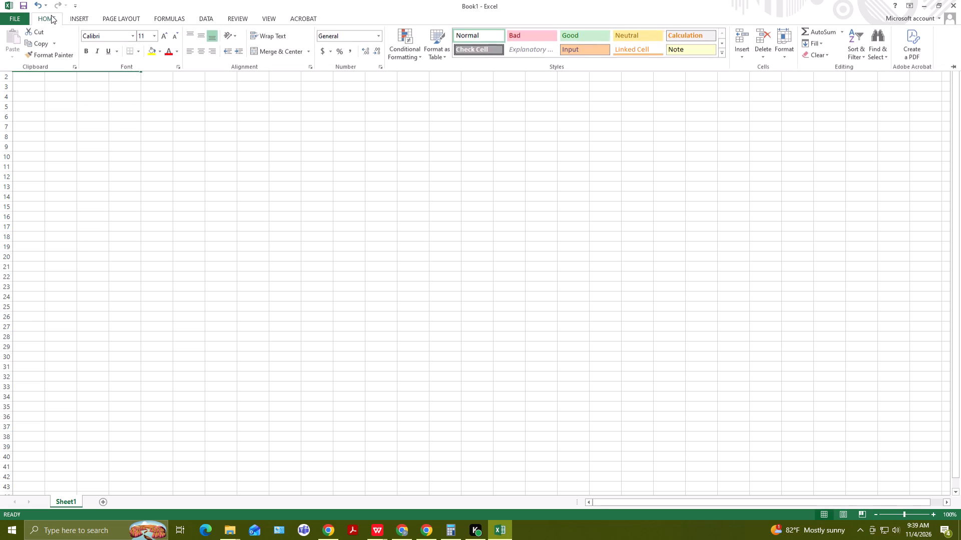
pyautogui.click(255, 51)
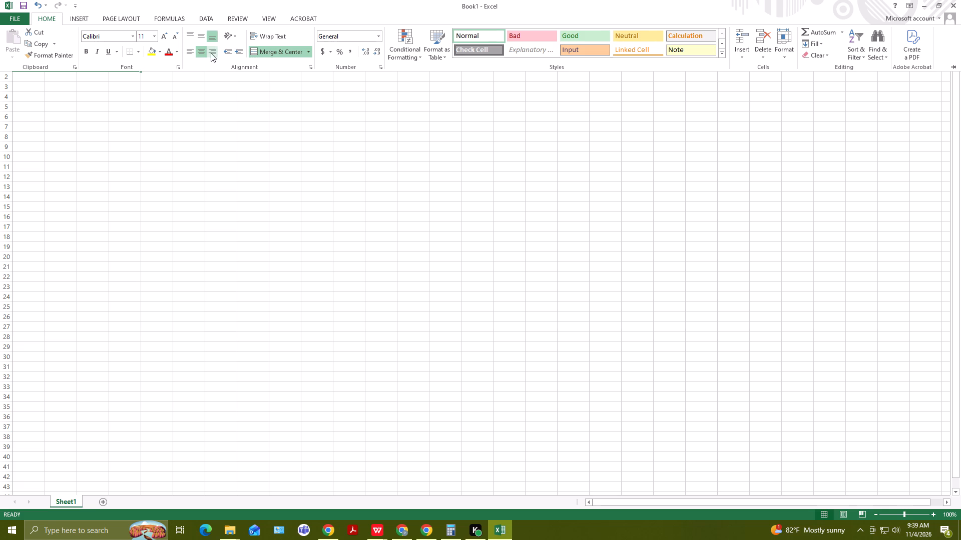
pyautogui.click(202, 53)
pyautogui.click(173, 124)
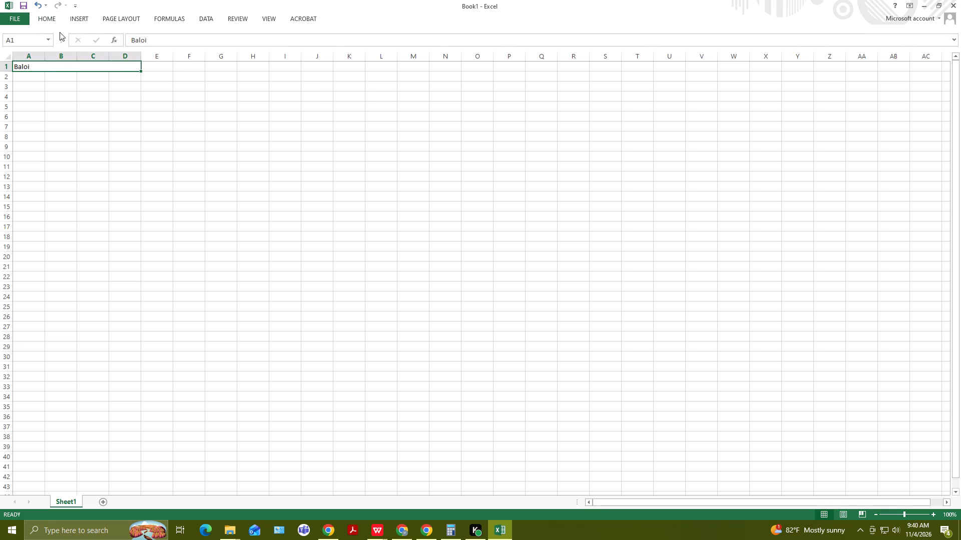
pyautogui.click(49, 16)
pyautogui.click(199, 53)
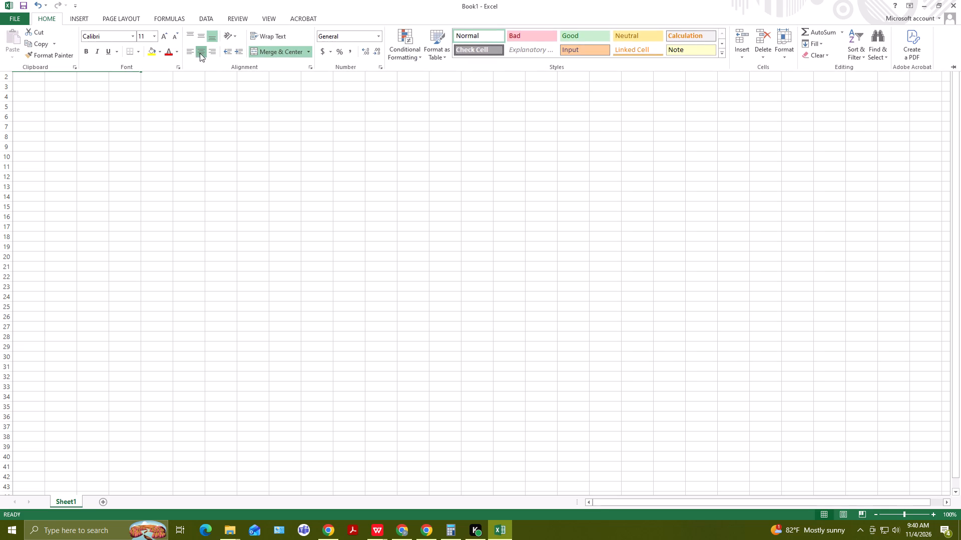
pyautogui.click(255, 108)
pyautogui.click(139, 107)
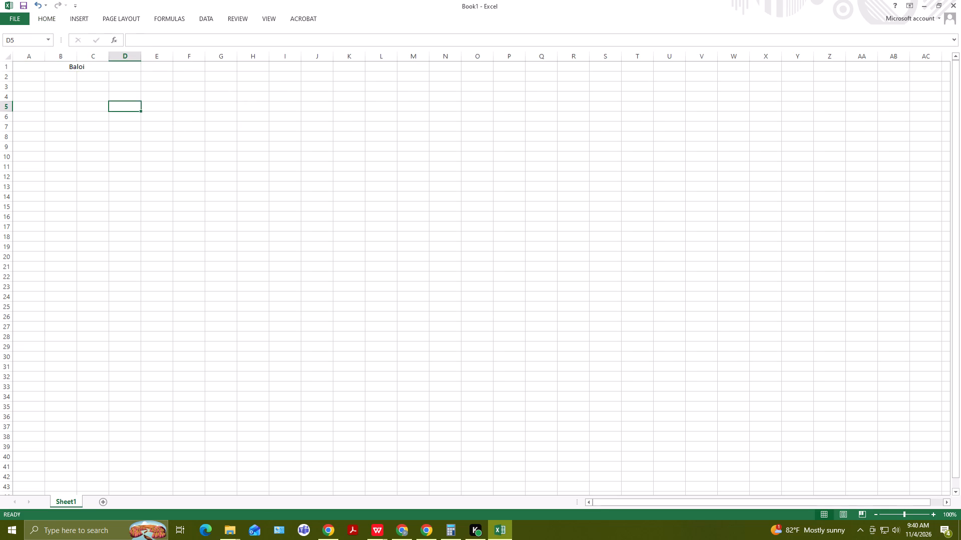
# Merge and center cells E1:H1 and enter the heading baroy in the merged cell.
pyautogui.moveTo(154, 68); pyautogui.dragTo(242, 66)
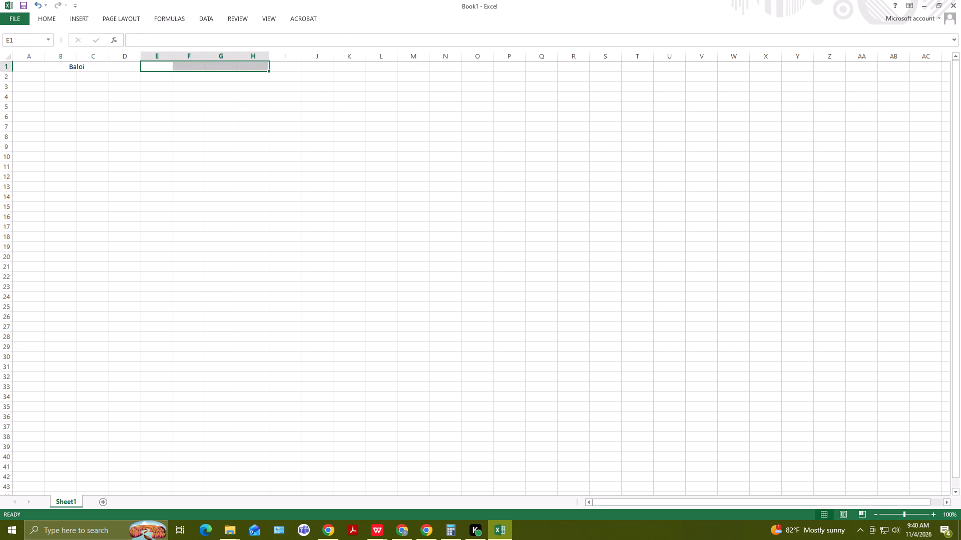
pyautogui.click(47, 20)
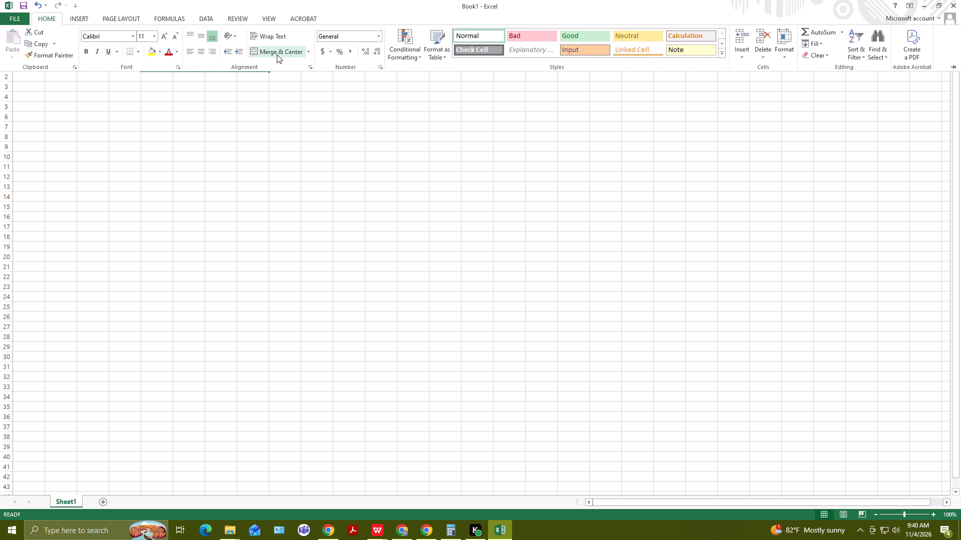
pyautogui.click(280, 52)
pyautogui.click(166, 102)
pyautogui.scroll(2, 189, 101)
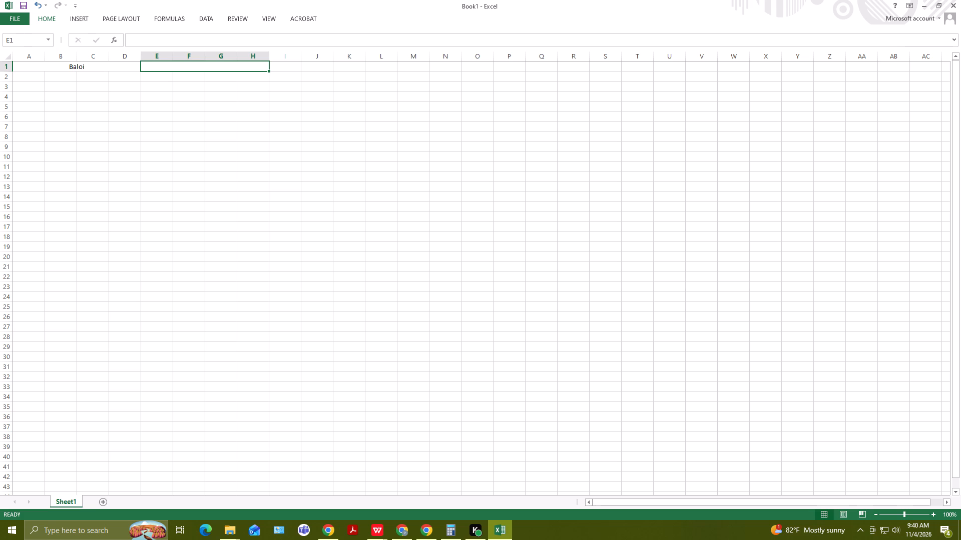
pyautogui.write('baroy')
pyautogui.press('Right')
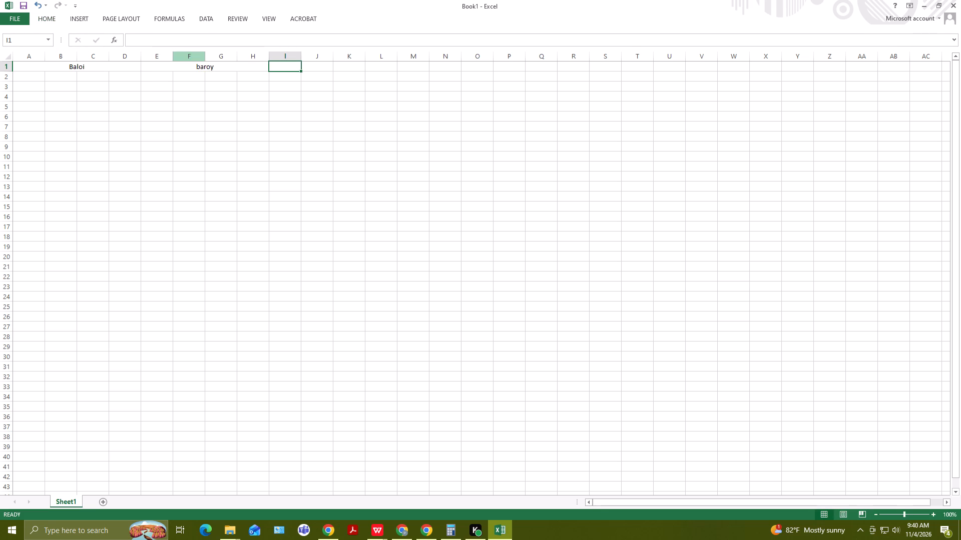
# Merge and center cells I1:L1 and enter the heading kapatagan in the merged cell.
pyautogui.click(323, 89)
pyautogui.moveTo(286, 67); pyautogui.dragTo(369, 65)
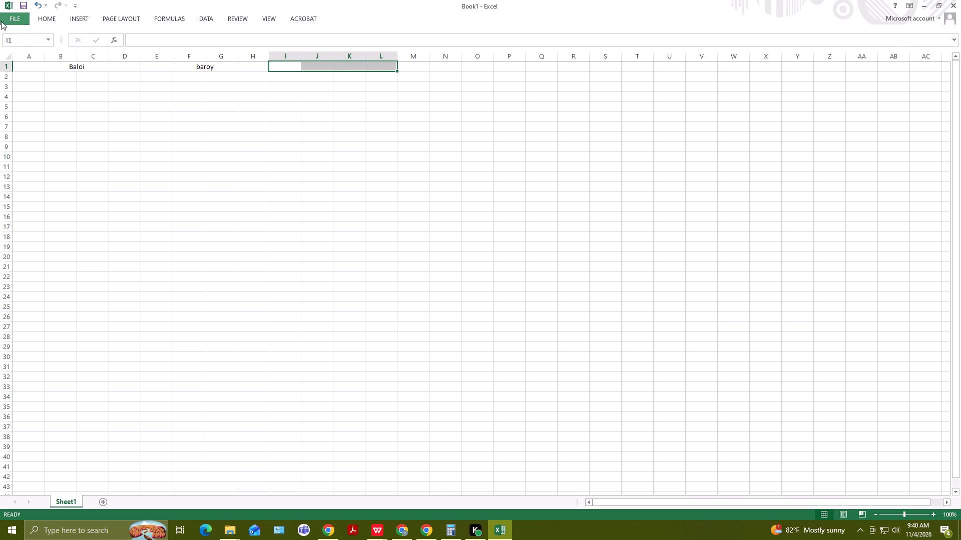
pyautogui.click(47, 16)
pyautogui.click(266, 52)
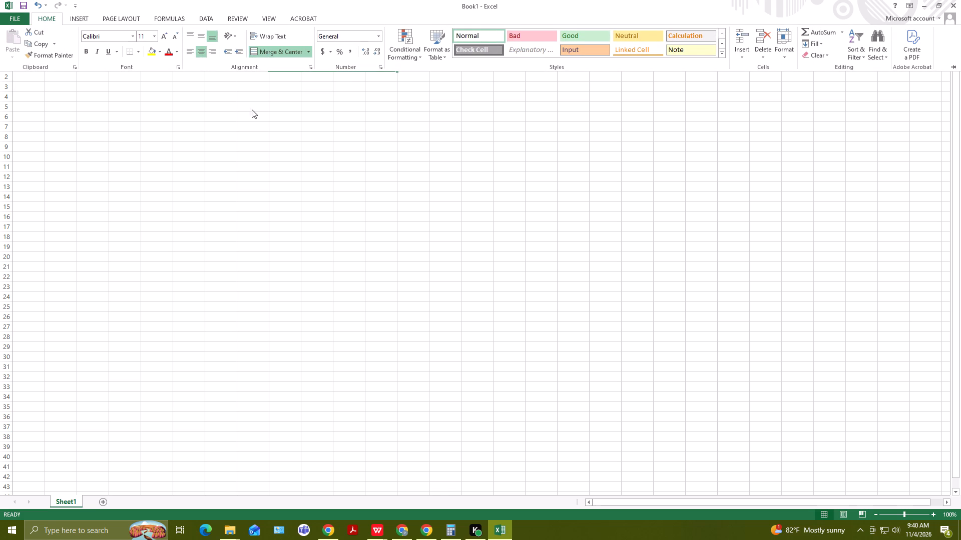
pyautogui.click(260, 112)
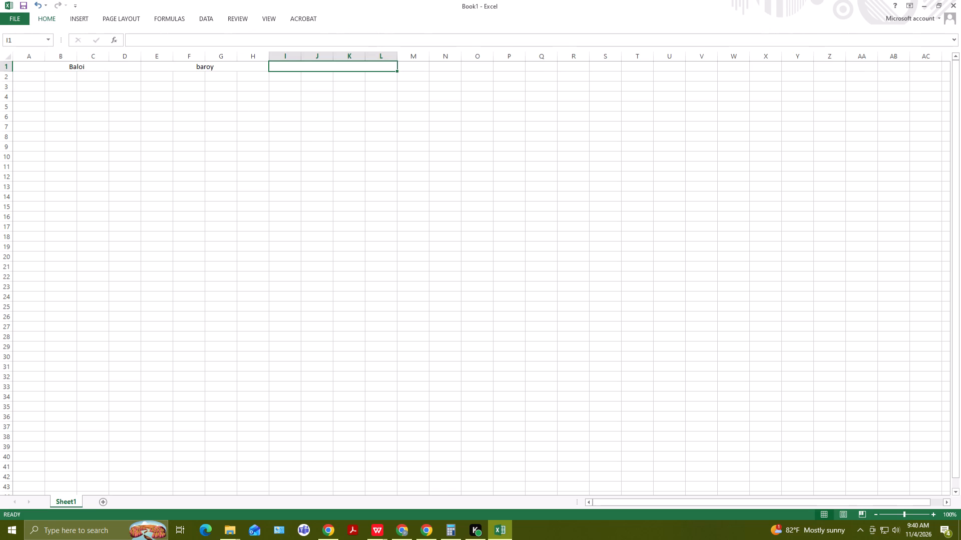
pyautogui.write('kapatagan')
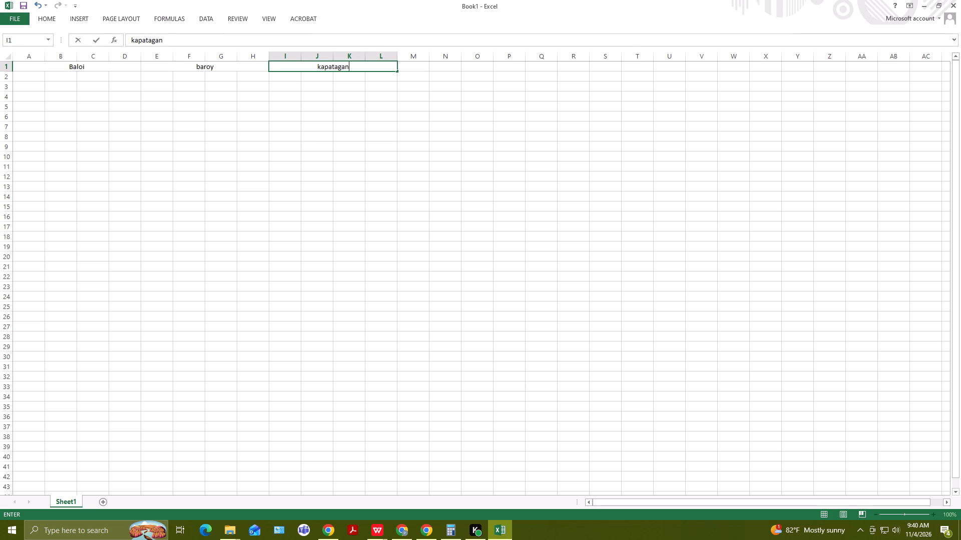
pyautogui.click(410, 71)
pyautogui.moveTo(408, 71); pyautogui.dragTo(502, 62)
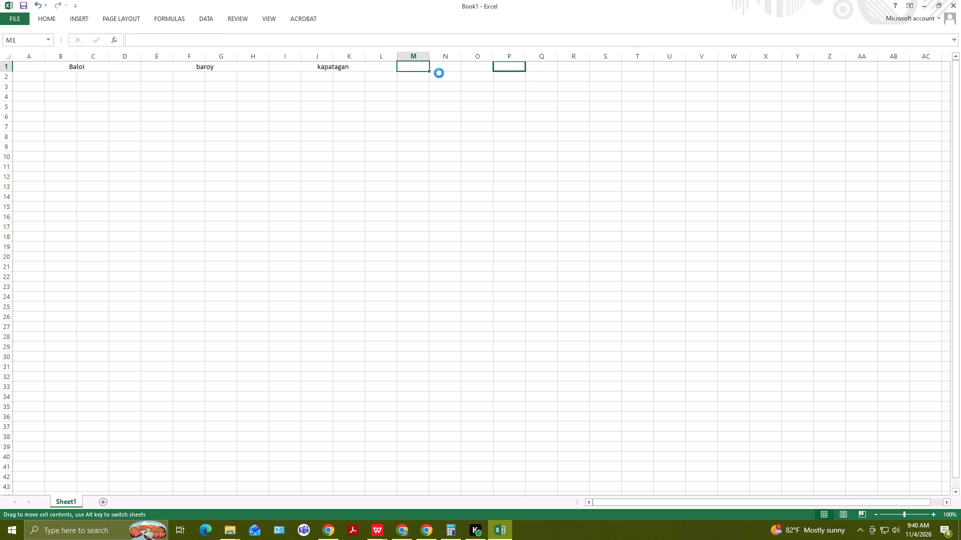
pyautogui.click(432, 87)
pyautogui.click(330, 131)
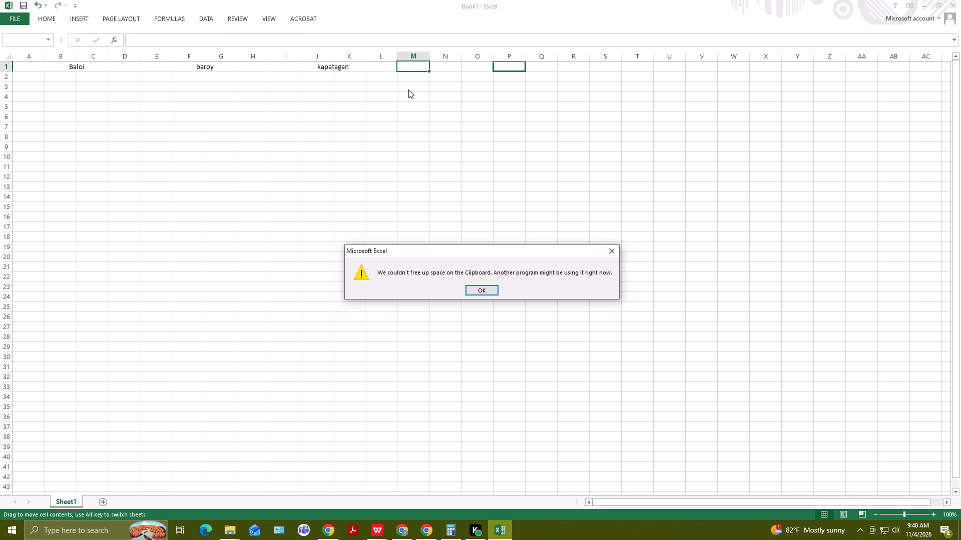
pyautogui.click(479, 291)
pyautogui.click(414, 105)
# Merge and center cells M1:P1 and enter the heading kauswagan in the merged cell.
pyautogui.moveTo(415, 66); pyautogui.dragTo(447, 62)
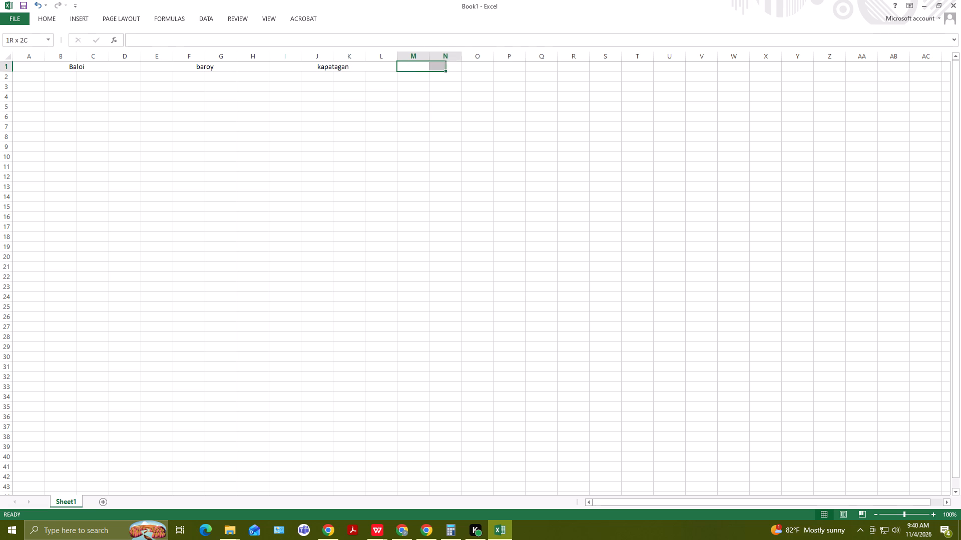
pyautogui.moveTo(447, 62); pyautogui.dragTo(506, 60)
pyautogui.click(48, 18)
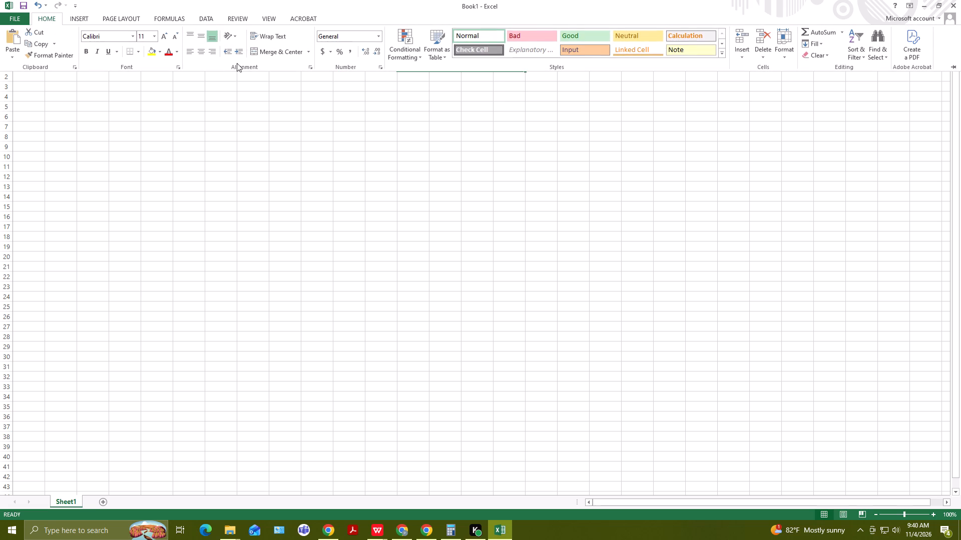
pyautogui.click(204, 50)
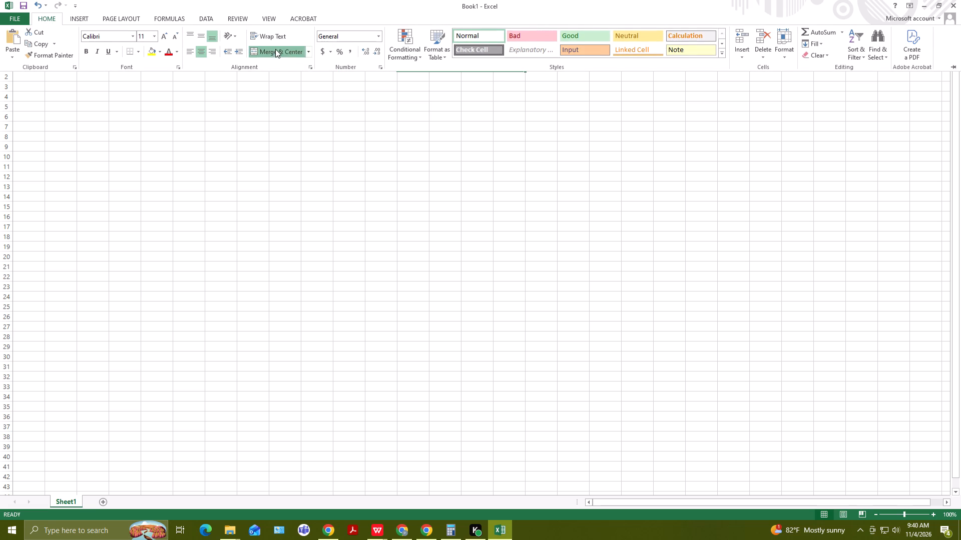
pyautogui.click(275, 49)
pyautogui.click(407, 155)
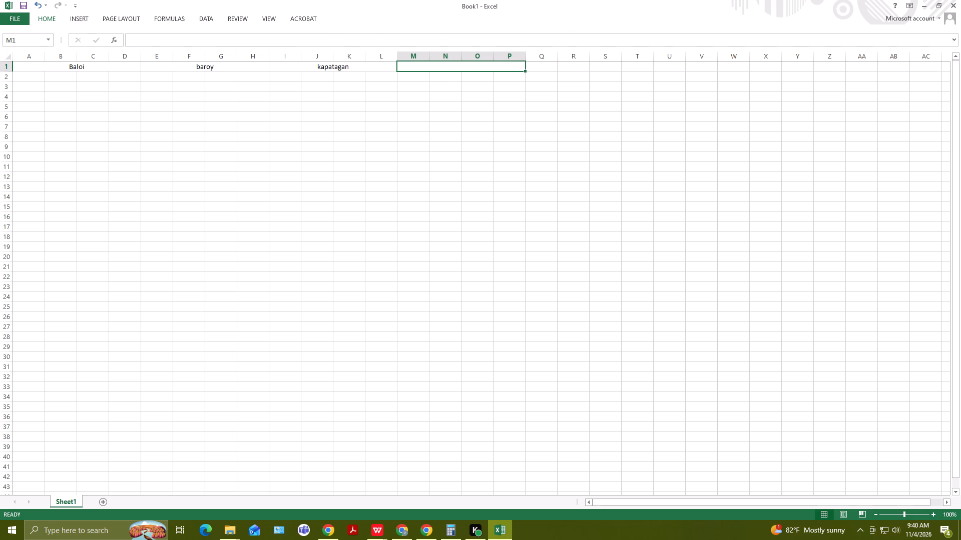
pyautogui.write('kauswagan')
pyautogui.click(495, 93)
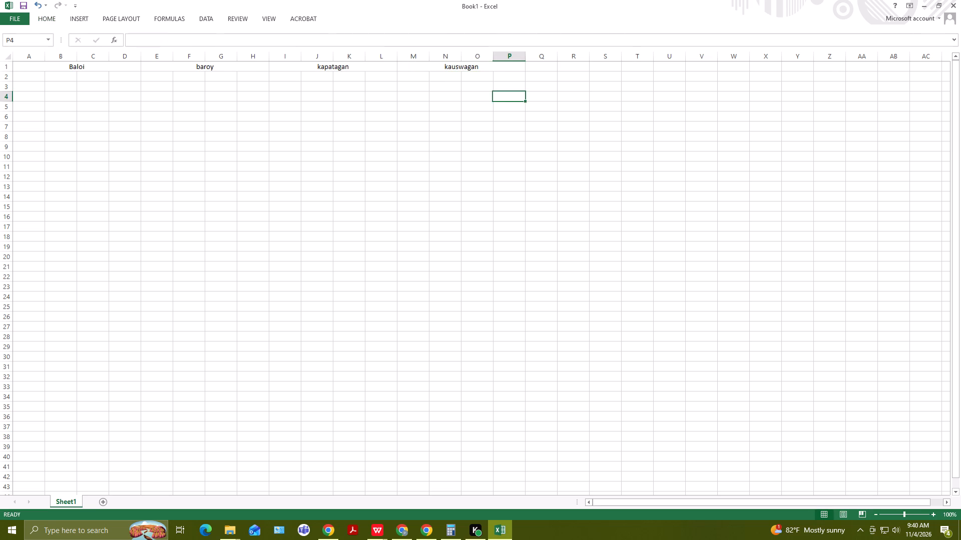
# Merge and center cells Q1:T1 and enter the heading lala in the merged cell.
pyautogui.moveTo(541, 67); pyautogui.dragTo(631, 67)
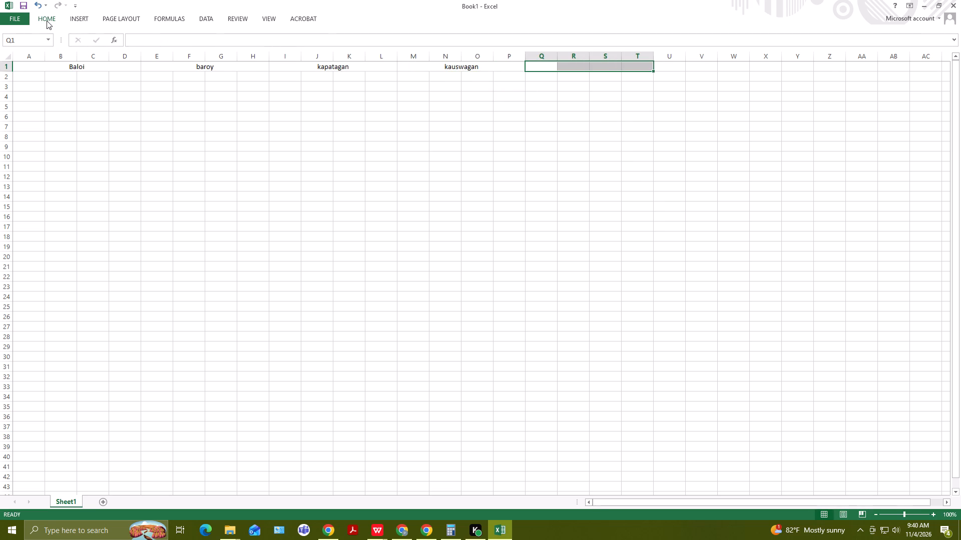
pyautogui.click(46, 19)
pyautogui.click(201, 51)
pyautogui.click(698, 190)
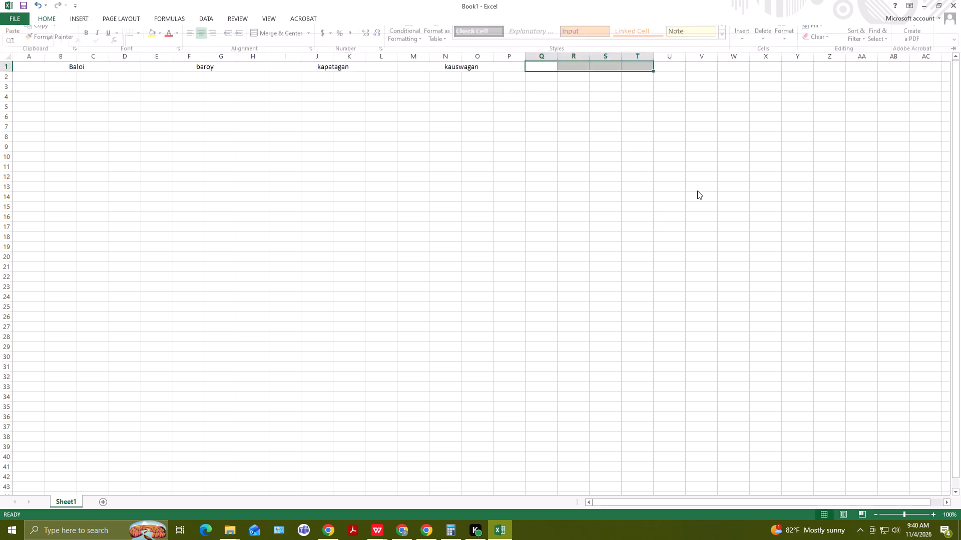
pyautogui.scroll(4, 618, 171)
pyautogui.click(47, 23)
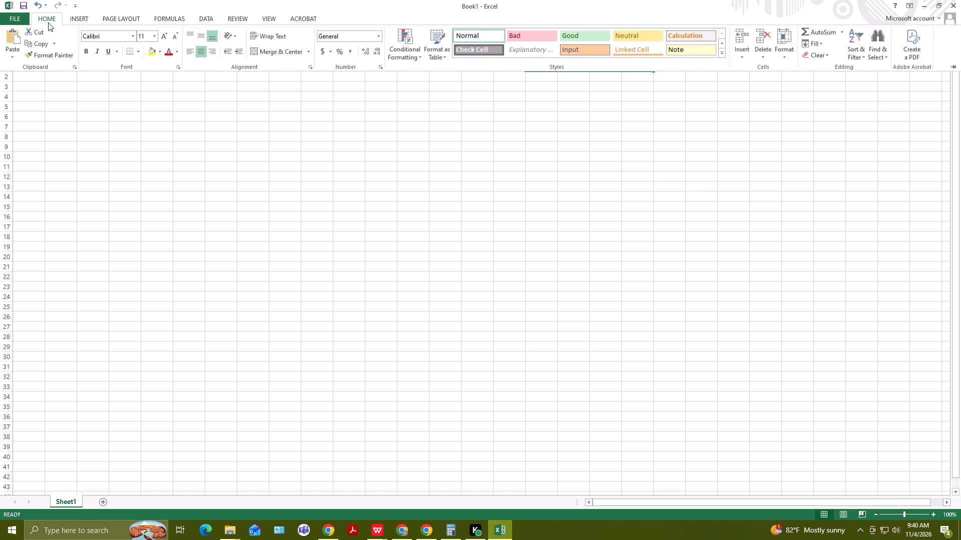
pyautogui.click(289, 52)
pyautogui.click(604, 226)
pyautogui.scroll(3, 510, 210)
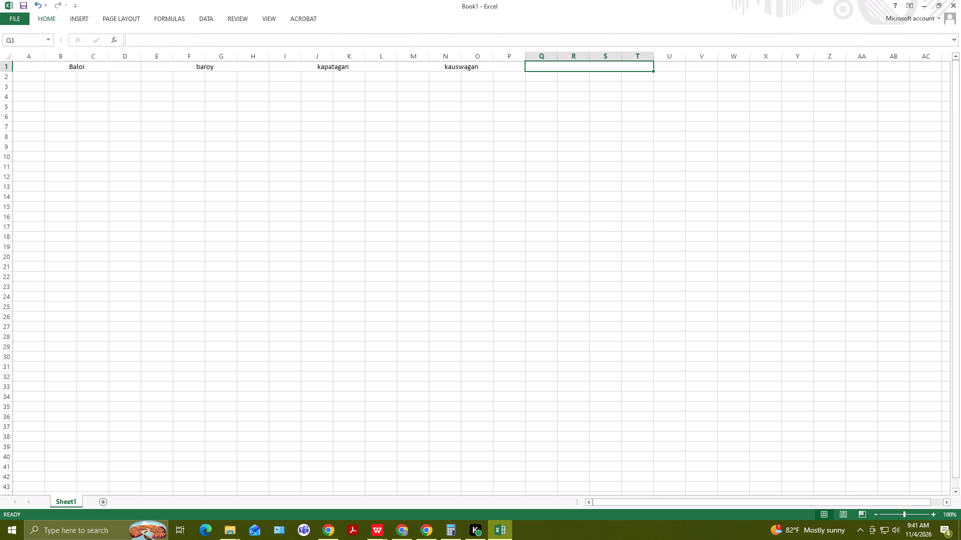
pyautogui.write('lala')
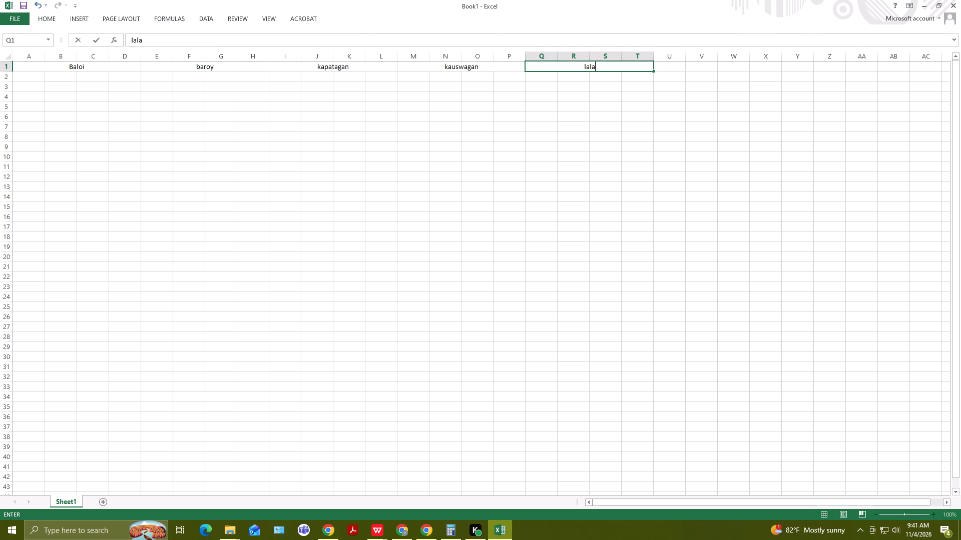
pyautogui.click(658, 113)
# Merge and center cells U1:X1 and enter the heading linamon in the merged cell.
pyautogui.moveTo(669, 65); pyautogui.dragTo(763, 64)
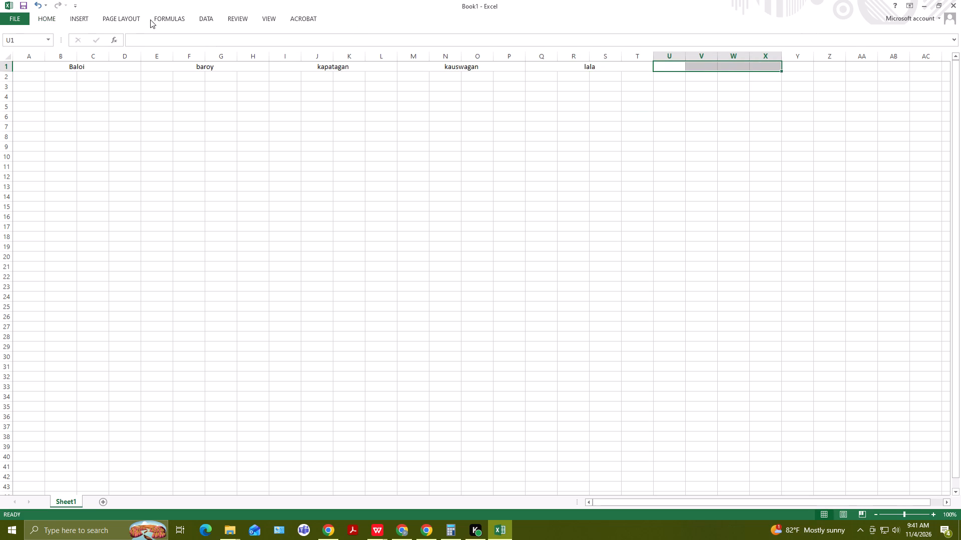
pyautogui.click(51, 20)
pyautogui.click(270, 54)
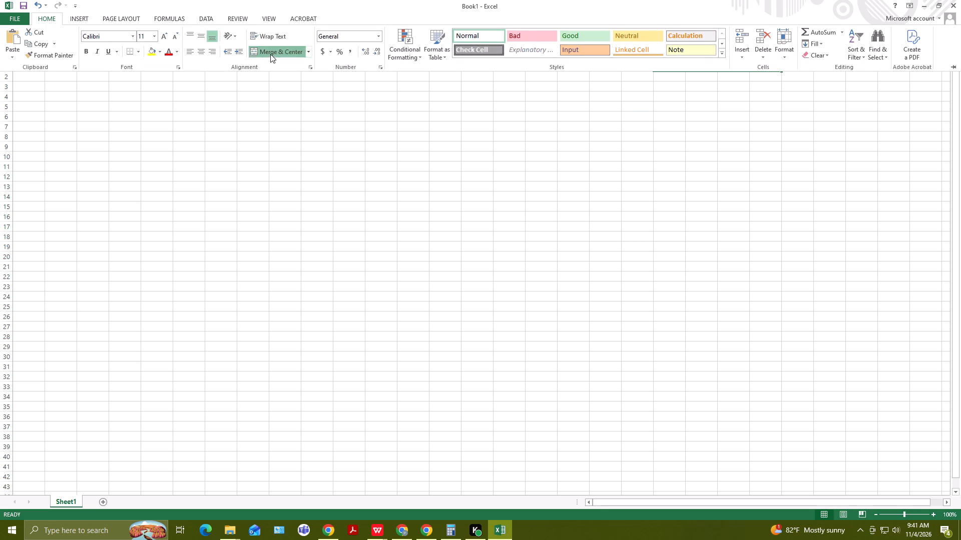
pyautogui.click(204, 58)
pyautogui.scroll(3, 822, 230)
pyautogui.click(729, 180)
pyautogui.scroll(2, 736, 174)
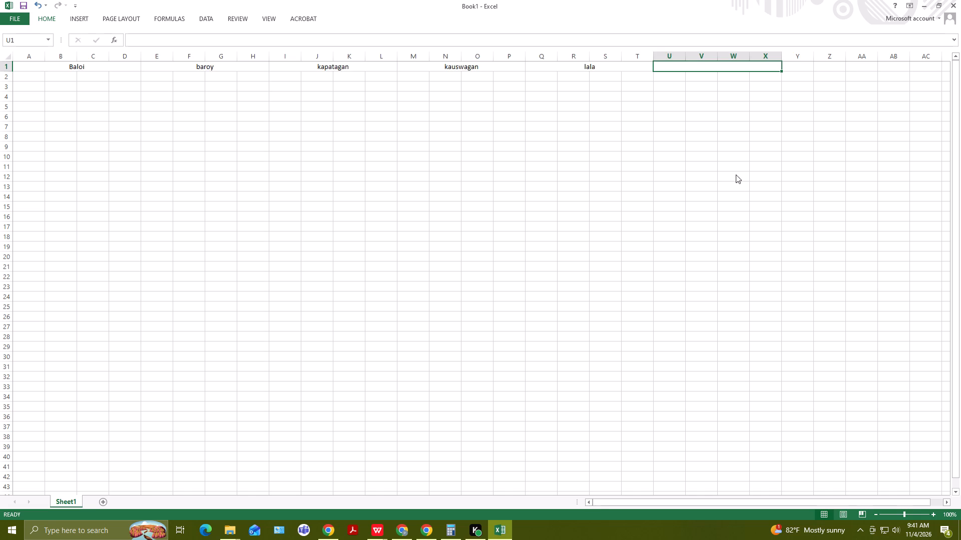
pyautogui.scroll(2, 736, 174)
pyautogui.write('linamon')
pyautogui.click(780, 107)
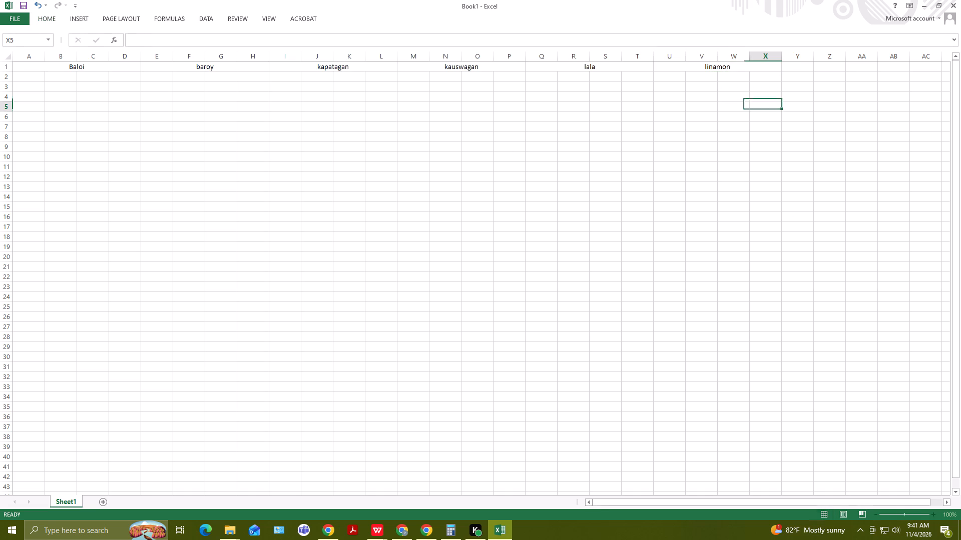
# Merge and center cells Y1:AB1 and enter the heading magsaysay in the merged cell.
pyautogui.moveTo(795, 70); pyautogui.dragTo(887, 62)
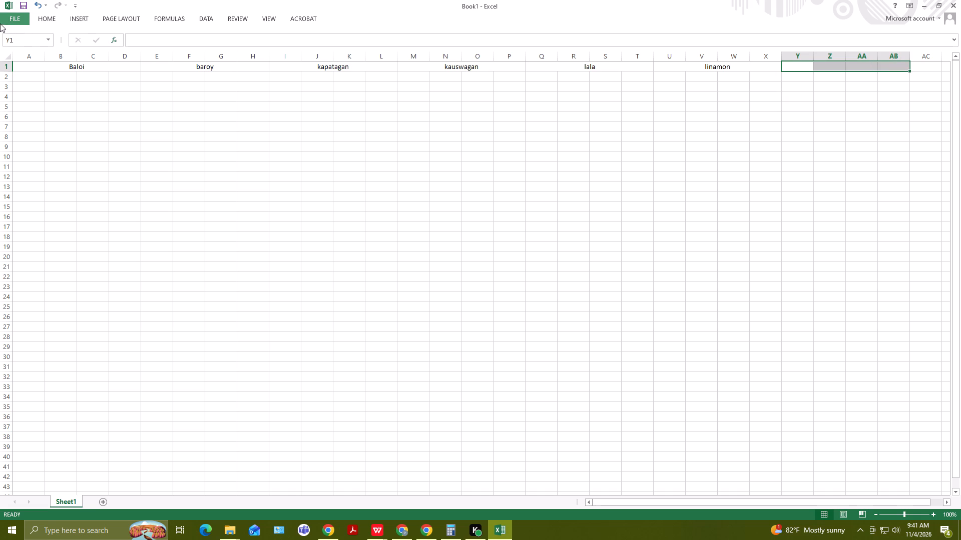
pyautogui.click(47, 16)
pyautogui.click(203, 53)
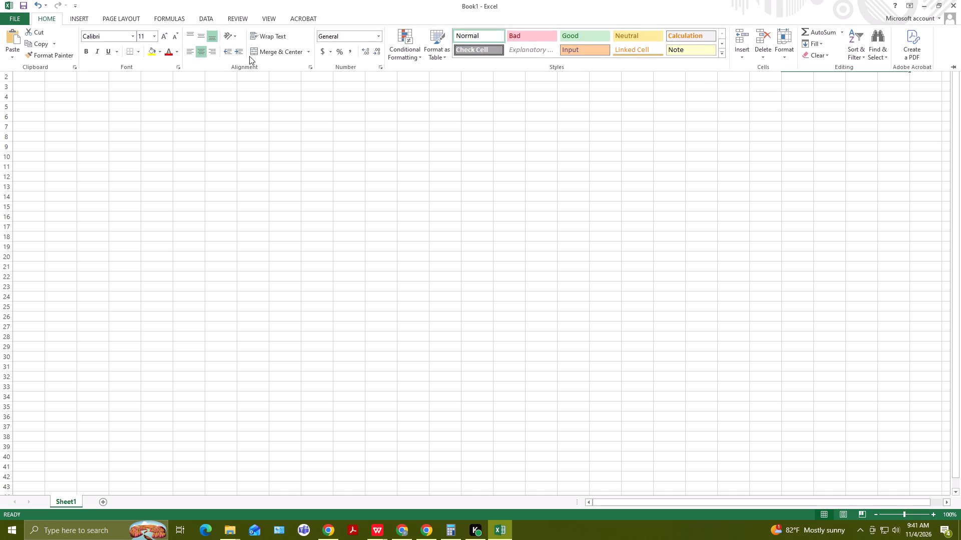
pyautogui.click(269, 52)
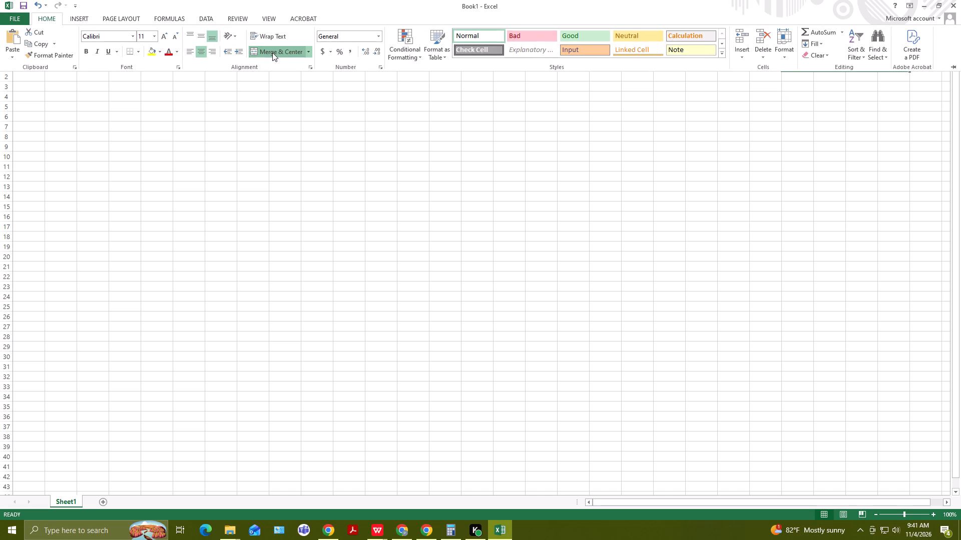
pyautogui.scroll(6, 540, 20)
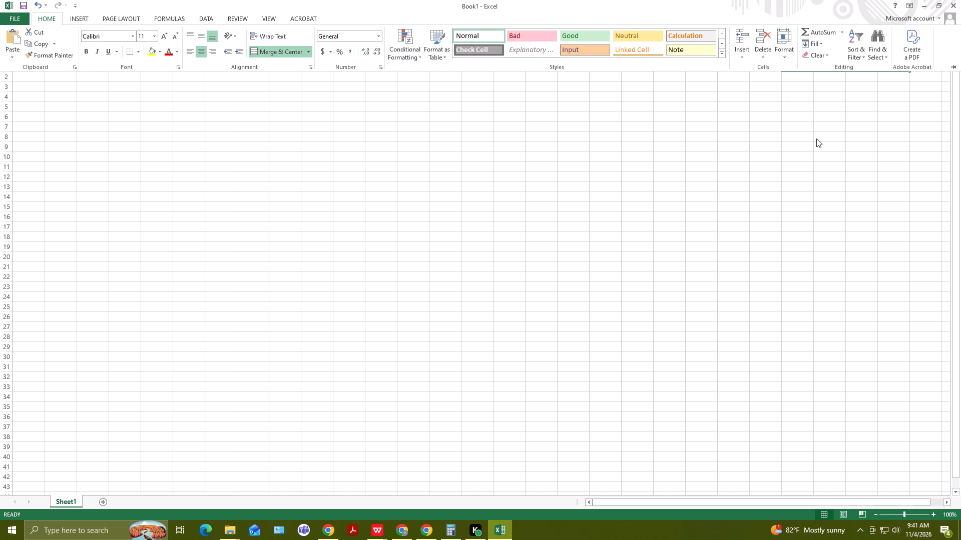
pyautogui.click(816, 138)
pyautogui.scroll(3, 816, 137)
pyautogui.write('magsaya')
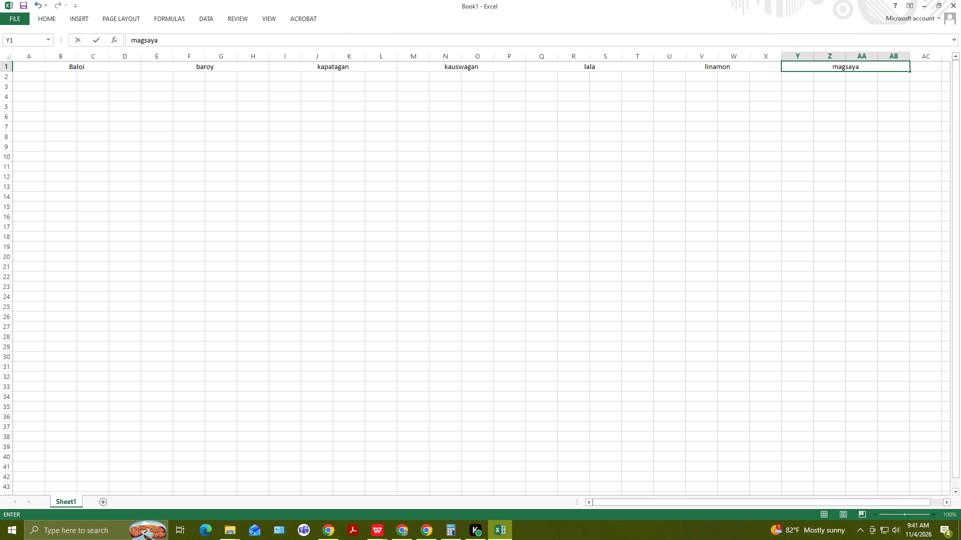
pyautogui.press('BackSpace')
pyautogui.write('say')
pyautogui.click(76, 112)
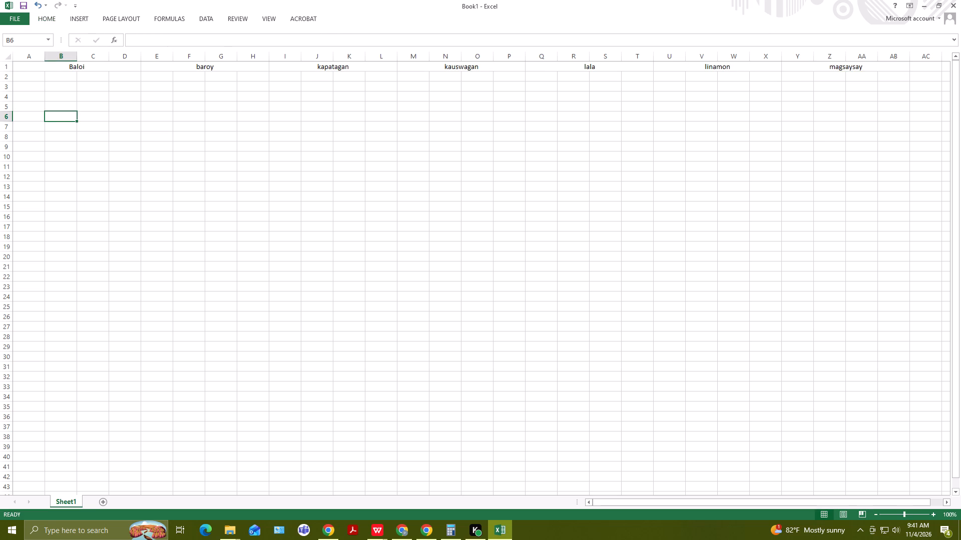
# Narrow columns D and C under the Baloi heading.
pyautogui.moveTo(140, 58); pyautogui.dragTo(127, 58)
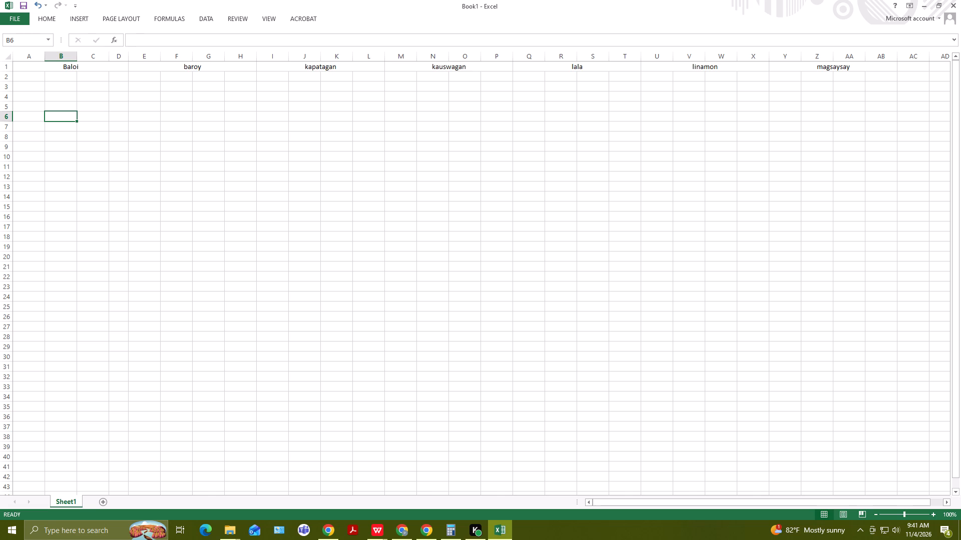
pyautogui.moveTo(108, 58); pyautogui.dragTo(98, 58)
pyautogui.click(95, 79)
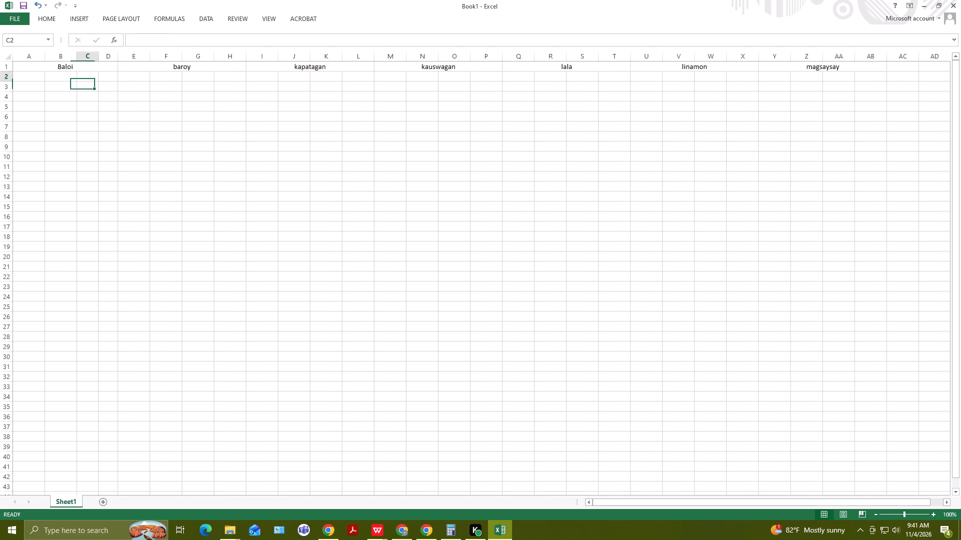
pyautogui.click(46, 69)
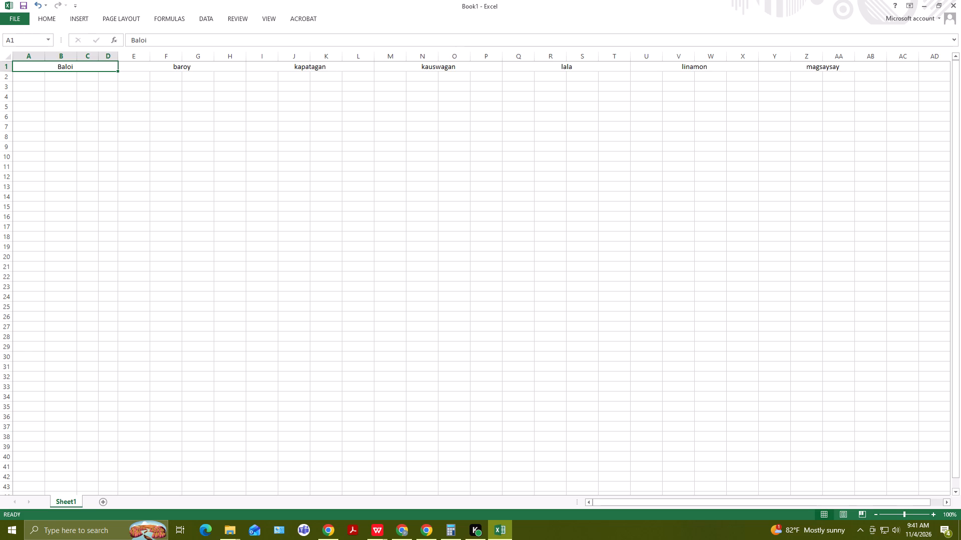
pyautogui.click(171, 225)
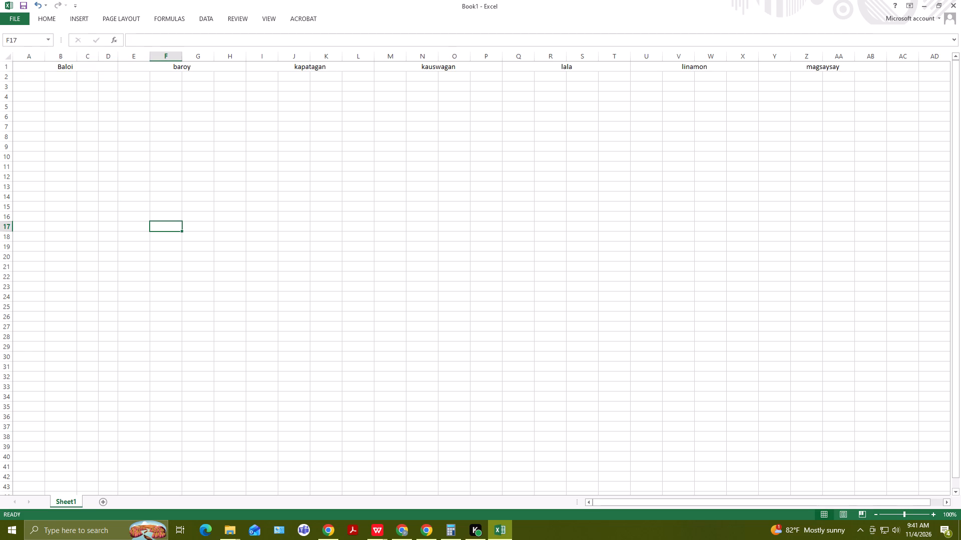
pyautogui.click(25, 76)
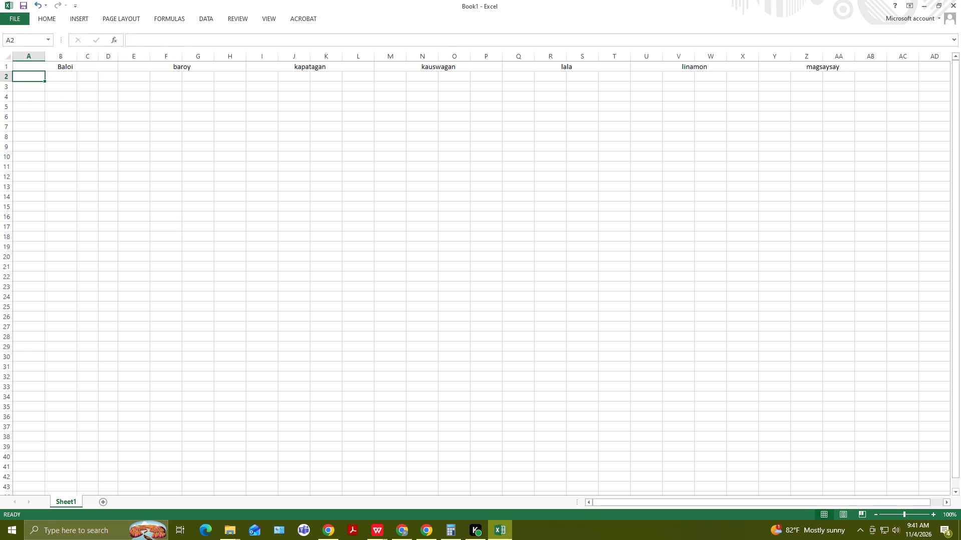
# Widen columns C and D under the Baloi heading slightly beyond the width of the neighbouring columns.
pyautogui.moveTo(98, 57); pyautogui.dragTo(116, 57)
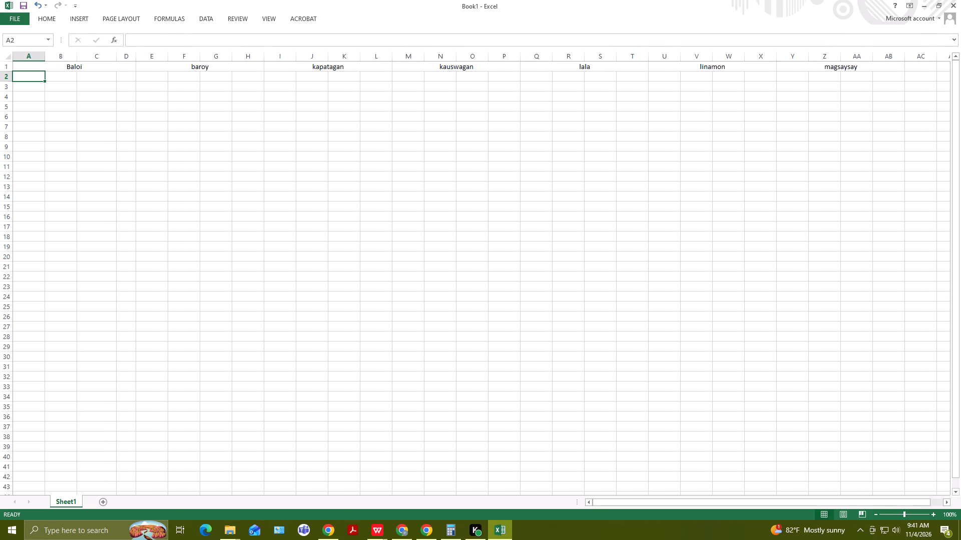
pyautogui.moveTo(135, 56); pyautogui.dragTo(155, 57)
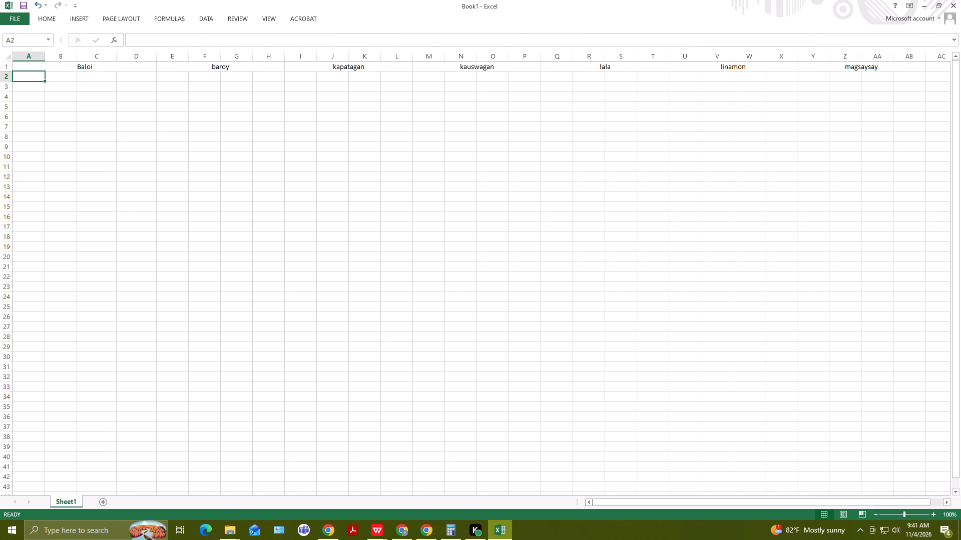
pyautogui.click(155, 100)
# Insert two empty columns before column A, ahead of the Baloi heading.
pyautogui.click(75, 79)
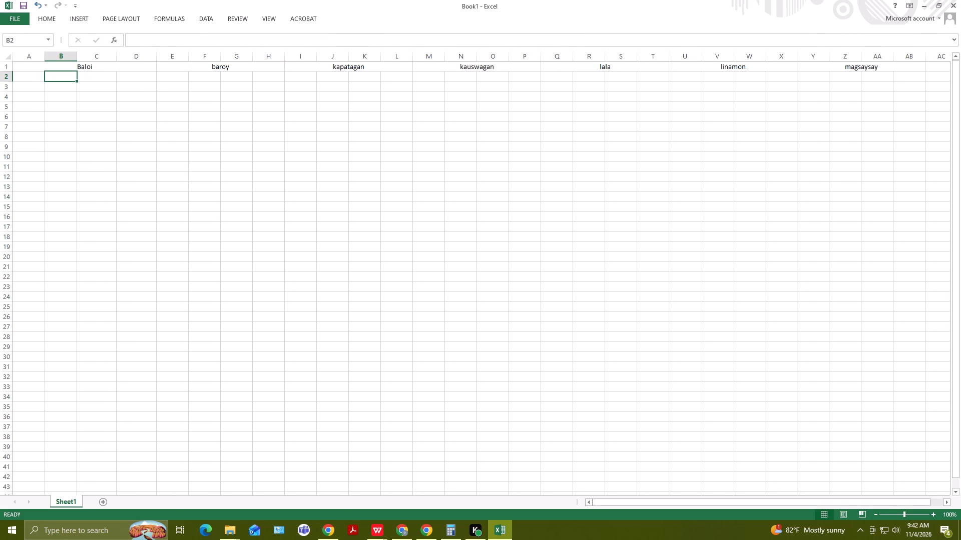
pyautogui.click(30, 77)
pyautogui.click(19, 56)
pyautogui.rightClick(19, 56)
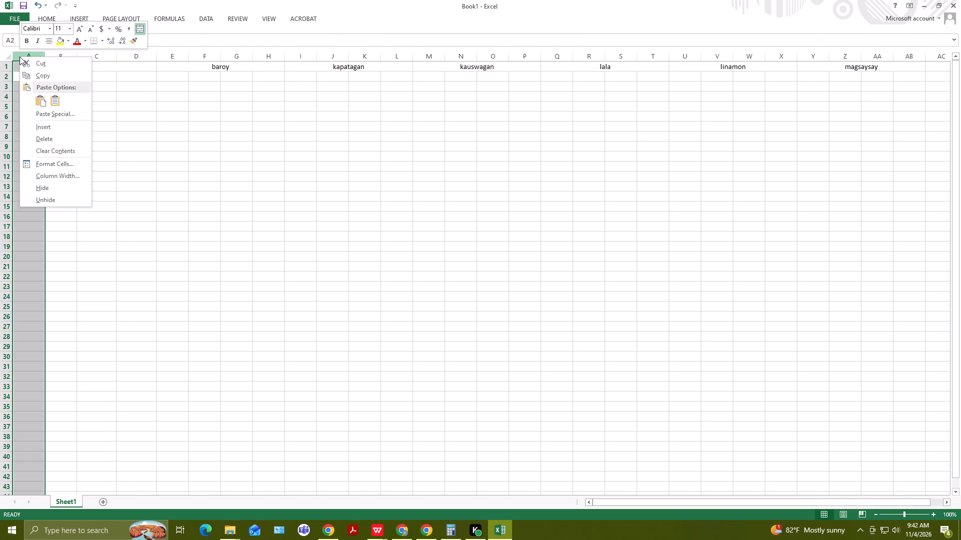
pyautogui.click(49, 128)
pyautogui.click(101, 128)
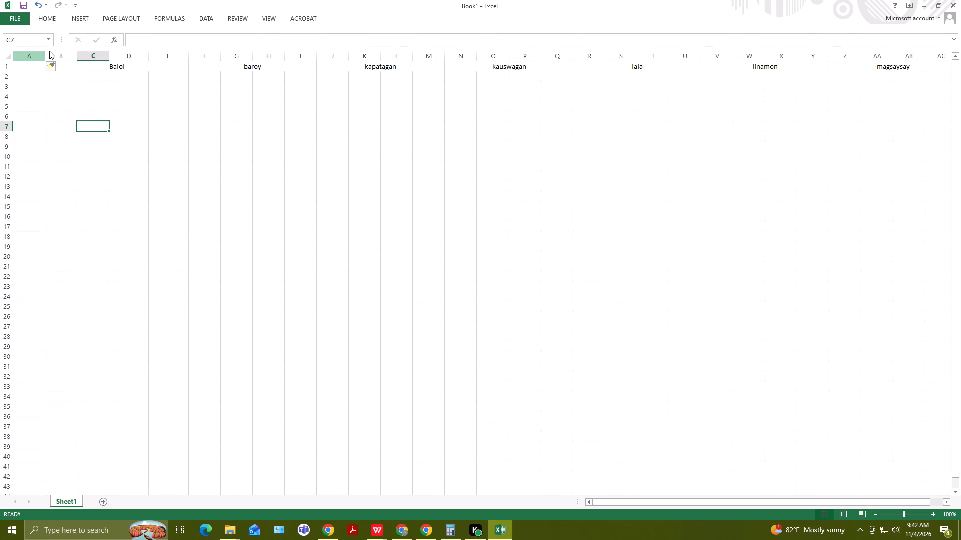
pyautogui.click(19, 56)
pyautogui.rightClick(19, 56)
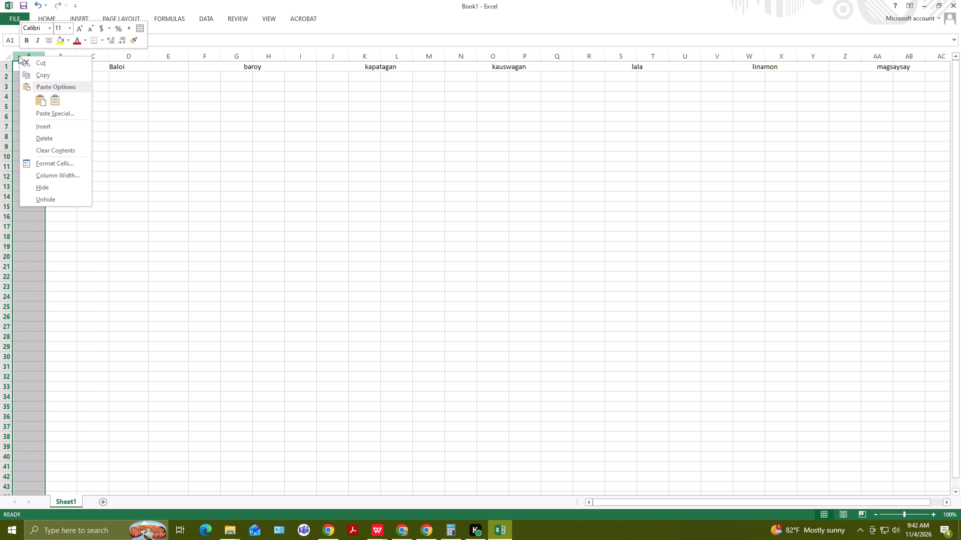
pyautogui.click(40, 127)
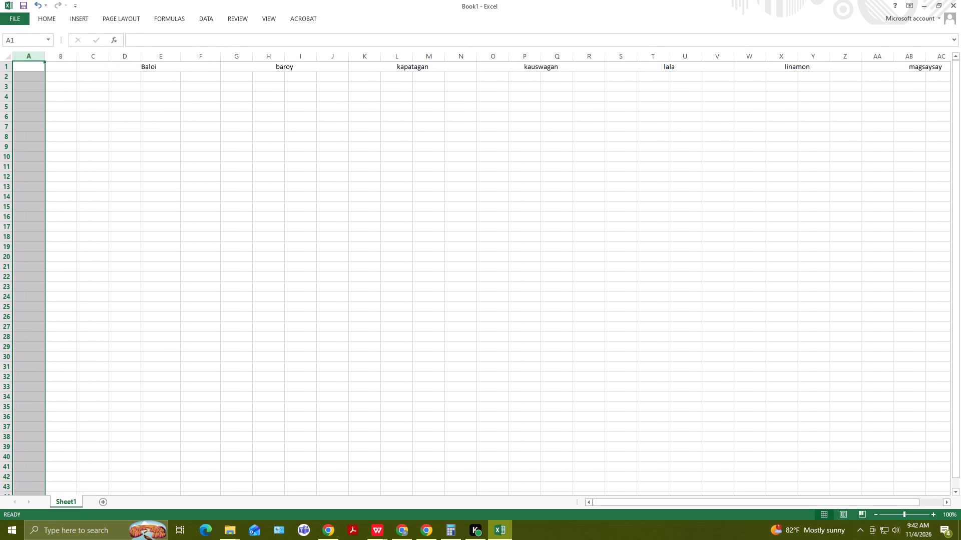
pyautogui.click(226, 127)
# Clear the row 1 headings from baroy through magsaysay, keeping only Baloi.
pyautogui.moveTo(270, 69); pyautogui.dragTo(891, 69)
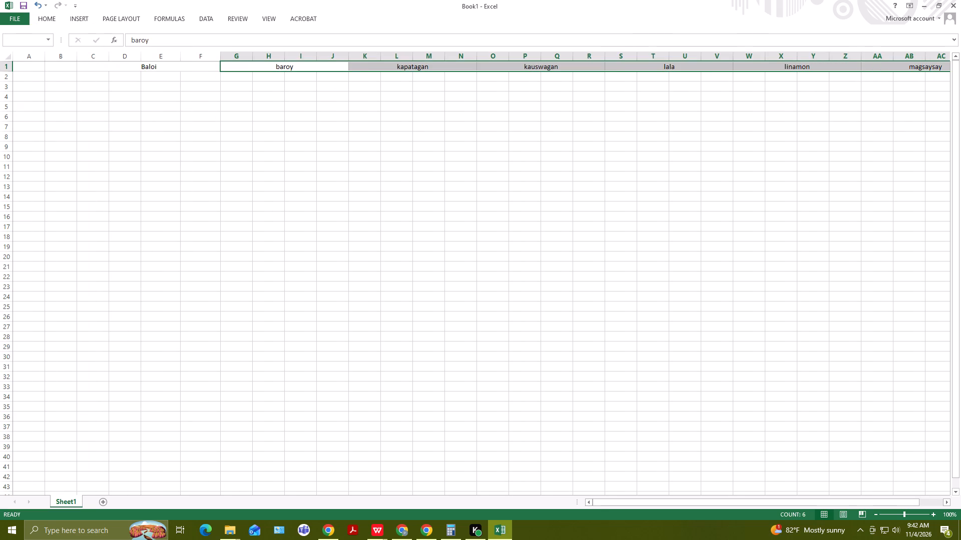
pyautogui.press('Delete')
pyautogui.click(93, 111)
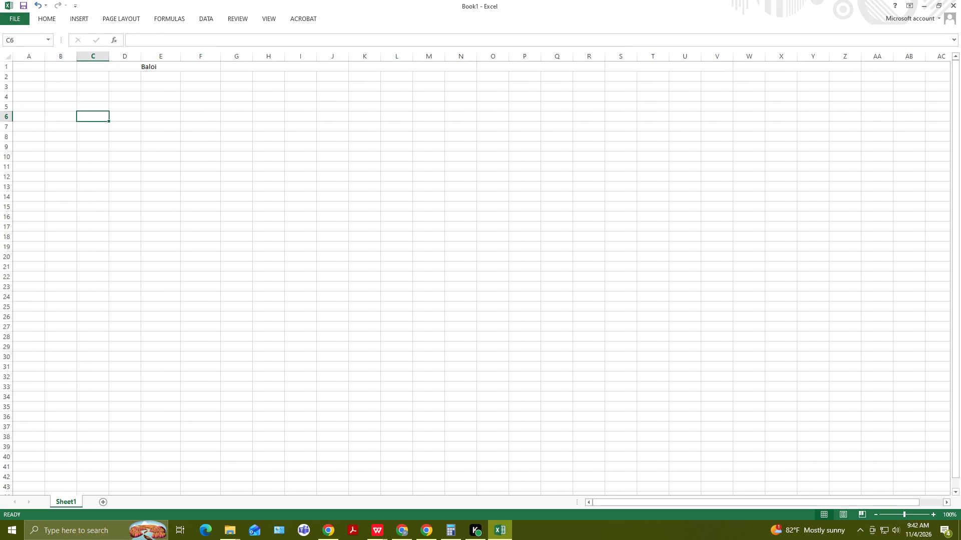
# Enter the column headings year in cell A1 and quarter in cell B1.
pyautogui.click(36, 79)
pyautogui.click(32, 71)
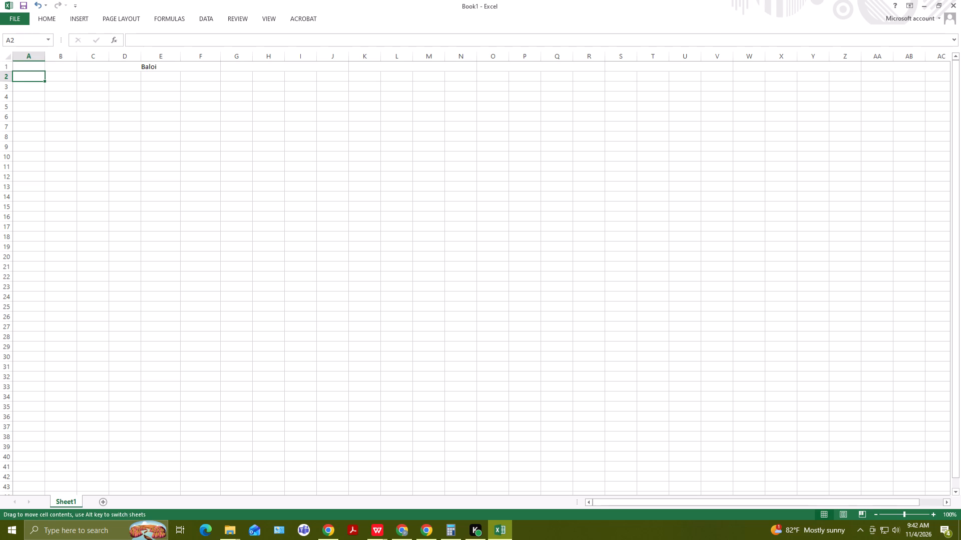
pyautogui.click(37, 68)
pyautogui.write('year')
pyautogui.click(59, 92)
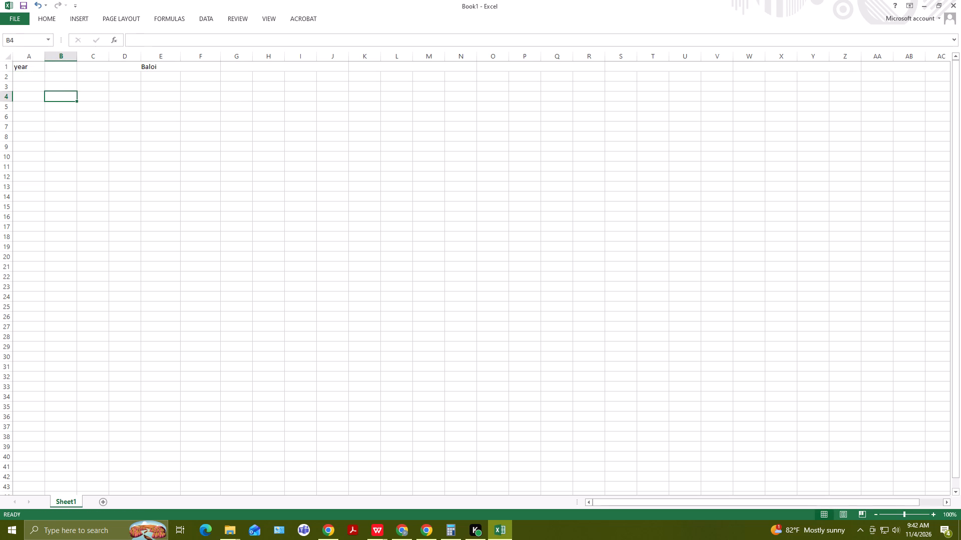
pyautogui.click(60, 65)
pyautogui.write('quarter')
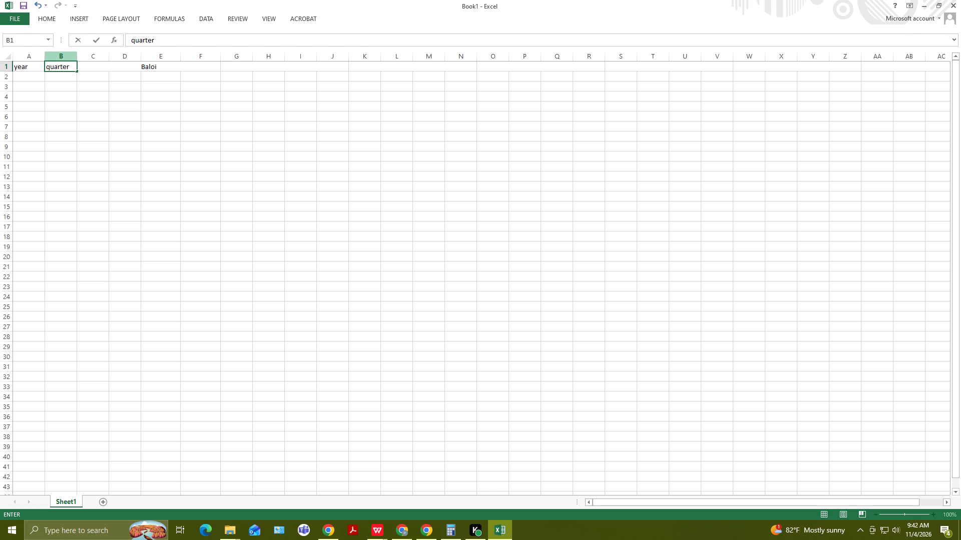
pyautogui.click(26, 98)
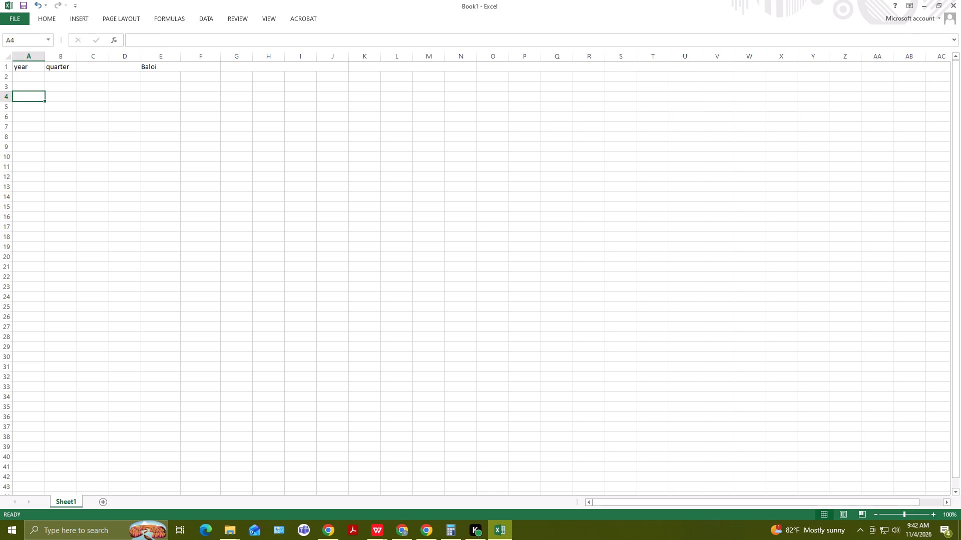
# Merge and center cells B2:B4 under the quarter heading.
pyautogui.moveTo(66, 75); pyautogui.dragTo(67, 96)
pyautogui.click(51, 15)
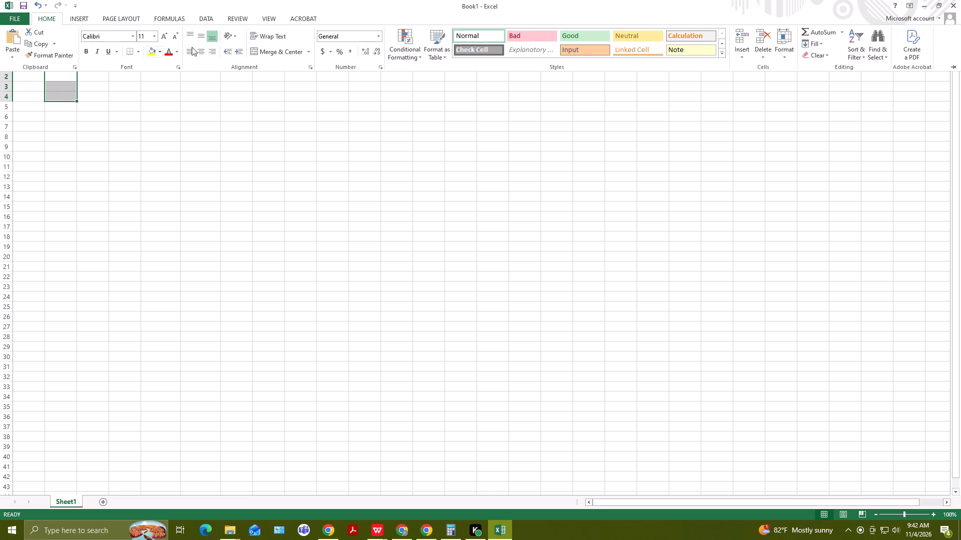
pyautogui.click(276, 49)
pyautogui.click(102, 121)
# Merge and center cells B5:B7 in the quarter column.
pyautogui.click(55, 107)
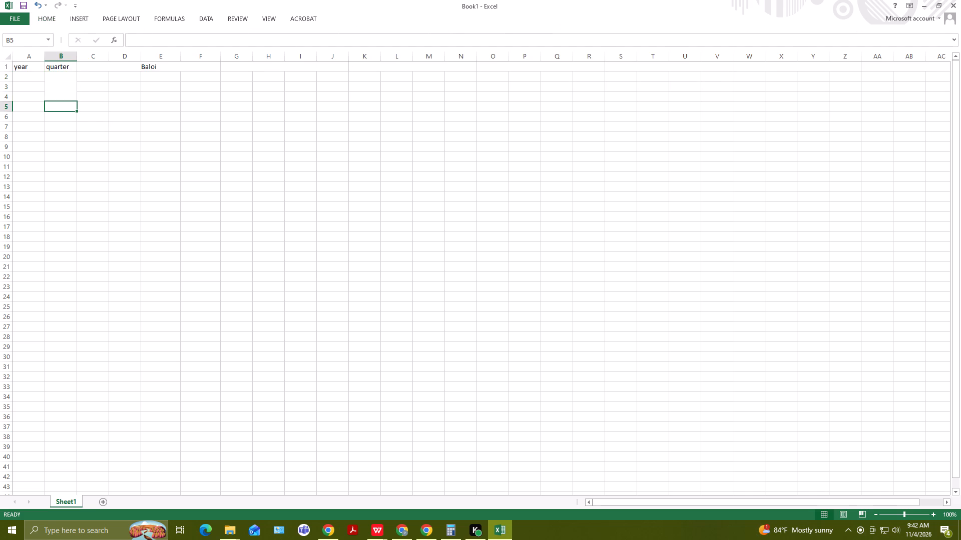
pyautogui.moveTo(55, 107); pyautogui.dragTo(60, 124)
pyautogui.click(45, 18)
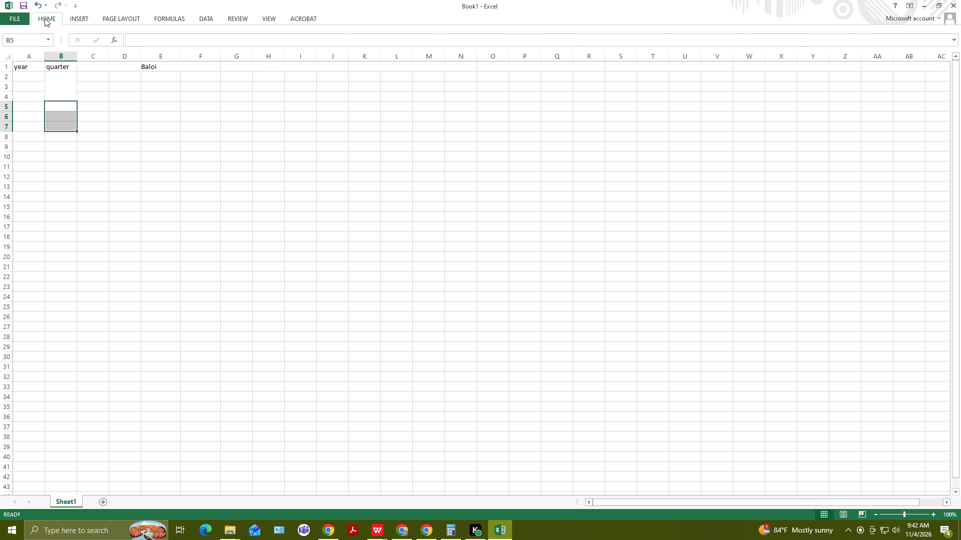
pyautogui.click(267, 48)
pyautogui.click(59, 160)
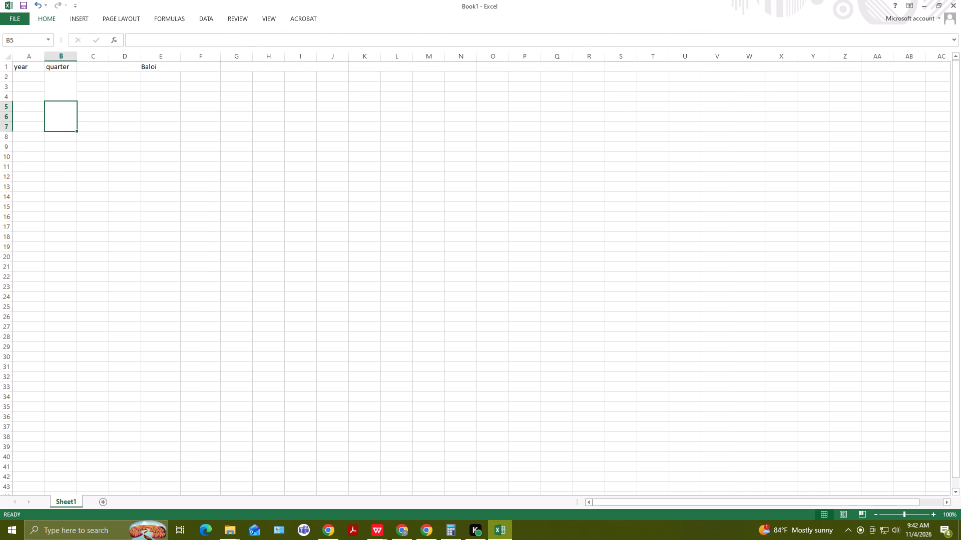
# Merge and center cells B8:B10 in the quarter column.
pyautogui.moveTo(59, 134); pyautogui.dragTo(62, 159)
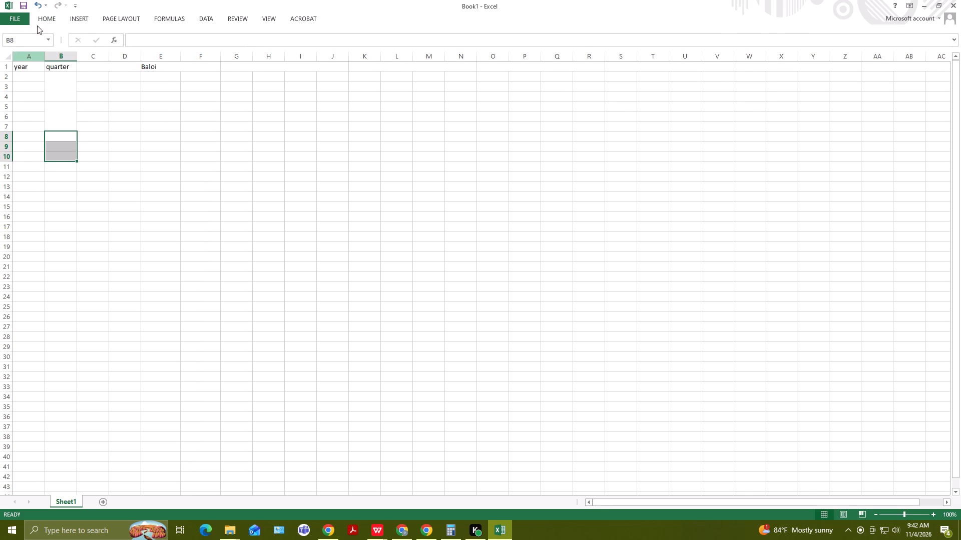
pyautogui.click(45, 17)
pyautogui.click(284, 49)
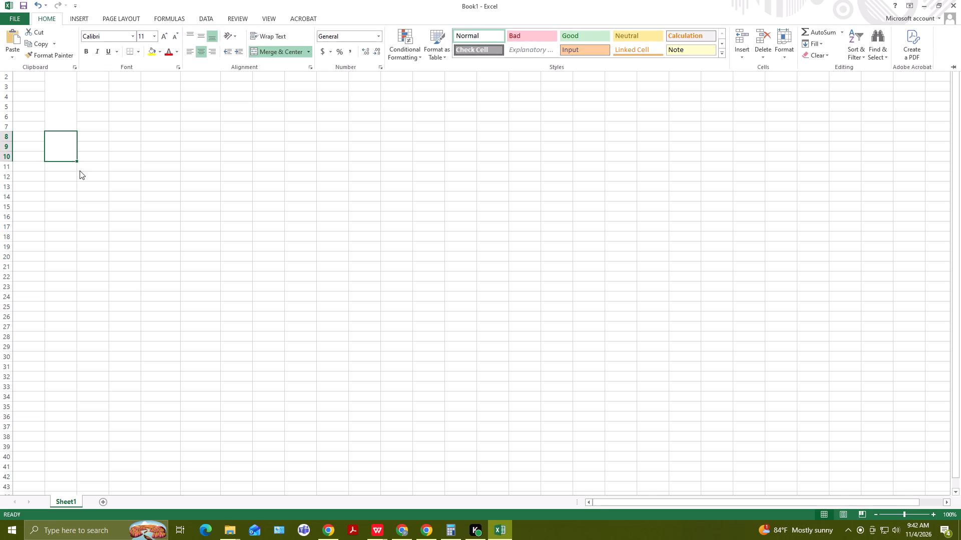
pyautogui.click(80, 170)
# Merge and center cells B11:B13 in the quarter column.
pyautogui.click(62, 178)
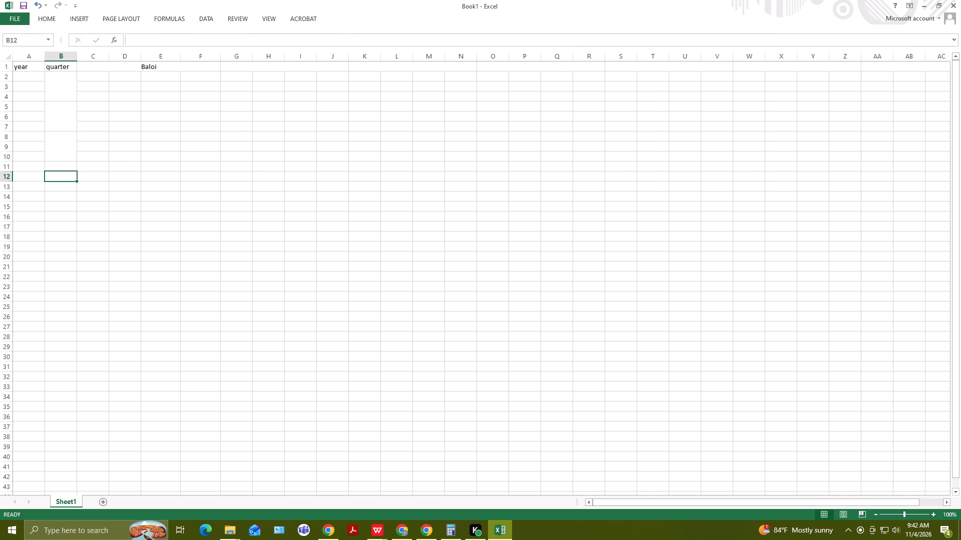
pyautogui.moveTo(67, 165); pyautogui.dragTo(70, 185)
pyautogui.click(54, 16)
pyautogui.click(271, 51)
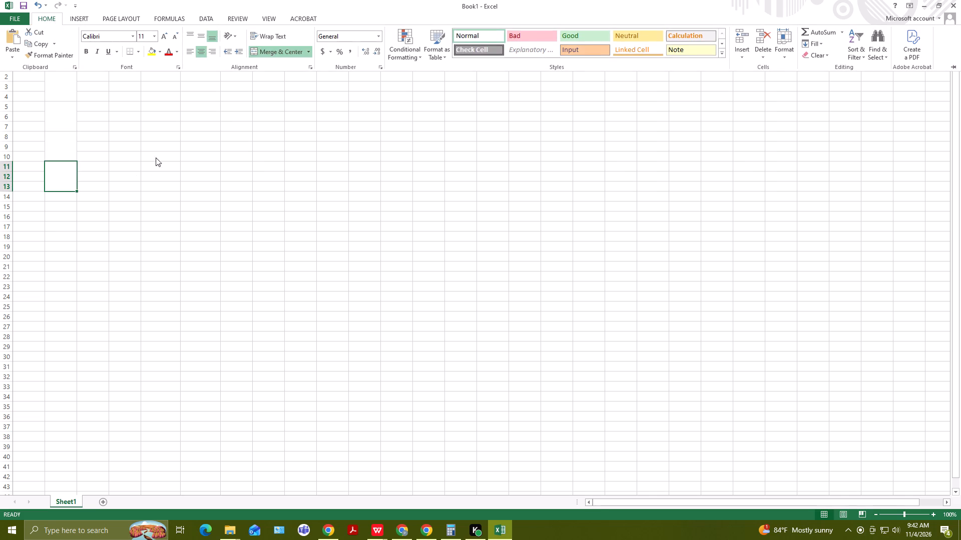
pyautogui.click(130, 172)
pyautogui.scroll(2, 102, 122)
# Label the four merged quarter blocks in column B as 1st, 2nd, 3rd and 4th.
pyautogui.click(65, 88)
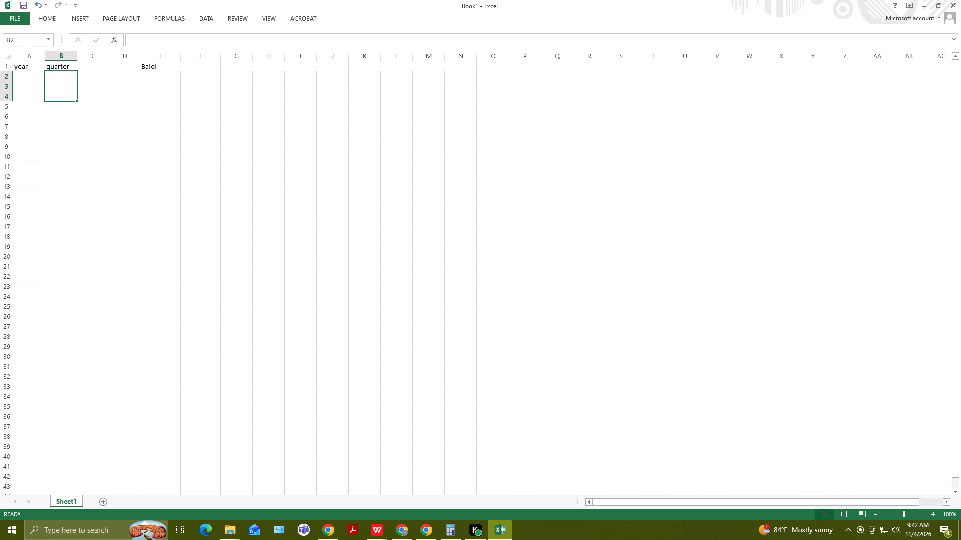
pyautogui.write('1st')
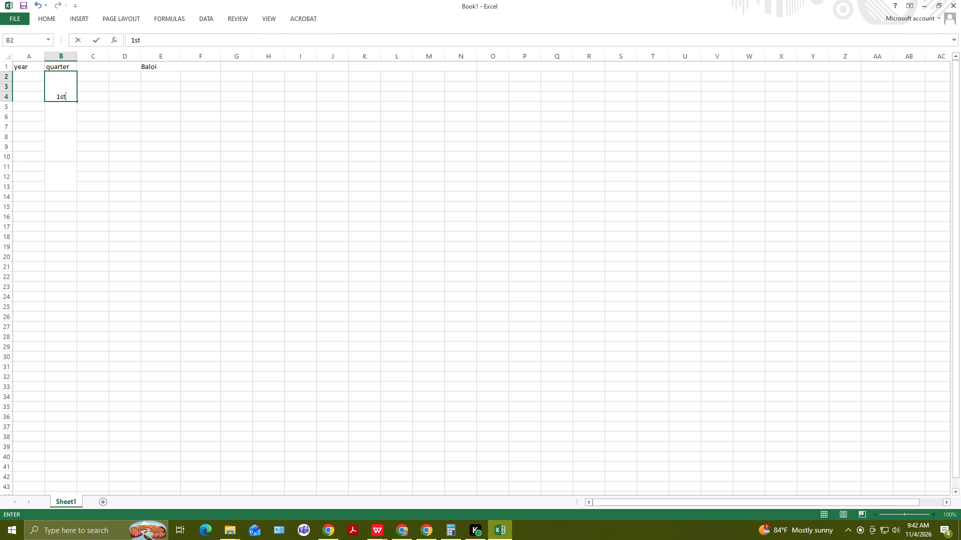
pyautogui.click(68, 115)
pyautogui.write('2nd')
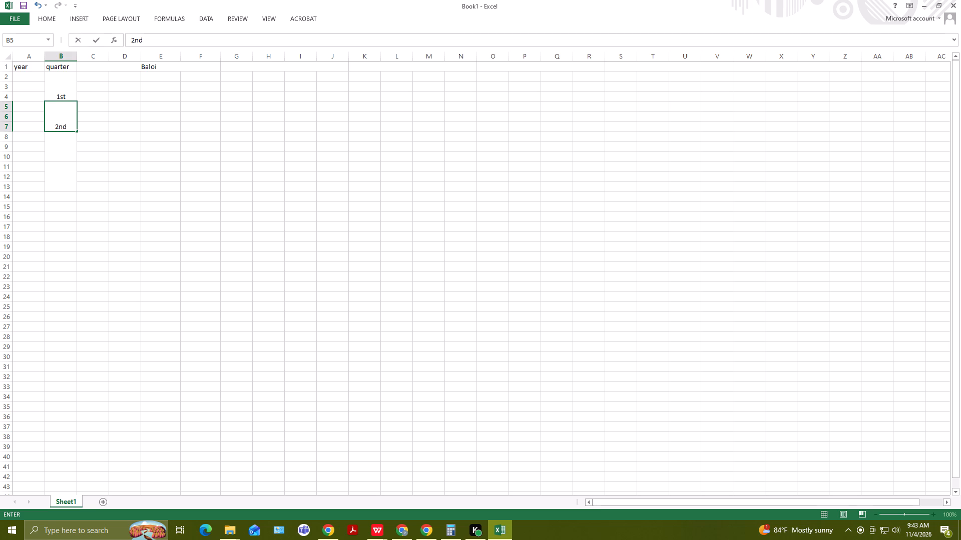
pyautogui.press('Down')
pyautogui.write('3rd')
pyautogui.press('Down')
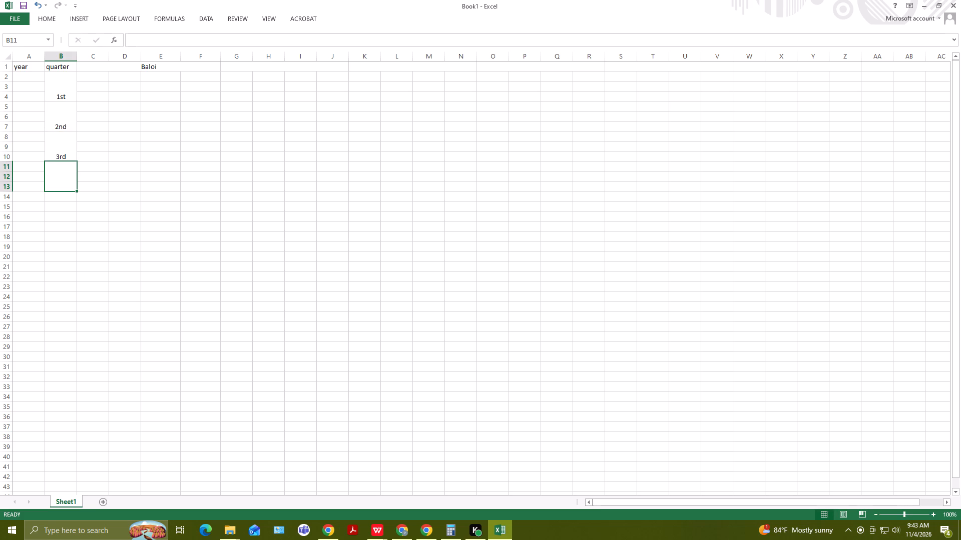
pyautogui.press('4')
pyautogui.write('th')
pyautogui.click(117, 127)
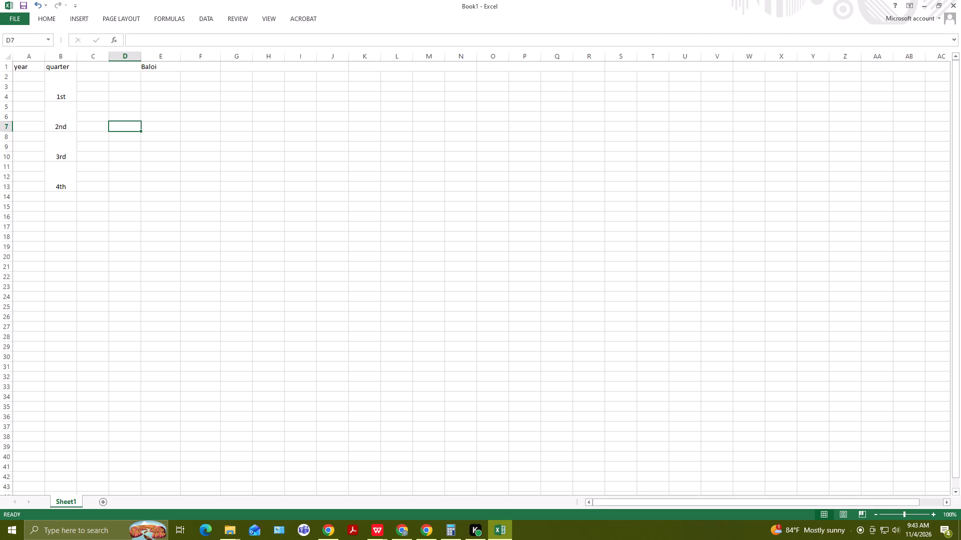
# Merge and center cells A2:A13 under the year heading.
pyautogui.moveTo(30, 77); pyautogui.dragTo(29, 194)
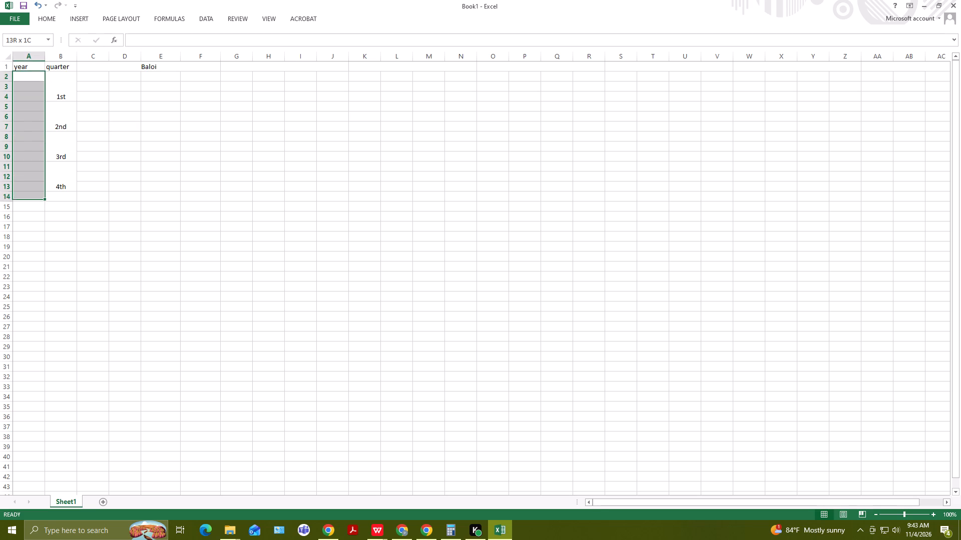
pyautogui.moveTo(29, 194); pyautogui.dragTo(29, 189)
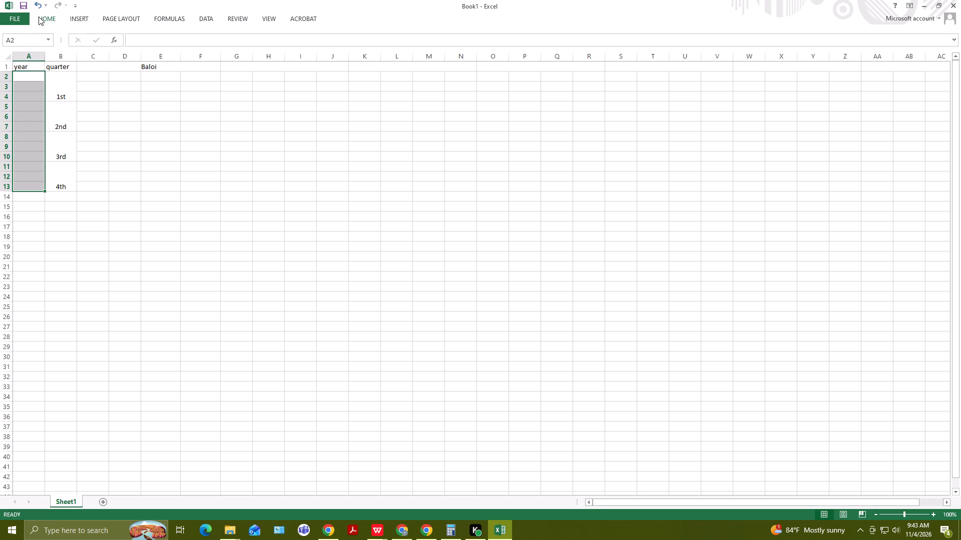
pyautogui.click(39, 16)
pyautogui.click(277, 55)
pyautogui.click(127, 163)
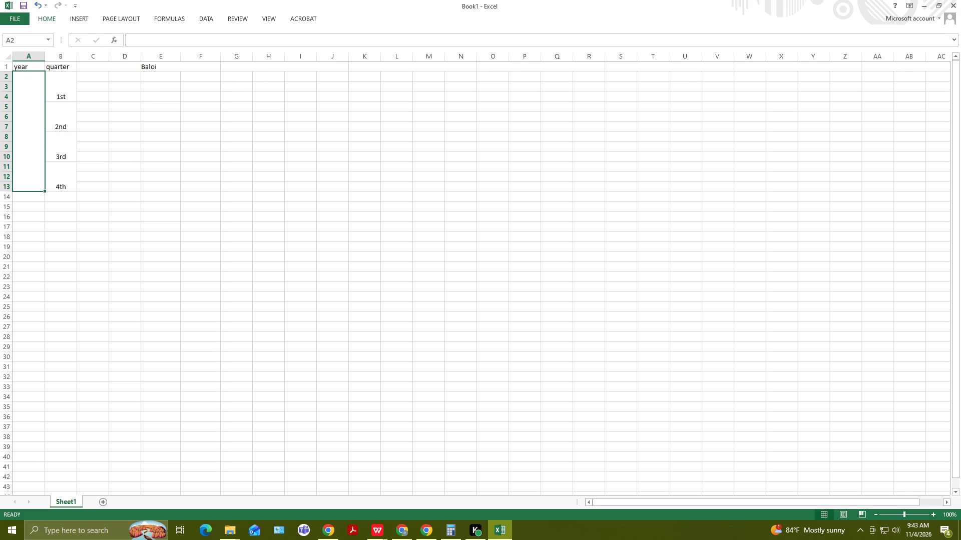
# Check the year on the Baloi monthly report in WPS Office, and enter 2023 in Excel's merged year cell.
pyautogui.click(377, 529)
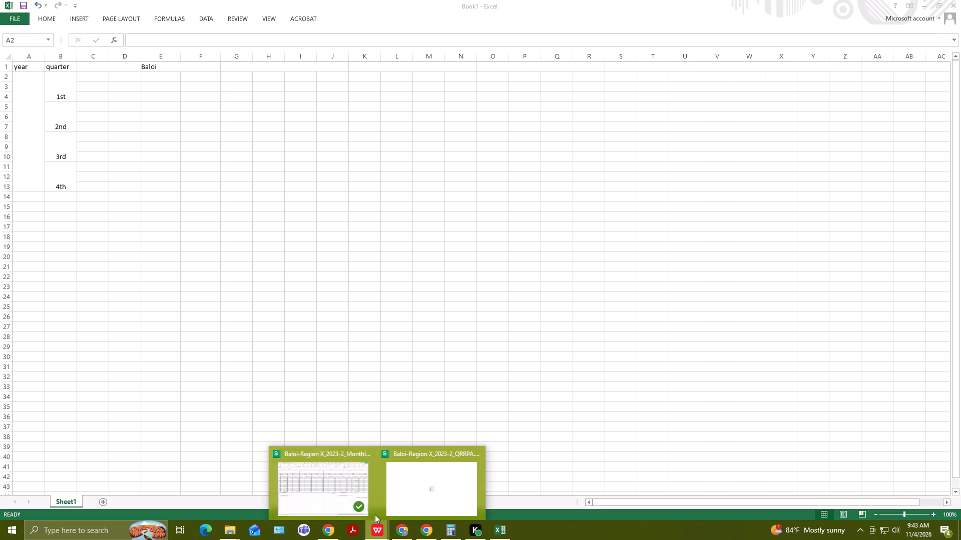
pyautogui.click(335, 481)
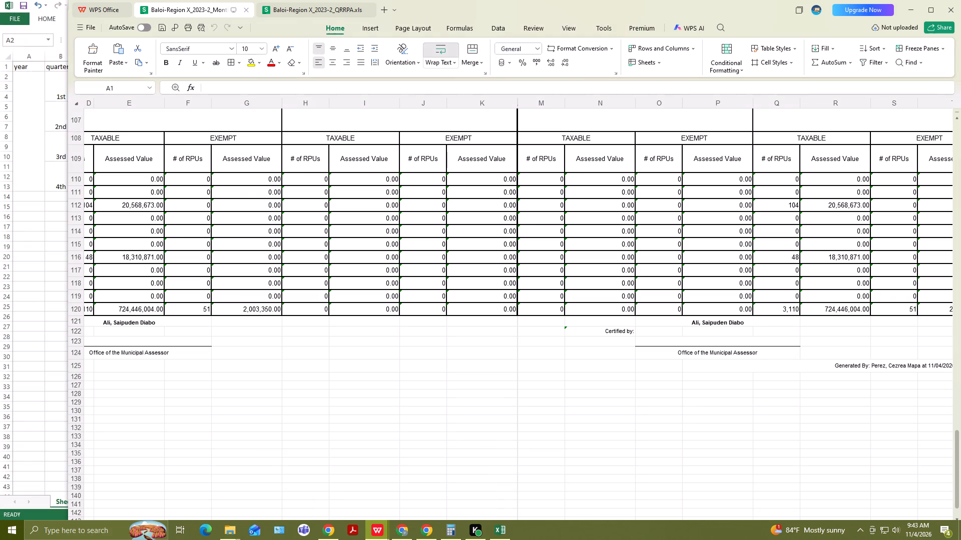
pyautogui.click(495, 531)
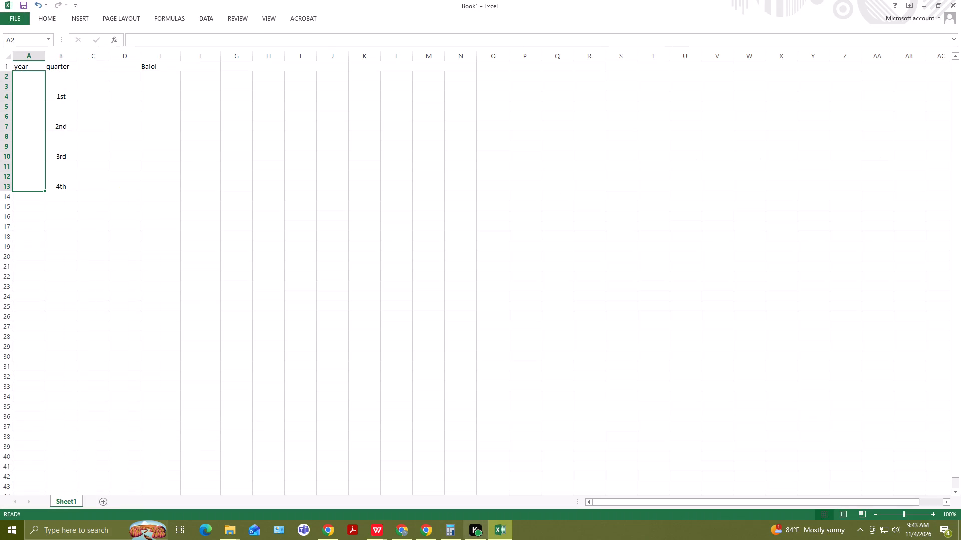
pyautogui.write('2023')
pyautogui.click(33, 350)
# Vertically middle-align the merged year and quarter cells in A2:B13.
pyautogui.moveTo(21, 86); pyautogui.dragTo(68, 157)
pyautogui.click(43, 18)
pyautogui.click(198, 35)
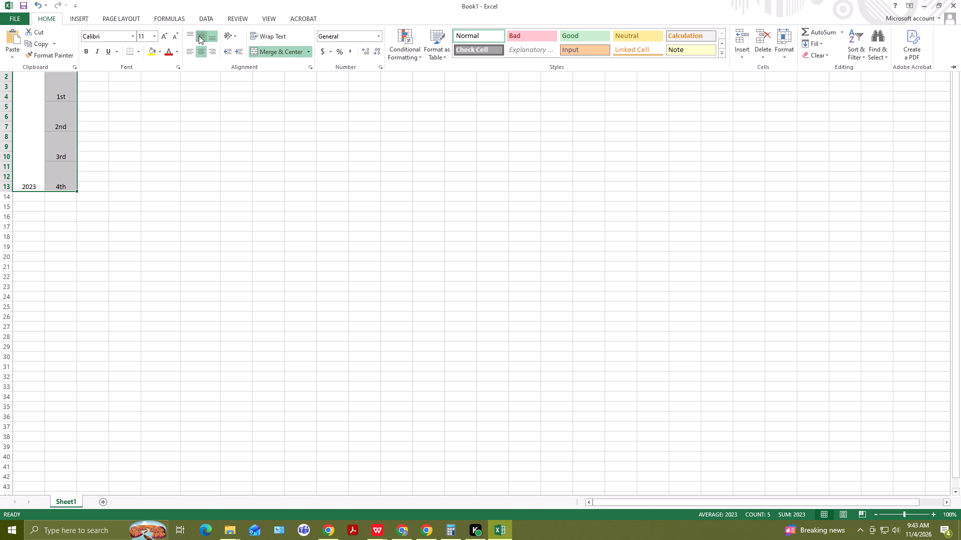
pyautogui.click(126, 145)
pyautogui.scroll(2, 138, 145)
pyautogui.click(97, 106)
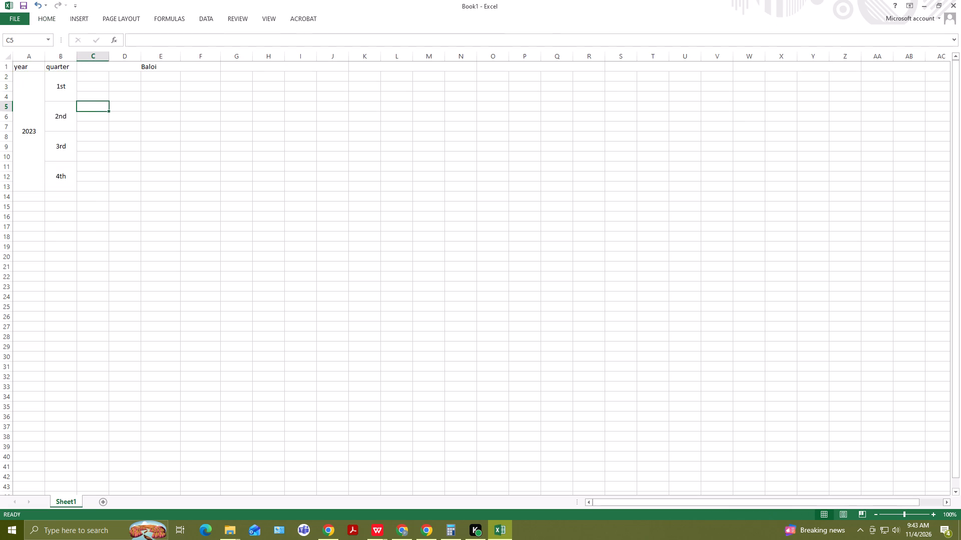
# In Chrome's LIFT portal, generate Baloi's 2023 Monthly Asessment Report for September in Excel format and keep the download.
pyautogui.click(97, 77)
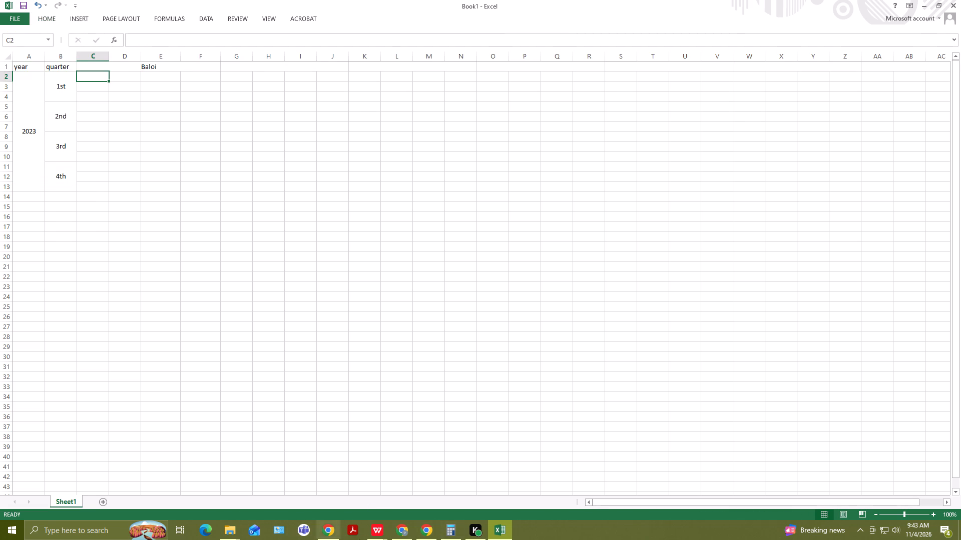
pyautogui.click(337, 536)
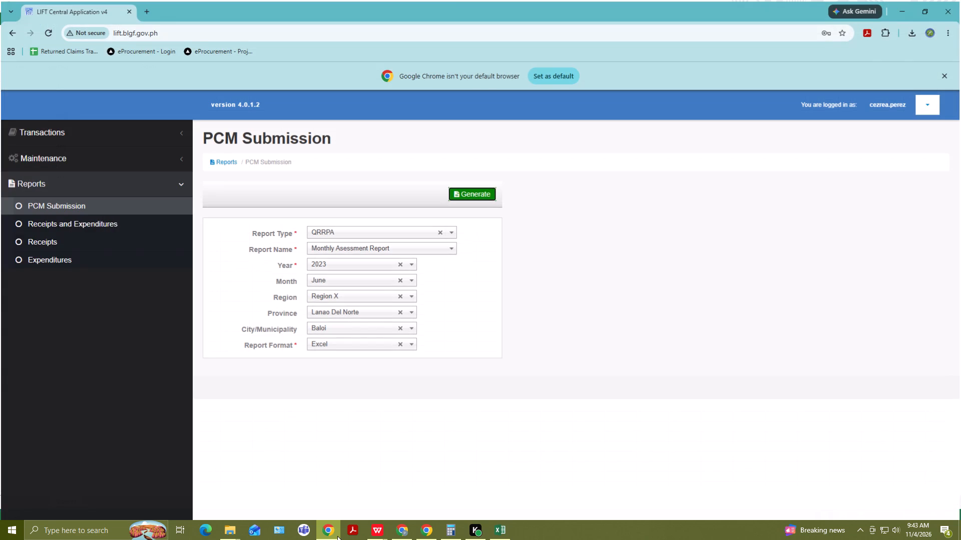
pyautogui.click(337, 536)
pyautogui.click(431, 529)
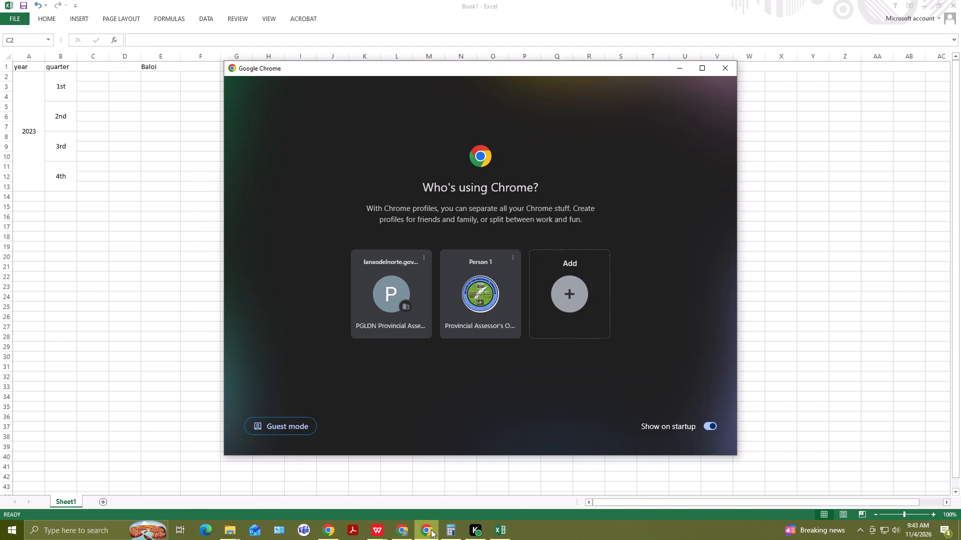
pyautogui.click(431, 529)
pyautogui.click(332, 536)
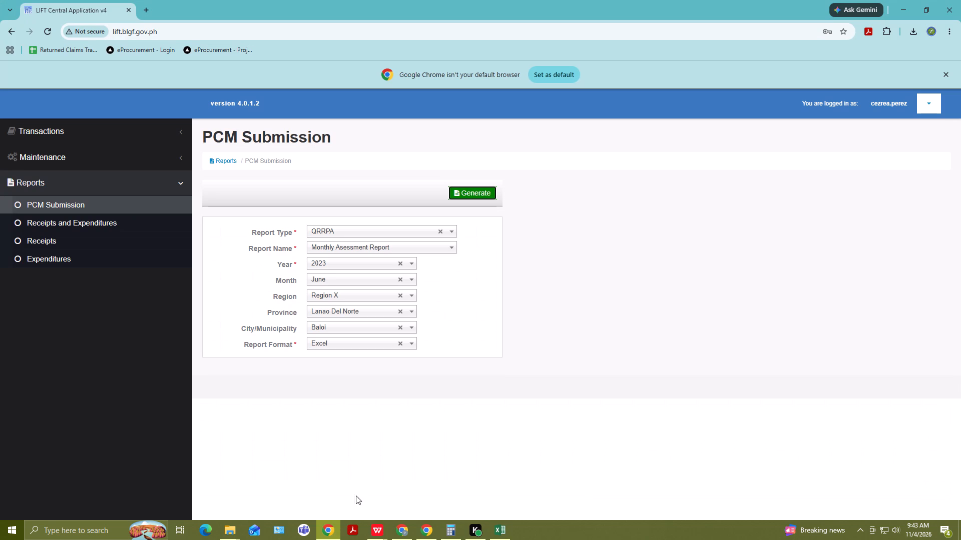
pyautogui.click(380, 250)
pyautogui.click(380, 250)
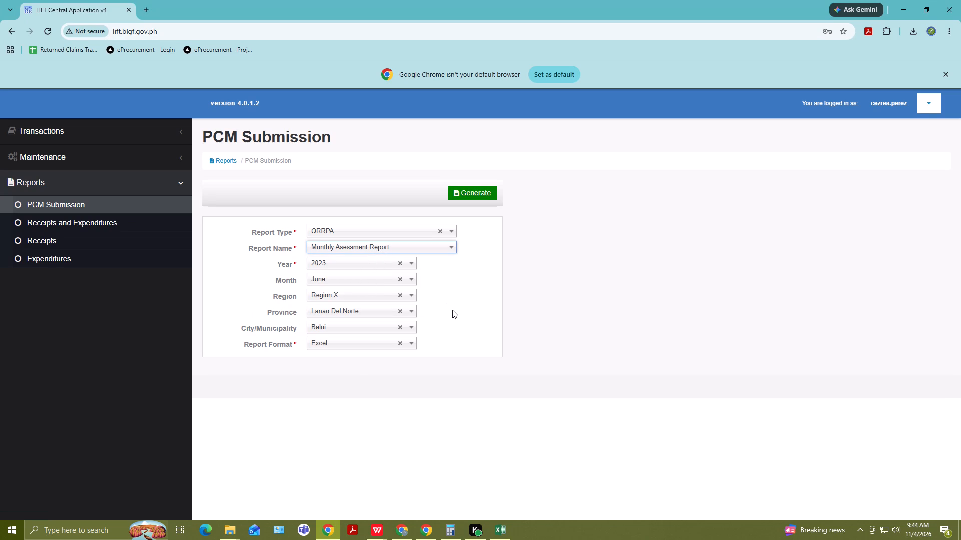
pyautogui.click(375, 280)
pyautogui.moveTo(408, 341); pyautogui.dragTo(416, 367)
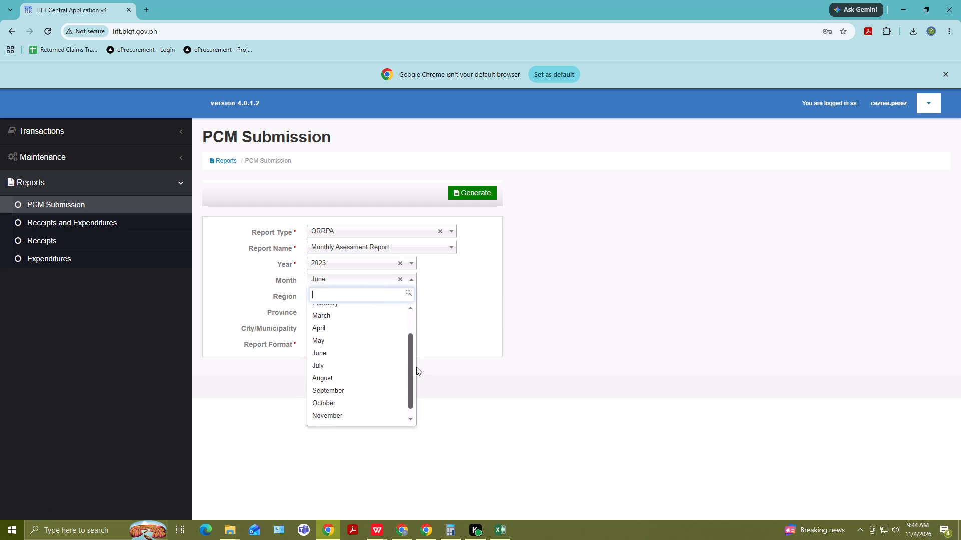
pyautogui.moveTo(416, 367); pyautogui.dragTo(417, 380)
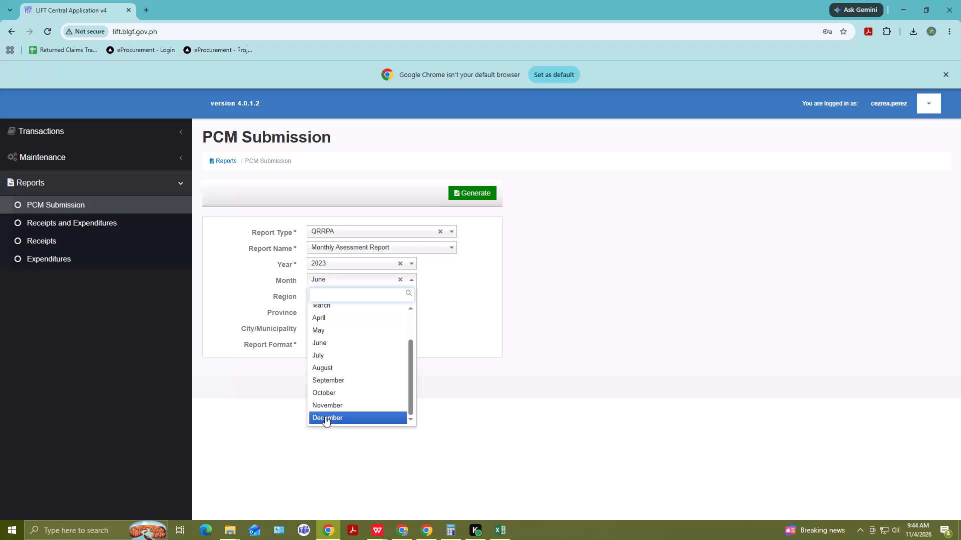
pyautogui.click(328, 380)
pyautogui.click(485, 189)
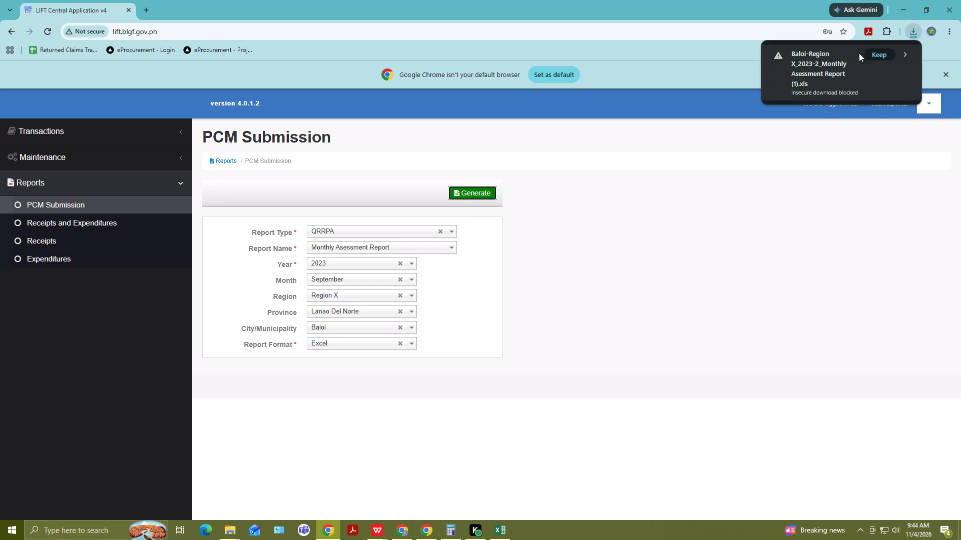
pyautogui.click(875, 52)
# Generate Baloi's 2023 Monthly Asessment Report for December.
pyautogui.click(376, 279)
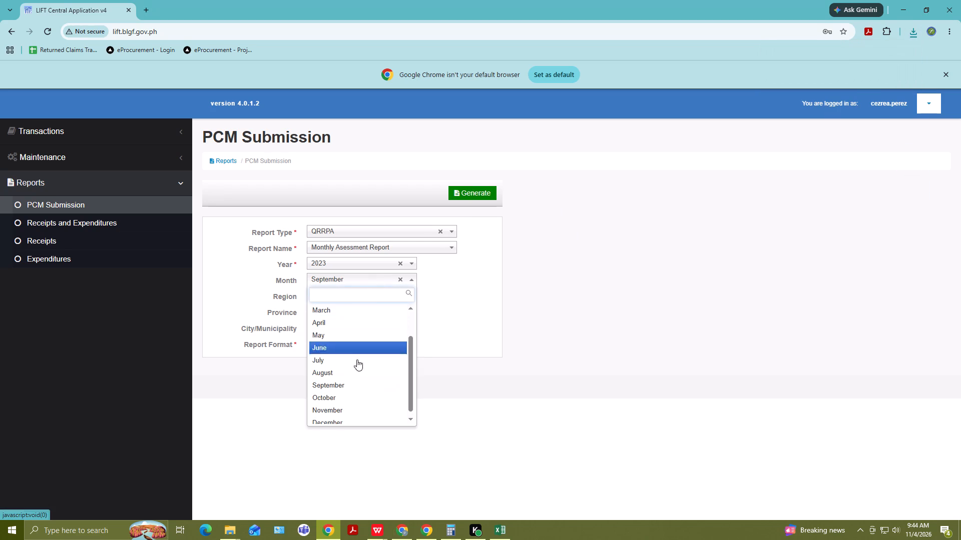
pyautogui.scroll(-4, 368, 413)
pyautogui.click(356, 413)
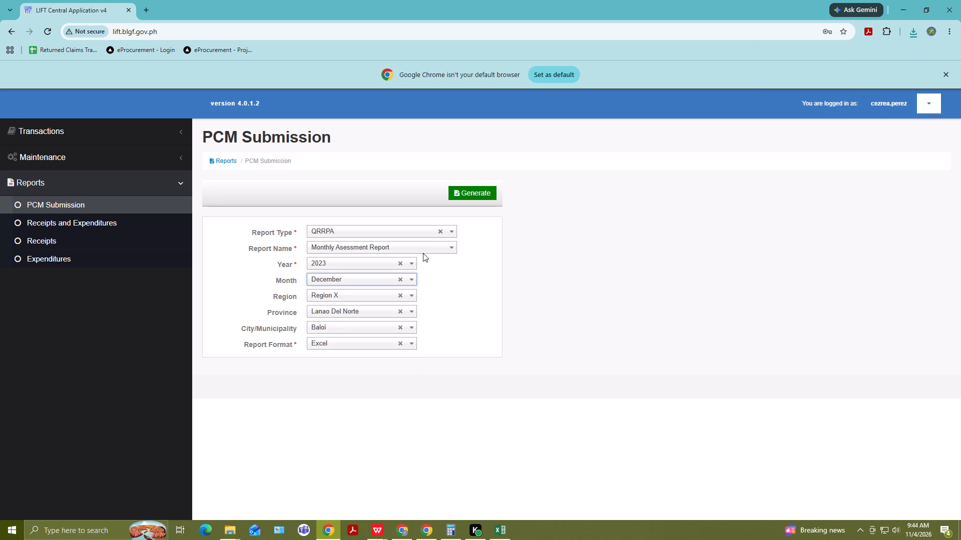
pyautogui.click(467, 193)
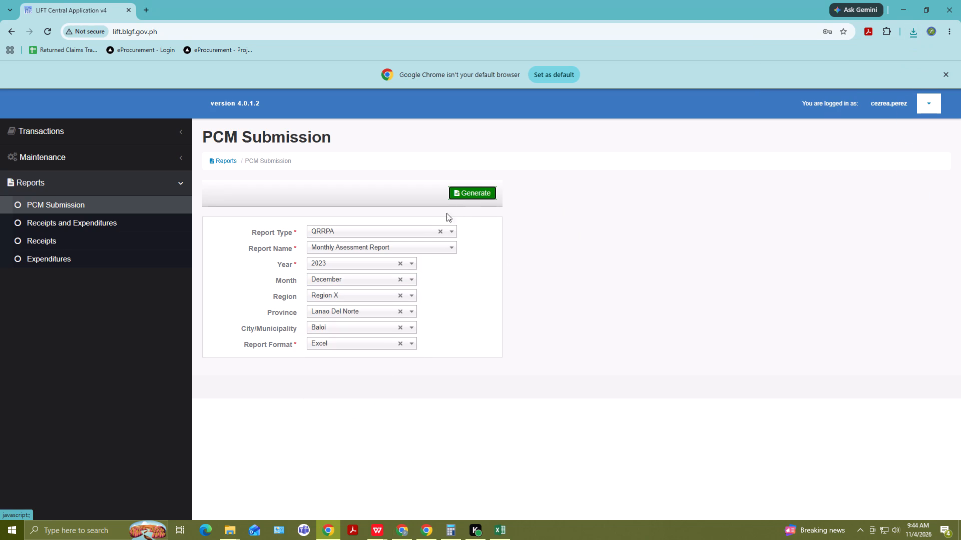
# Switch the report name to QRRPA and generate Baloi's 2023 report for the Third quarter.
pyautogui.click(383, 250)
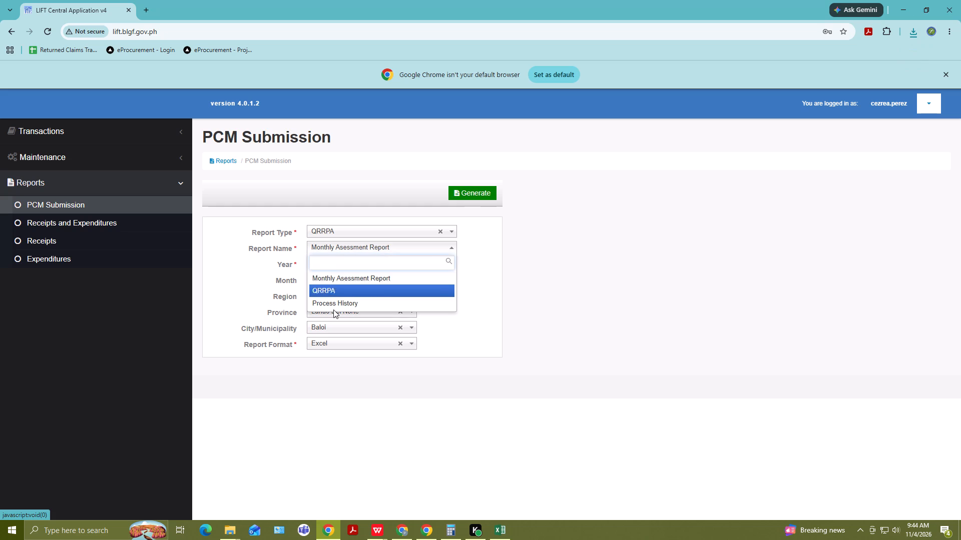
pyautogui.click(336, 288)
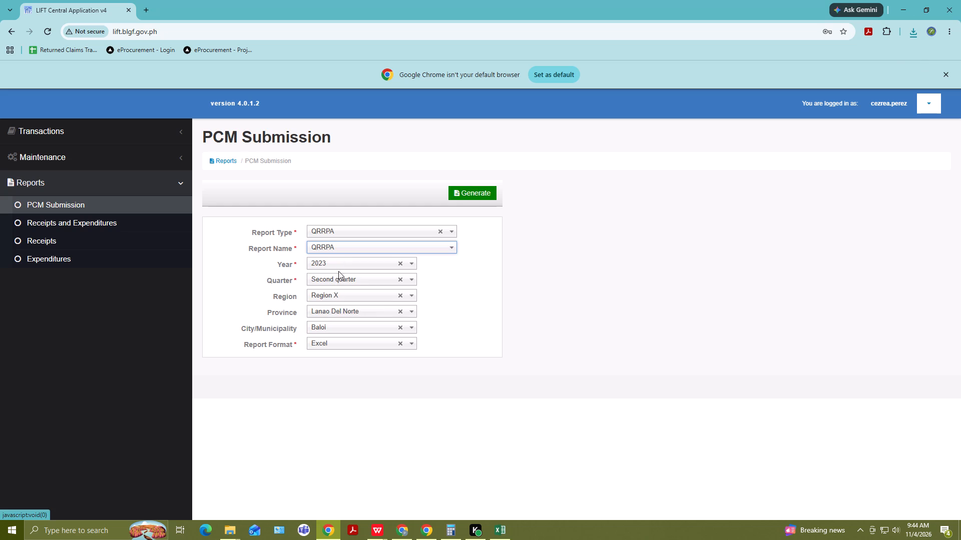
pyautogui.click(338, 277)
pyautogui.click(327, 331)
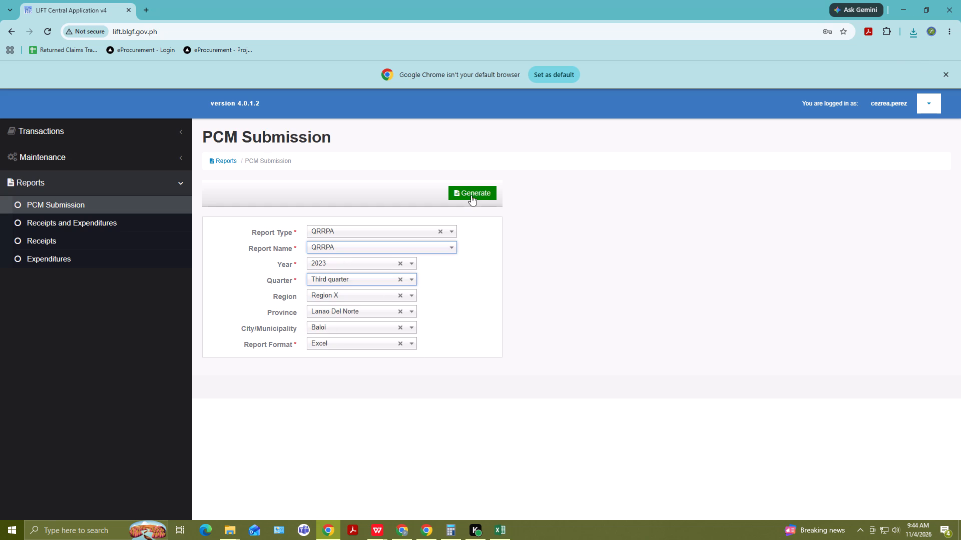
pyautogui.click(472, 192)
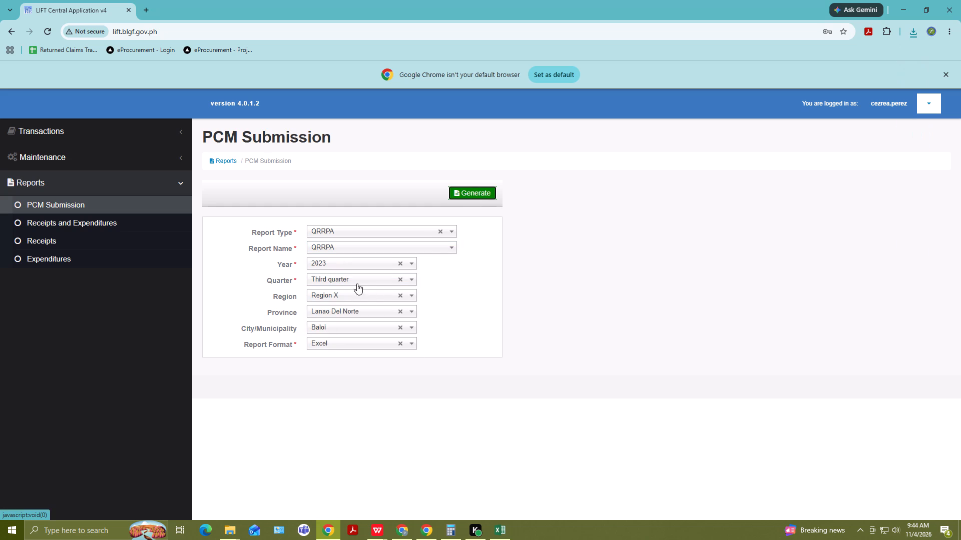
# Generate Baloi's 2023 QRRPA report for the Fourth quarter in Excel format.
pyautogui.click(353, 279)
pyautogui.click(339, 345)
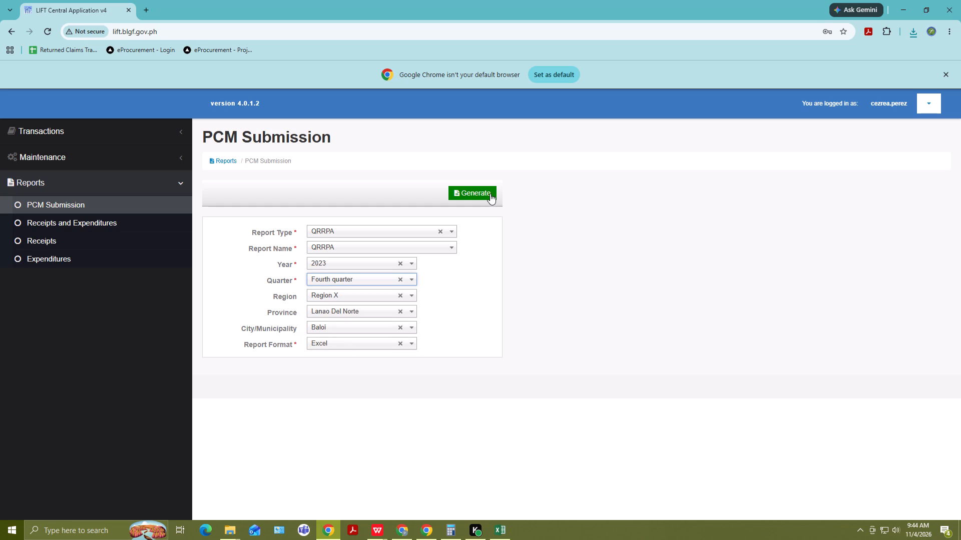
pyautogui.click(484, 193)
# Keep the blocked downloads of Baloi's 2023-4 QRRPA, 2023-3 QRRPA and 2023-2 Monthly Asessment Report (2) files.
pyautogui.click(880, 54)
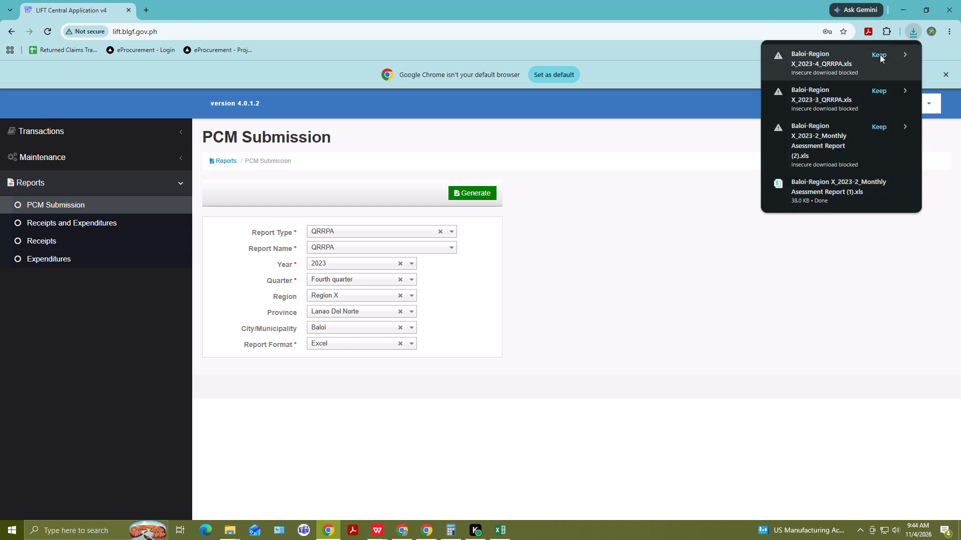
pyautogui.click(880, 72)
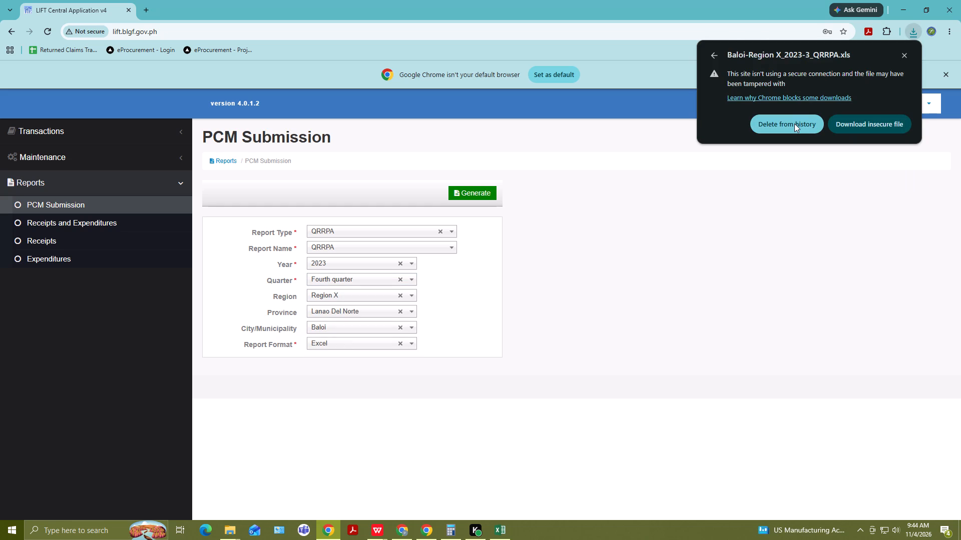
pyautogui.click(903, 55)
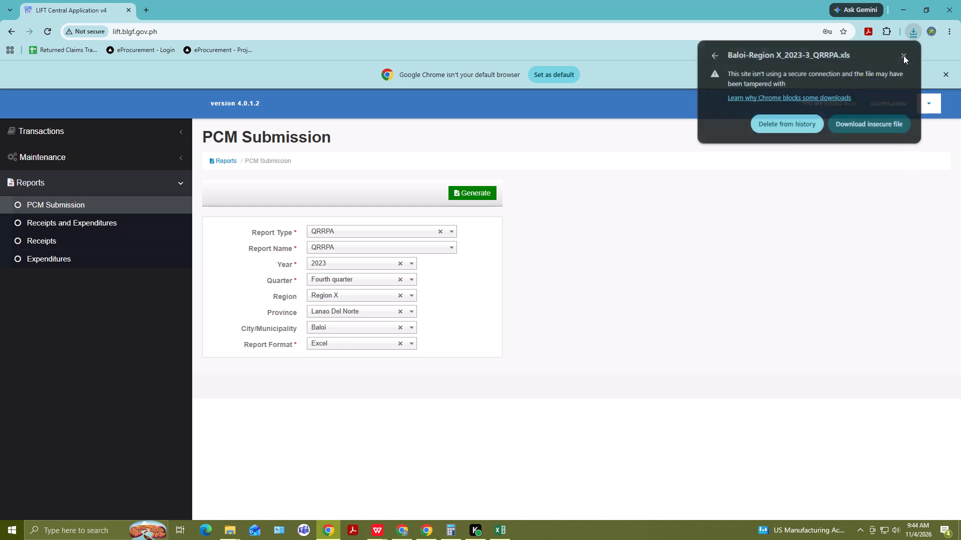
pyautogui.click(913, 36)
pyautogui.click(867, 103)
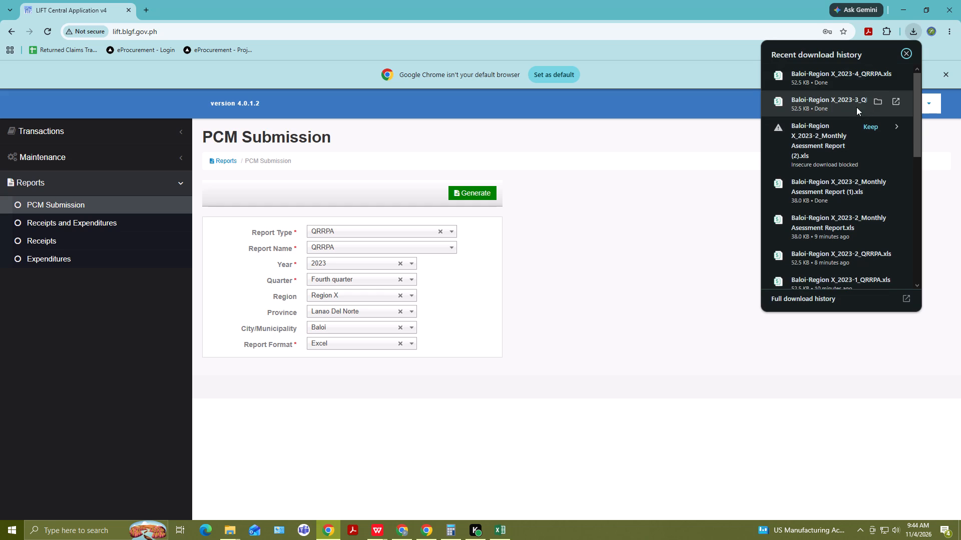
pyautogui.click(870, 125)
pyautogui.click(666, 155)
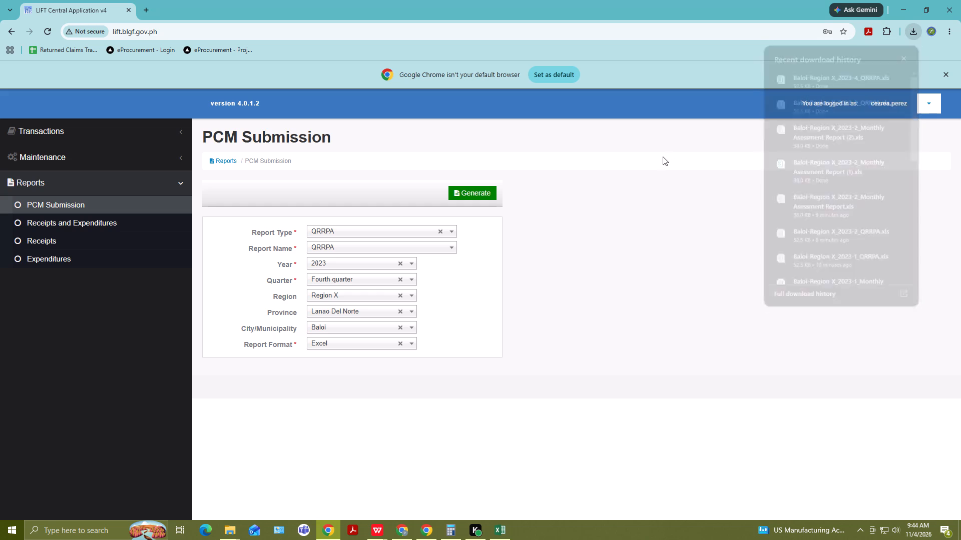
# Switch to the Book1 workbook in Excel and shrink its window to a narrow one beside the WPS monthly assessment report.
pyautogui.click(905, 6)
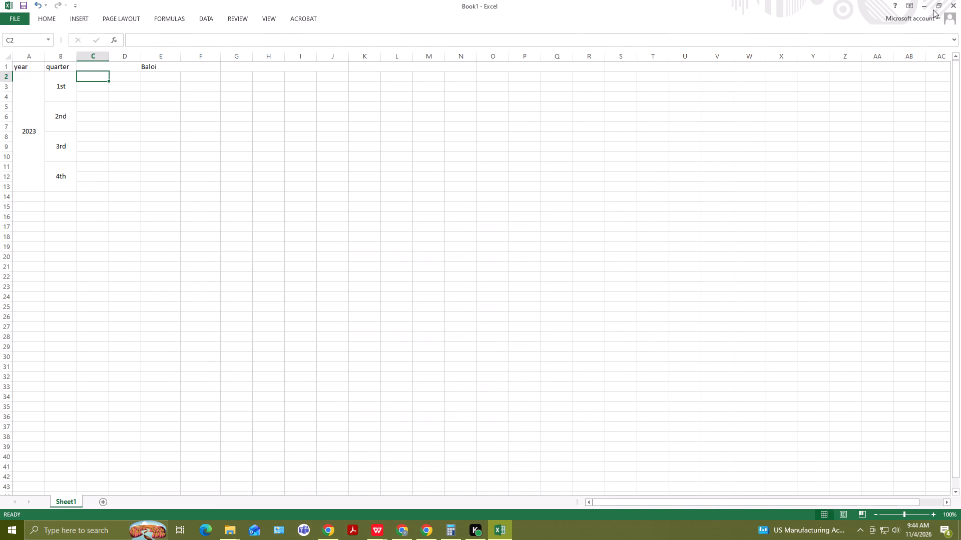
pyautogui.click(937, 7)
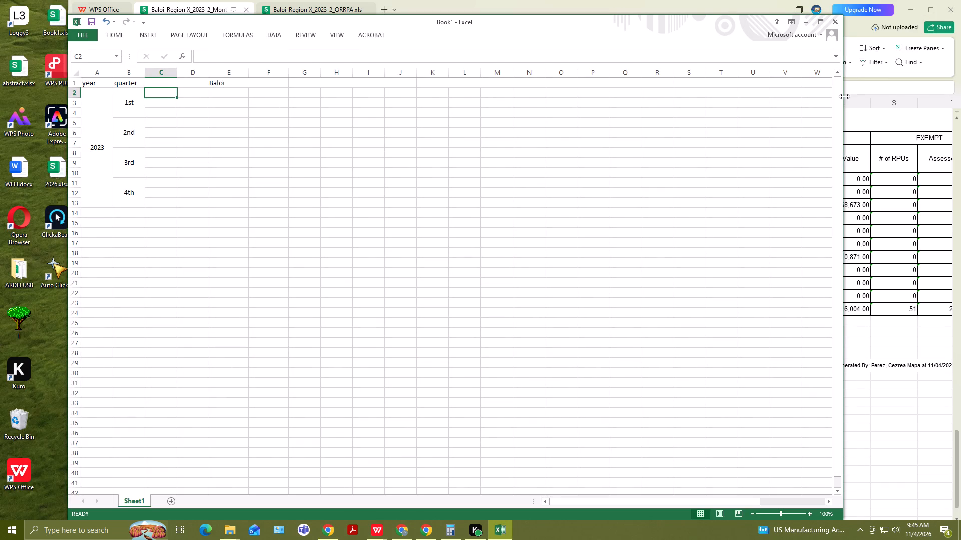
pyautogui.moveTo(844, 96); pyautogui.dragTo(321, 102)
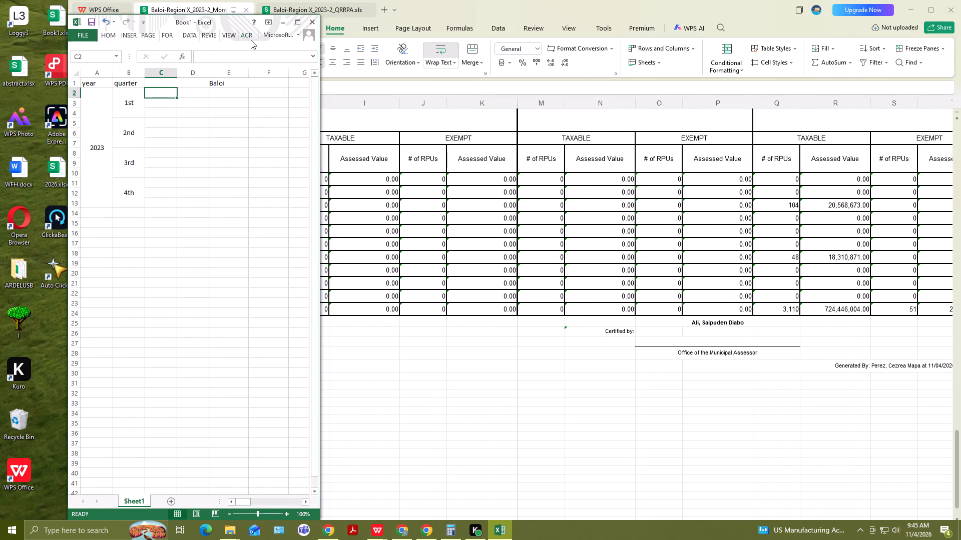
pyautogui.moveTo(232, 21); pyautogui.dragTo(176, 13)
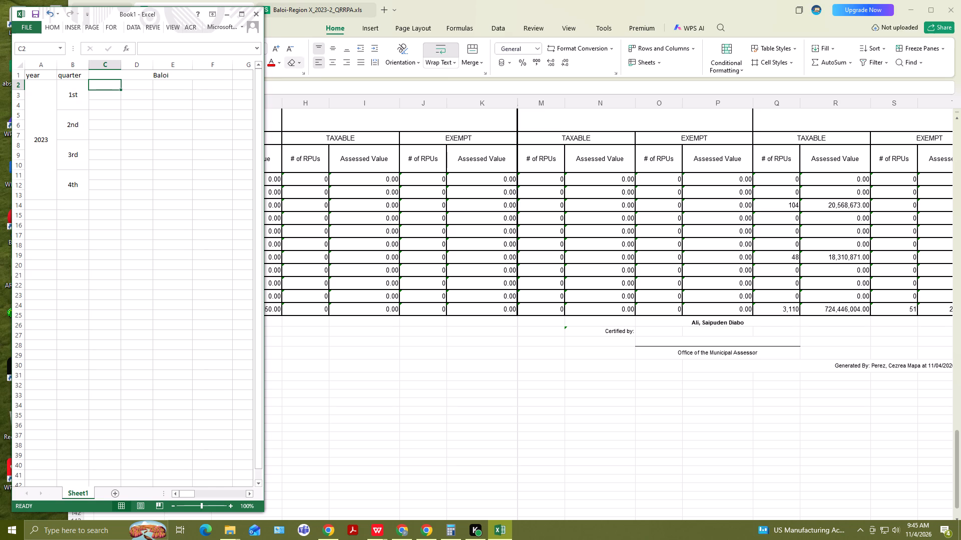
pyautogui.moveTo(177, 13); pyautogui.dragTo(178, 32)
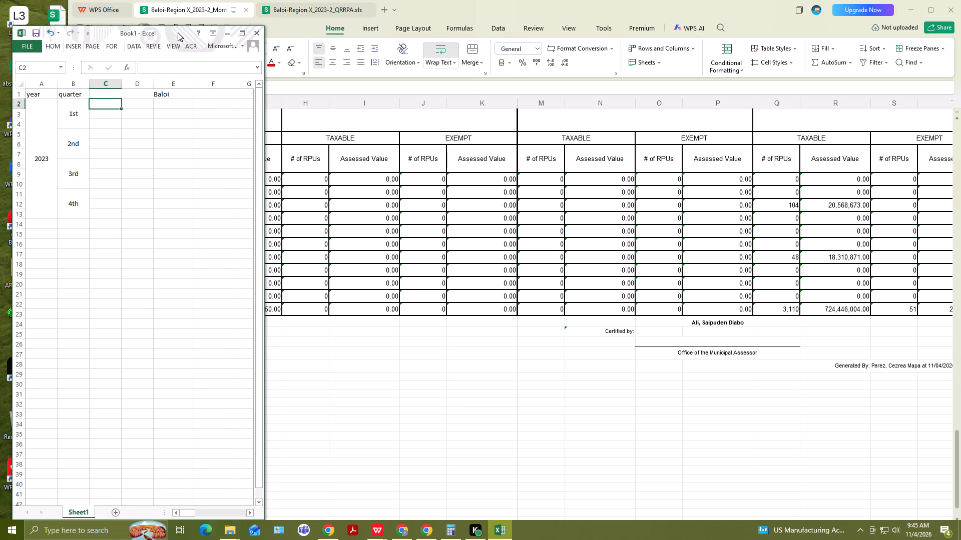
pyautogui.moveTo(178, 32); pyautogui.dragTo(178, 44)
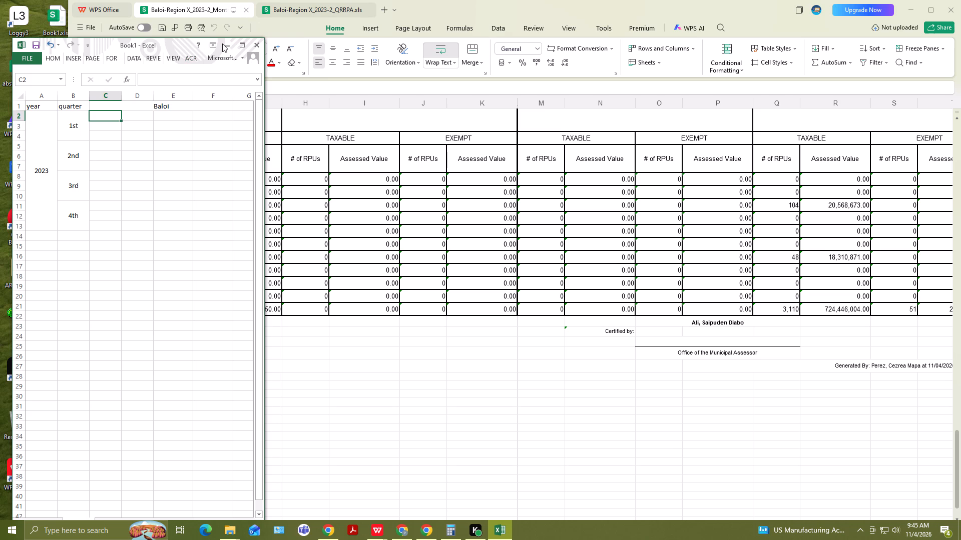
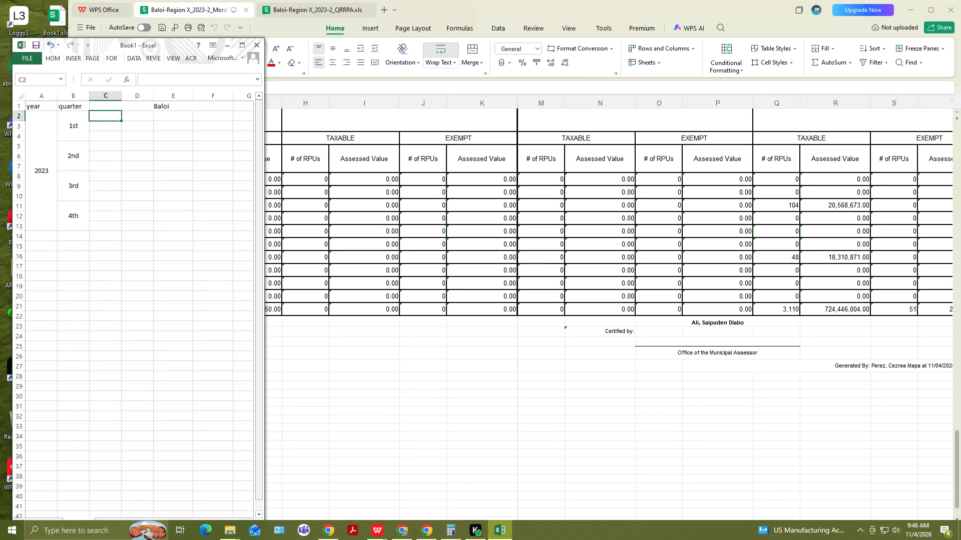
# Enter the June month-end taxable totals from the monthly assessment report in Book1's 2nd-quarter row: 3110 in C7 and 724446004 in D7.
pyautogui.scroll(1, 677, 270)
pyautogui.moveTo(764, 20); pyautogui.dragTo(741, 19)
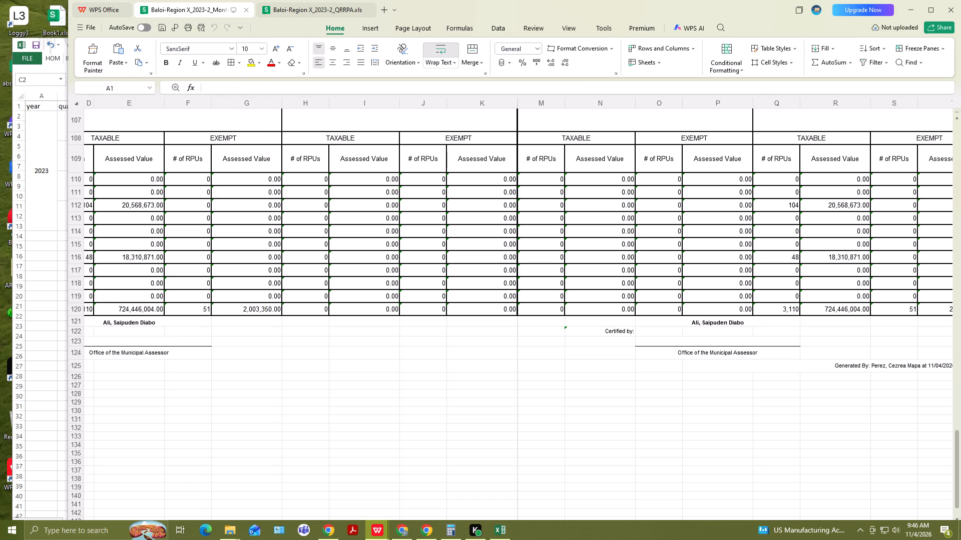
pyautogui.scroll(-2, 573, 438)
pyautogui.scroll(3, 573, 438)
pyautogui.scroll(1, 794, 371)
pyautogui.click(805, 344)
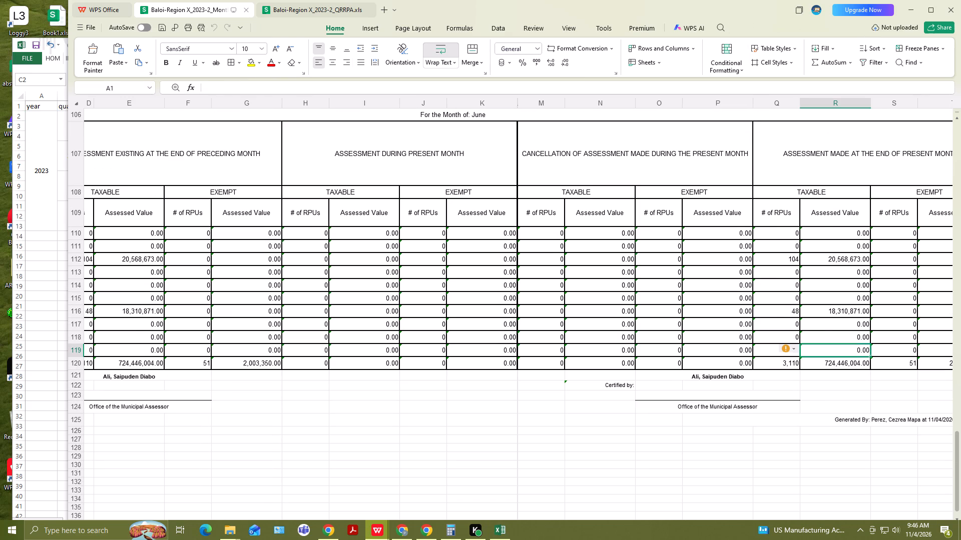
pyautogui.press('Right')
pyautogui.press('Right')
pyautogui.press('Right')
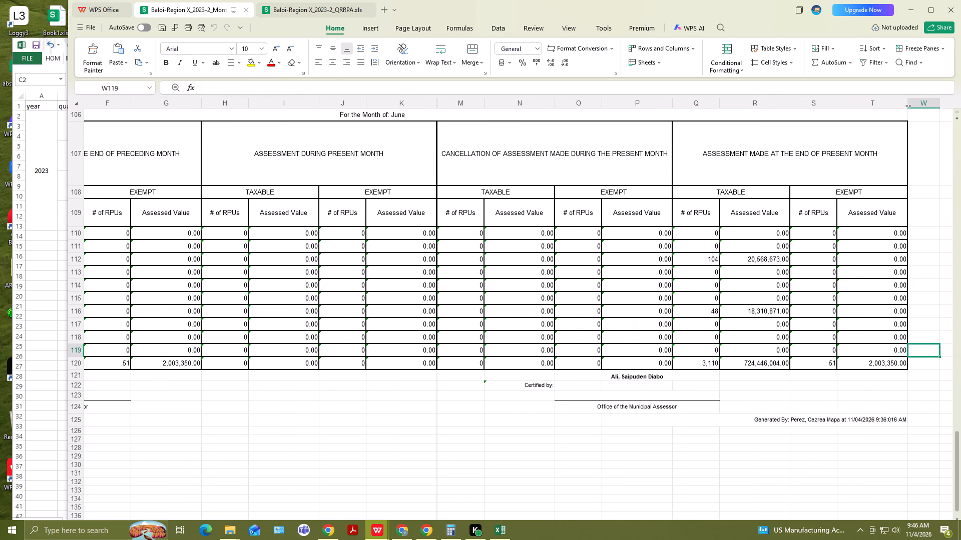
pyautogui.click(496, 533)
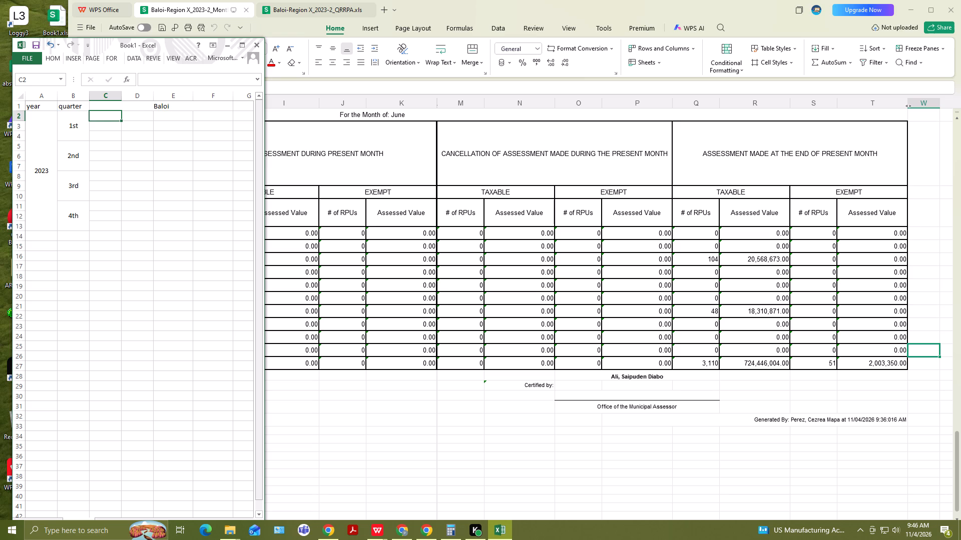
pyautogui.click(103, 166)
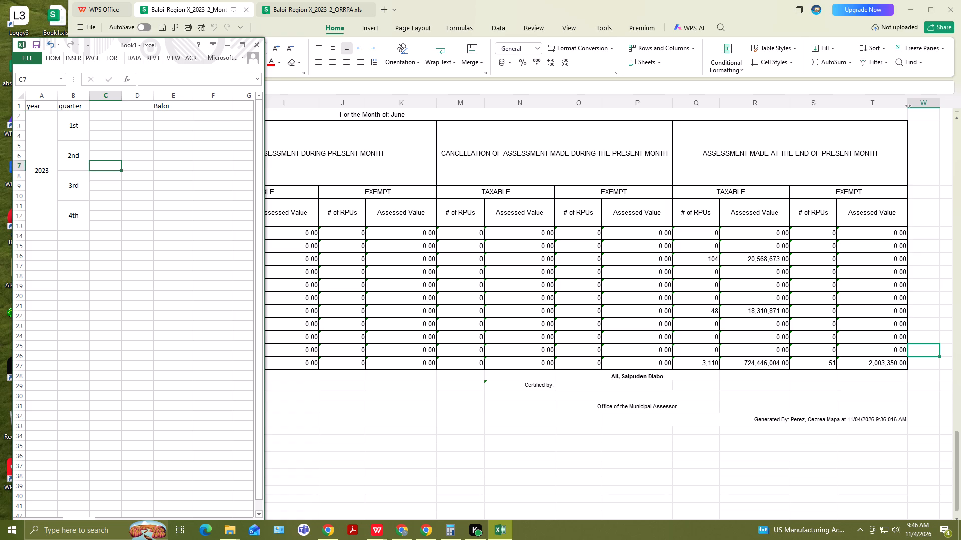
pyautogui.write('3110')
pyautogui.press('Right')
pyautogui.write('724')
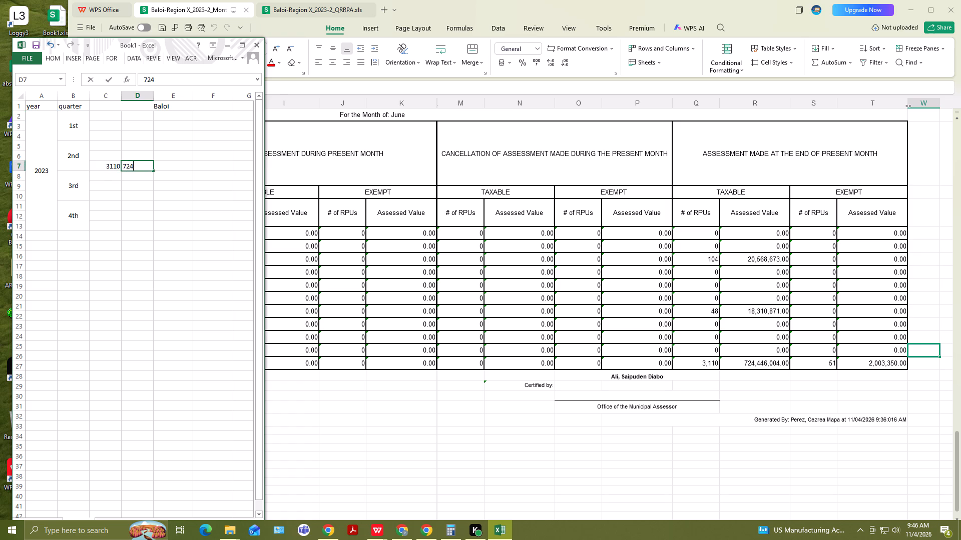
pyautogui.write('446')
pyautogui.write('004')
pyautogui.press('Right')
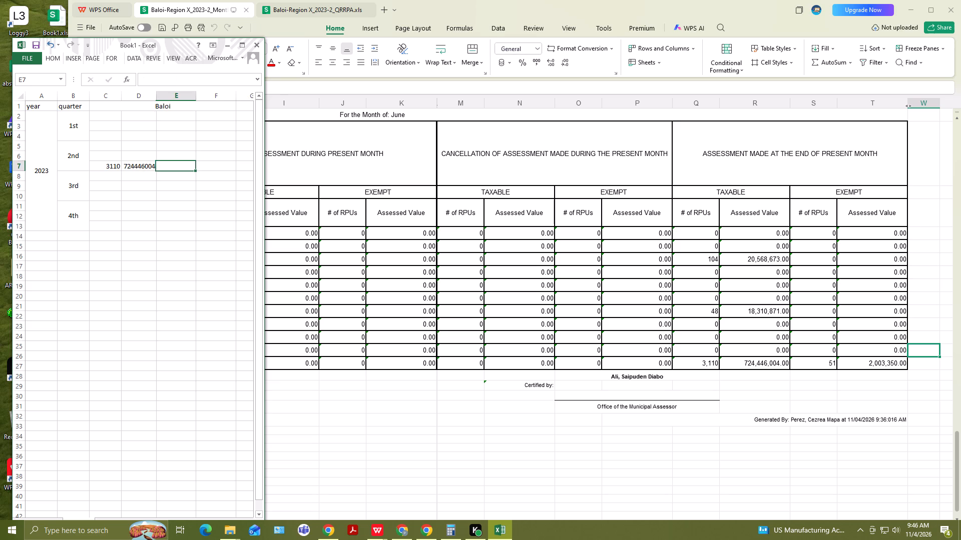
# Enter the June month-end exempt totals in the same 2nd-quarter row: 51 in E7 and 2003350 in F7.
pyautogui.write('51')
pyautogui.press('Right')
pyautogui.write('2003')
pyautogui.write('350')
pyautogui.click(111, 214)
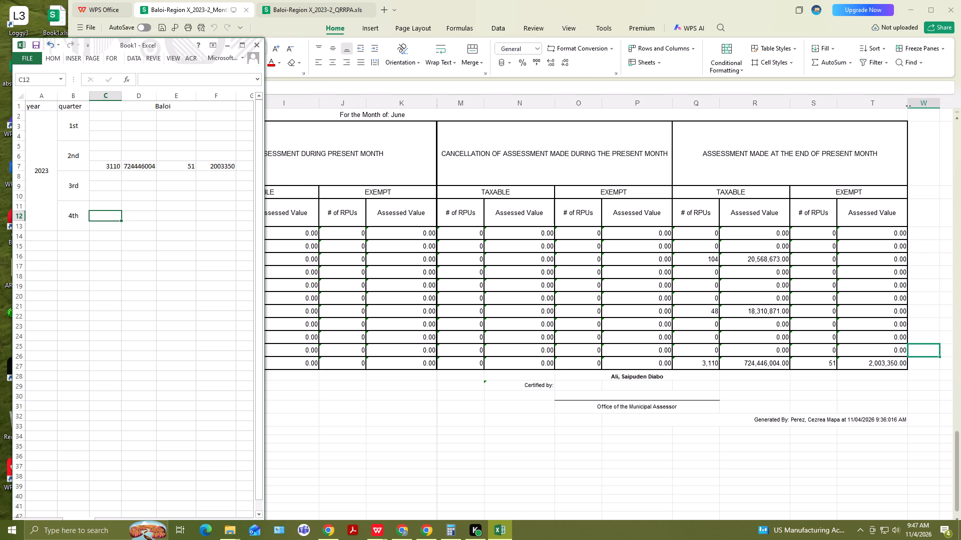
# Reduce the font size of the 2023 block, A2:F13, in Book1.
pyautogui.moveTo(42, 115); pyautogui.dragTo(212, 180)
pyautogui.click(30, 56)
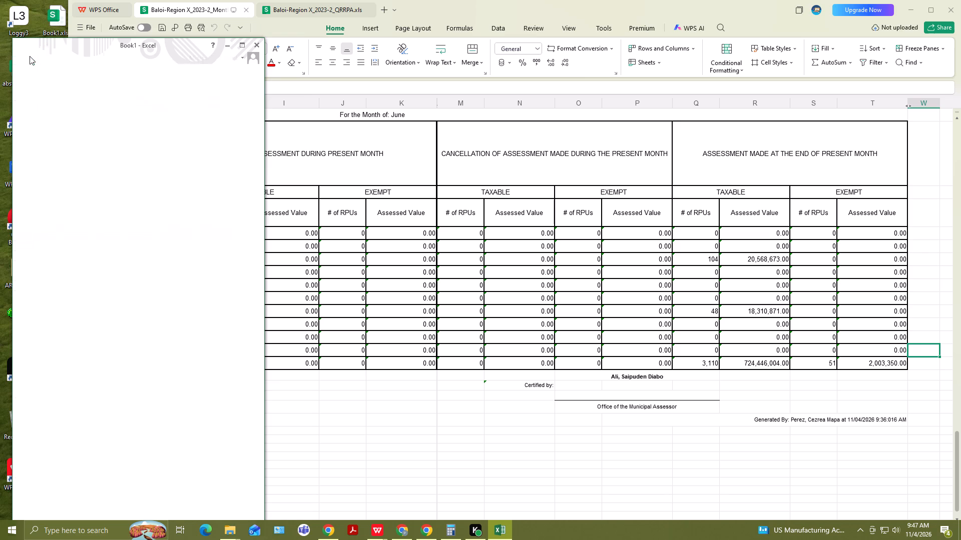
pyautogui.click(30, 56)
pyautogui.click(58, 57)
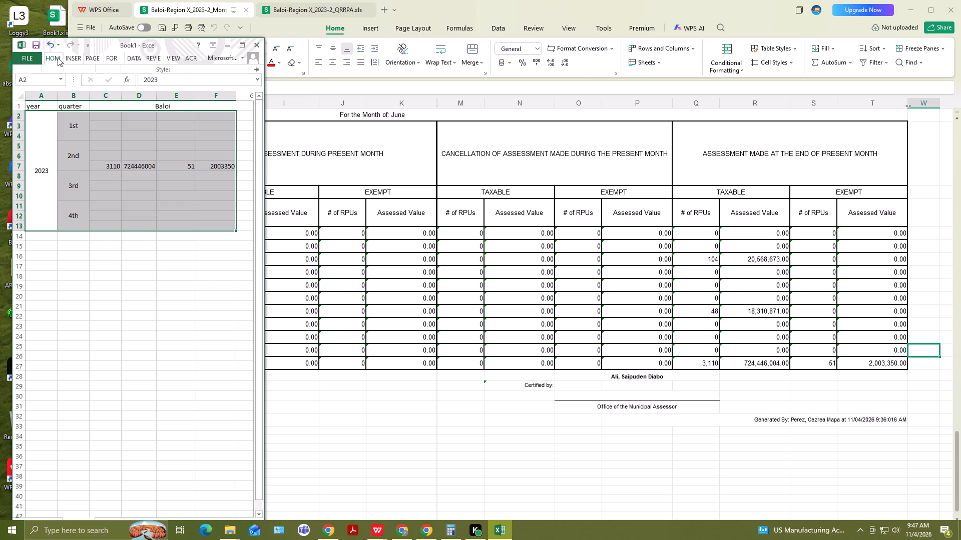
pyautogui.click(53, 82)
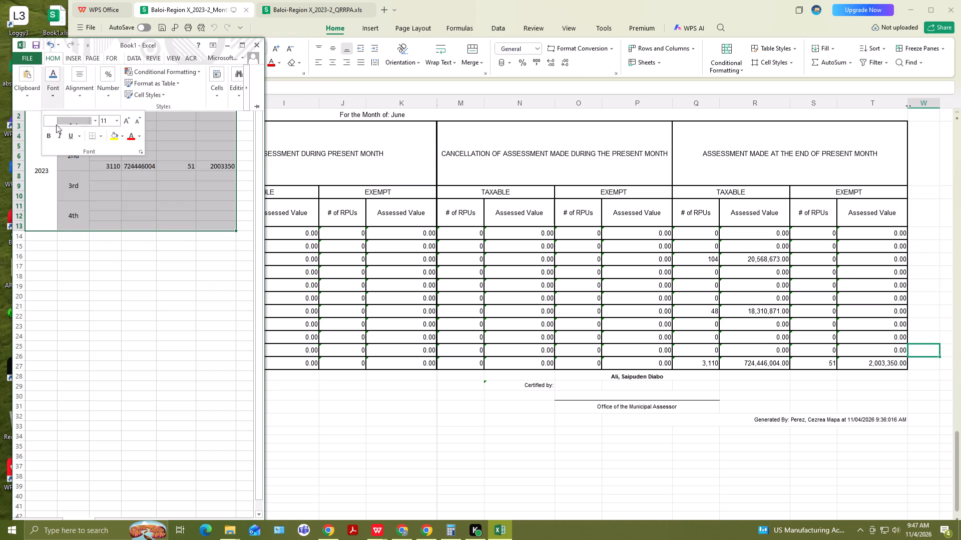
pyautogui.tripleClick(135, 121)
pyautogui.click(135, 121)
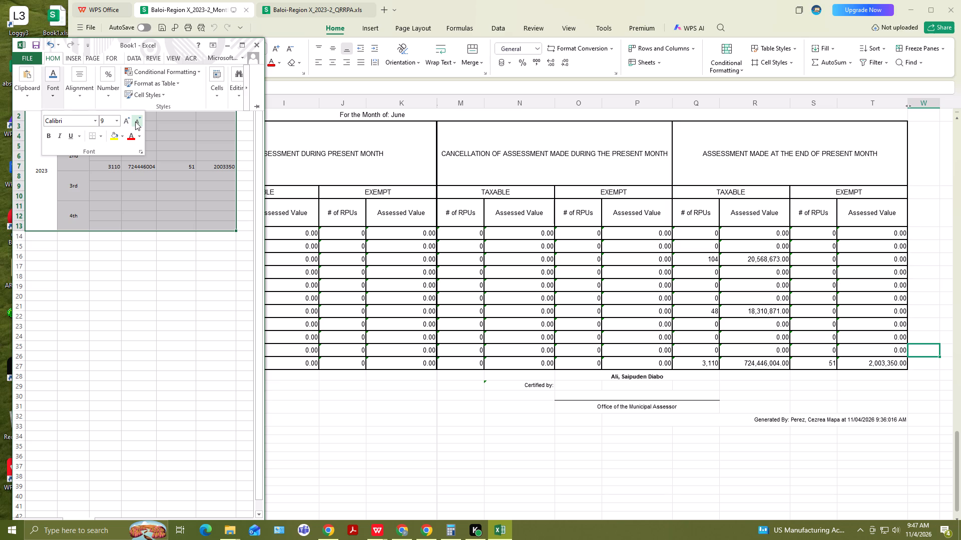
pyautogui.click(135, 121)
# Center the contents of A2:F13 horizontally and align them to the middle vertically.
pyautogui.click(79, 75)
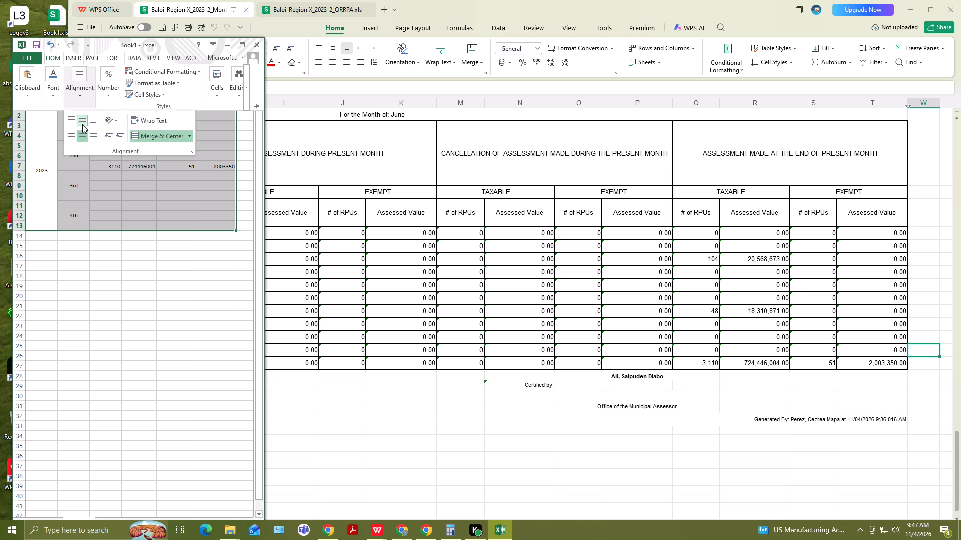
pyautogui.click(82, 124)
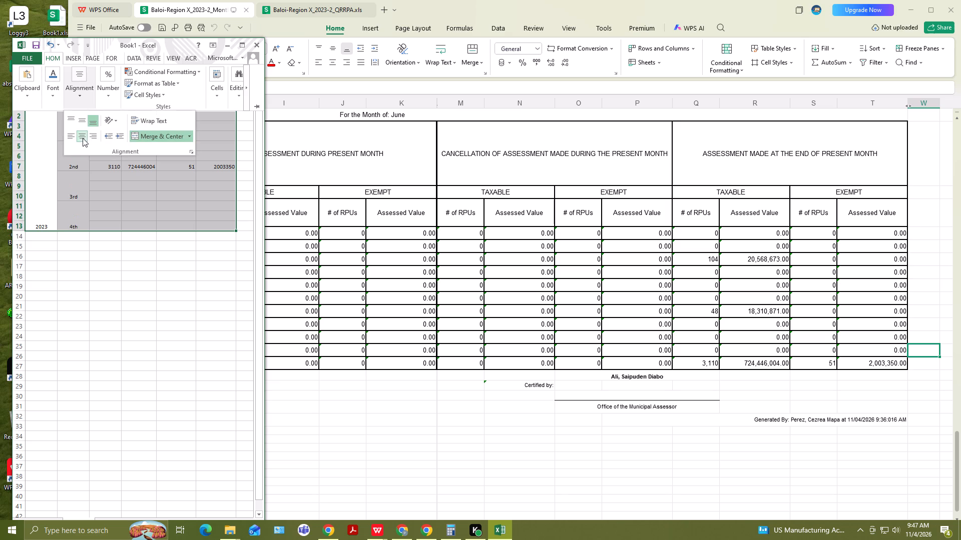
pyautogui.click(81, 123)
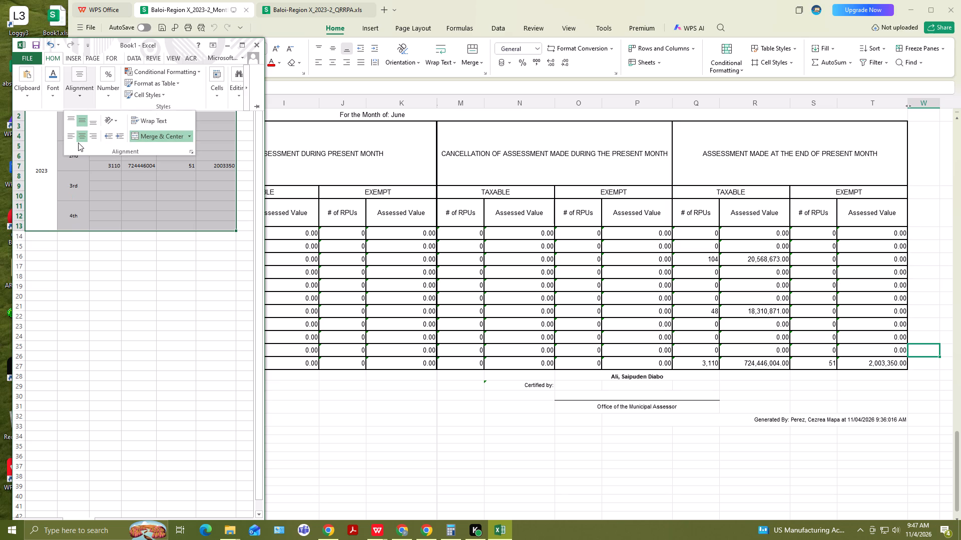
pyautogui.click(83, 136)
pyautogui.click(83, 136)
pyautogui.click(149, 283)
pyautogui.click(146, 210)
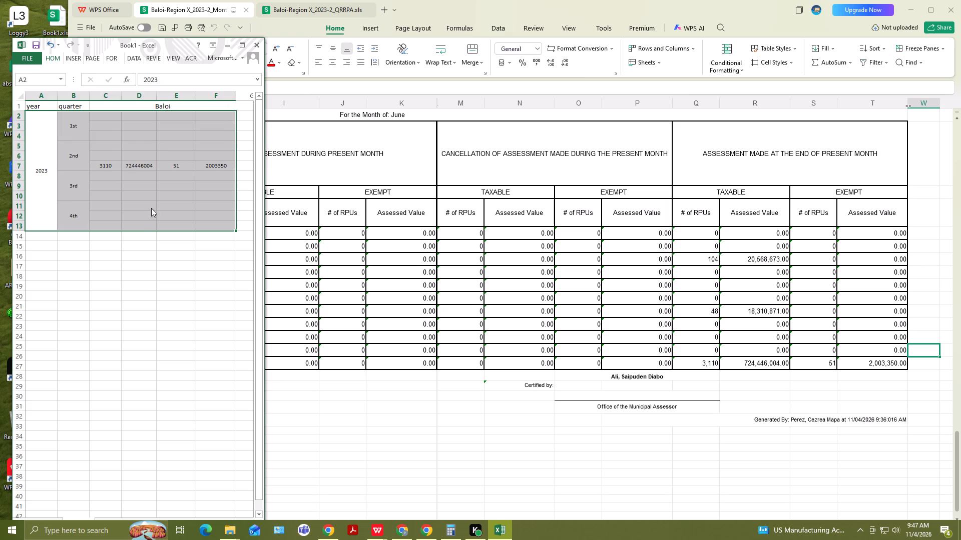
pyautogui.click(159, 174)
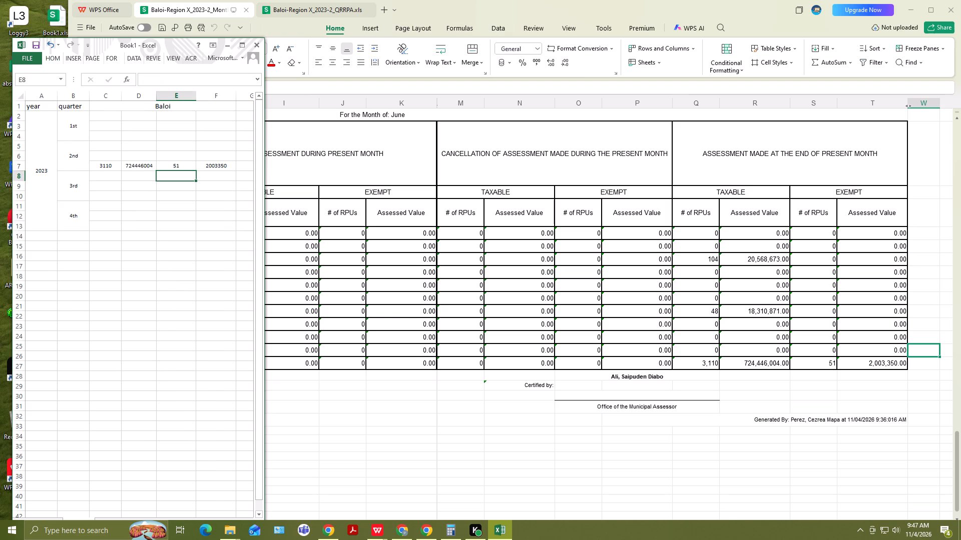
# Widen the Book1 window to show the columns through K beside the report.
pyautogui.moveTo(265, 285); pyautogui.dragTo(386, 272)
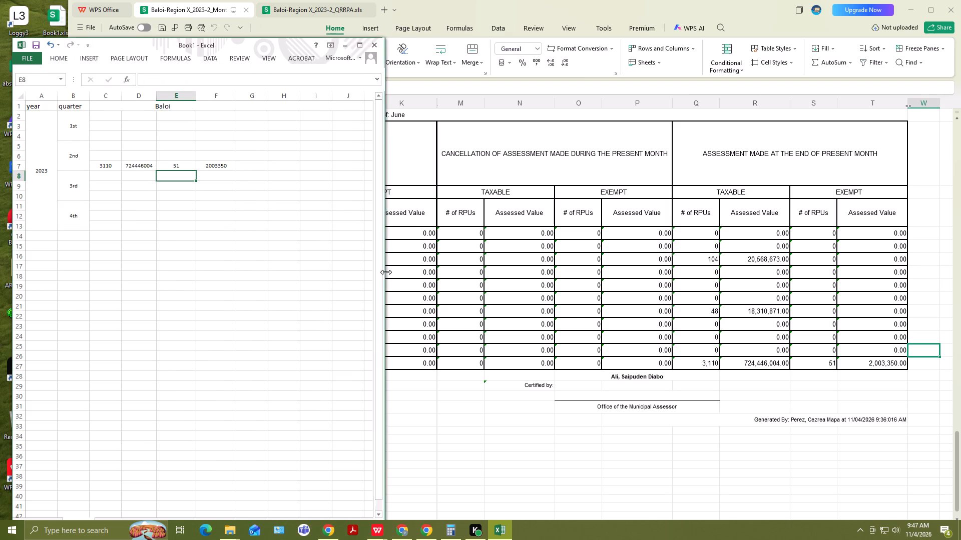
pyautogui.moveTo(386, 272); pyautogui.dragTo(402, 271)
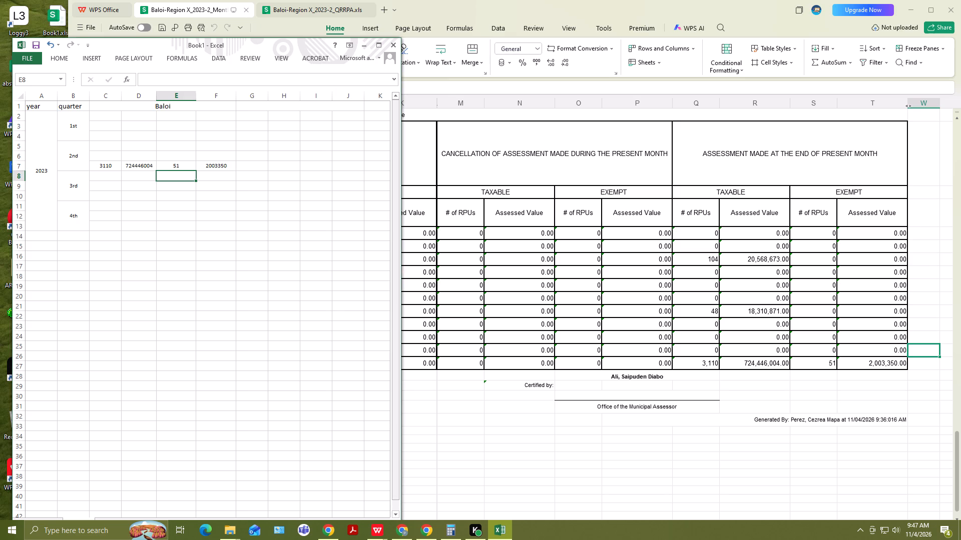
# Copy the total RPU count, 3,110, from K26 of the Baloi 2023-2 QRRPA report into Book1's cell G7.
pyautogui.click(331, 10)
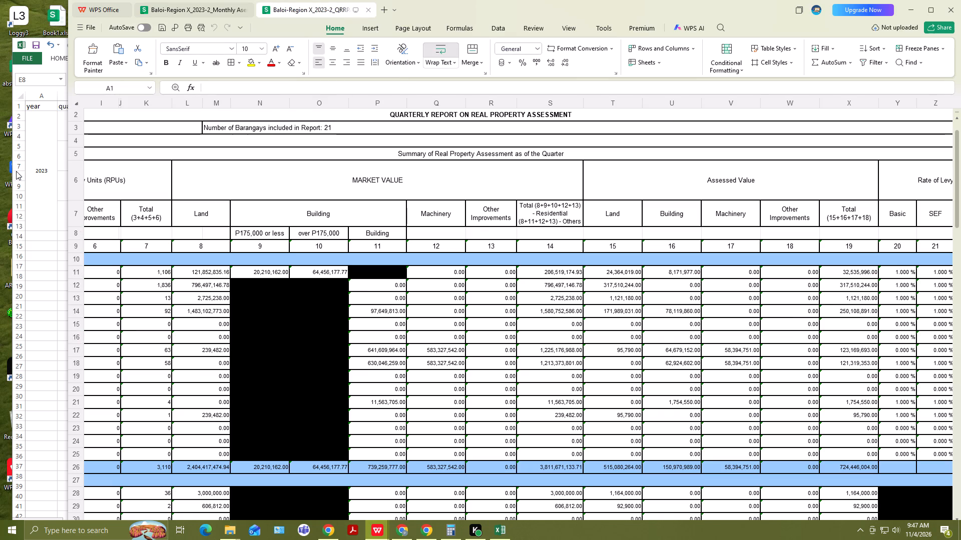
pyautogui.click(44, 135)
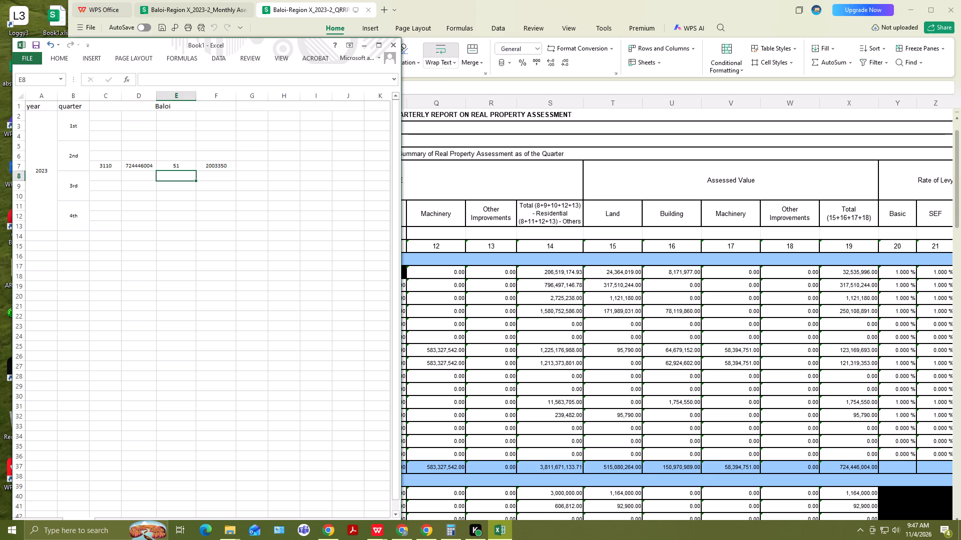
pyautogui.click(254, 168)
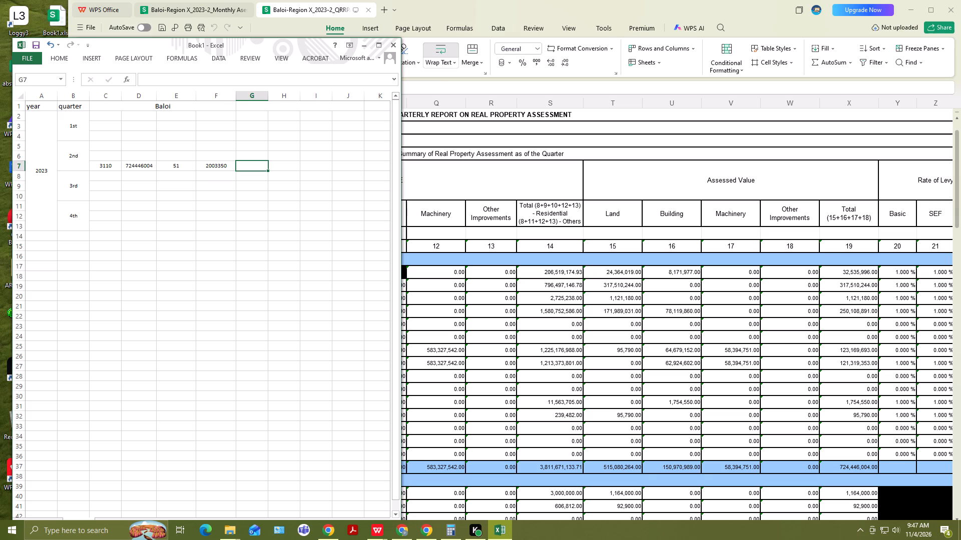
pyautogui.scroll(-1, 590, 283)
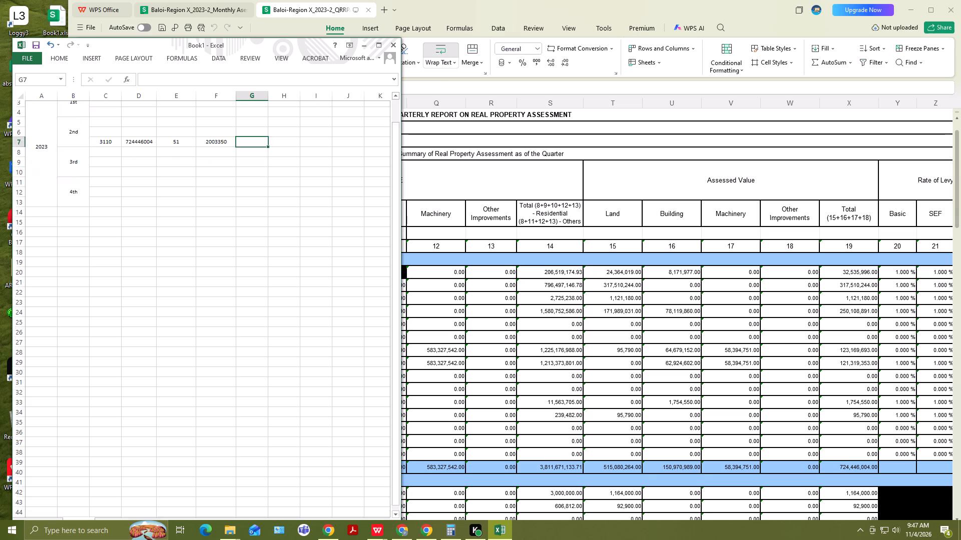
pyautogui.scroll(-1, 588, 278)
pyautogui.scroll(2, 582, 267)
pyautogui.click(554, 179)
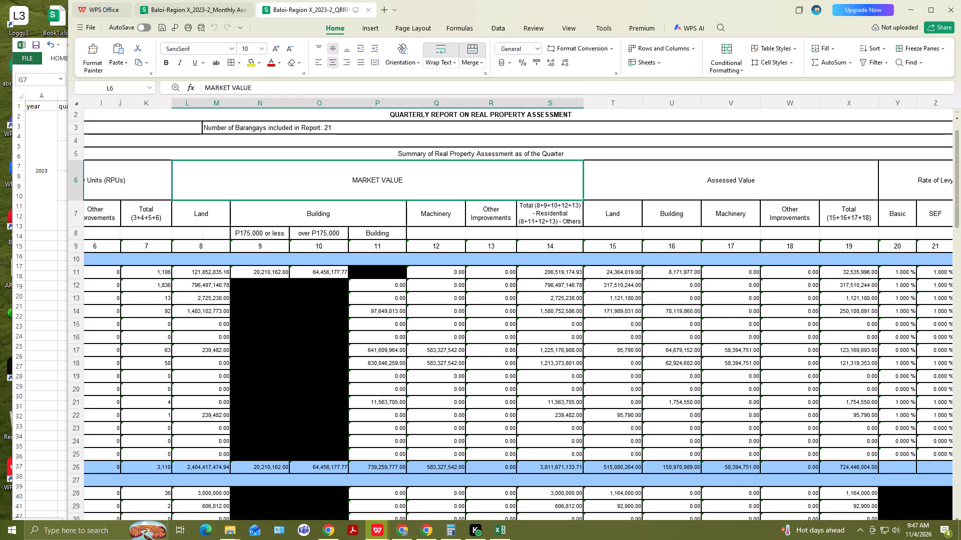
pyautogui.click(151, 467)
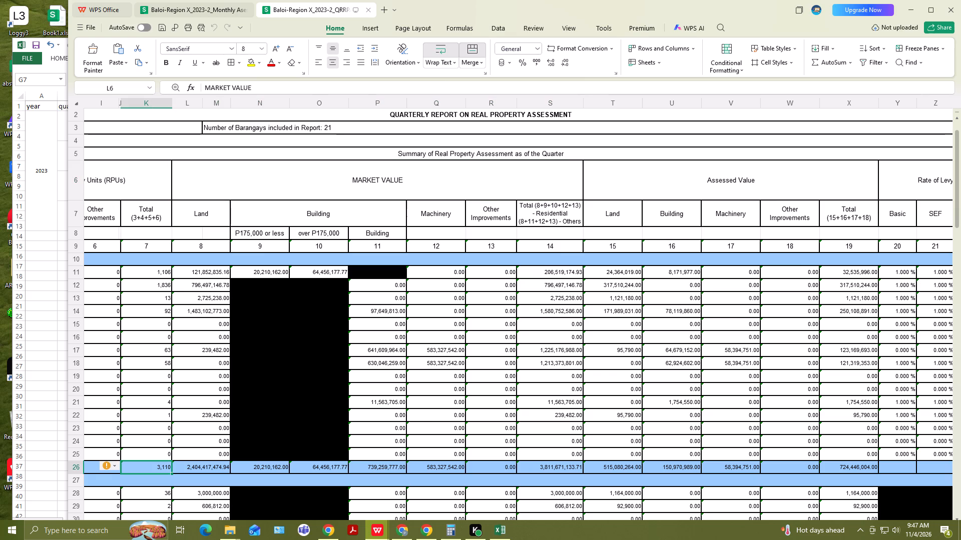
pyautogui.hotkey('ctrl', 'c')
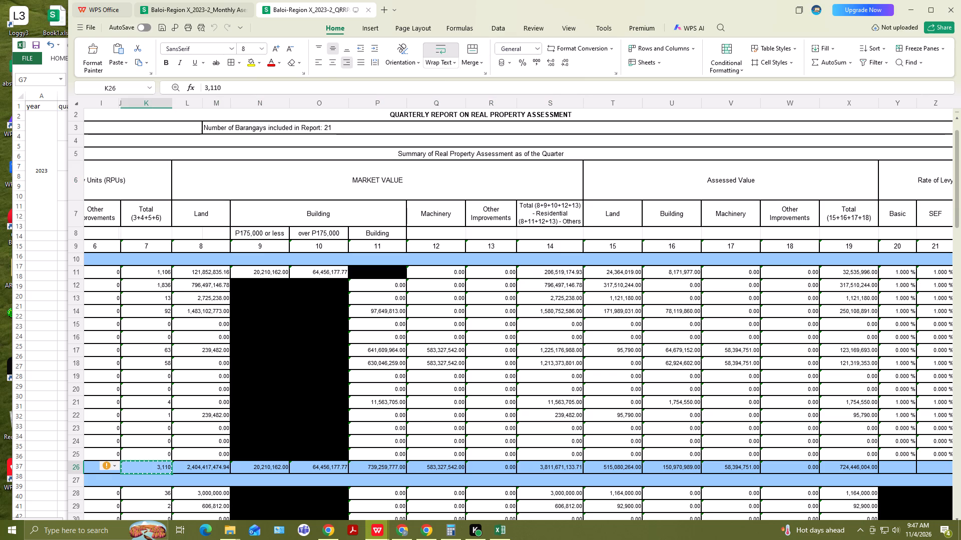
pyautogui.click(503, 533)
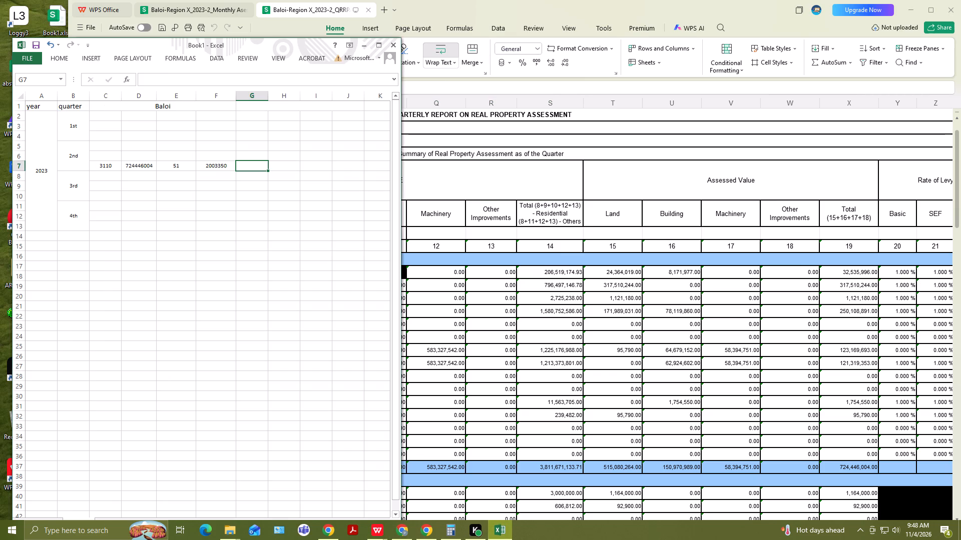
pyautogui.hotkey('ctrl', 'v')
pyautogui.click(312, 240)
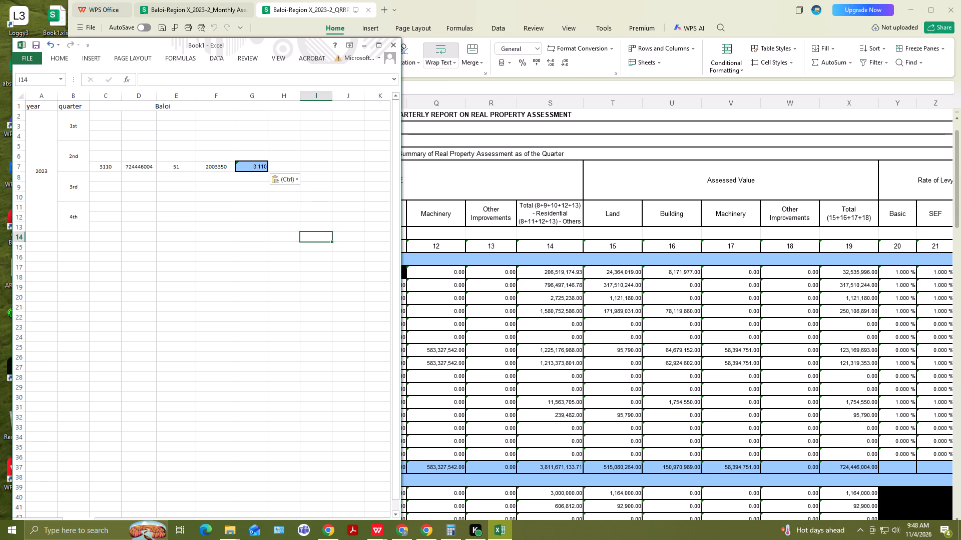
# Copy the total taxable assessed value, 724,446,004.00, from X26 of the Baloi 2023-2 QRRPA report into Book1's cell H7.
pyautogui.click(278, 168)
pyautogui.click(588, 414)
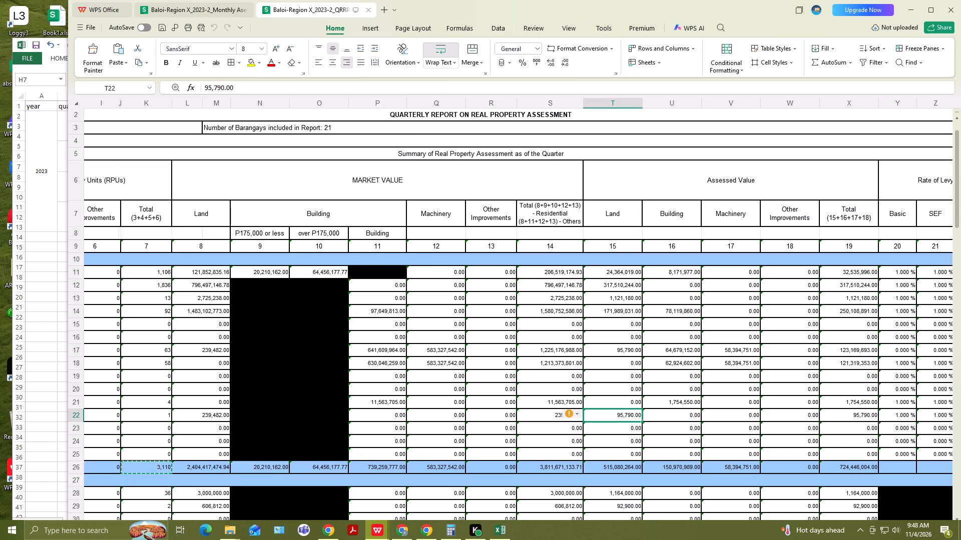
pyautogui.click(859, 468)
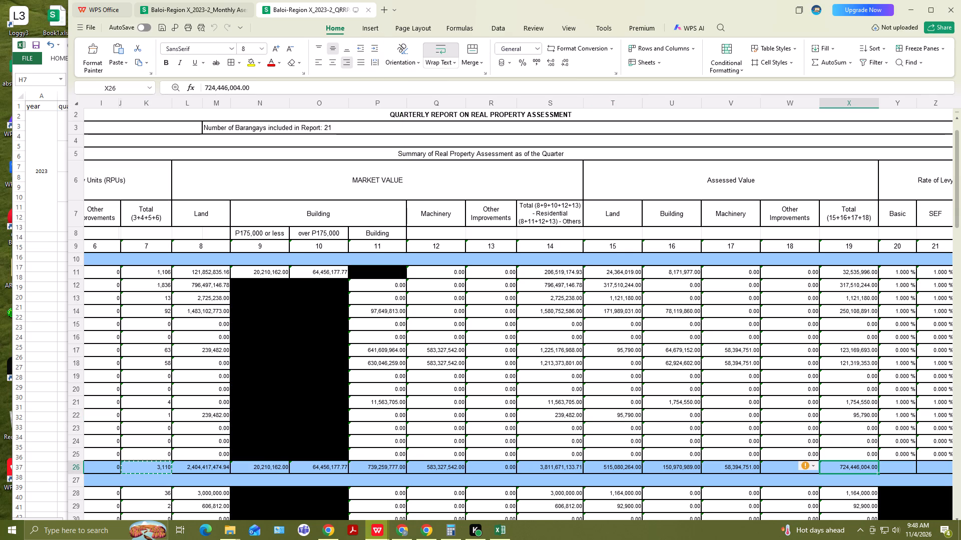
pyautogui.hotkey('ctrl', 'c')
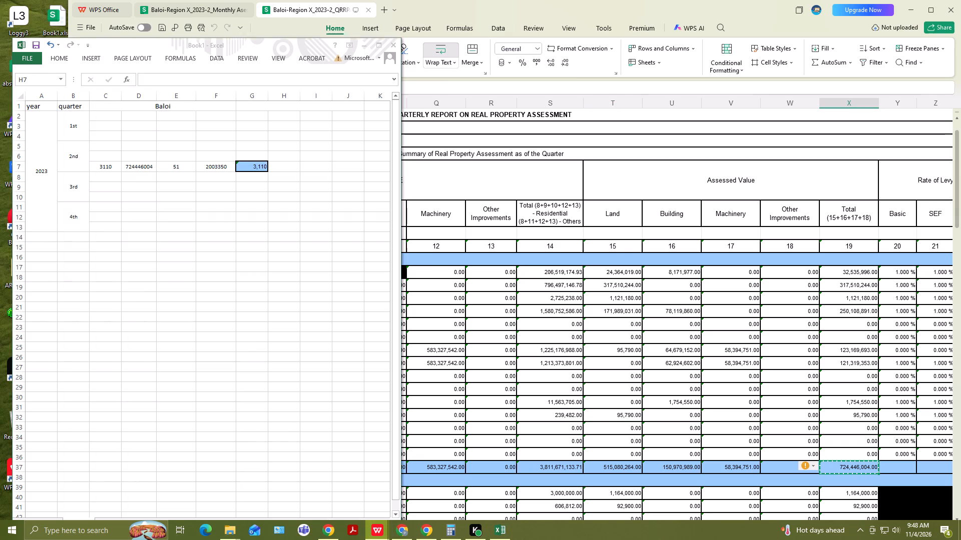
pyautogui.click(41, 304)
pyautogui.hotkey('ctrl', 'v')
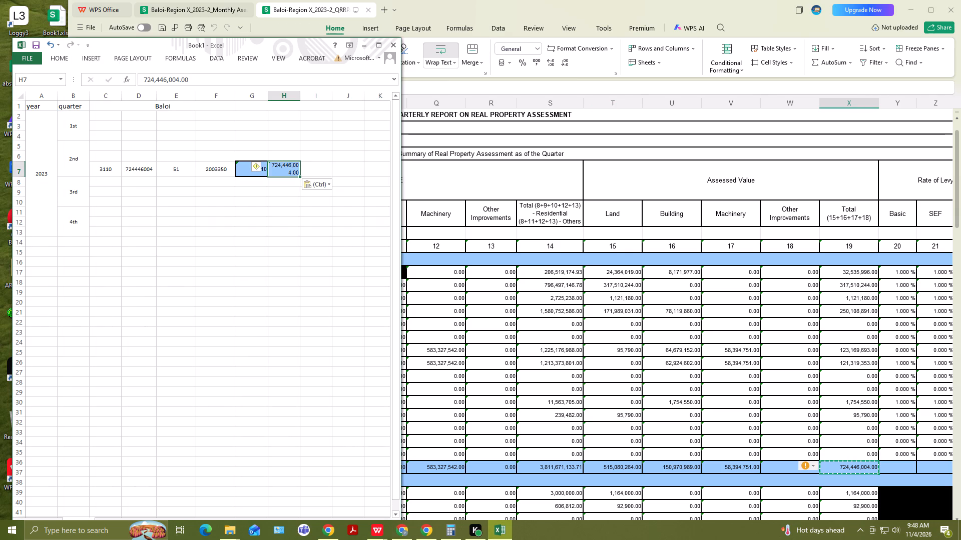
# Widen column H in Book1 so that the assessed value in H7 fits on one line.
pyautogui.click(305, 93)
pyautogui.click(279, 119)
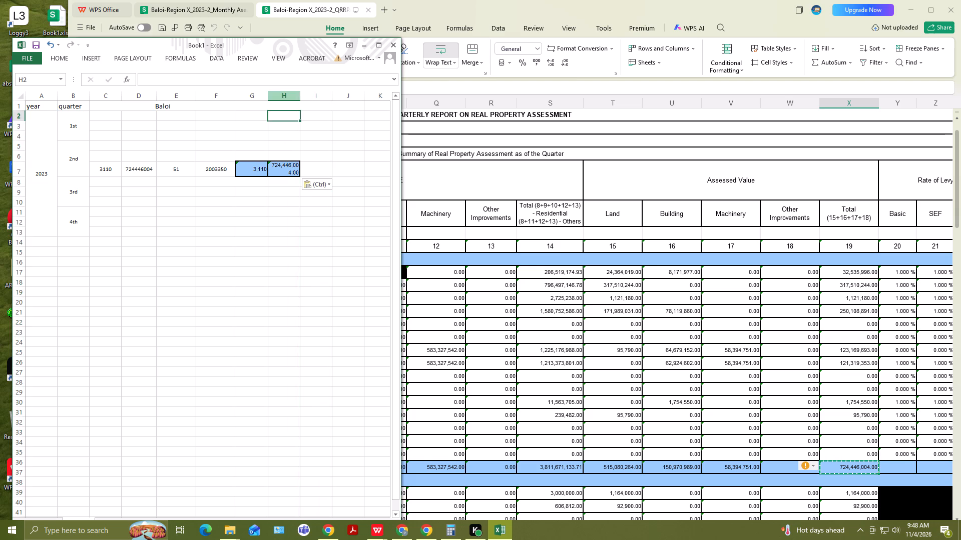
pyautogui.click(284, 95)
pyautogui.moveTo(302, 93); pyautogui.dragTo(311, 95)
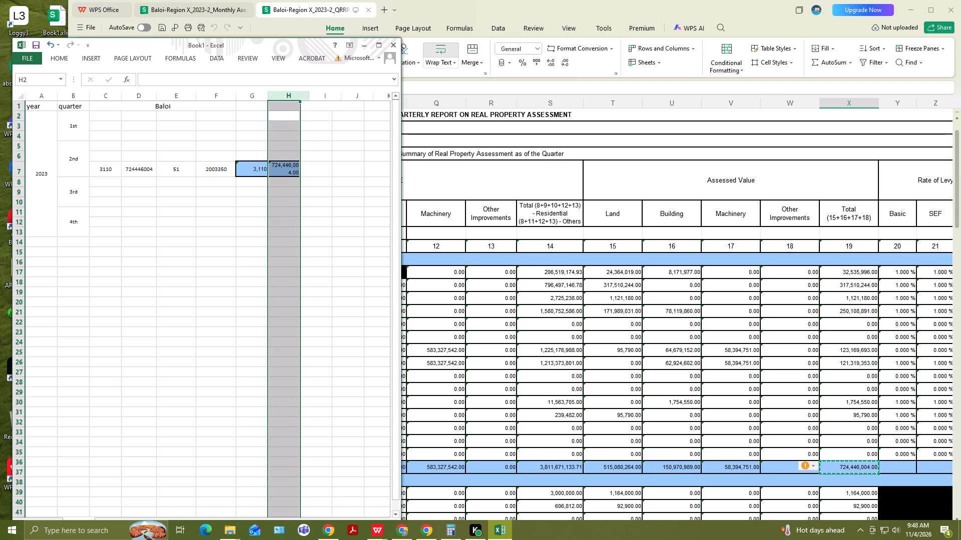
pyautogui.click(311, 95)
pyautogui.click(276, 217)
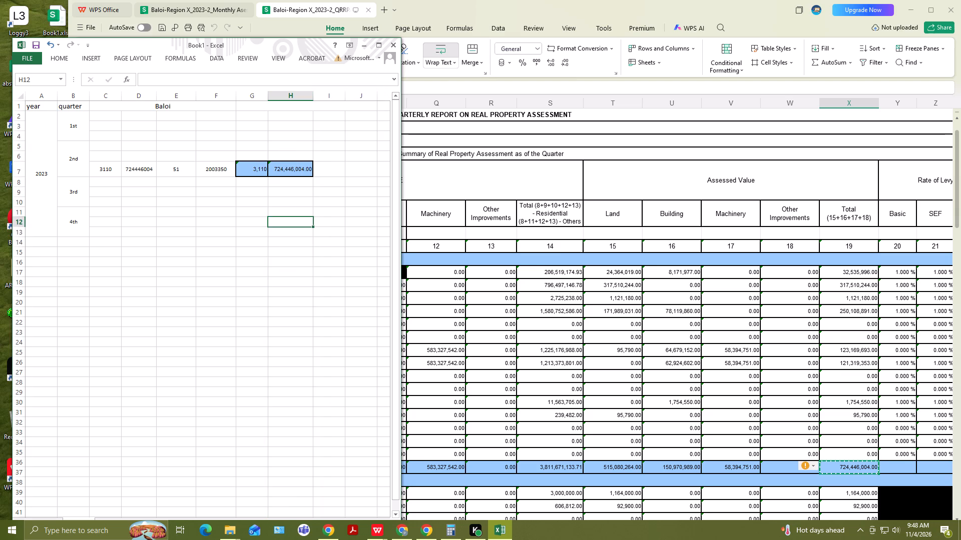
# Examine the row labels and totals of the QRRPA report, from the taxable and exempt sections down to idle lands.
pyautogui.click(527, 293)
pyautogui.scroll(-1, 326, 342)
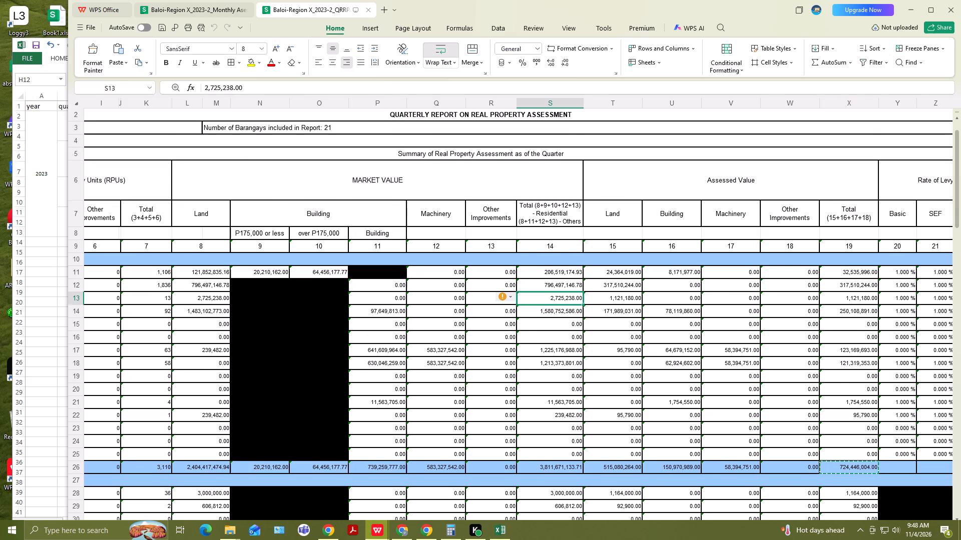
pyautogui.scroll(-3, 326, 342)
pyautogui.scroll(-4, 285, 351)
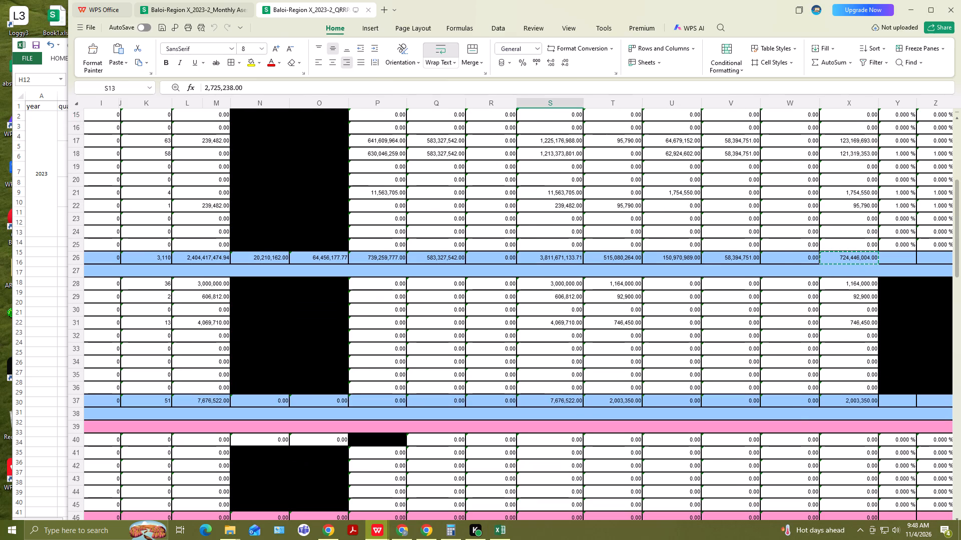
pyautogui.press('Left')
pyautogui.press('Left')
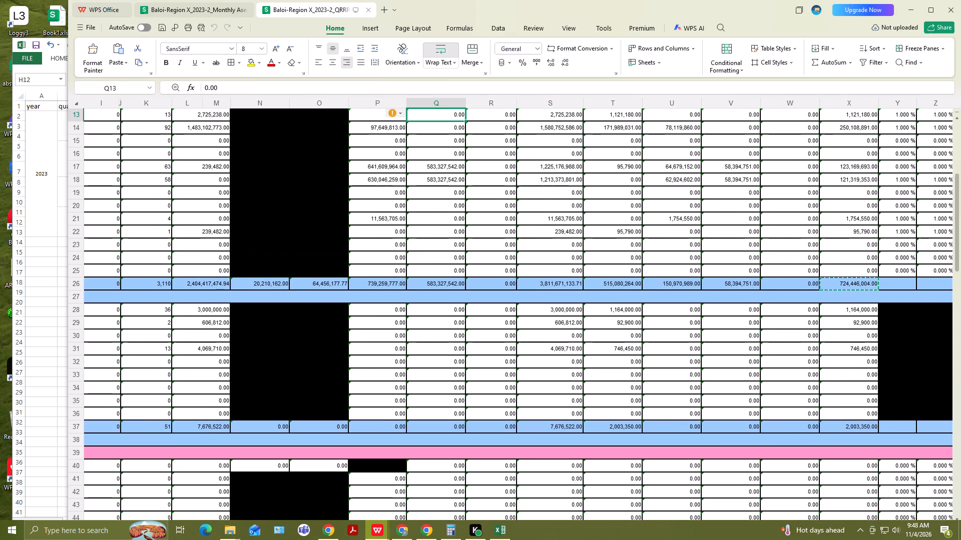
pyautogui.click(222, 347)
pyautogui.press('Left')
pyautogui.press('Left')
pyautogui.press('Left')
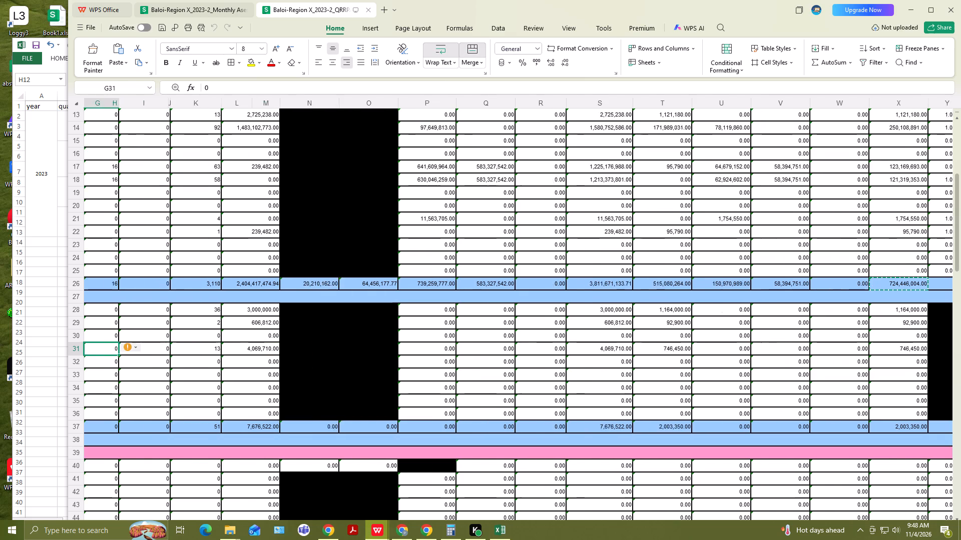
pyautogui.press('Left')
pyautogui.press('Left')
pyautogui.press('Left')
pyautogui.press('Left')
pyautogui.press('Left')
pyautogui.press('Left')
pyautogui.press('Left')
pyautogui.press('Left')
pyautogui.press('Left')
pyautogui.press('Left')
pyautogui.press('Left')
pyautogui.press('Left')
pyautogui.press('Left')
pyautogui.press('Left')
pyautogui.press('Left')
pyautogui.press('Left')
pyautogui.press('Left')
pyautogui.press('Left')
pyautogui.press('Left')
pyautogui.press('Left')
pyautogui.press('Left')
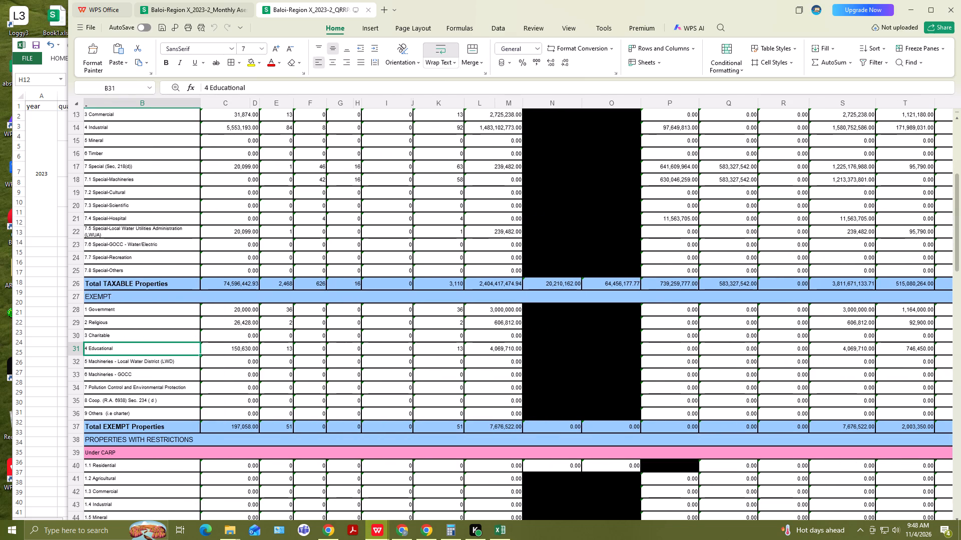
pyautogui.scroll(5, 295, 399)
pyautogui.scroll(-1, 294, 398)
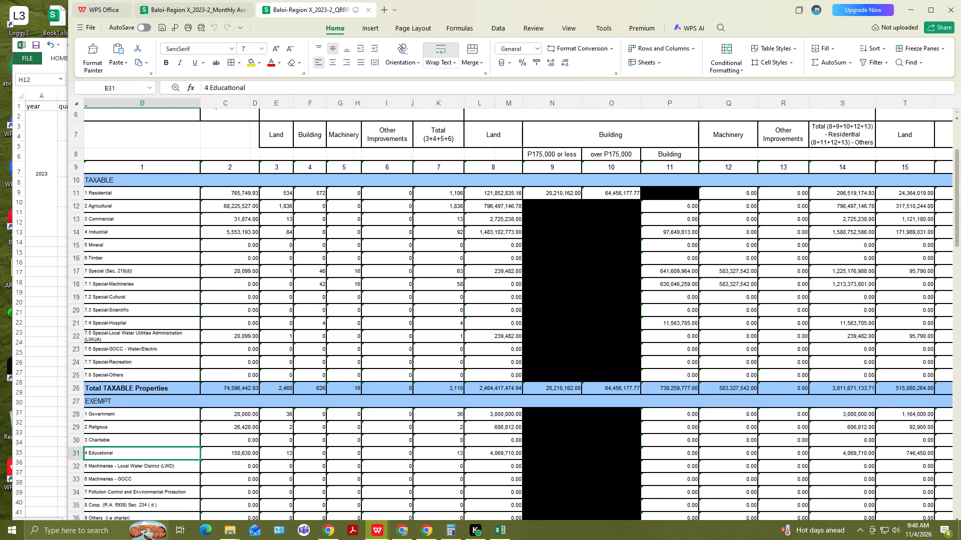
pyautogui.scroll(-5, 294, 398)
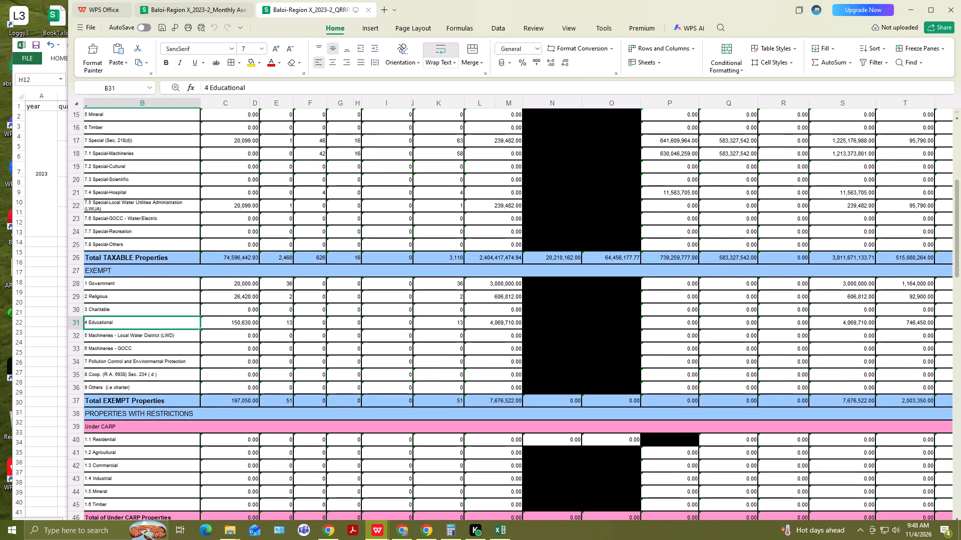
pyautogui.scroll(-10, 239, 437)
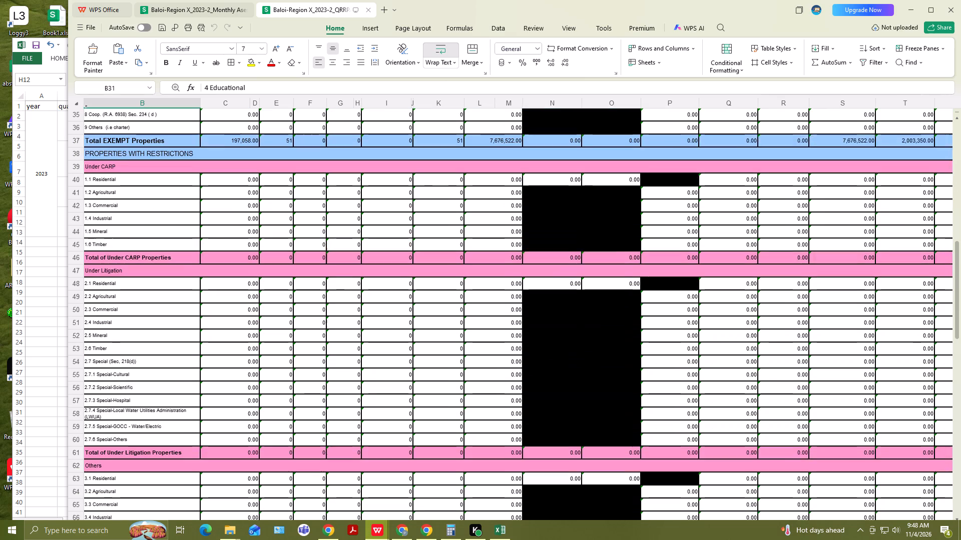
pyautogui.scroll(-18, 240, 443)
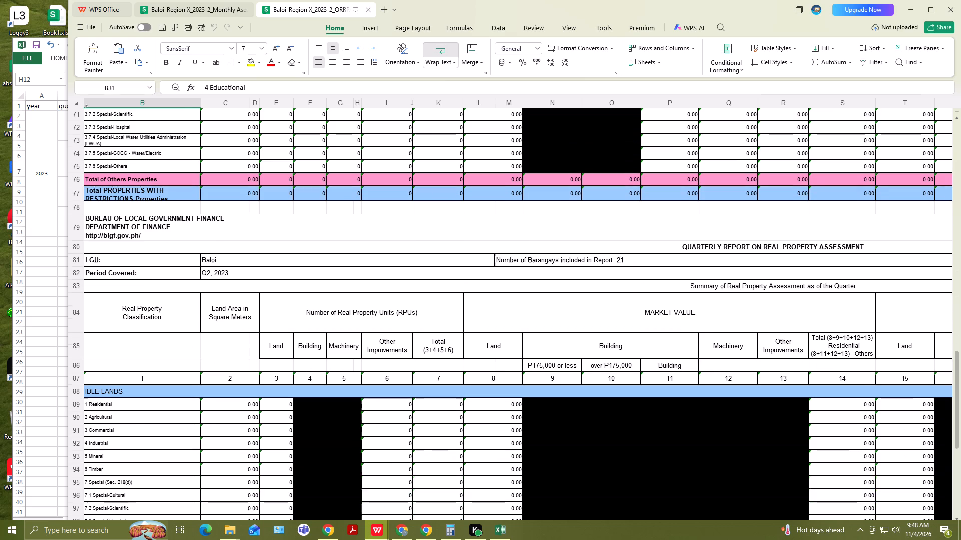
pyautogui.scroll(-1, 230, 450)
pyautogui.scroll(3, 230, 450)
pyautogui.scroll(-8, 230, 450)
pyautogui.scroll(12, 230, 450)
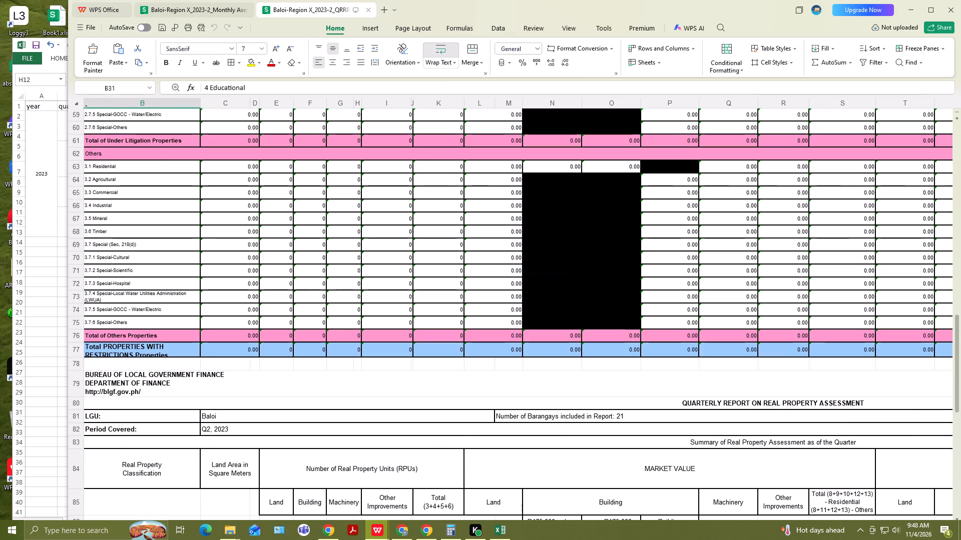
pyautogui.scroll(4, 230, 457)
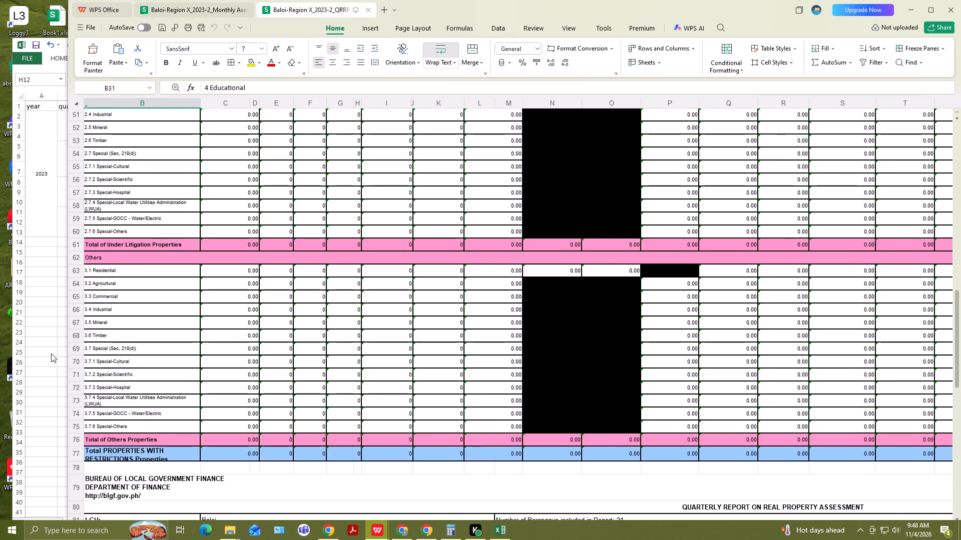
pyautogui.scroll(13, 249, 349)
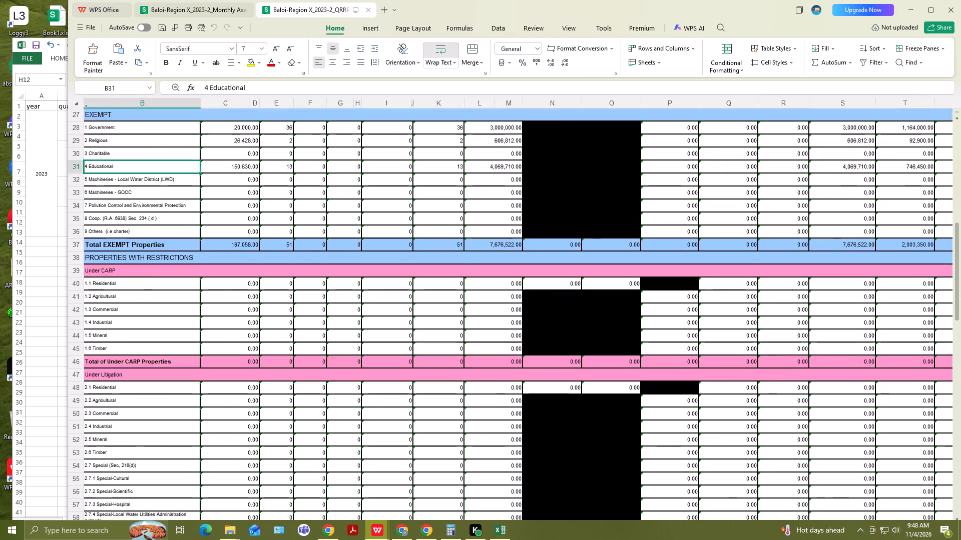
pyautogui.scroll(1, 274, 373)
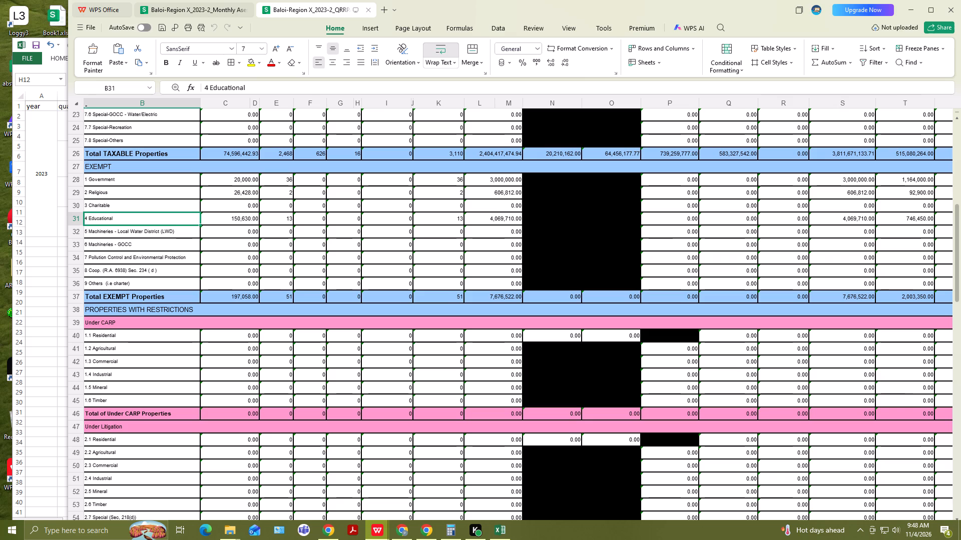
# Copy the total exempt RPU count, 51, from K37 of the QRRPA report into Book1's cell I7.
pyautogui.click(441, 295)
pyautogui.hotkey('ctrl', 'c')
pyautogui.click(504, 531)
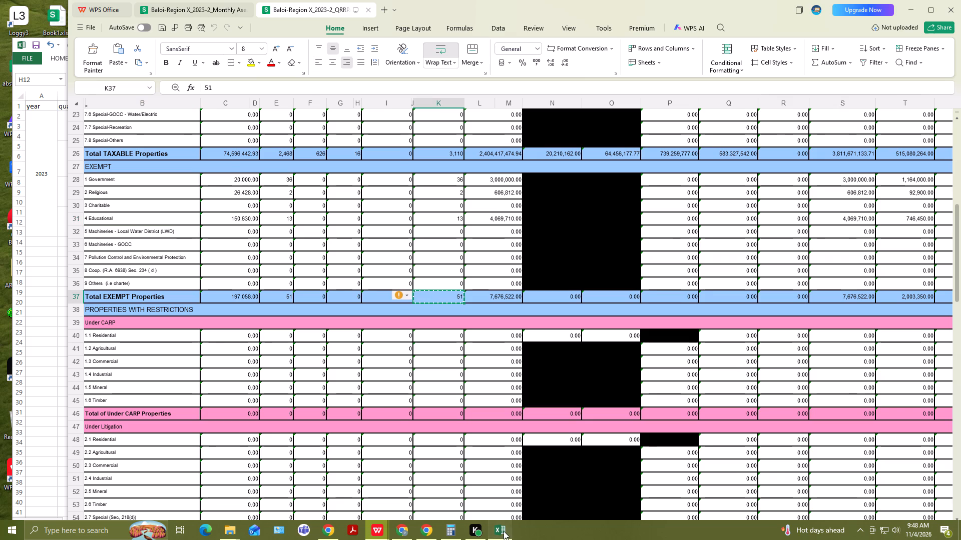
pyautogui.click(336, 165)
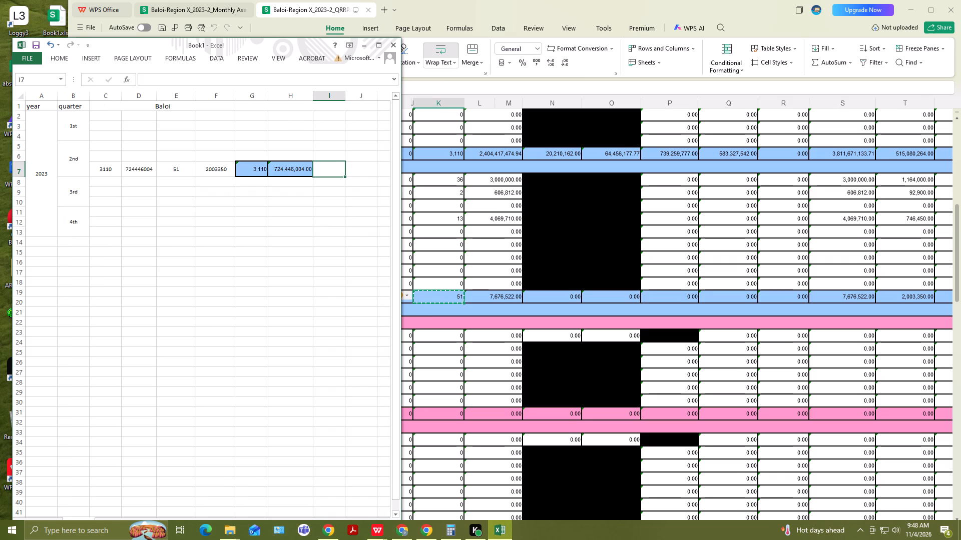
pyautogui.hotkey('ctrl', 'v')
# Copy the total exempt assessed value, 2,003,350.00, from X37 of the QRRPA report into Book1's cell J7.
pyautogui.click(461, 215)
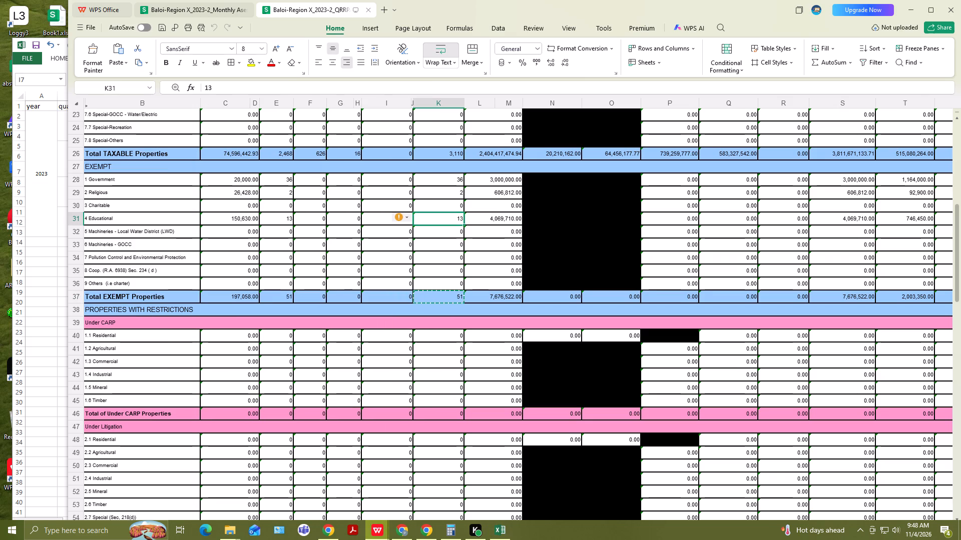
pyautogui.click(916, 298)
pyautogui.scroll(15, 908, 303)
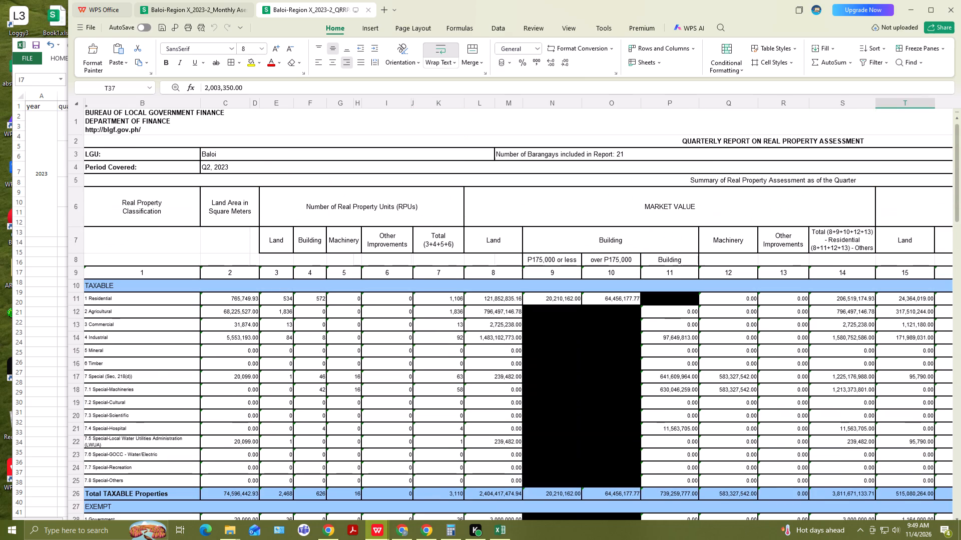
pyautogui.scroll(-6, 870, 340)
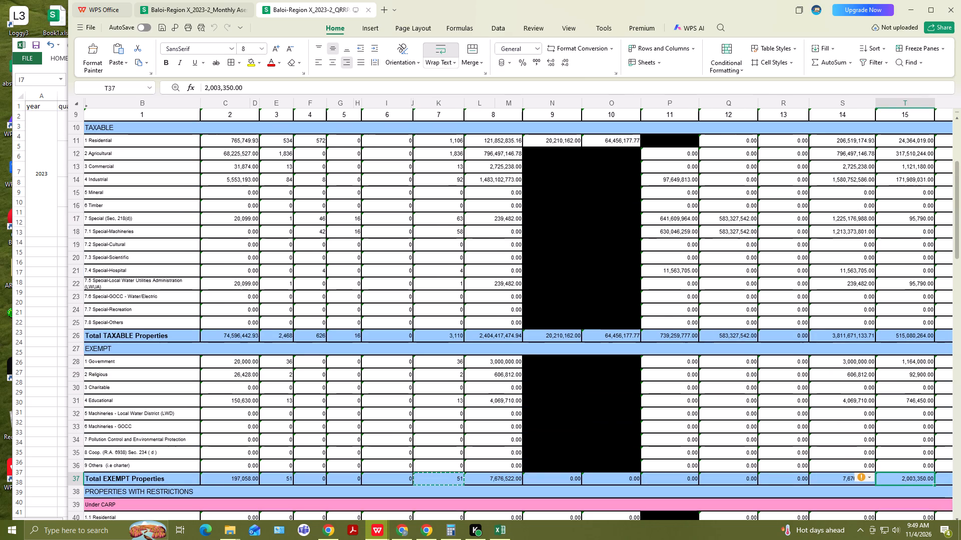
pyautogui.press('Right')
pyautogui.press('Right')
pyautogui.press('Right')
pyautogui.press('Right')
pyautogui.press('Right')
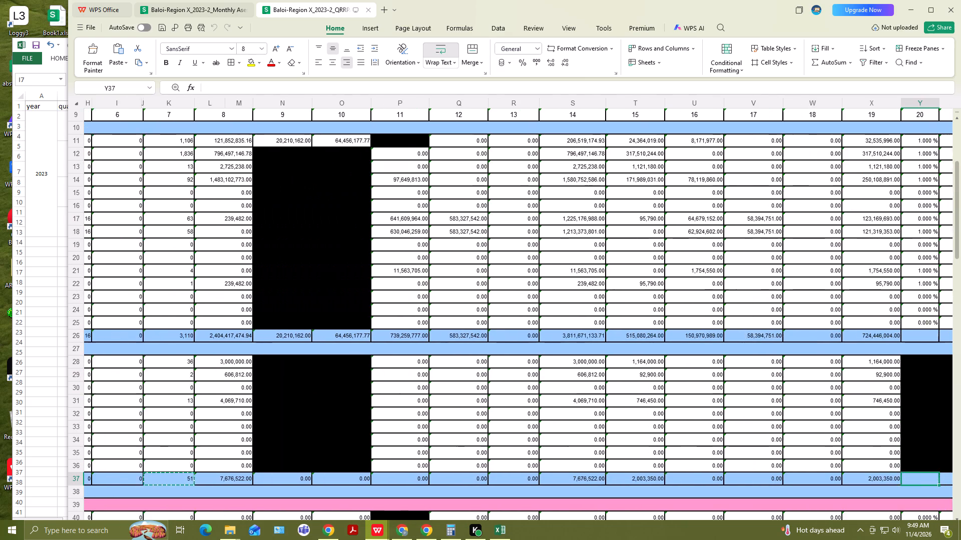
pyautogui.press('Right')
pyautogui.press('Right')
pyautogui.scroll(6, 872, 277)
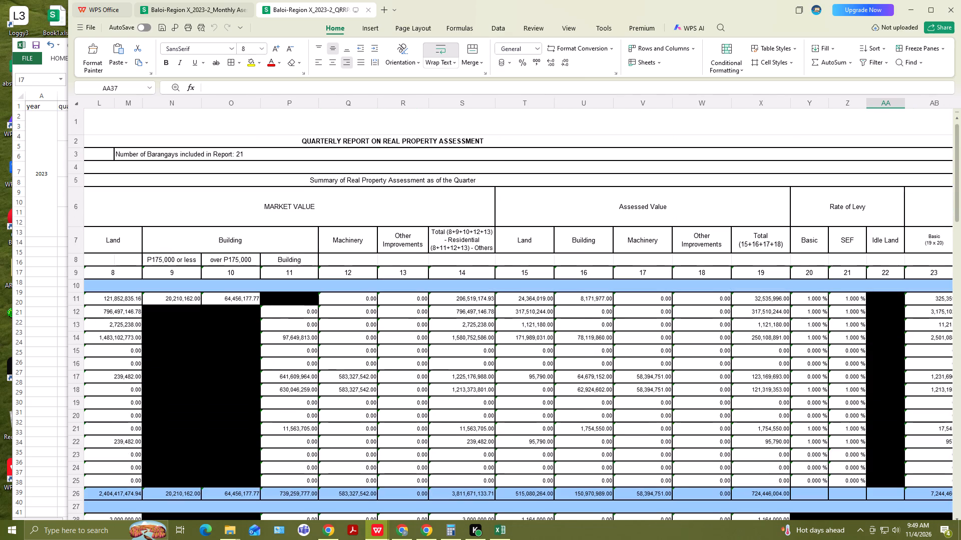
pyautogui.scroll(-10, 761, 300)
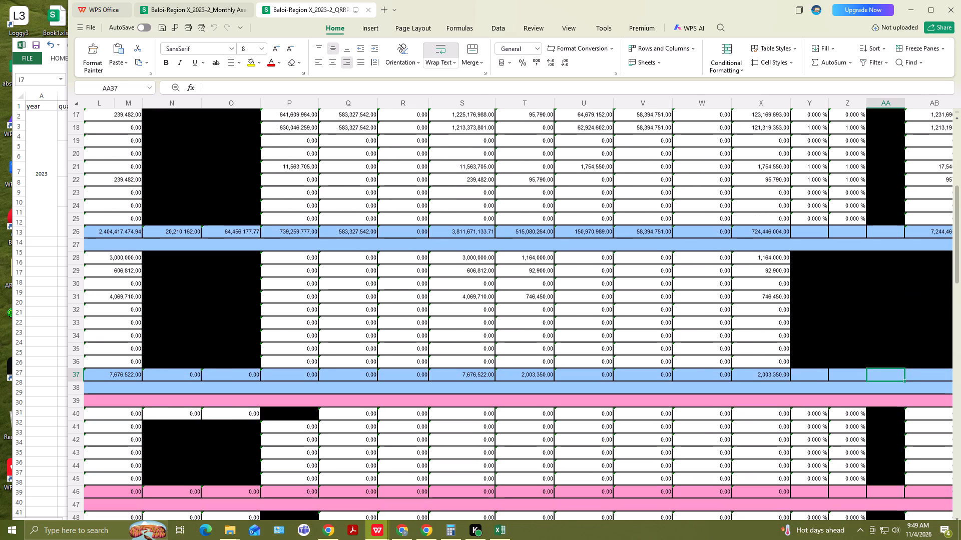
pyautogui.click(763, 375)
pyautogui.hotkey('ctrl', 'c')
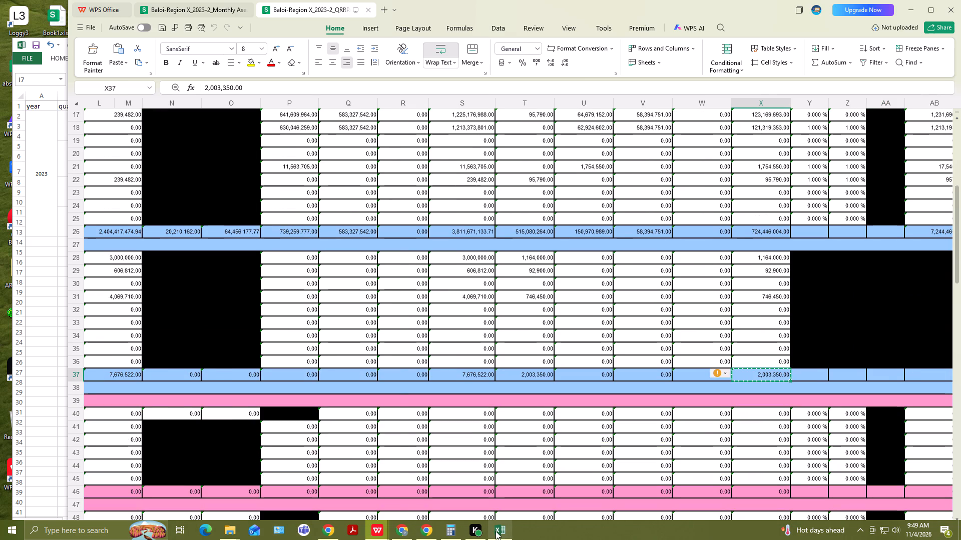
pyautogui.click(496, 531)
pyautogui.click(364, 166)
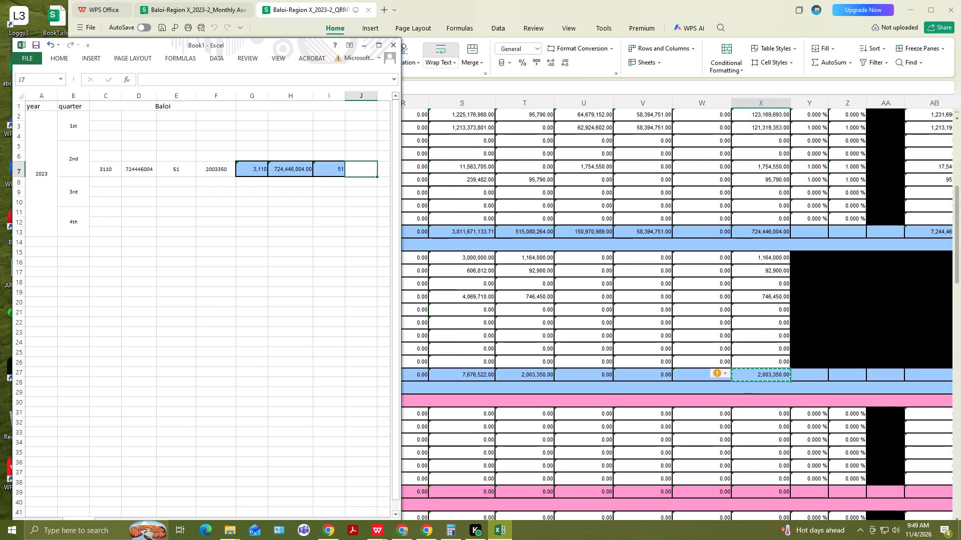
pyautogui.hotkey('ctrl', 'v')
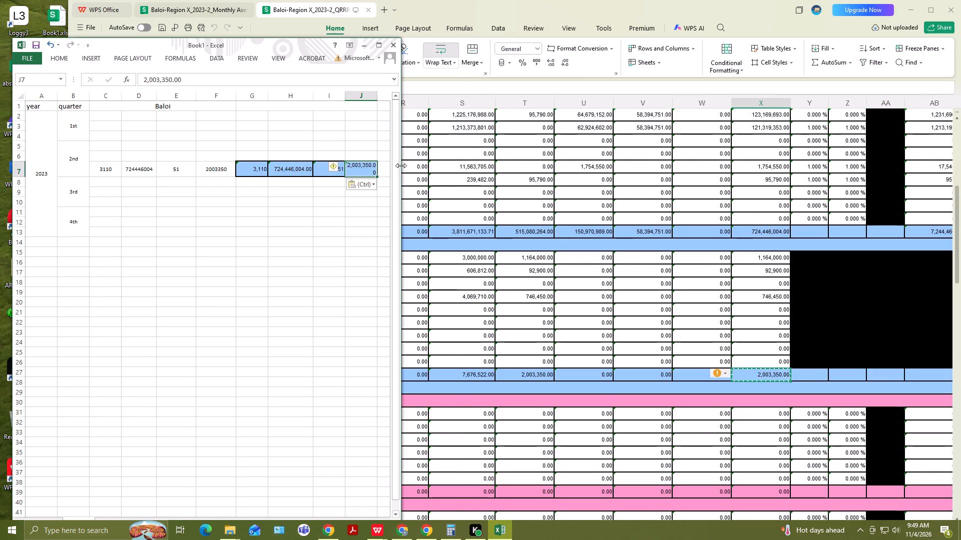
# Widen the Book1 window to reach column M and widen column J so the value in J7 fits on one line.
pyautogui.moveTo(401, 165); pyautogui.dragTo(484, 166)
pyautogui.moveTo(378, 93); pyautogui.dragTo(388, 93)
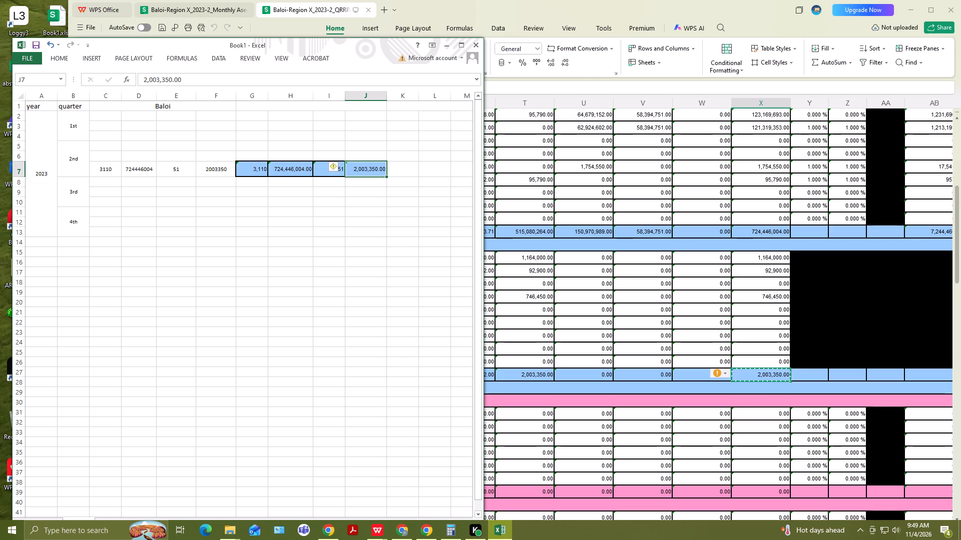
pyautogui.click(300, 201)
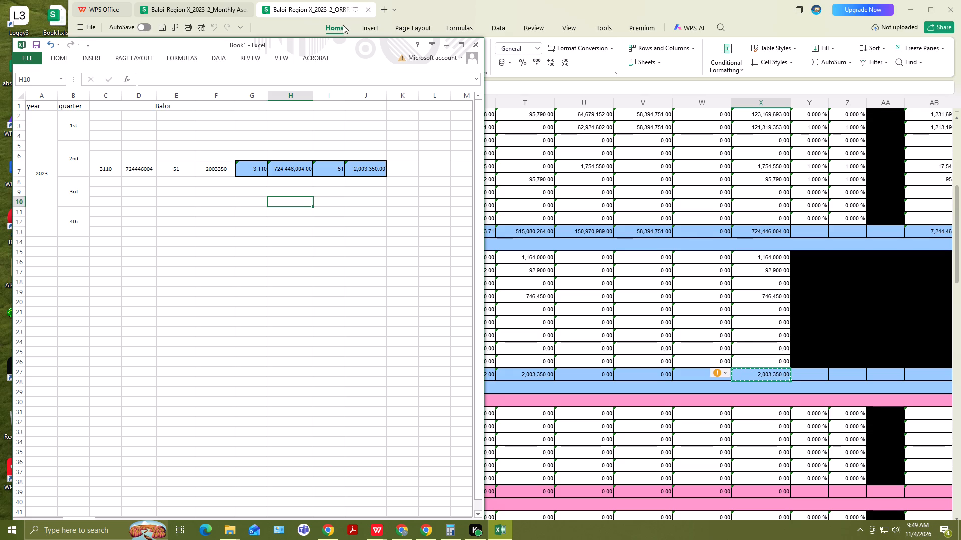
# Close the Baloi 2023-2 QRRPA and Monthly Assessment reports in WPS Office and dismiss the upgrade offer.
pyautogui.click(365, 8)
pyautogui.click(249, 10)
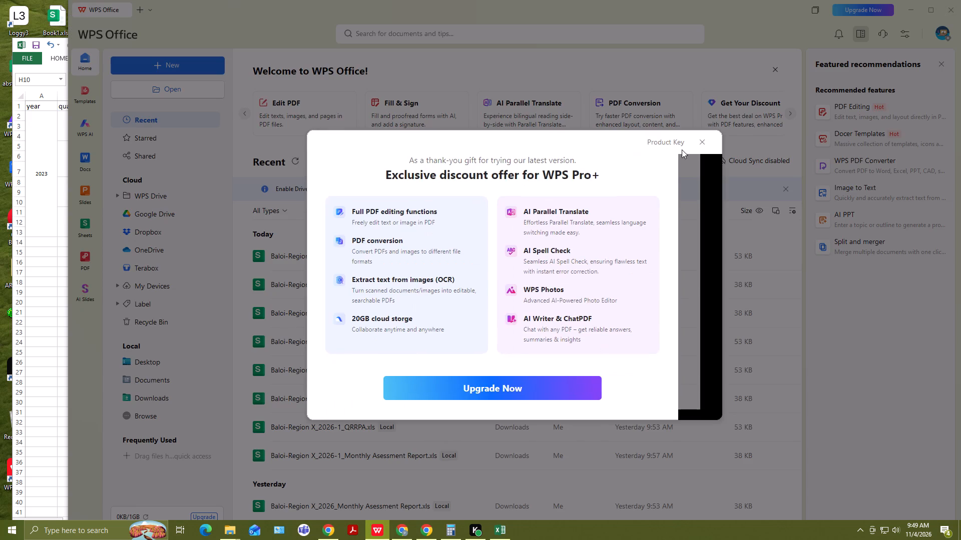
pyautogui.click(701, 142)
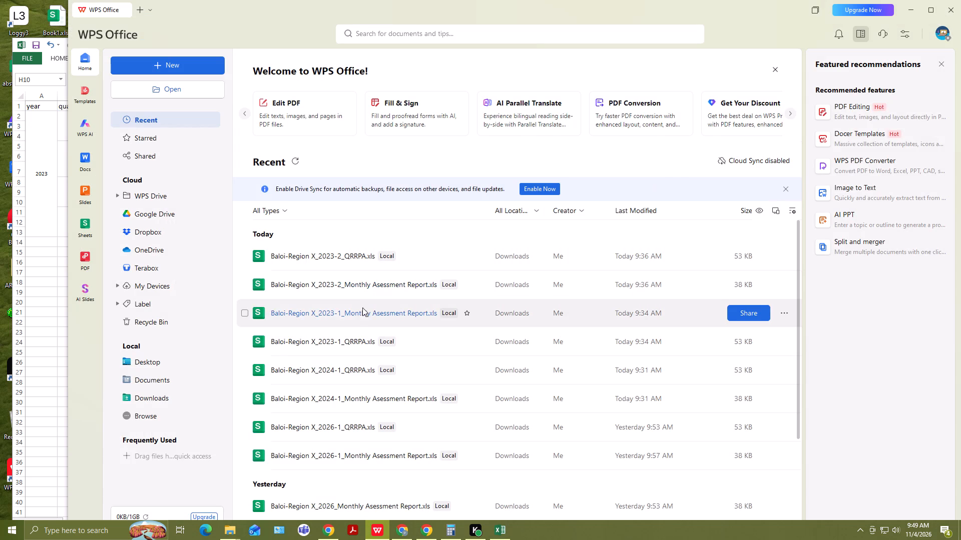
# Open Baloi's 2023-1 Monthly Assessment Report and the 2023-1 QRRPA report from Downloads in WPS Office.
pyautogui.scroll(-1, 369, 307)
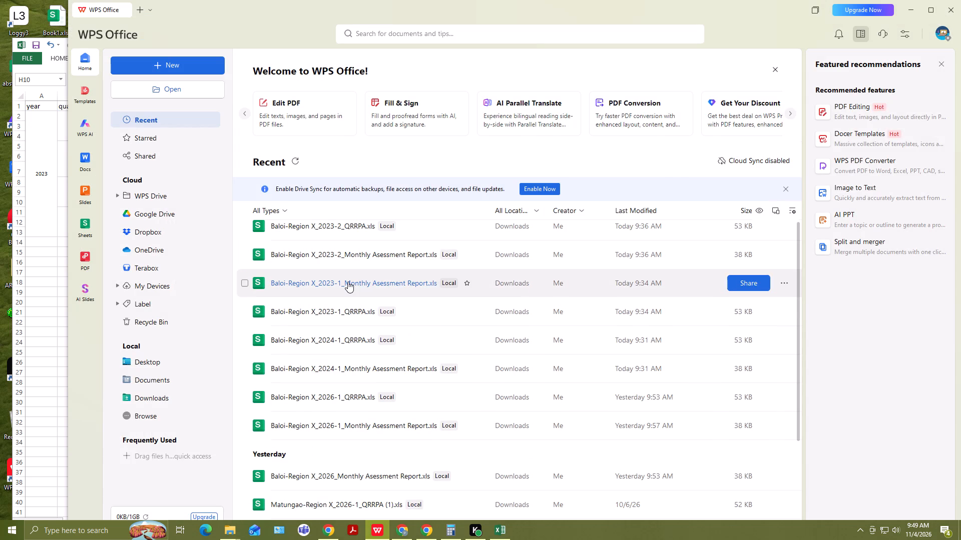
pyautogui.click(348, 281)
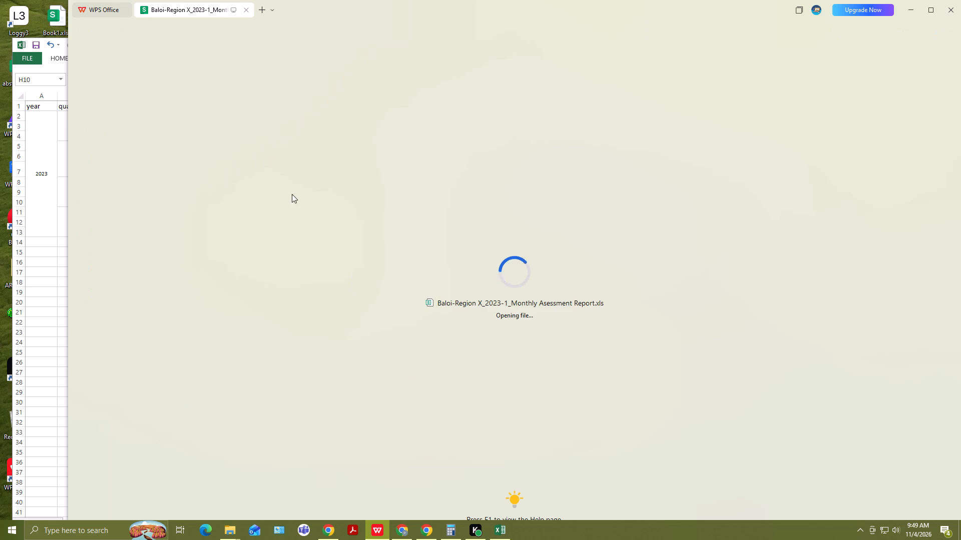
pyautogui.click(39, 209)
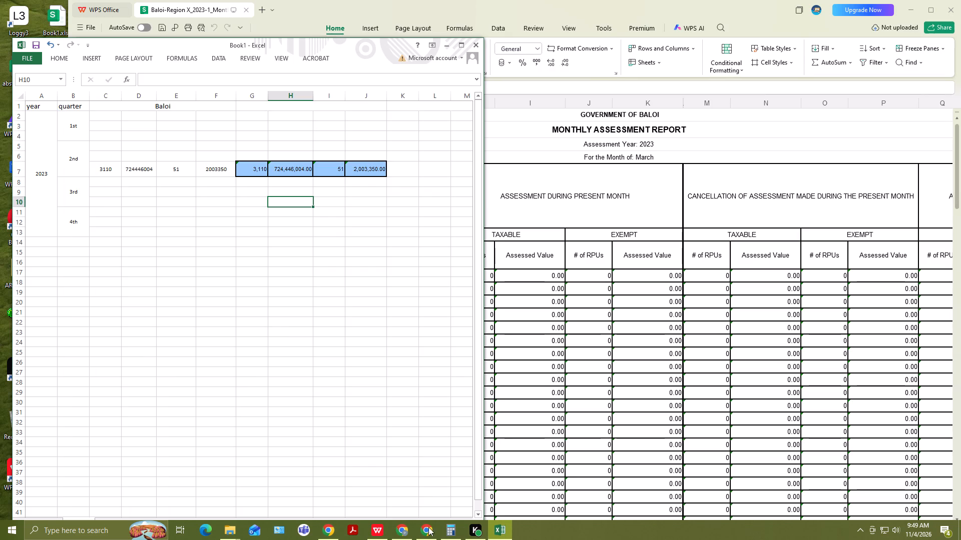
pyautogui.click(228, 533)
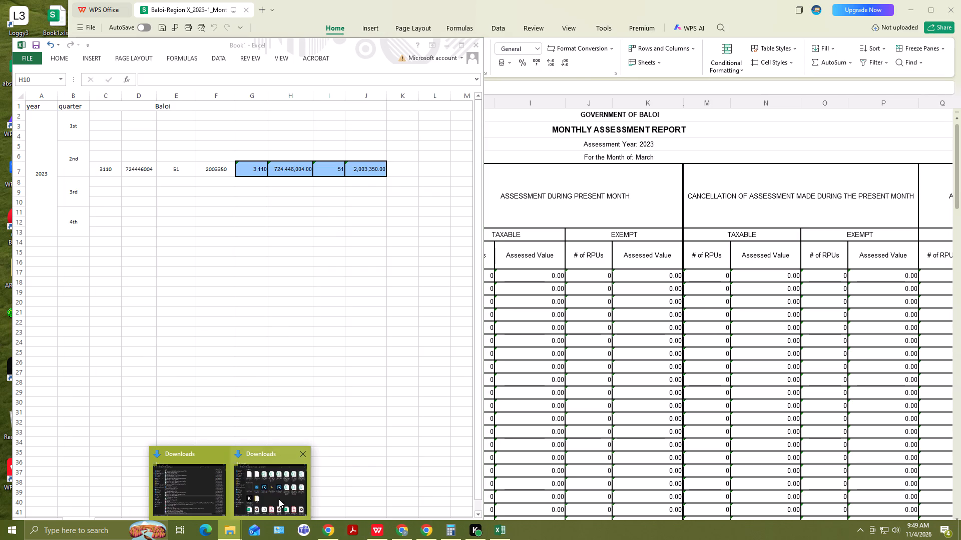
pyautogui.click(274, 498)
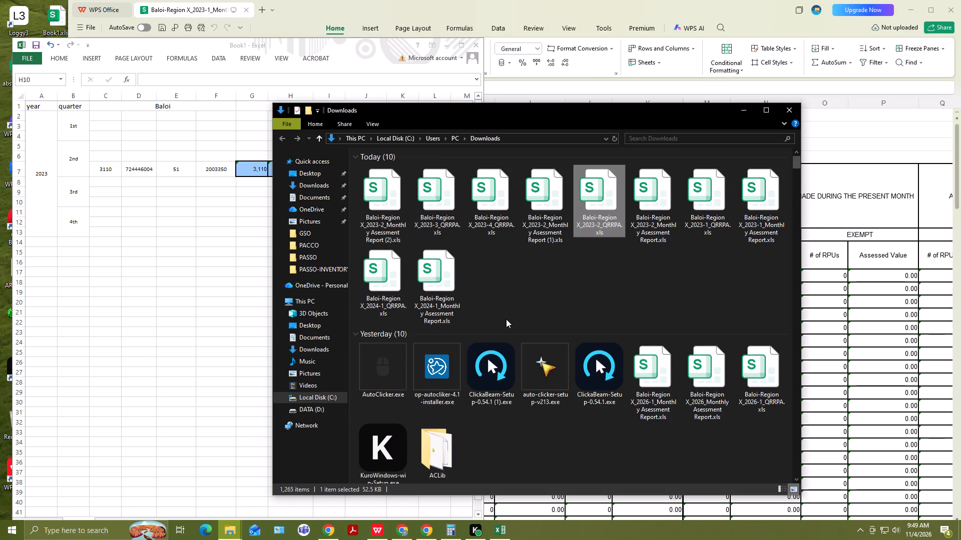
pyautogui.doubleClick(712, 227)
# Copy the total taxable RPU count, 3,108, from K26 of the 2023-1 QRRPA report into Book1's cell C4.
pyautogui.scroll(-3, 444, 266)
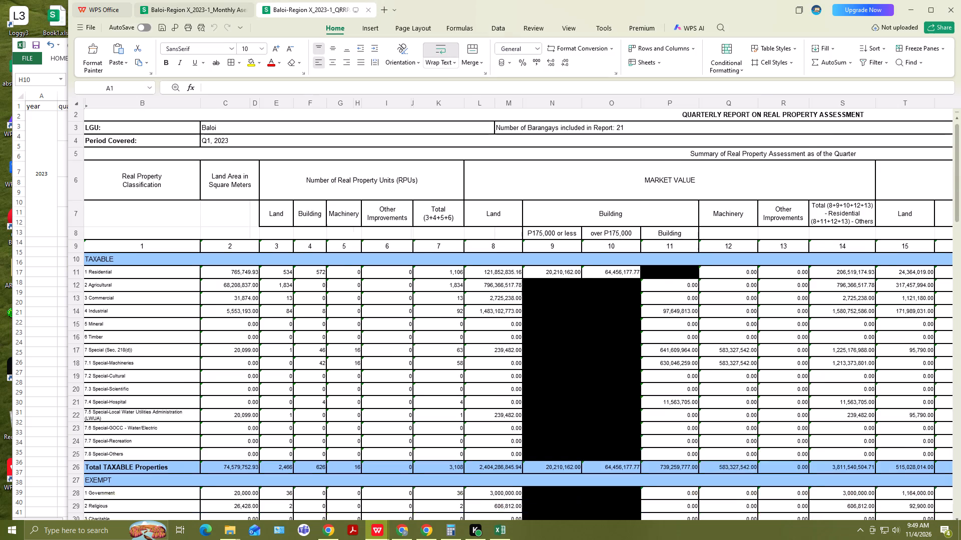
pyautogui.scroll(-5, 447, 267)
pyautogui.click(453, 285)
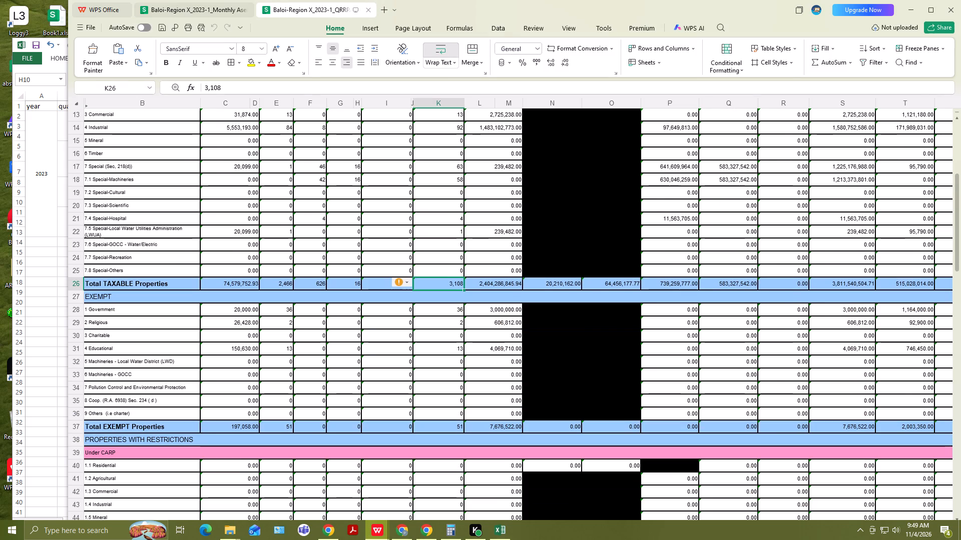
pyautogui.hotkey('ctrl', 'c')
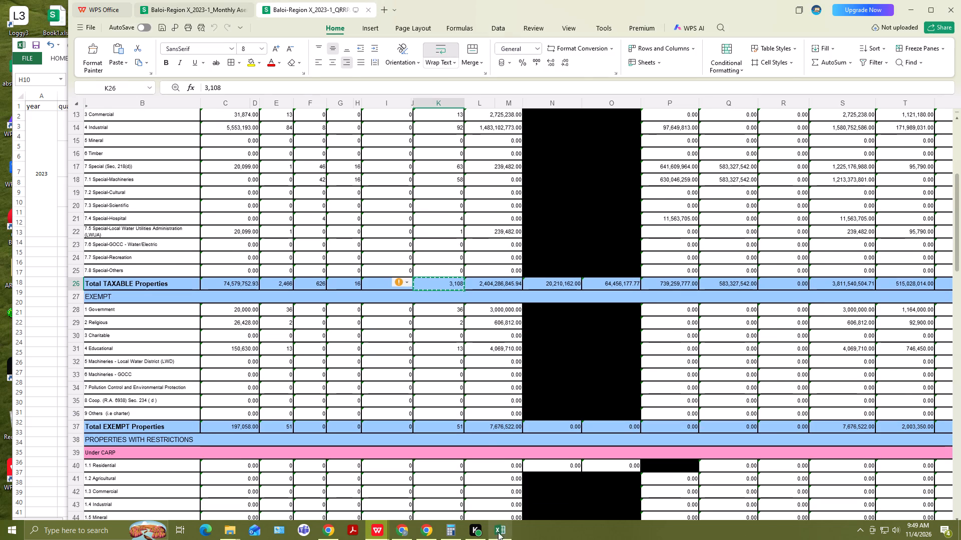
pyautogui.click(502, 536)
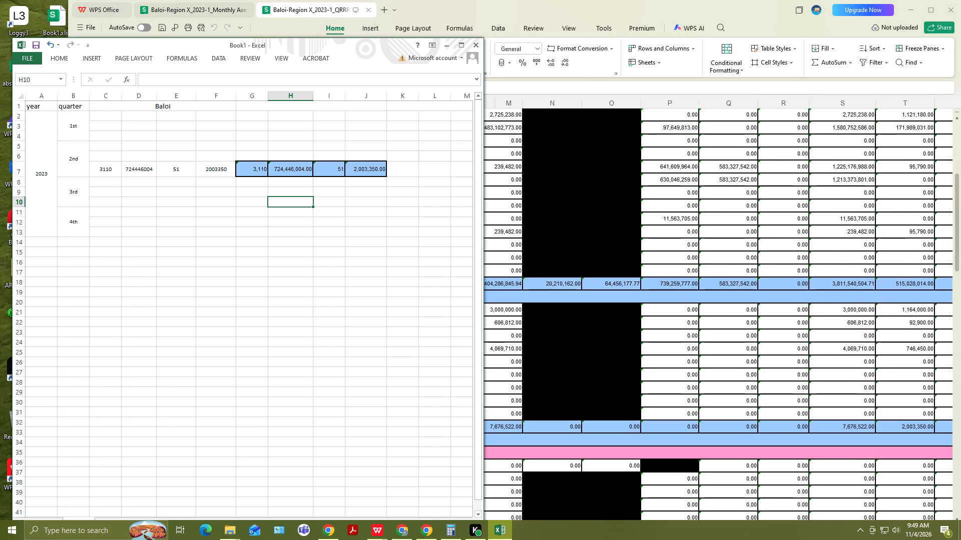
pyautogui.click(105, 135)
pyautogui.hotkey('ctrl', 'v')
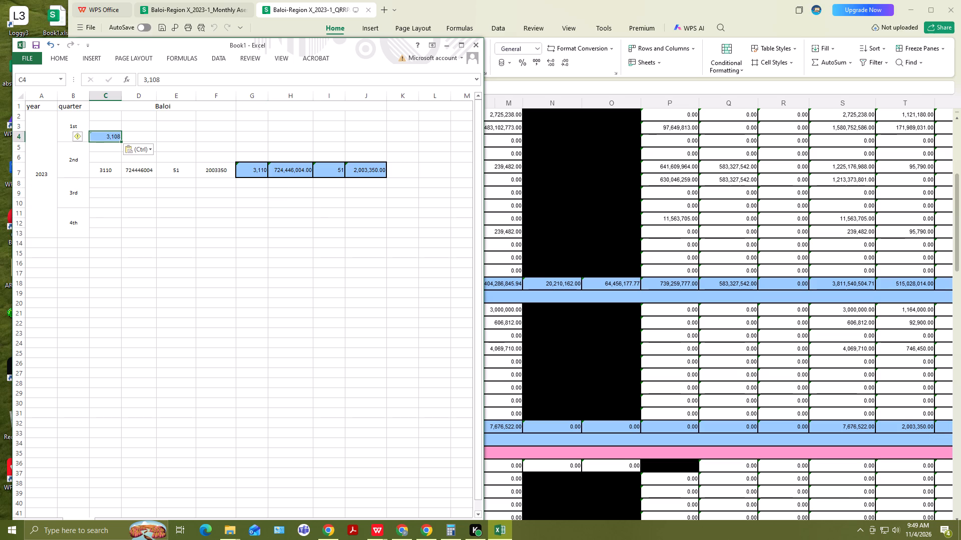
# Copy the total taxable assessed value, 724,393,754.00, from X26 of the 2023-1 QRRPA report into Book1's cell D4.
pyautogui.click(581, 253)
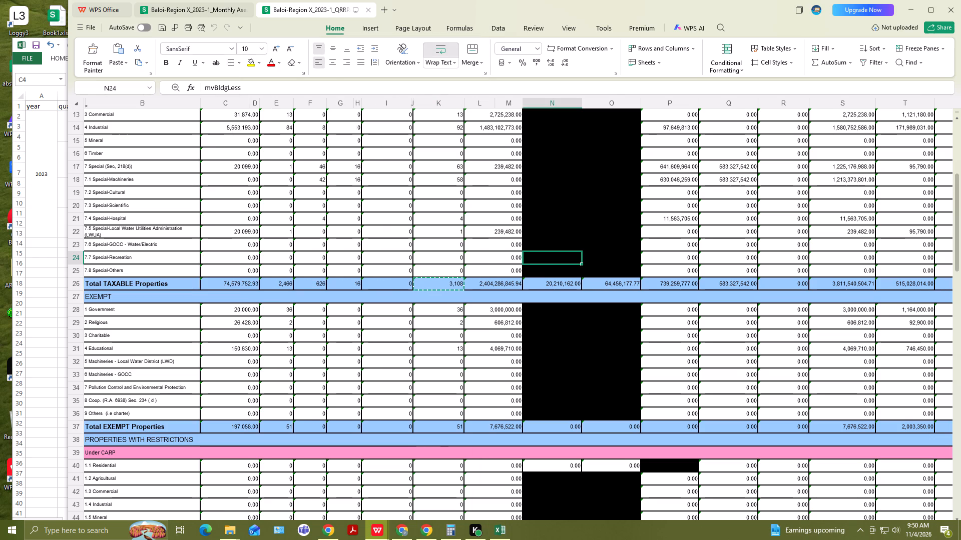
pyautogui.press('Right')
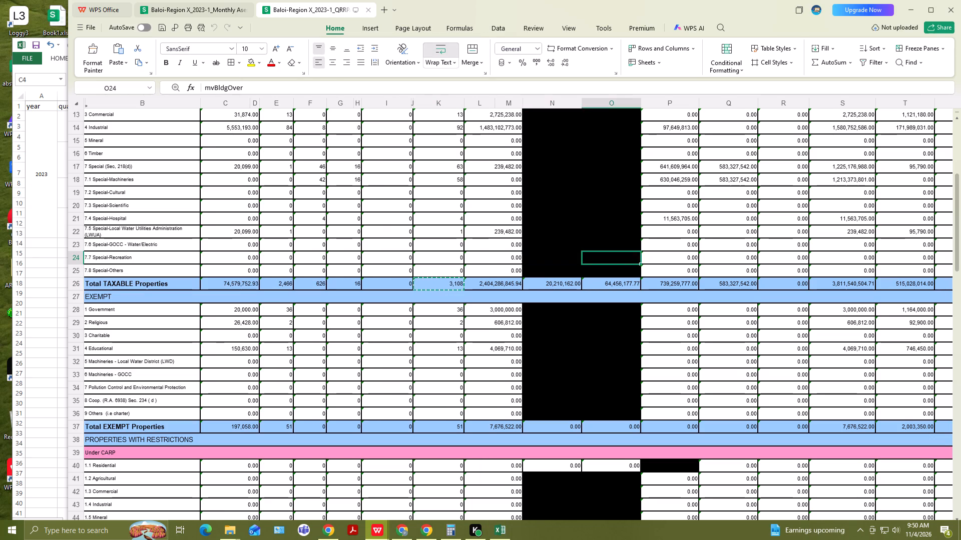
pyautogui.press('Right')
pyautogui.press('Right')
pyautogui.press('Right')
pyautogui.press('Right')
pyautogui.press('Right')
pyautogui.press('Right')
pyautogui.press('Right')
pyautogui.press('Right')
pyautogui.press('Right')
pyautogui.press('Right')
pyautogui.press('Right')
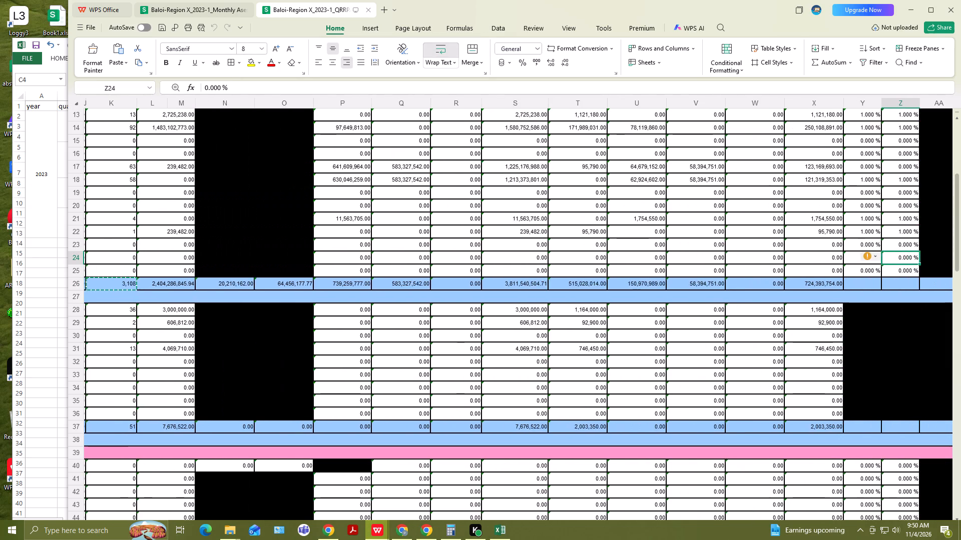
pyautogui.press('Right')
pyautogui.press('Right')
pyautogui.press('Right')
pyautogui.scroll(8, 701, 301)
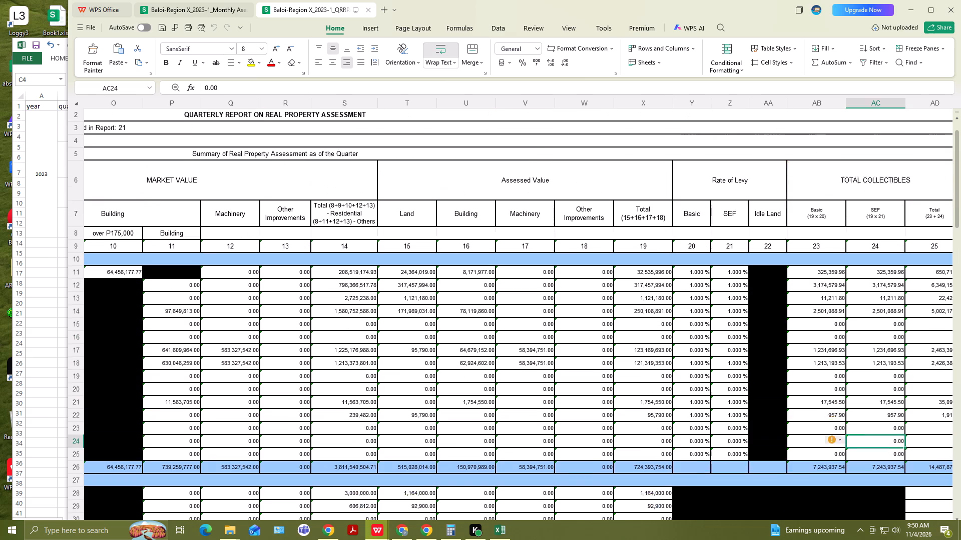
pyautogui.scroll(-7, 692, 299)
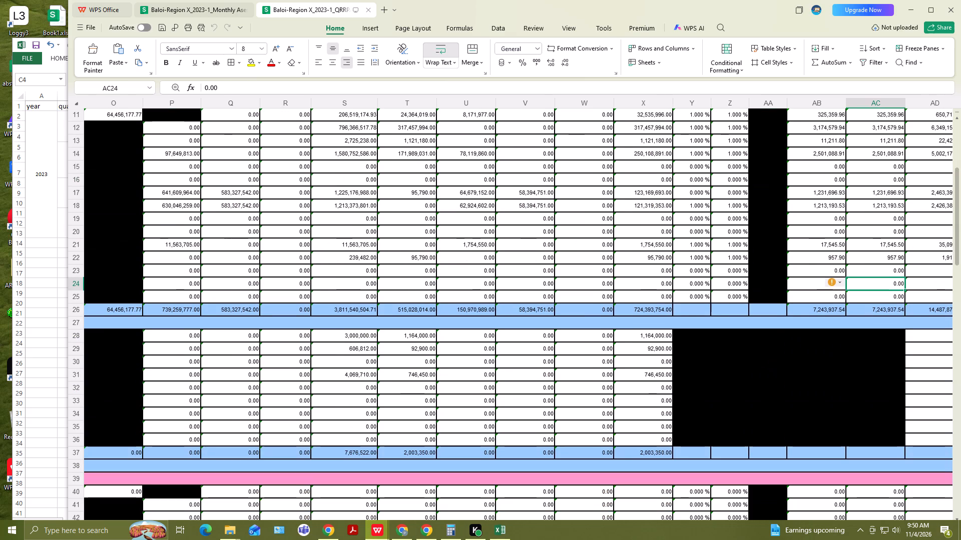
pyautogui.click(649, 310)
pyautogui.hotkey('ctrl', 'c')
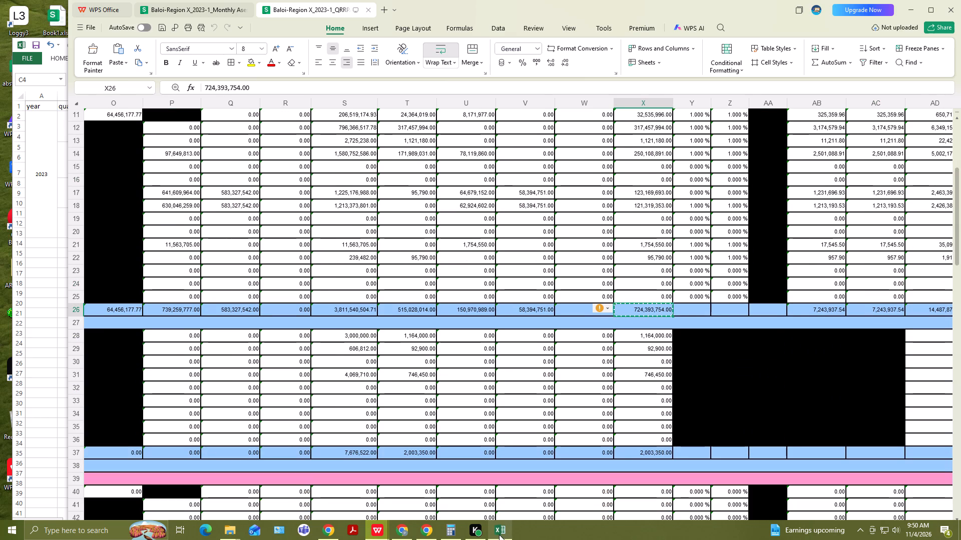
pyautogui.click(499, 534)
pyautogui.click(138, 136)
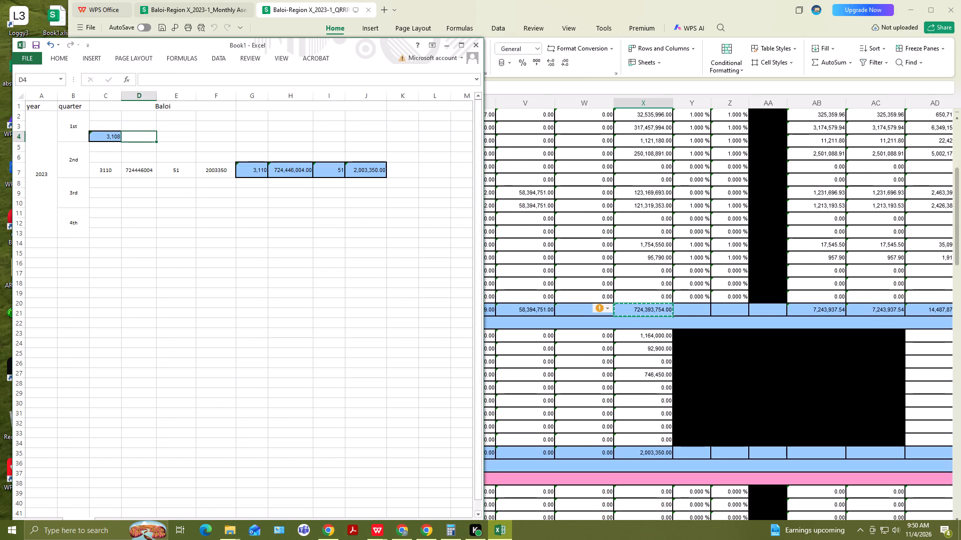
pyautogui.hotkey('ctrl', 'v')
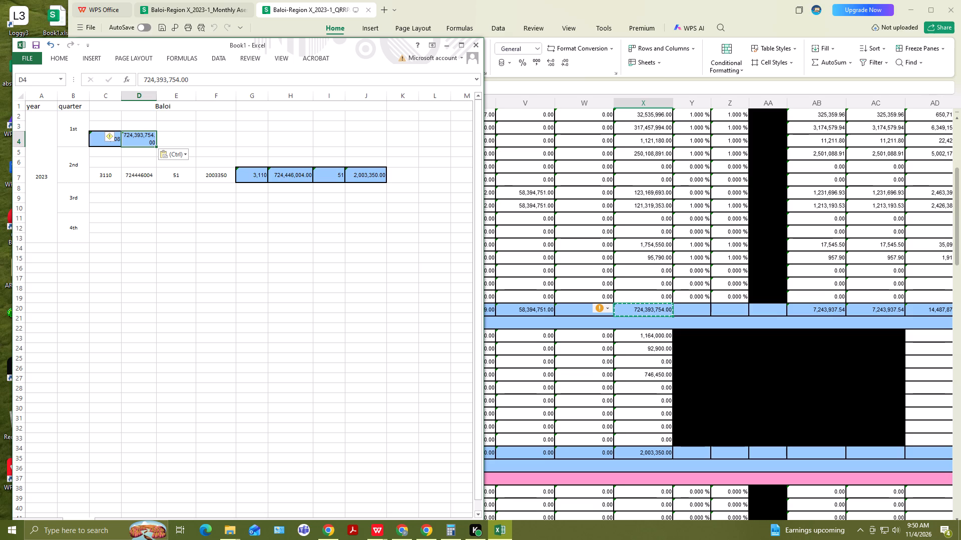
# Move the first-quarter QRRPA taxable values from C3:D4 to G3:H4 in Book1, dismissing the clipboard warning.
pyautogui.click(105, 136)
pyautogui.click(97, 151)
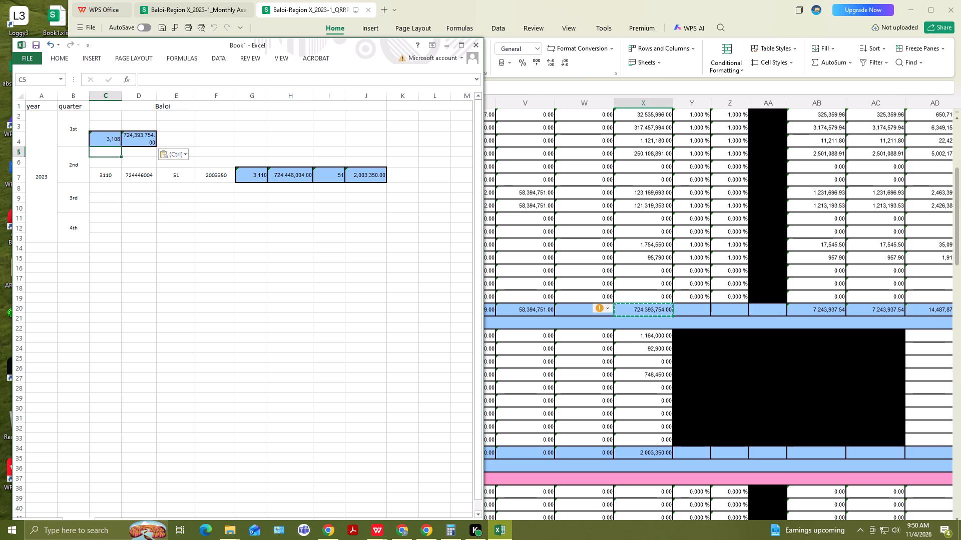
pyautogui.moveTo(96, 130); pyautogui.dragTo(149, 141)
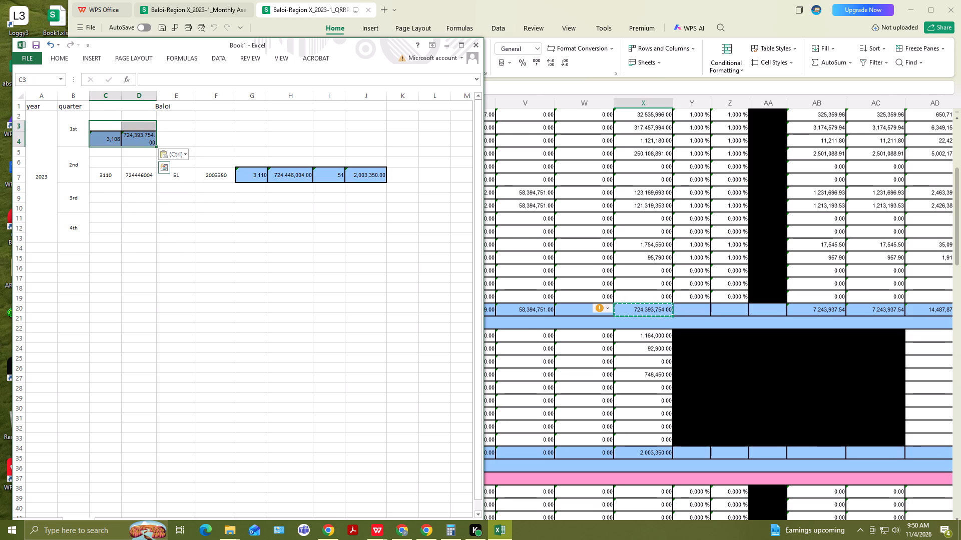
pyautogui.moveTo(137, 120); pyautogui.dragTo(304, 124)
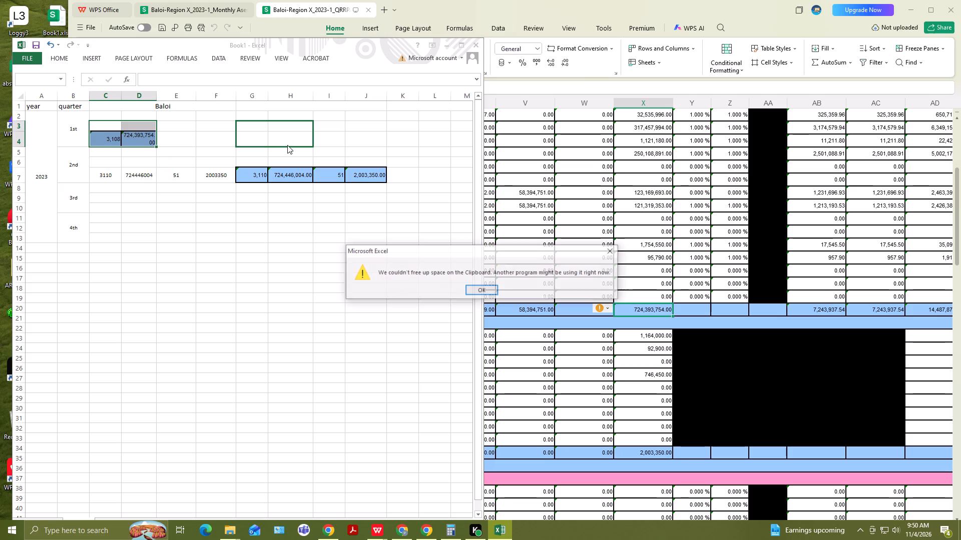
pyautogui.click(486, 291)
pyautogui.click(186, 252)
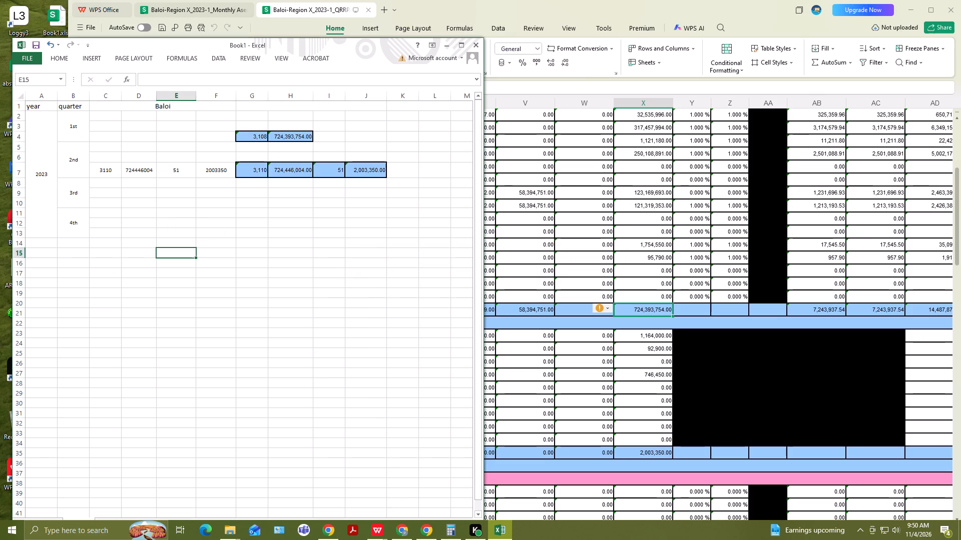
# Copy the total exempt assessed value, 2,003,350.00, from X37 of the 2023-1 QRRPA report into Book1's cell J4.
pyautogui.click(610, 315)
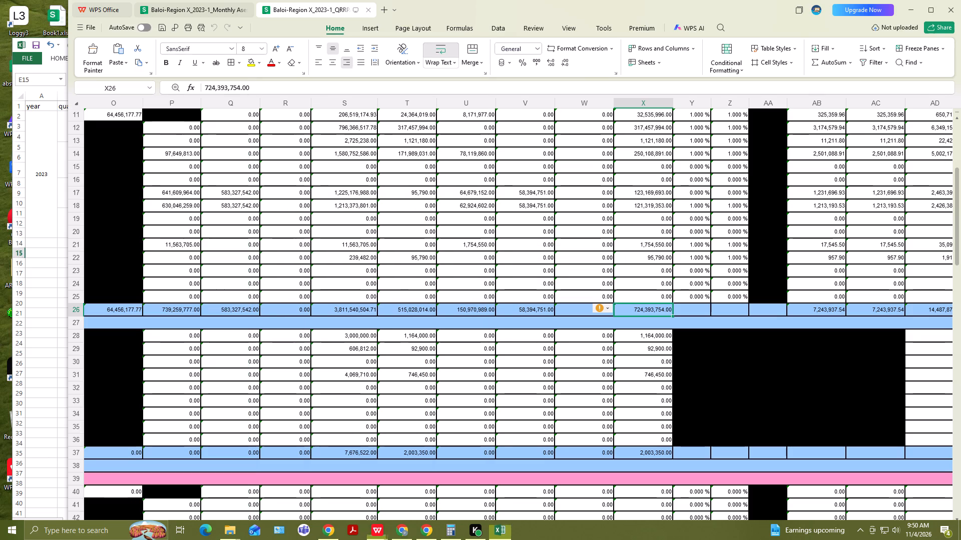
pyautogui.scroll(-3, 405, 341)
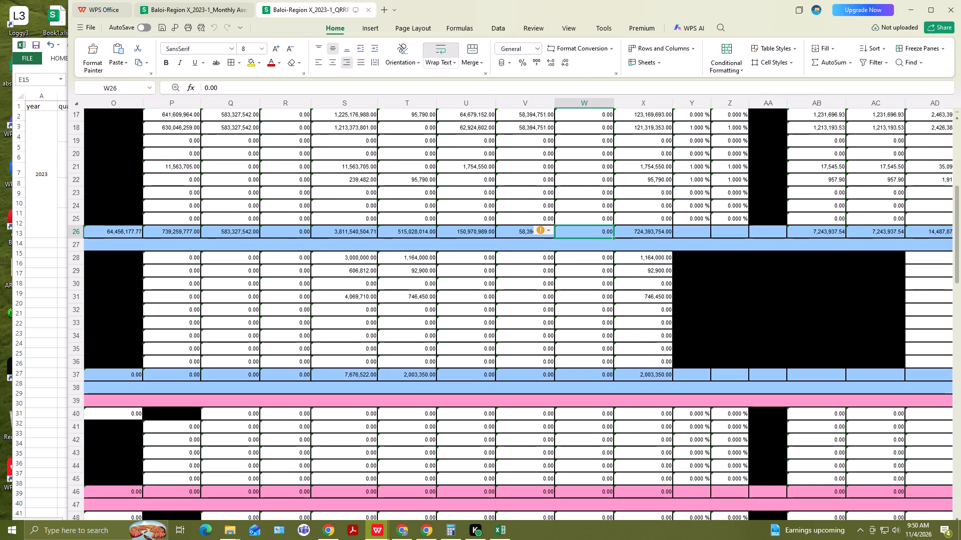
pyautogui.click(441, 372)
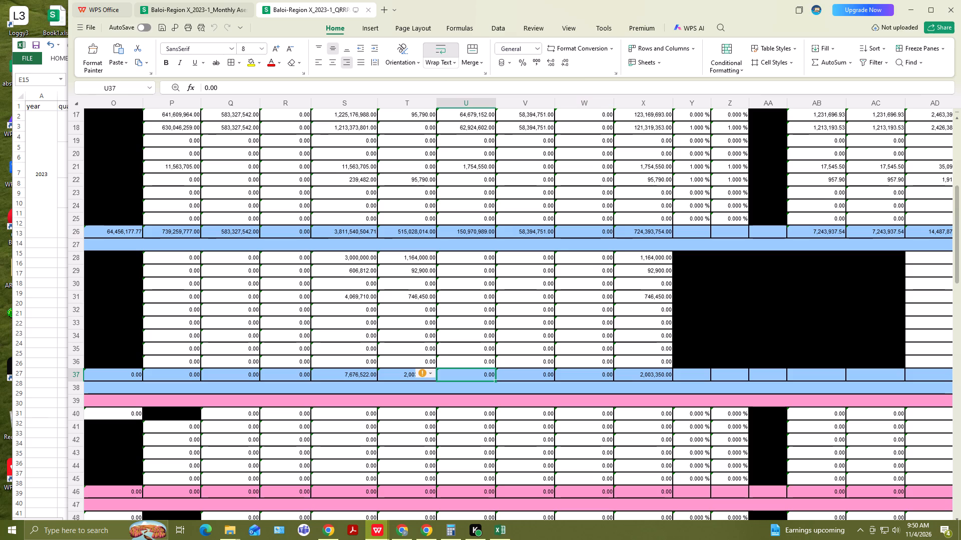
pyautogui.press('Right')
pyautogui.press('Right')
pyautogui.press('Right')
pyautogui.press('Right')
pyautogui.press('Left')
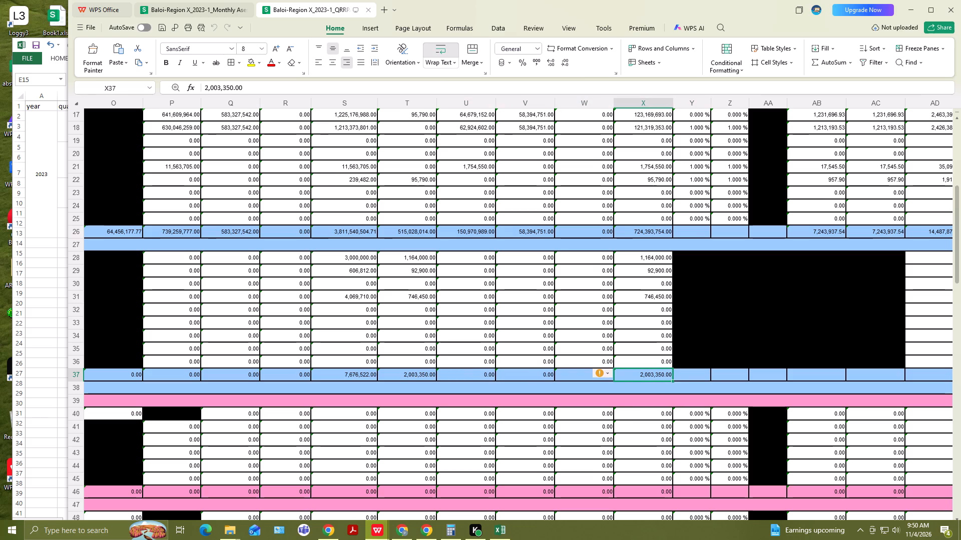
pyautogui.hotkey('ctrl', 'c')
pyautogui.click(502, 537)
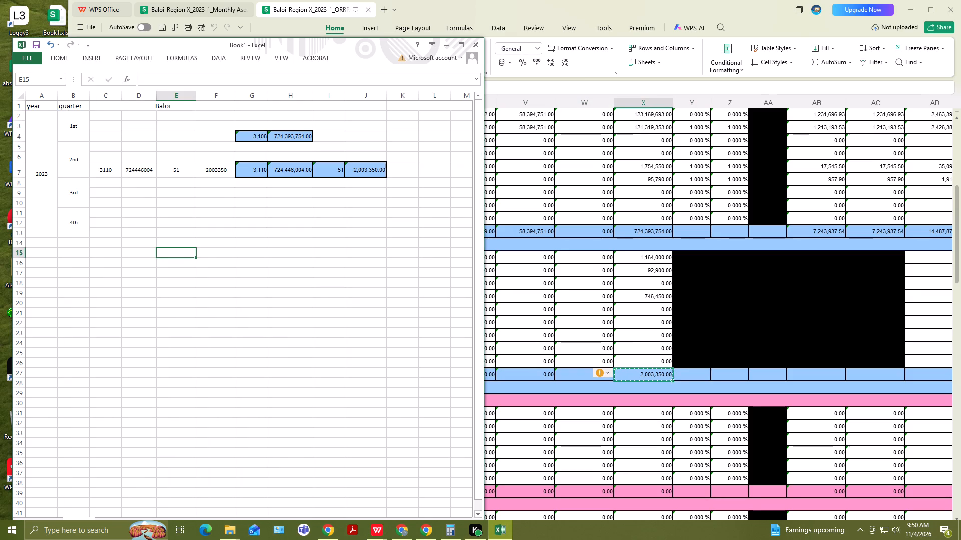
pyautogui.click(369, 138)
pyautogui.hotkey('ctrl', 'v')
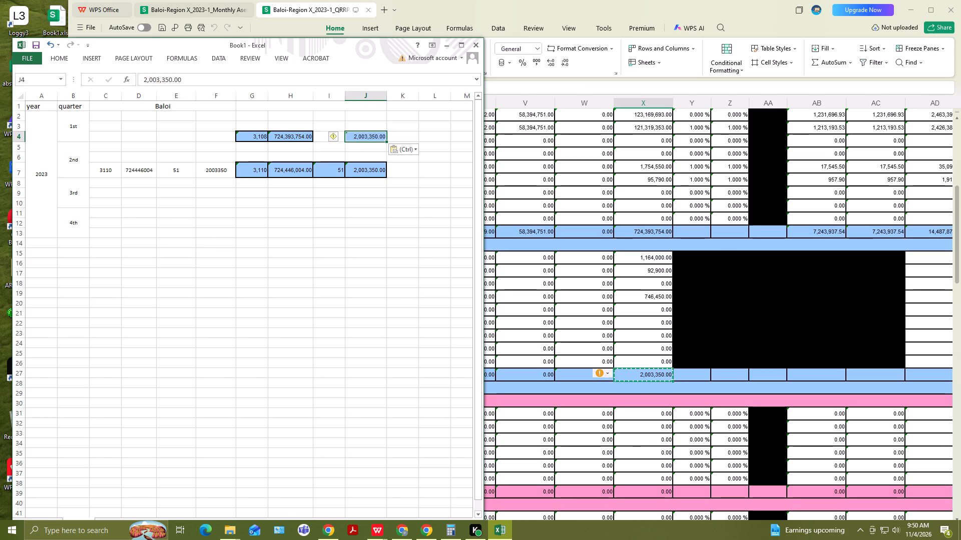
# Copy the total exempt RPU count, 51, from K37 of the 2023-1 QRRPA report into Book1's cell I4.
pyautogui.click(576, 367)
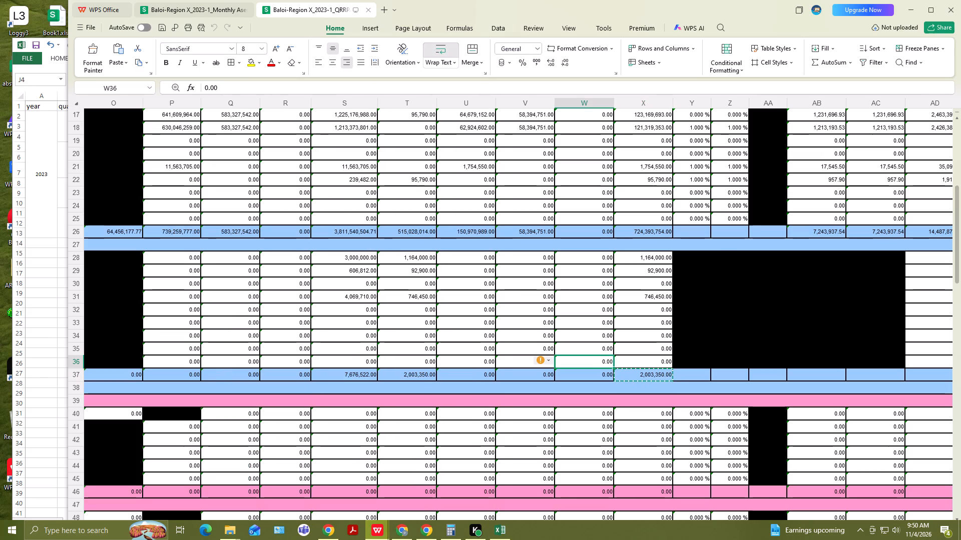
pyautogui.press('Left')
pyautogui.press('Left')
pyautogui.press('Left')
pyautogui.press('Left')
pyautogui.press('Left')
pyautogui.press('Left')
pyautogui.press('Left')
pyautogui.press('Left')
pyautogui.press('Left')
pyautogui.press('Left')
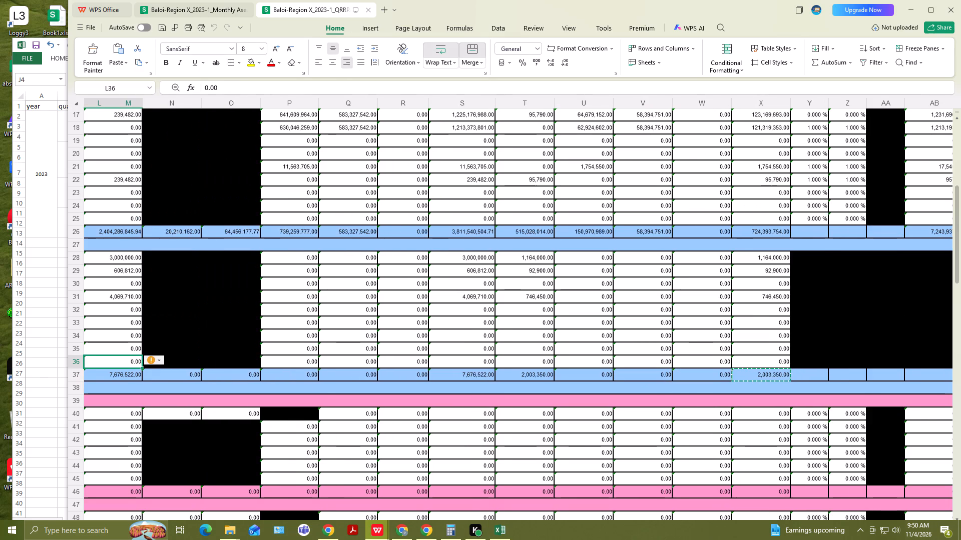
pyautogui.press('Left')
pyautogui.press('Left')
pyautogui.press('Left')
pyautogui.press('Left')
pyautogui.press('Left')
pyautogui.press('Left')
pyautogui.press('Left')
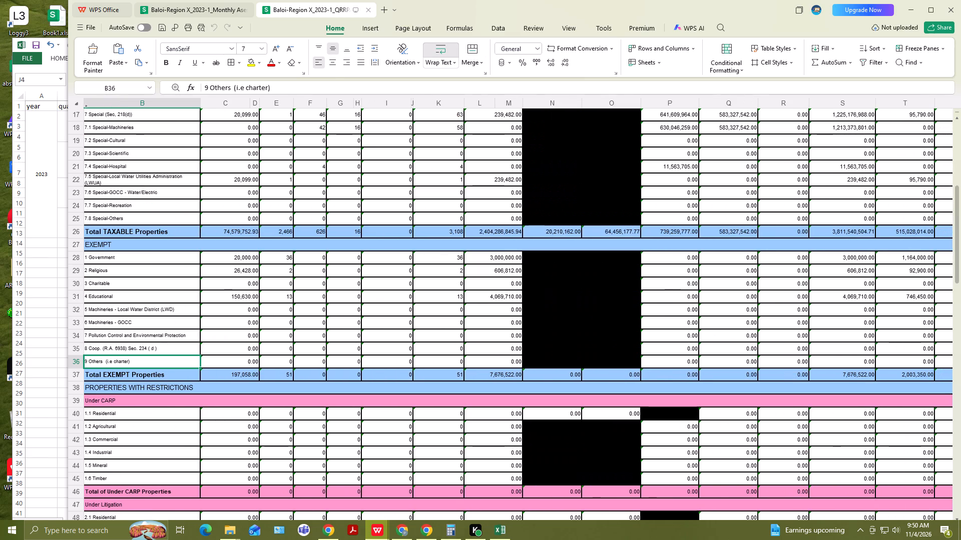
pyautogui.click(445, 381)
pyautogui.hotkey('ctrl', 'c')
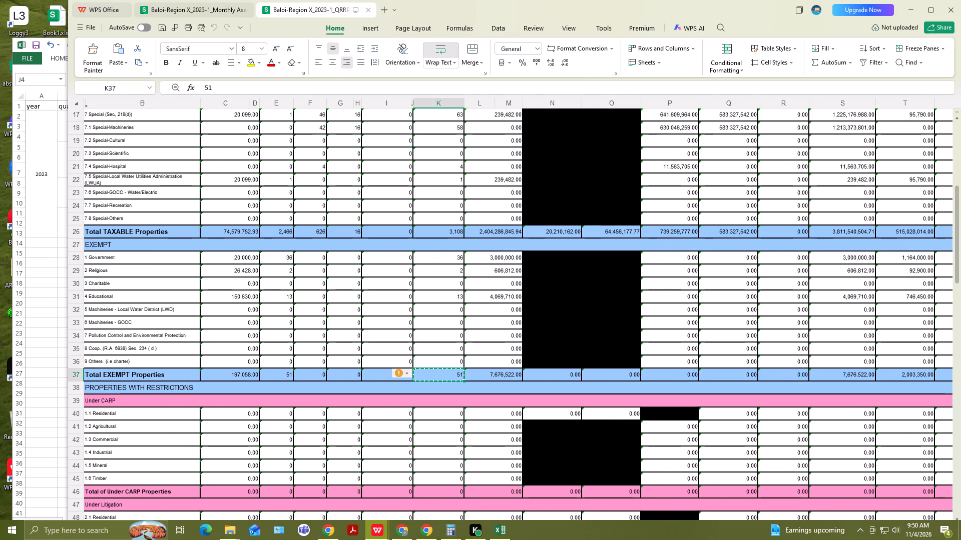
pyautogui.click(192, 0)
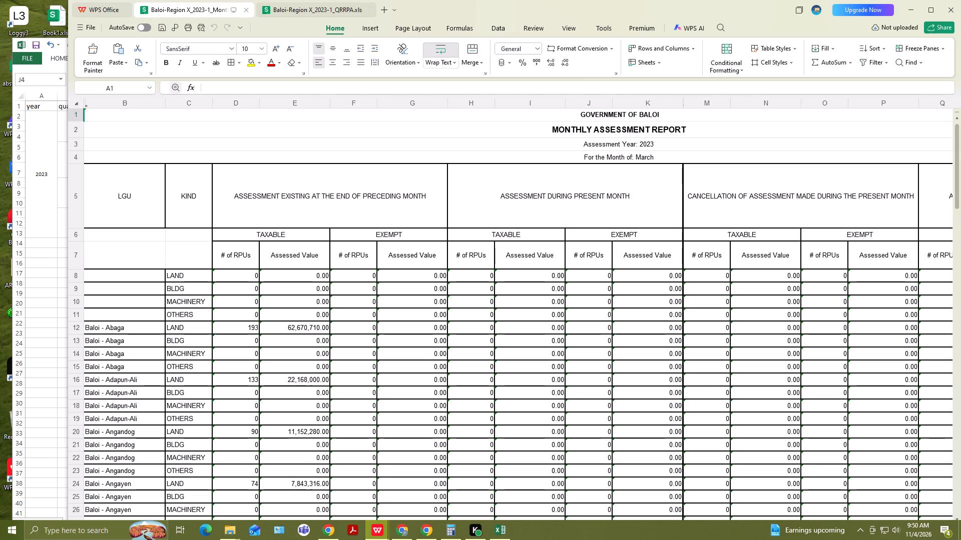
pyautogui.click(499, 536)
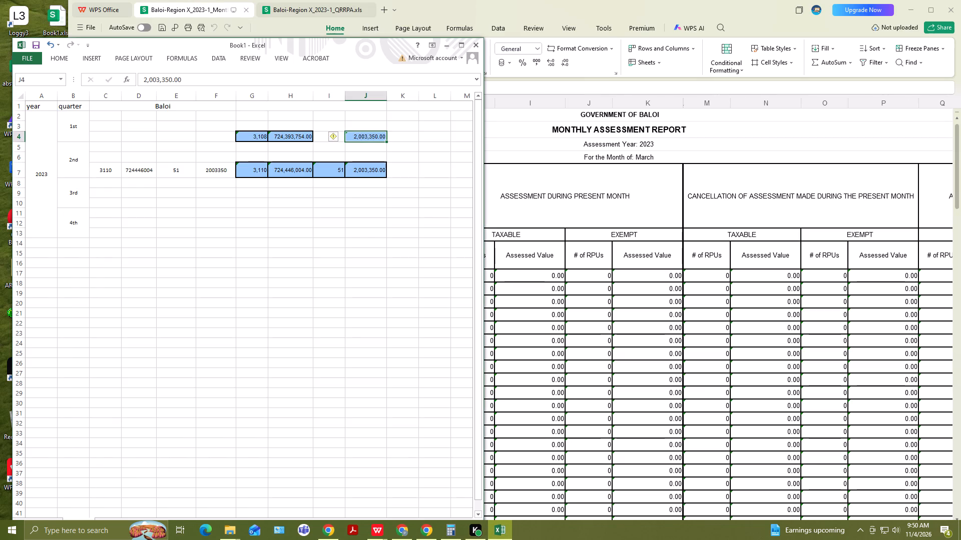
pyautogui.click(320, 194)
pyautogui.click(318, 133)
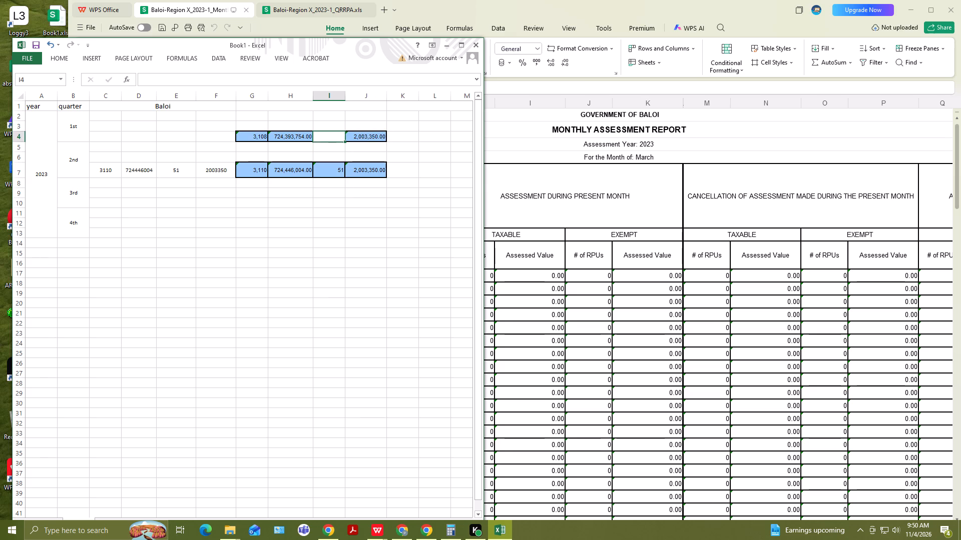
pyautogui.hotkey('ctrl', 'v')
pyautogui.click(336, 238)
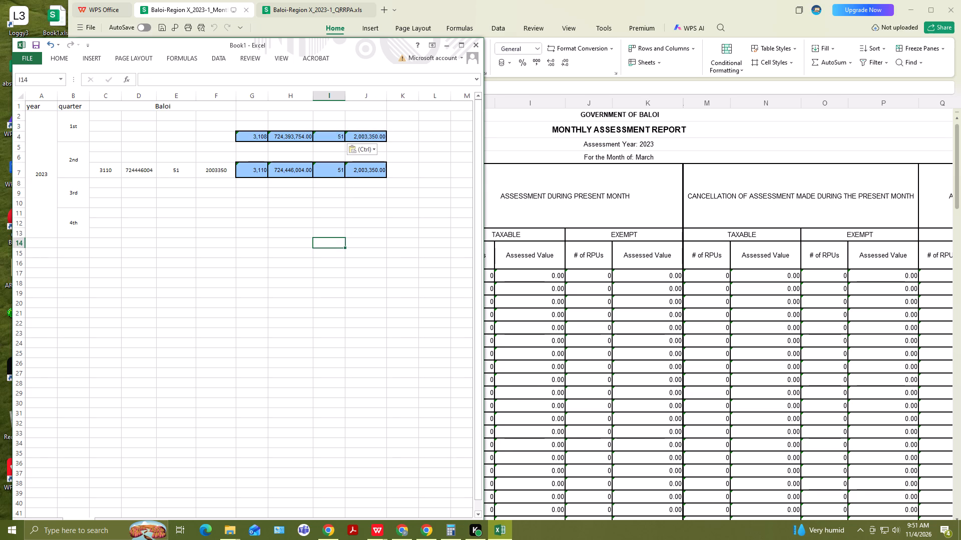
# Go to the TOTAL row, 120, of Baloi's 2023-1 Monthly Assessment Report and move across it toward the final columns.
pyautogui.click(303, 5)
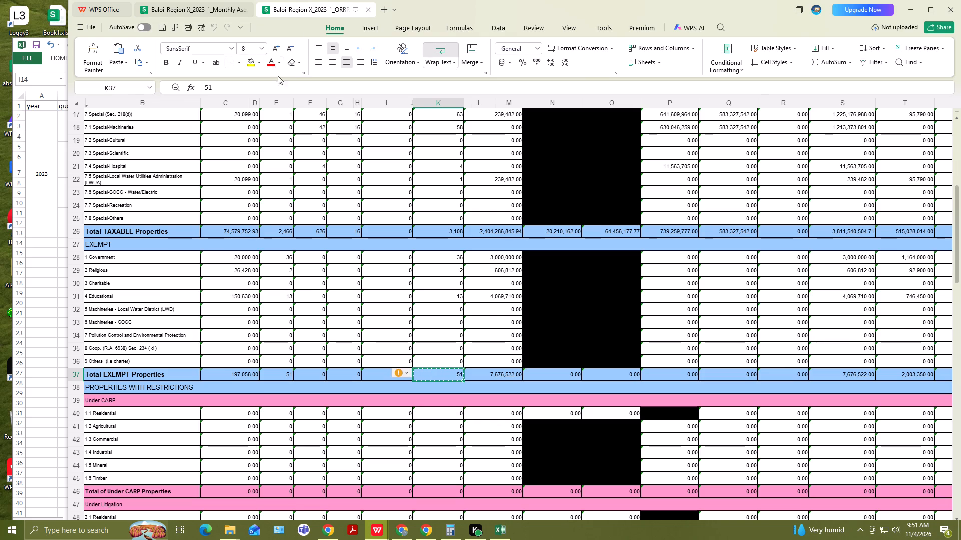
pyautogui.click(295, 3)
pyautogui.click(210, 6)
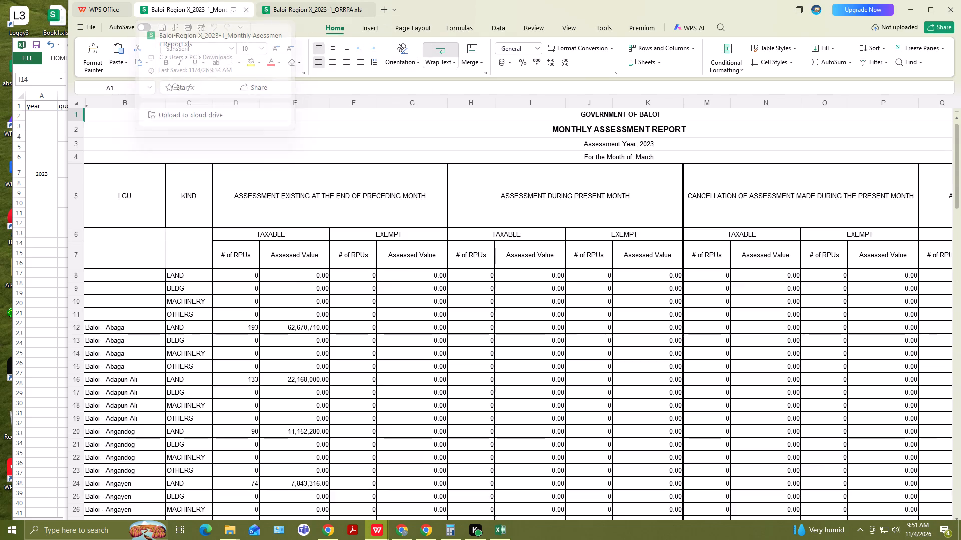
pyautogui.scroll(-20, 385, 232)
pyautogui.scroll(-9, 385, 232)
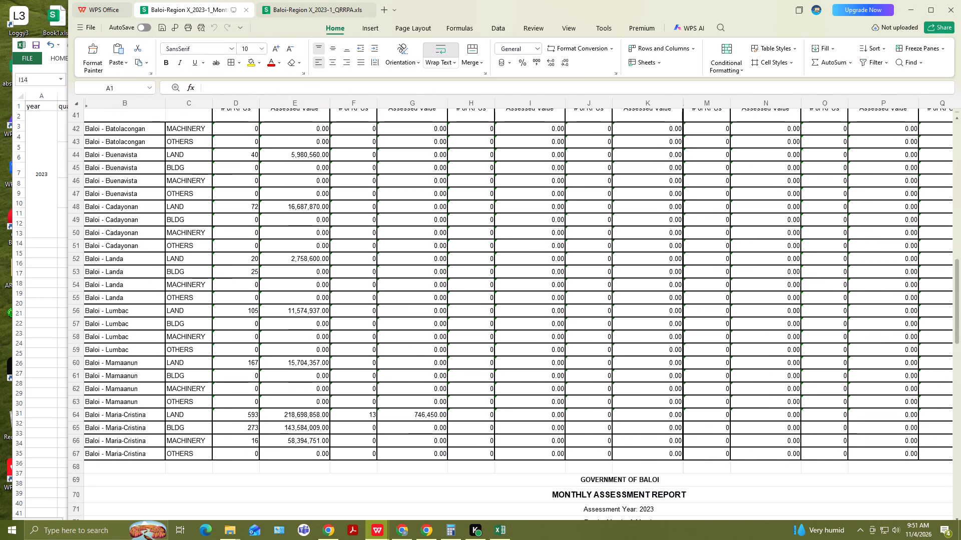
pyautogui.scroll(-6, 529, 513)
pyautogui.scroll(-20, 533, 516)
pyautogui.scroll(-8, 533, 516)
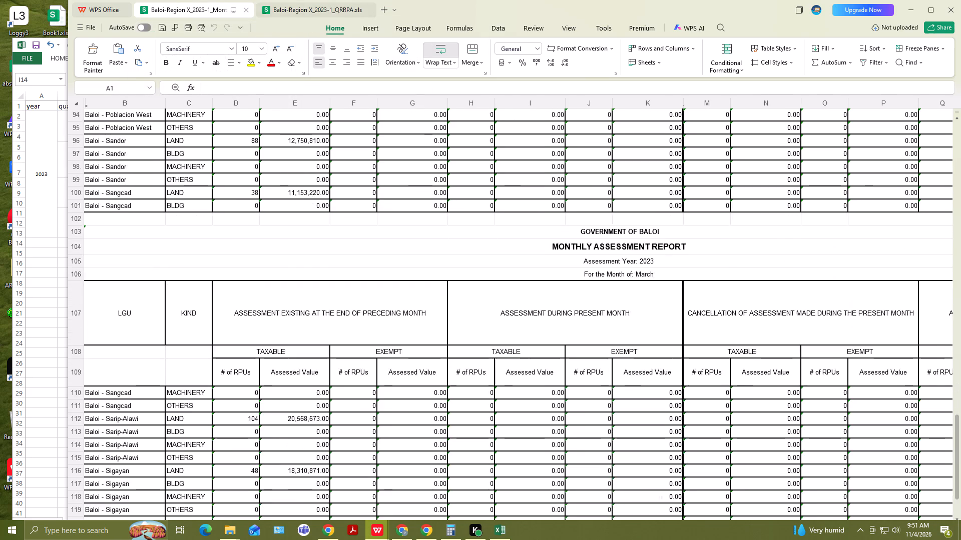
pyautogui.scroll(-9, 601, 422)
pyautogui.click(730, 282)
pyautogui.press('Right')
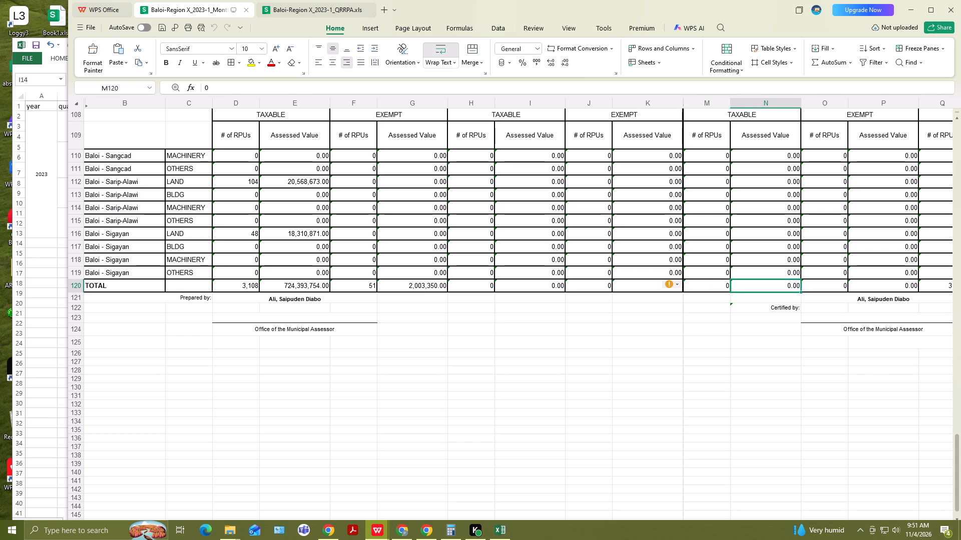
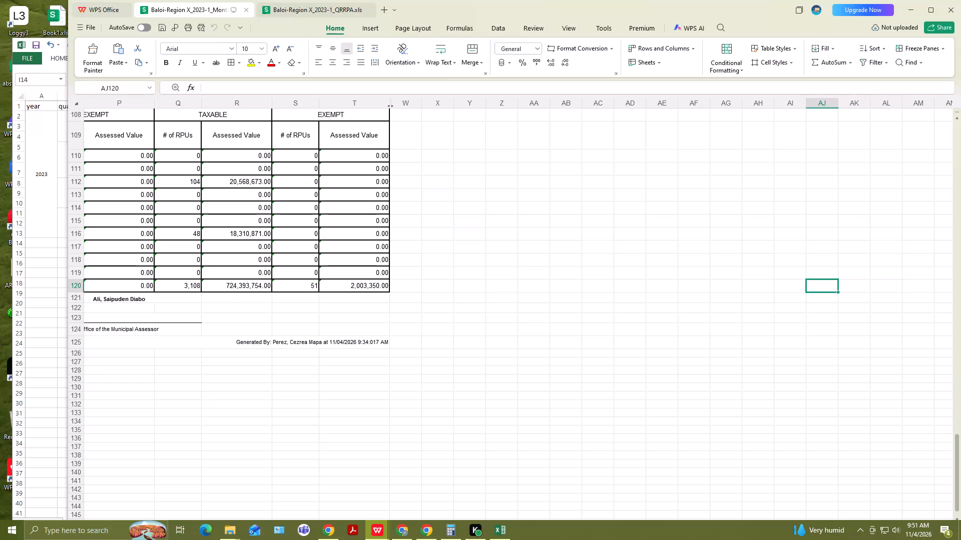
# Copy the grand totals 3,108, 724,393,754.00, 51 and 2,003,350.00 from Q120:T120 of the 2023-1 Monthly Assessment Report into Book1's cells C4:F4.
pyautogui.press('Left')
pyautogui.press('Left')
pyautogui.press('Left')
pyautogui.press('Left')
pyautogui.press('Left')
pyautogui.press('Left')
pyautogui.press('Left')
pyautogui.press('Left')
pyautogui.press('Left')
pyautogui.press('Left')
pyautogui.press('Left')
pyautogui.press('Left')
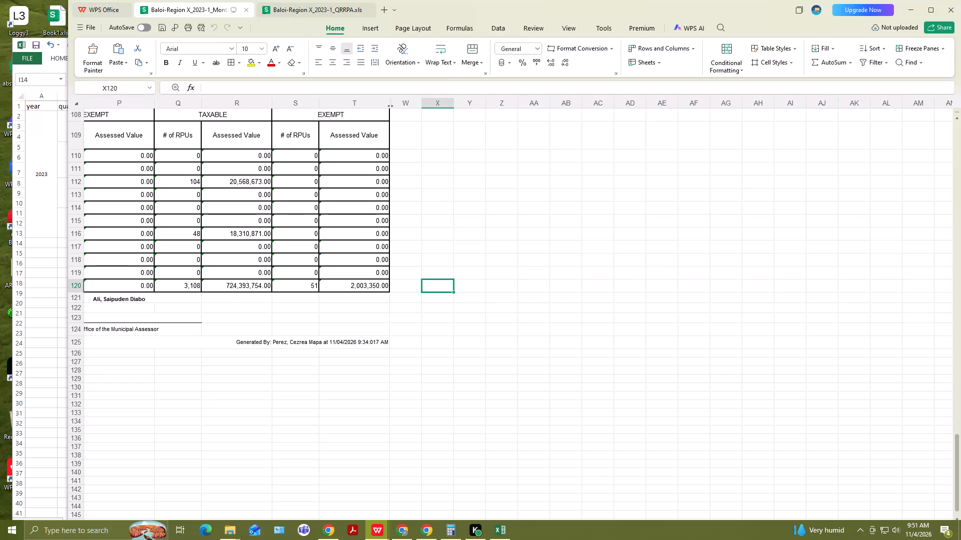
pyautogui.press('Left')
pyautogui.press('Left')
pyautogui.press('Left')
pyautogui.press('Left')
pyautogui.press('Left')
pyautogui.press('Left')
pyautogui.press('Left')
pyautogui.press('Left')
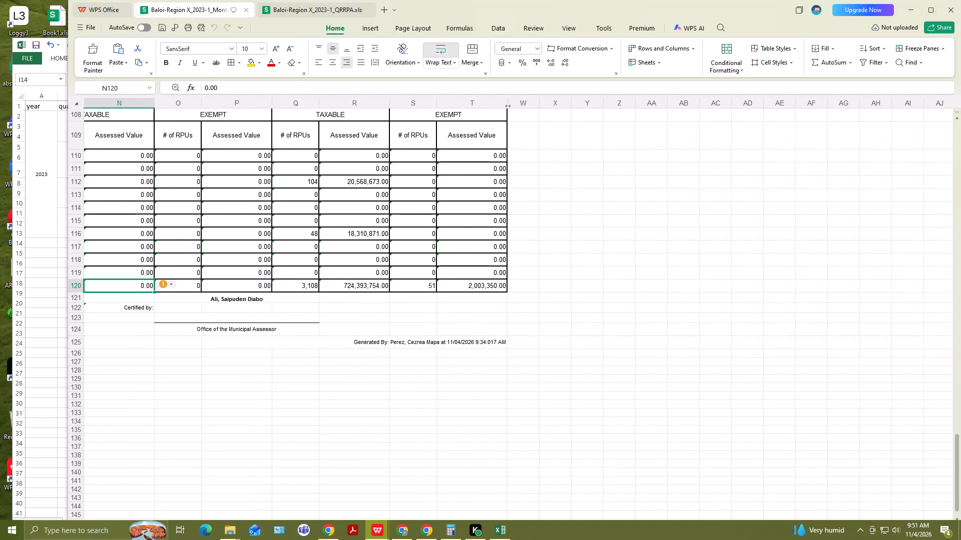
pyautogui.moveTo(296, 288); pyautogui.dragTo(462, 285)
pyautogui.hotkey('ctrl', 'c')
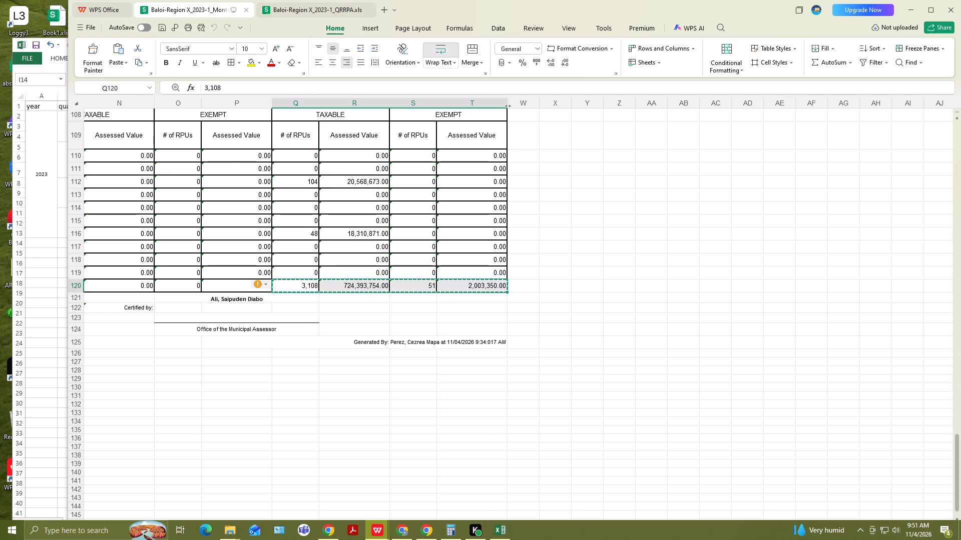
pyautogui.click(498, 539)
pyautogui.click(95, 136)
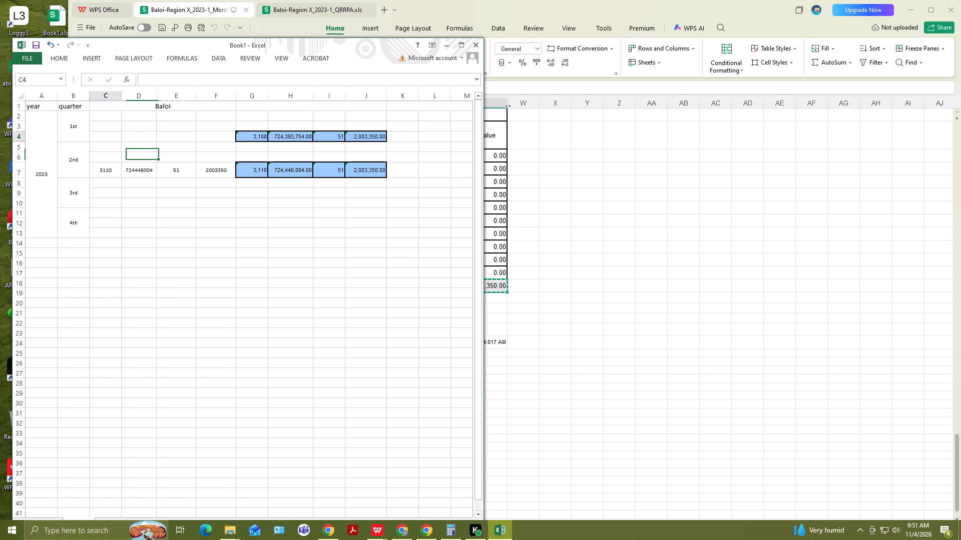
pyautogui.hotkey('ctrl', 'v')
pyautogui.click(153, 222)
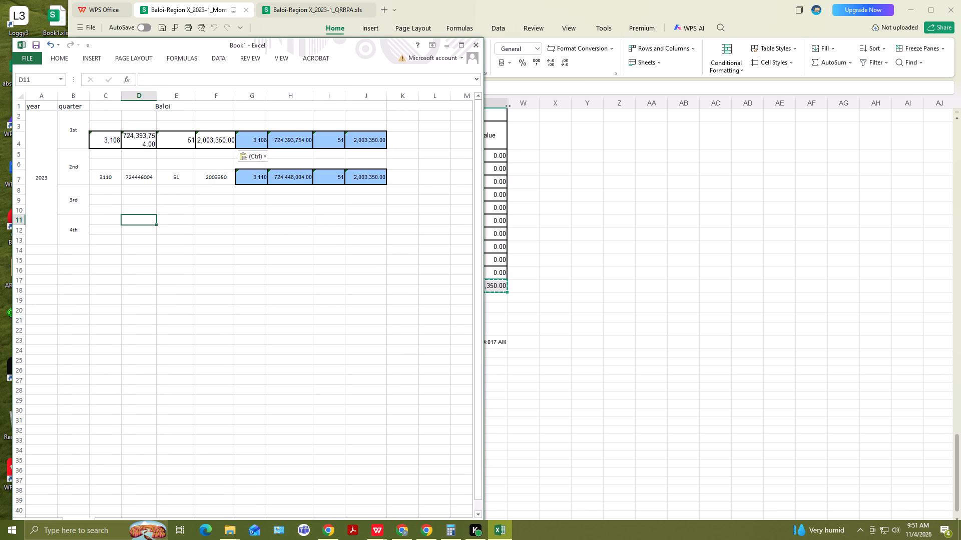
# Set the font size of Baloi's quarterly data block, C2:J13 in Book1, to 8.
pyautogui.moveTo(98, 139); pyautogui.dragTo(327, 172)
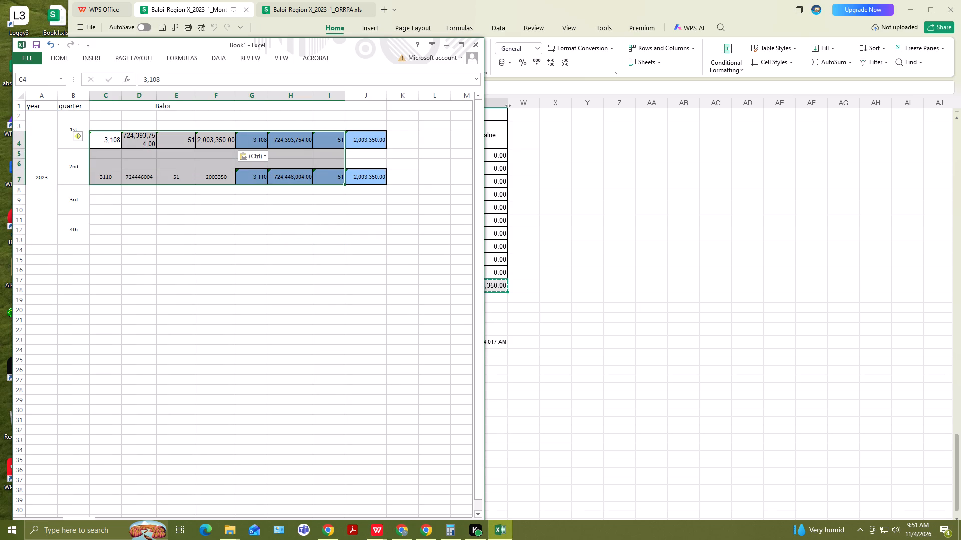
pyautogui.moveTo(104, 114); pyautogui.dragTo(394, 240)
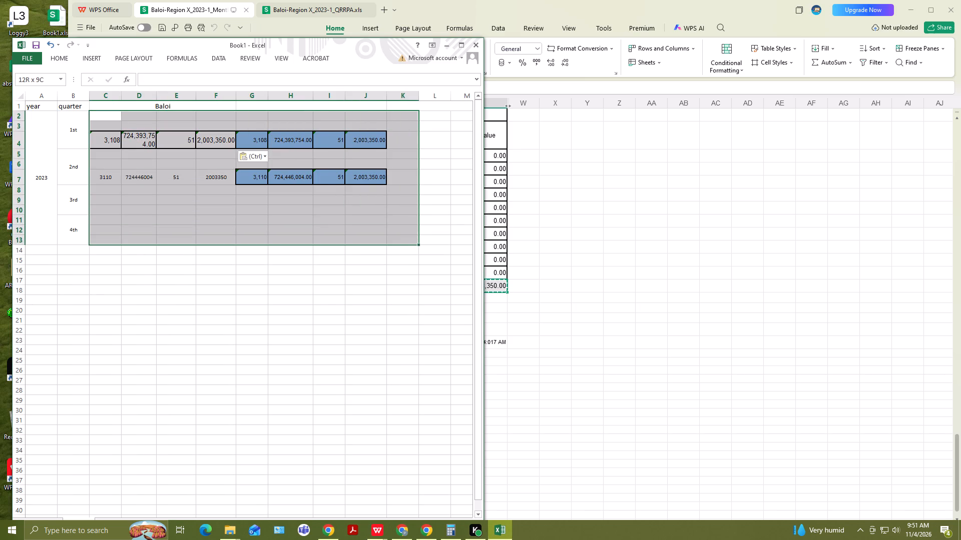
pyautogui.moveTo(394, 240); pyautogui.dragTo(377, 241)
pyautogui.click(57, 55)
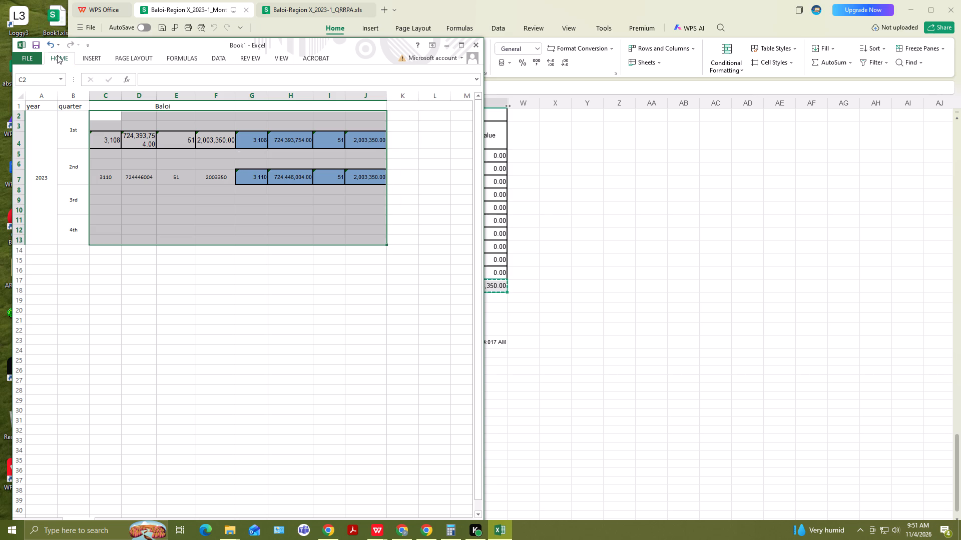
pyautogui.click(139, 78)
pyautogui.tripleClick(139, 78)
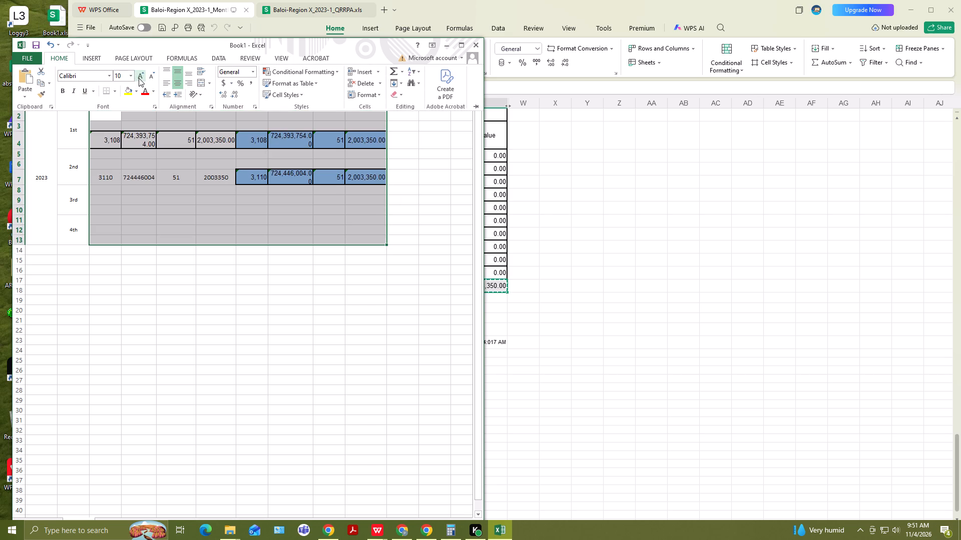
pyautogui.click(139, 78)
pyautogui.tripleClick(149, 77)
pyautogui.tripleClick(149, 77)
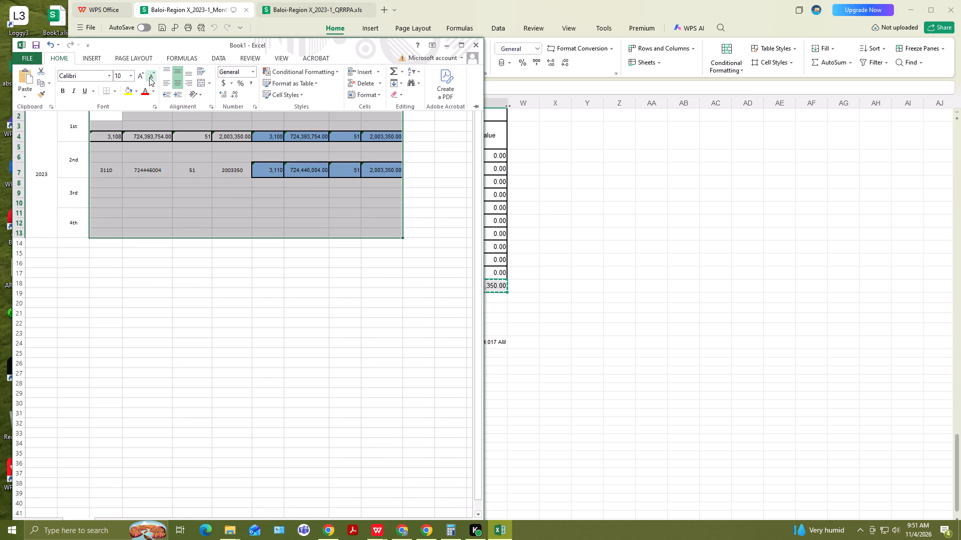
pyautogui.click(149, 77)
pyautogui.tripleClick(149, 77)
# Center the contents of Baloi's data block C2:J13 horizontally and middle-align them vertically, then deselect the block.
pyautogui.click(177, 84)
pyautogui.click(177, 84)
pyautogui.click(179, 71)
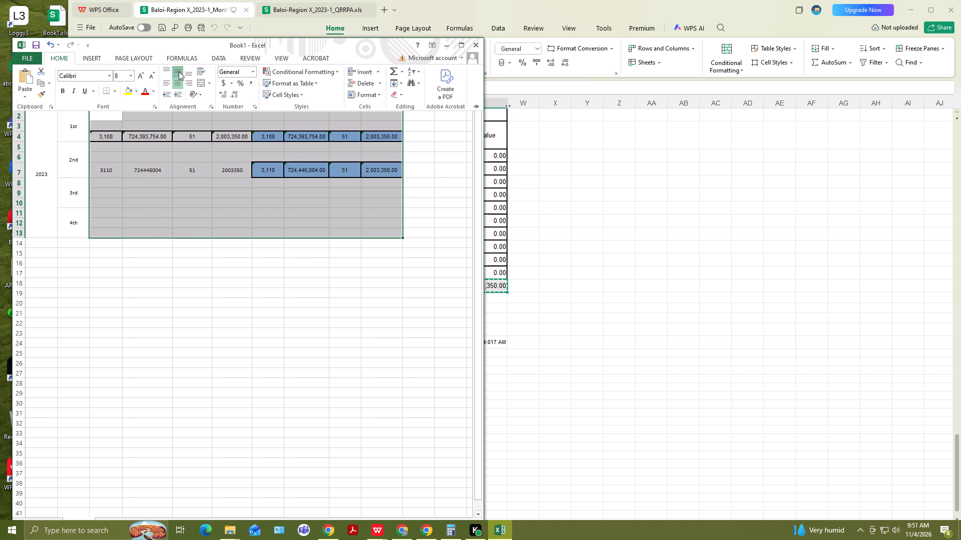
pyautogui.click(179, 71)
pyautogui.click(199, 224)
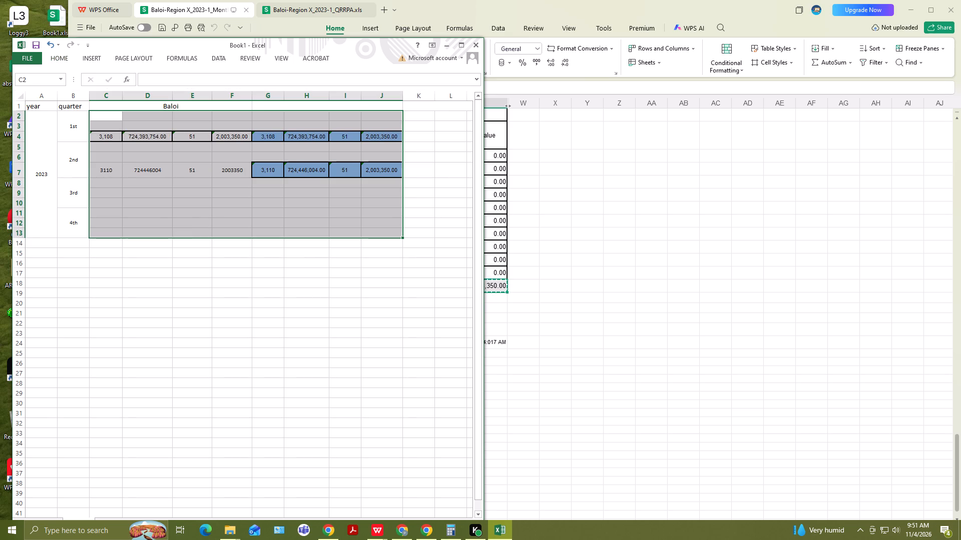
pyautogui.click(190, 288)
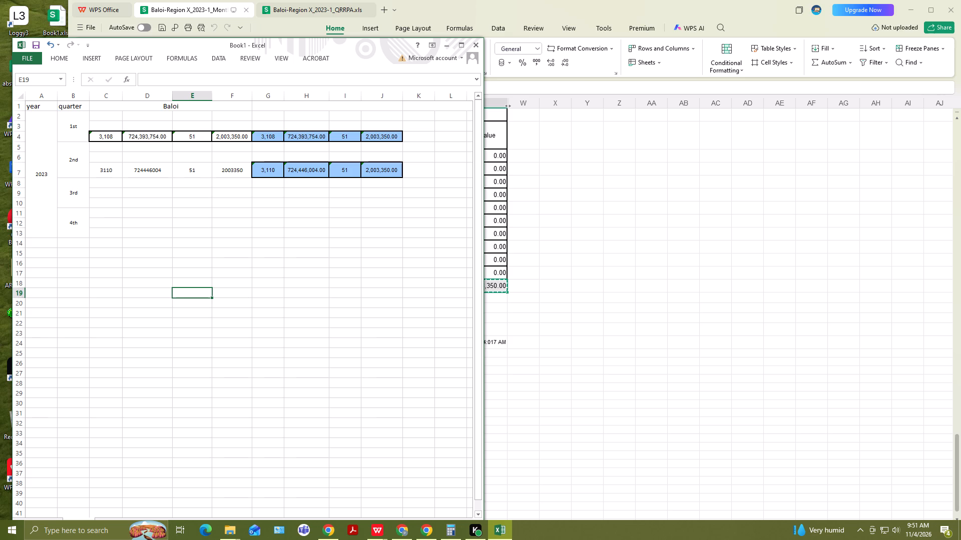
# Switch to Chrome and return to the PCM Submission report form in LIFT.
pyautogui.click(325, 525)
pyautogui.click(328, 519)
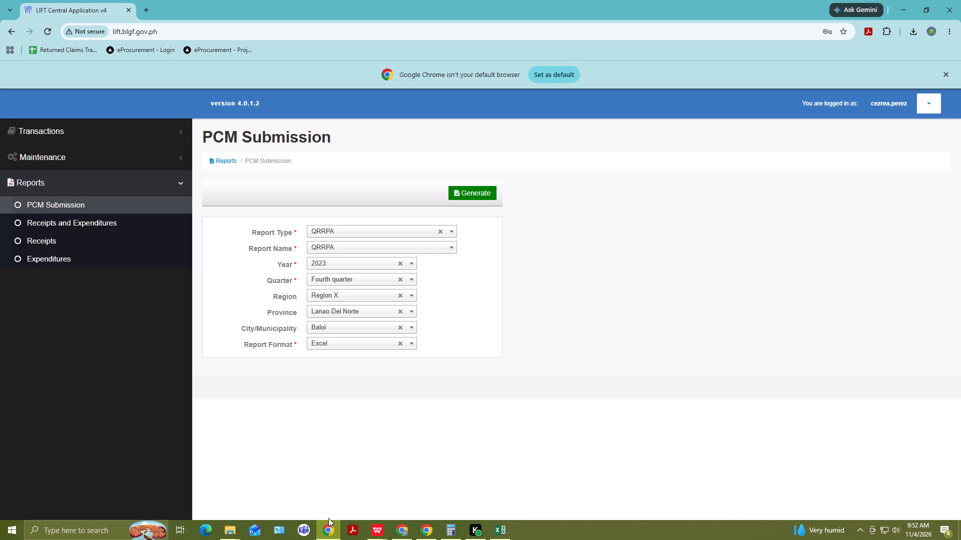
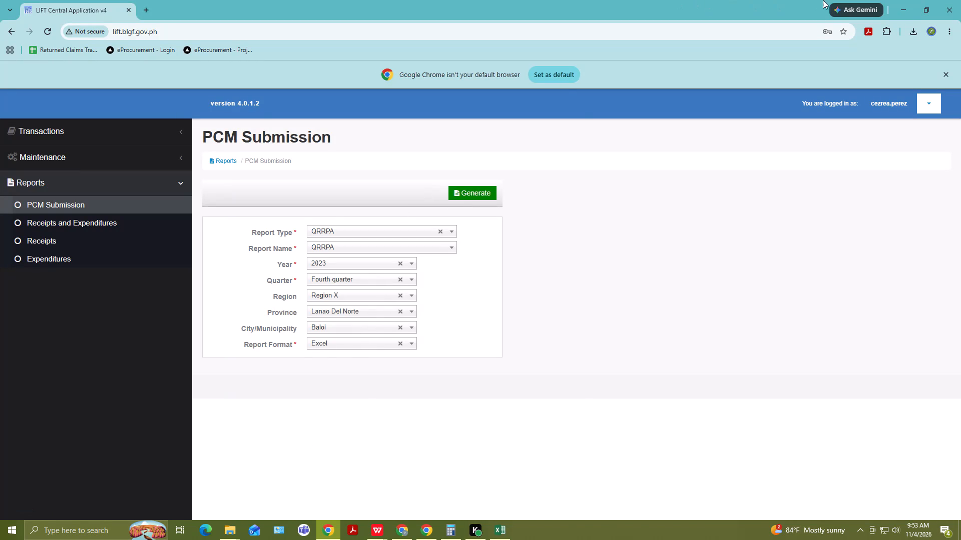
# Switch to WPS Office and close Baloi's 2023-1 QRRPA and 2023-1 Monthly Assessment Report files.
pyautogui.click(908, 6)
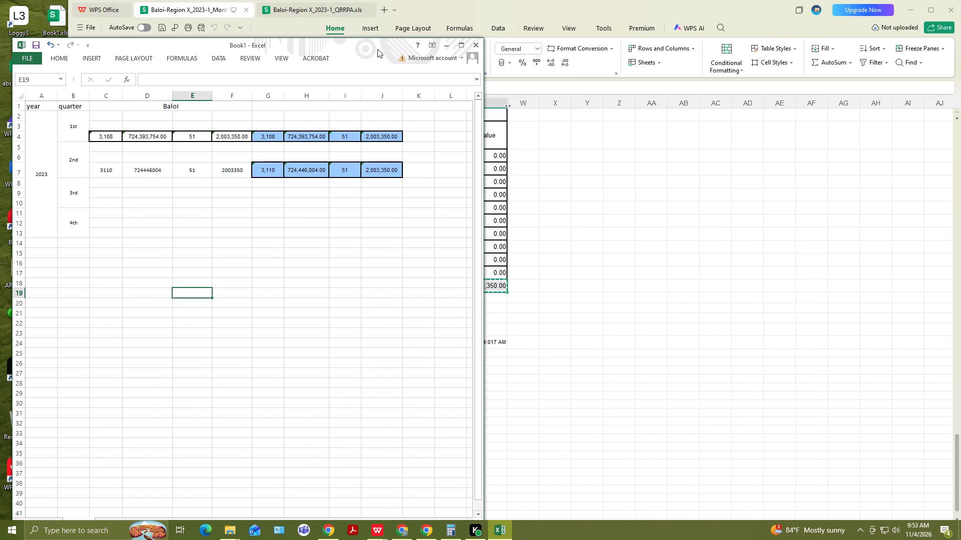
pyautogui.click(368, 10)
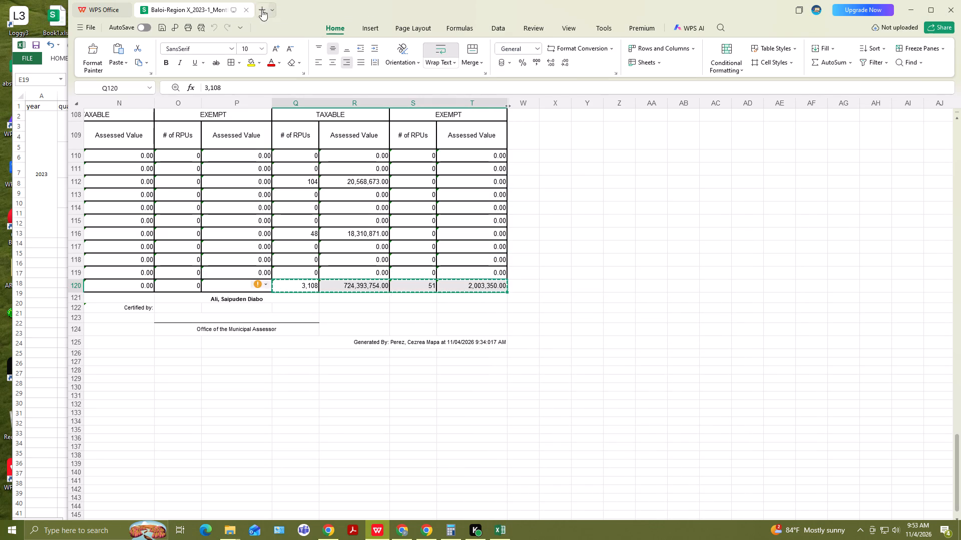
pyautogui.click(249, 9)
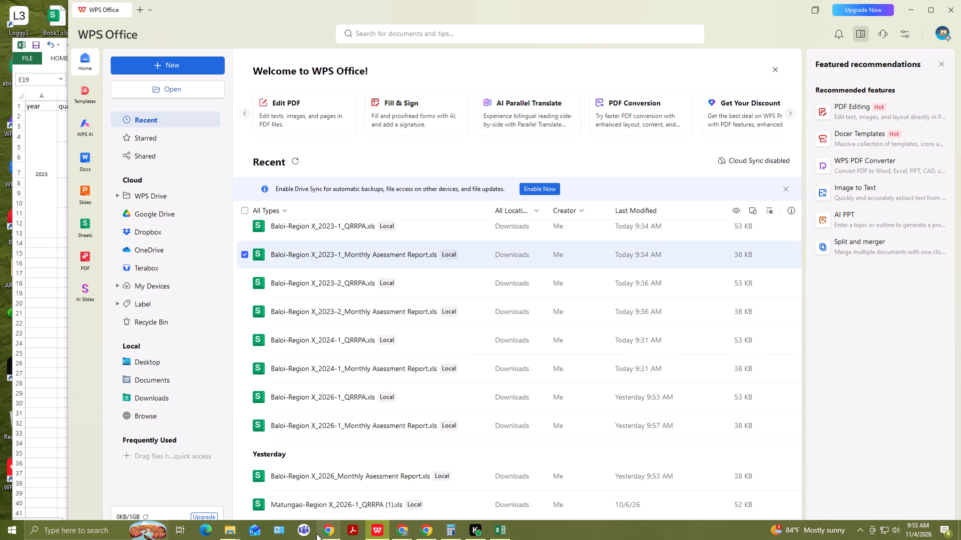
# Close the separate Chrome window that holds the Facebook and torque wrench search tabs.
pyautogui.click(400, 528)
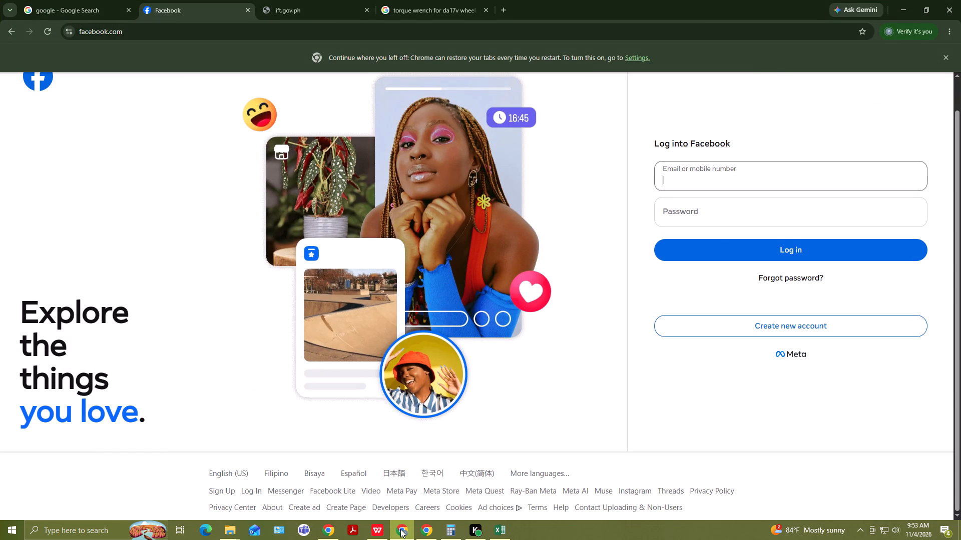
pyautogui.click(442, 1)
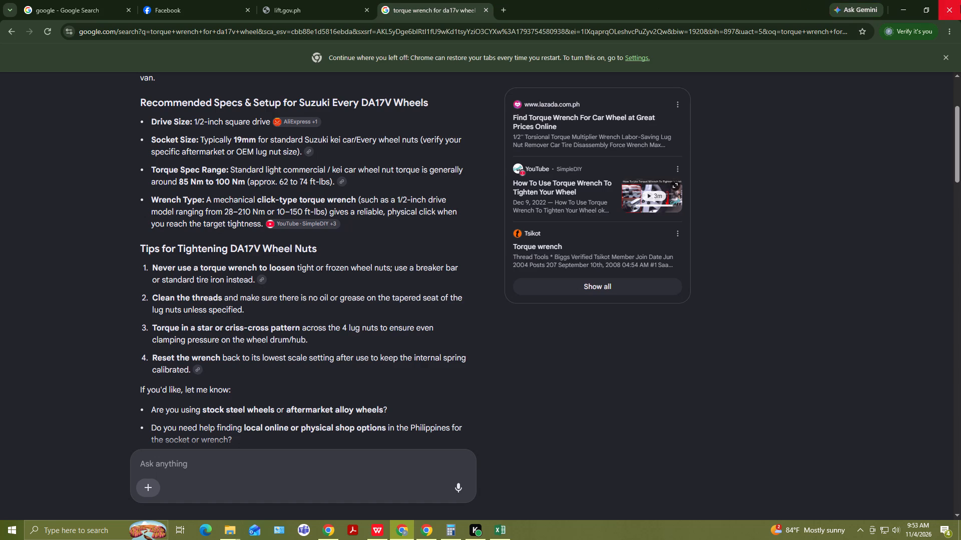
pyautogui.click(957, 5)
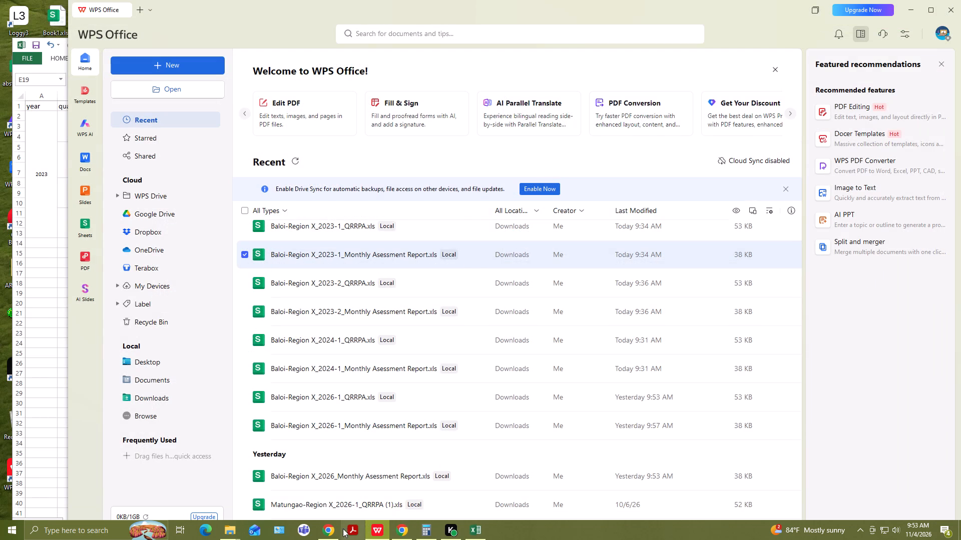
# Open Baloi-Region X_2023-3_QRRPA.xls from the Downloads folder in WPS Office.
pyautogui.click(330, 528)
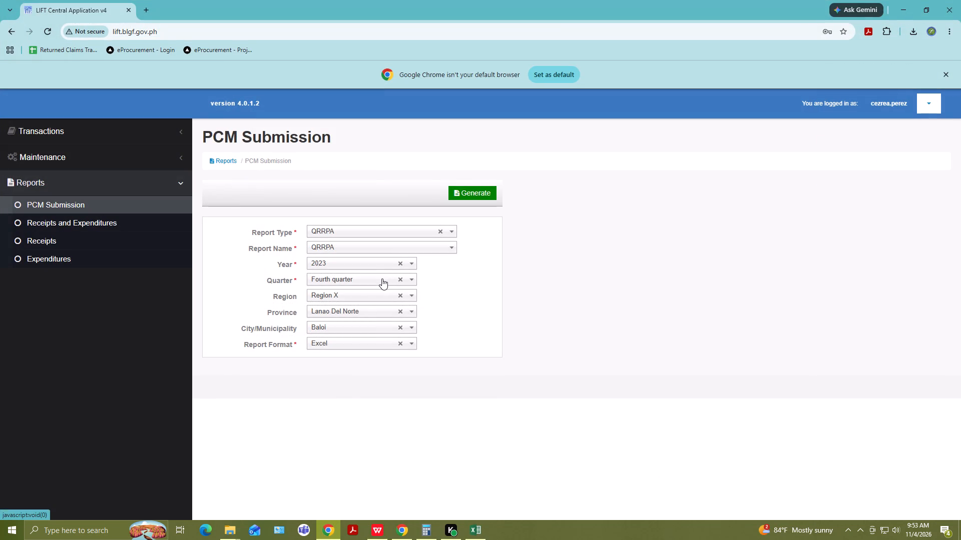
pyautogui.click(224, 533)
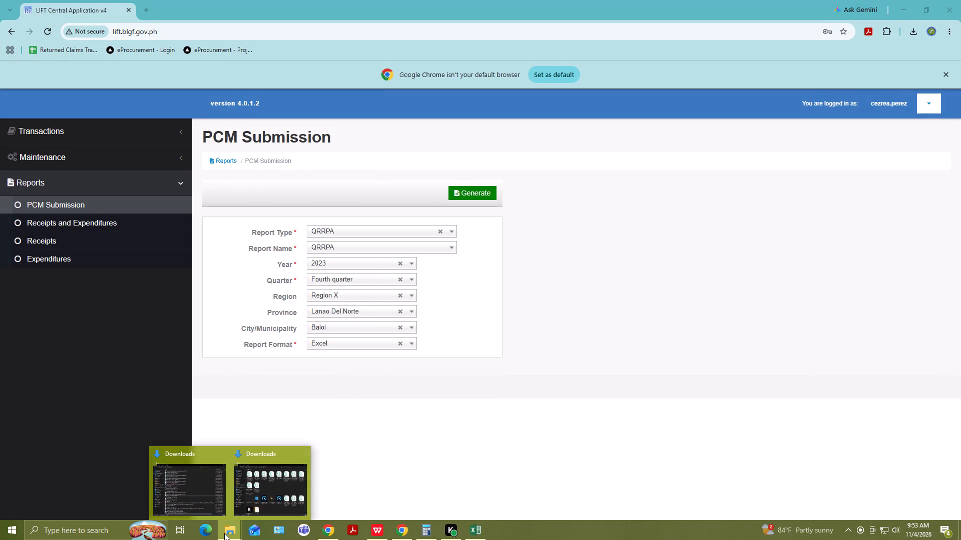
pyautogui.click(273, 504)
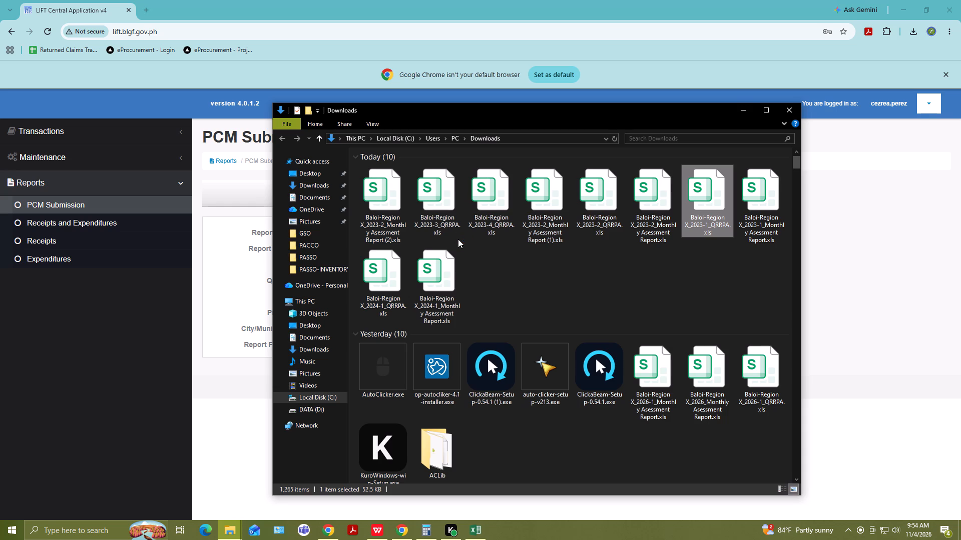
pyautogui.doubleClick(452, 224)
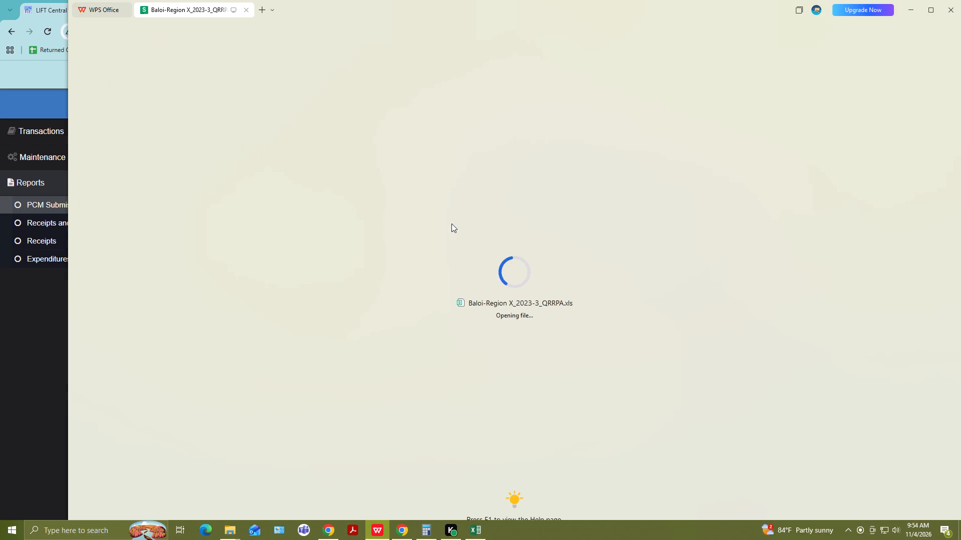
# Copy the total taxable RPUs, 3,113, from K26 of the 2023-3 QRRPA into Book1's third-quarter cell G10.
pyautogui.scroll(-1, 388, 237)
pyautogui.scroll(-3, 456, 284)
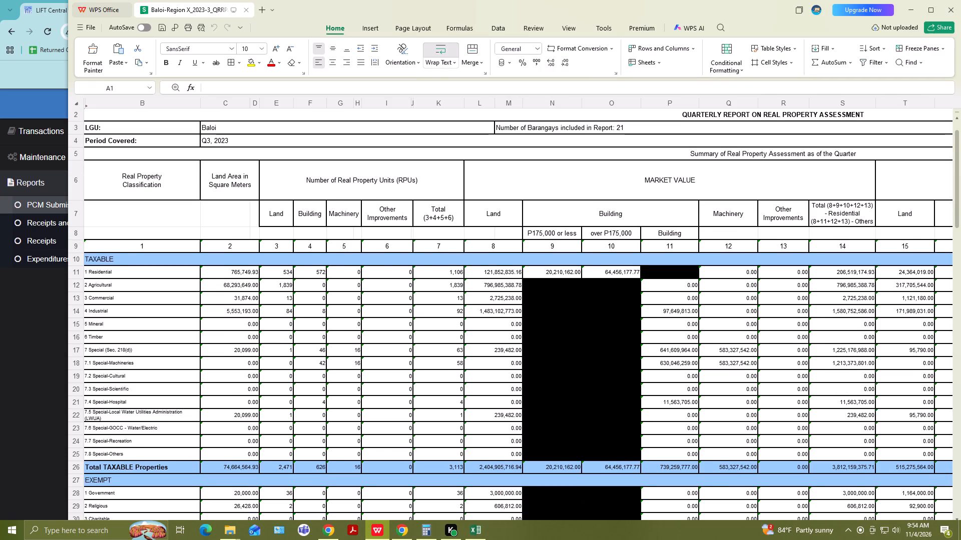
pyautogui.click(439, 421)
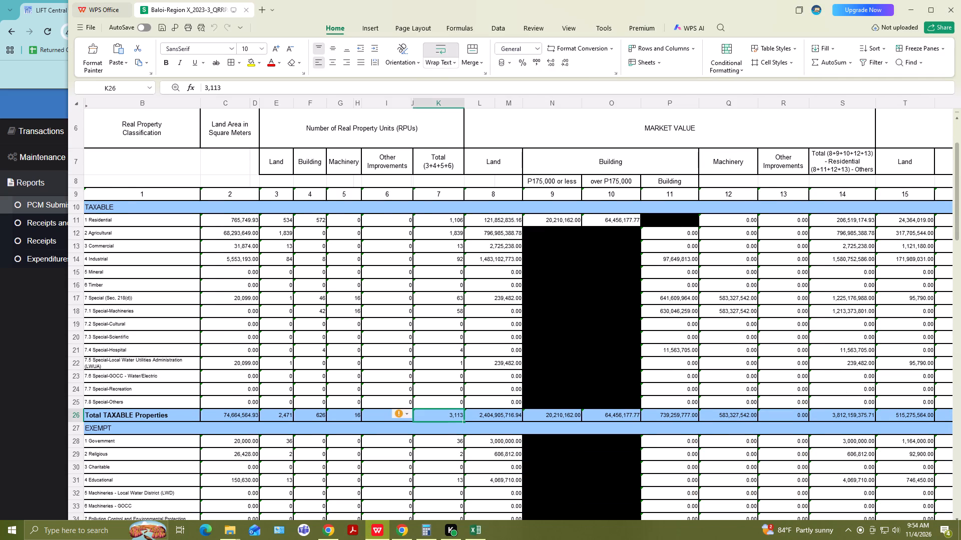
pyautogui.hotkey('ctrl', 'c')
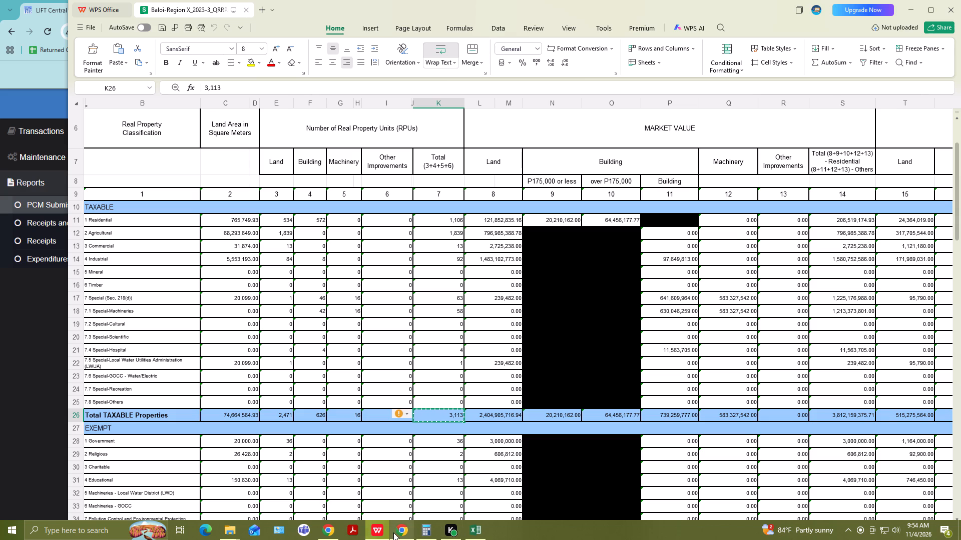
pyautogui.click(478, 528)
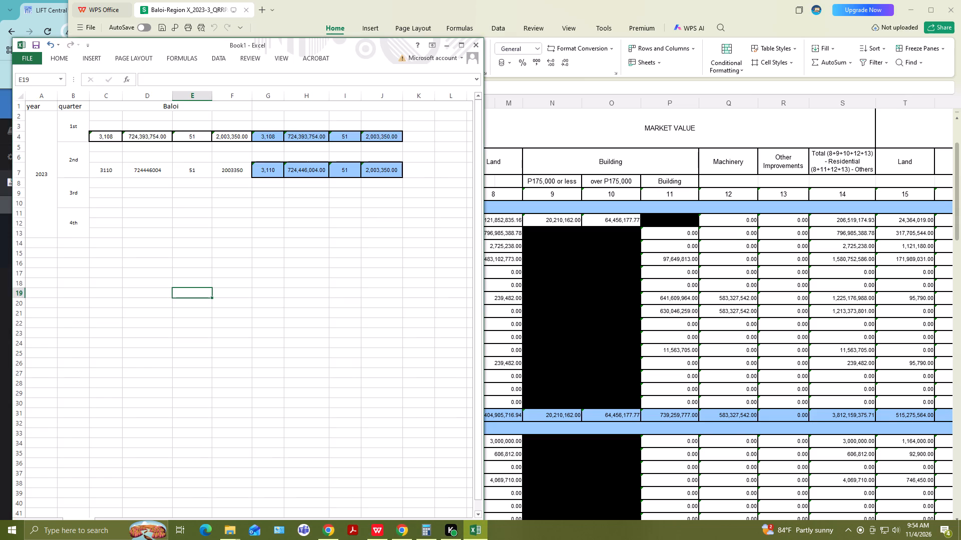
pyautogui.click(114, 202)
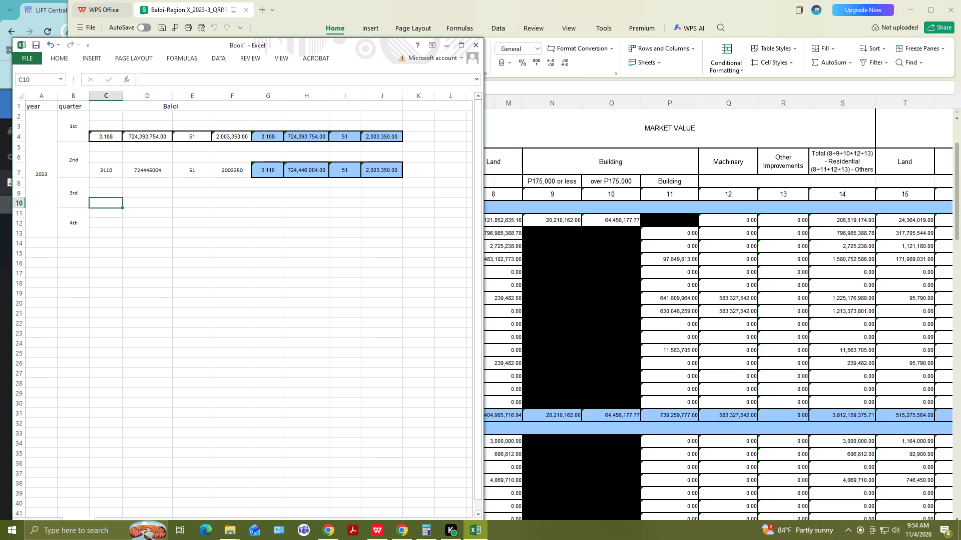
pyautogui.click(273, 207)
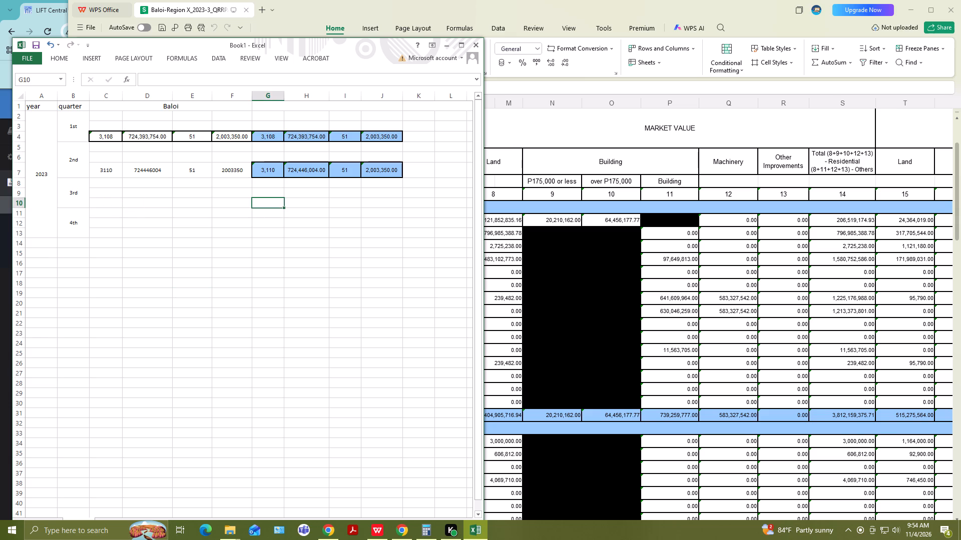
pyautogui.hotkey('ctrl', 'v')
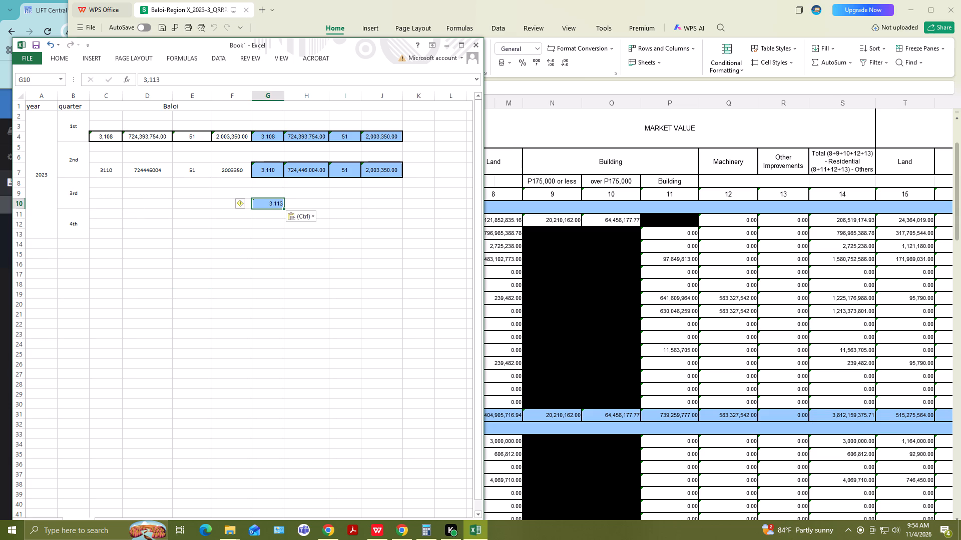
pyautogui.click(341, 254)
# Copy the total taxable assessed value, 724,641,304.00, from X26 of the 2023-3 QRRPA into Book1's cell H10.
pyautogui.click(564, 360)
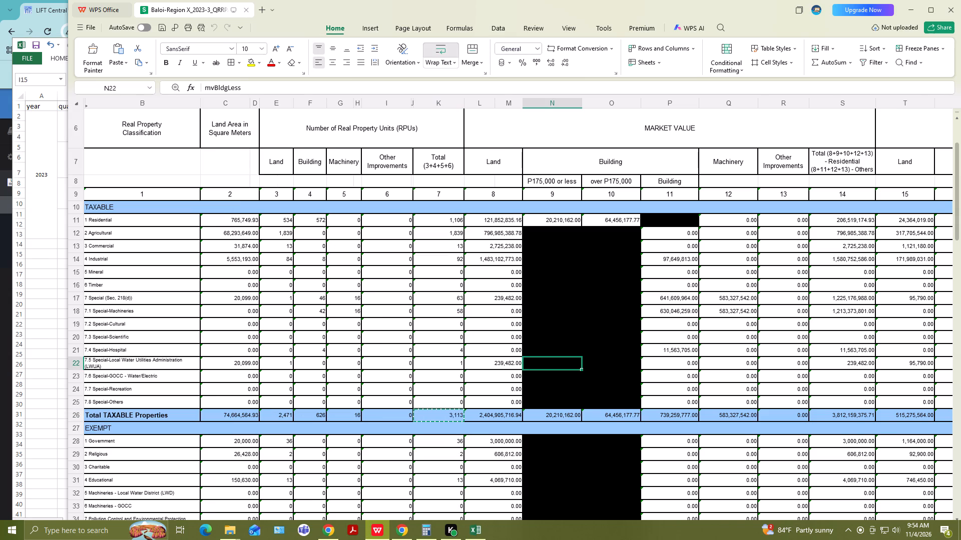
pyautogui.press('Right')
pyautogui.press('Right')
pyautogui.press('Right')
pyautogui.press('Right')
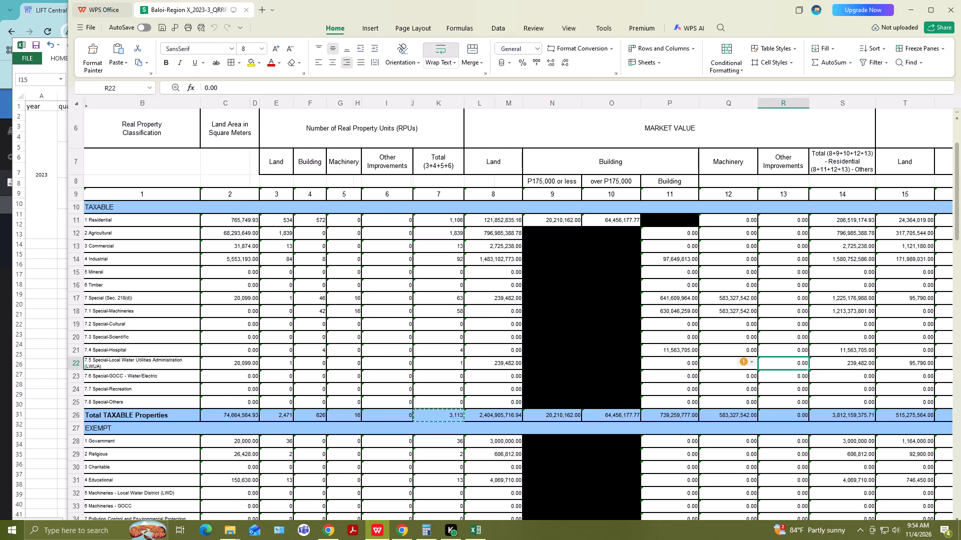
pyautogui.press('Down')
pyautogui.press('Down')
pyautogui.press('Down')
pyautogui.press('Down')
pyautogui.press('Right')
pyautogui.press('Right')
pyautogui.press('Right')
pyautogui.press('Right')
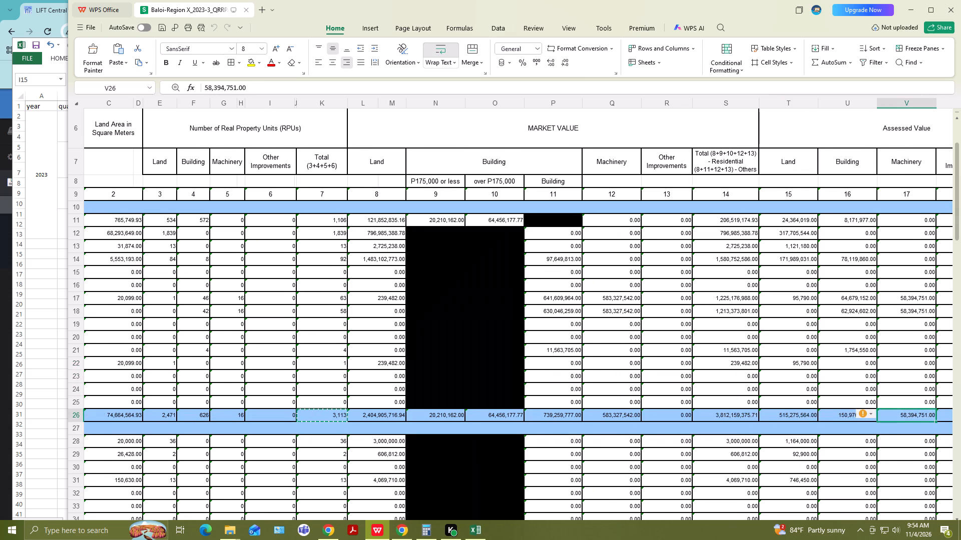
pyautogui.press('Right')
pyautogui.press('Right')
pyautogui.press('Right')
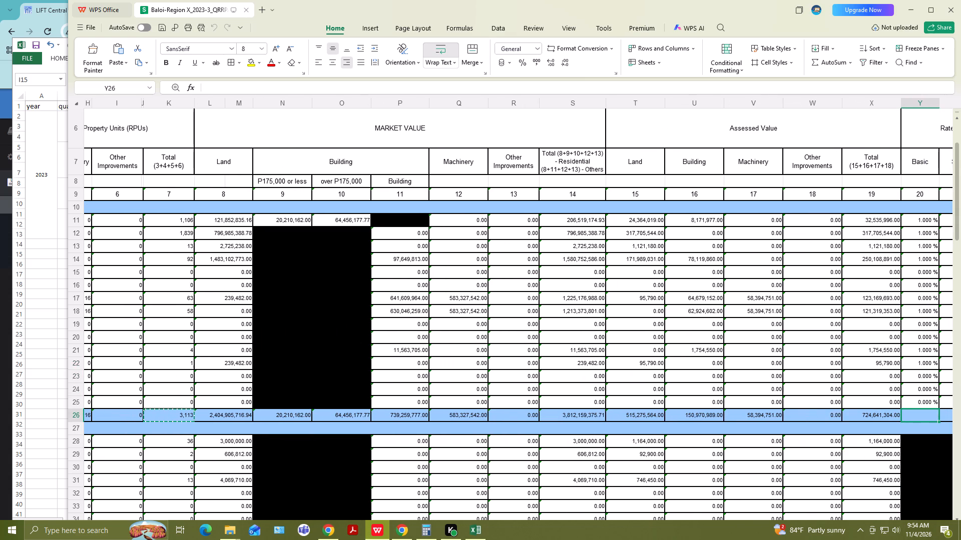
pyautogui.press('Left')
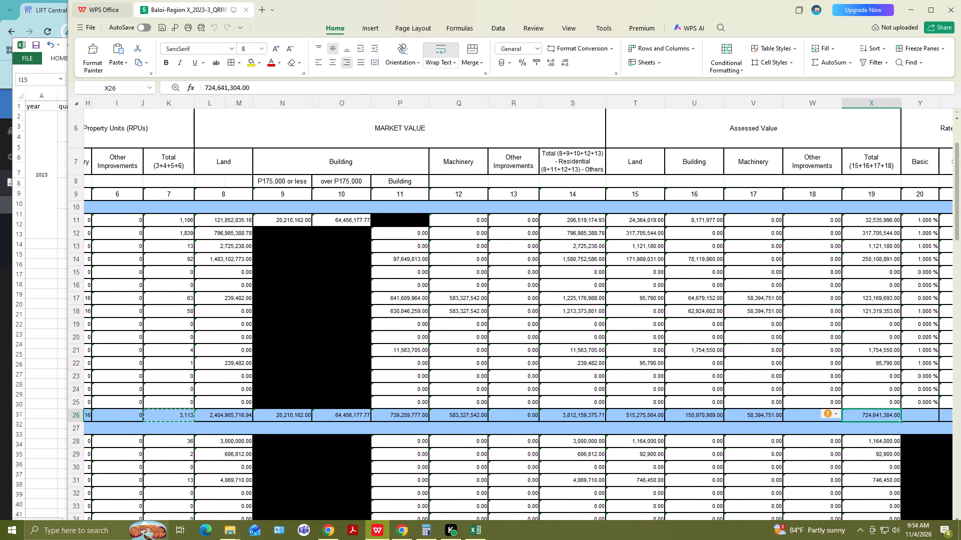
pyautogui.click(805, 450)
pyautogui.click(865, 426)
pyautogui.click(869, 414)
pyautogui.hotkey('ctrl', 'c')
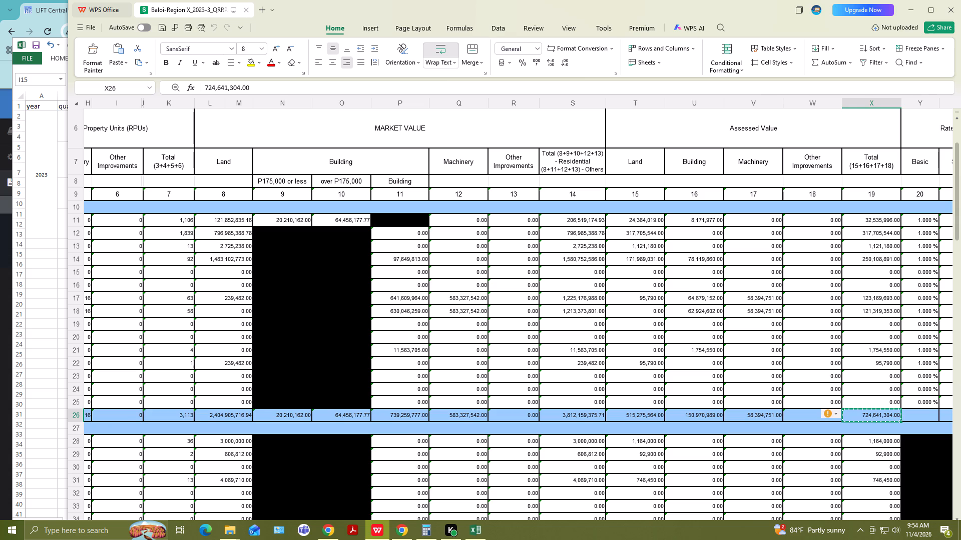
pyautogui.click(477, 535)
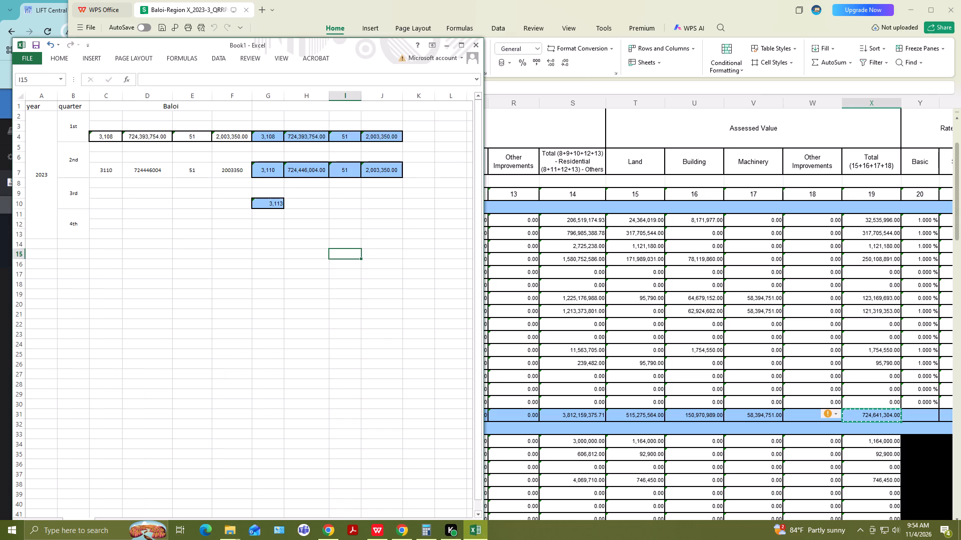
pyautogui.click(309, 206)
pyautogui.hotkey('ctrl', 'v')
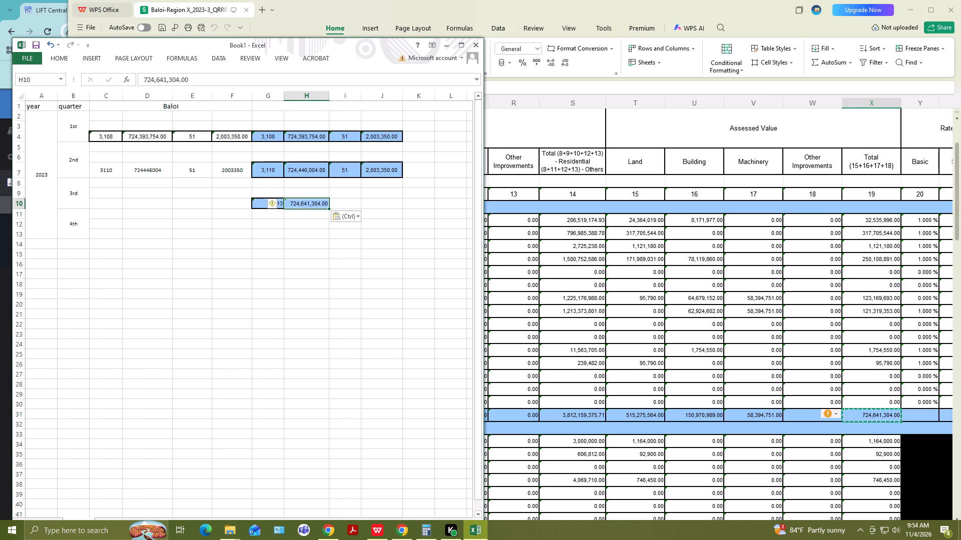
# Copy the total exempt RPUs, 51, from K37 of the 2023-3 QRRPA into Book1's cell I10.
pyautogui.click(657, 407)
pyautogui.scroll(-4, 450, 416)
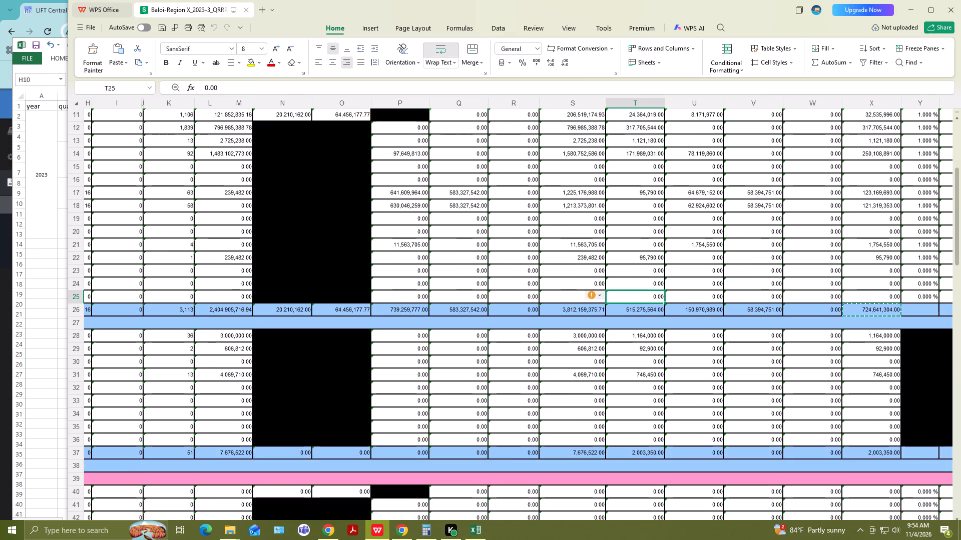
pyautogui.scroll(-3, 325, 411)
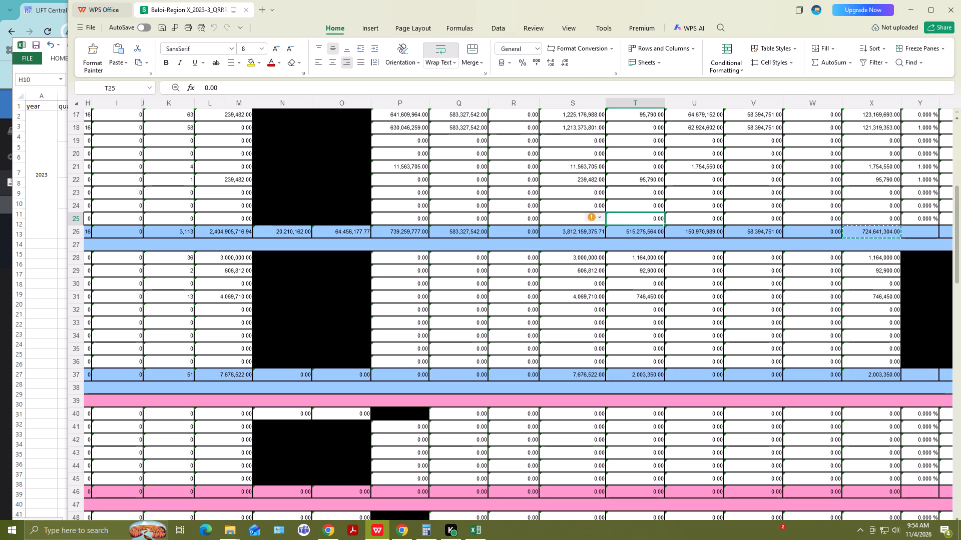
pyautogui.click(234, 389)
pyautogui.press('Left')
pyautogui.press('Left')
pyautogui.press('Left')
pyautogui.press('Left')
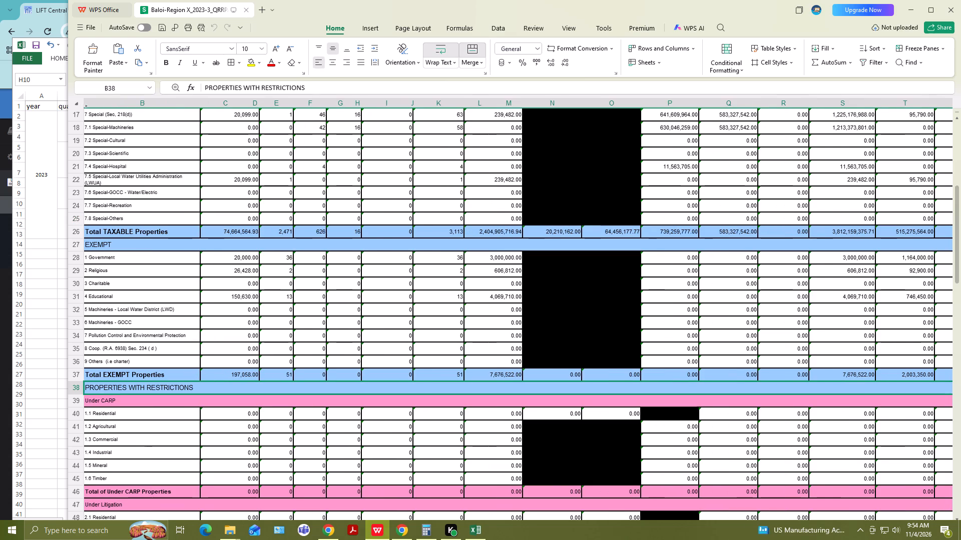
pyautogui.press('Right')
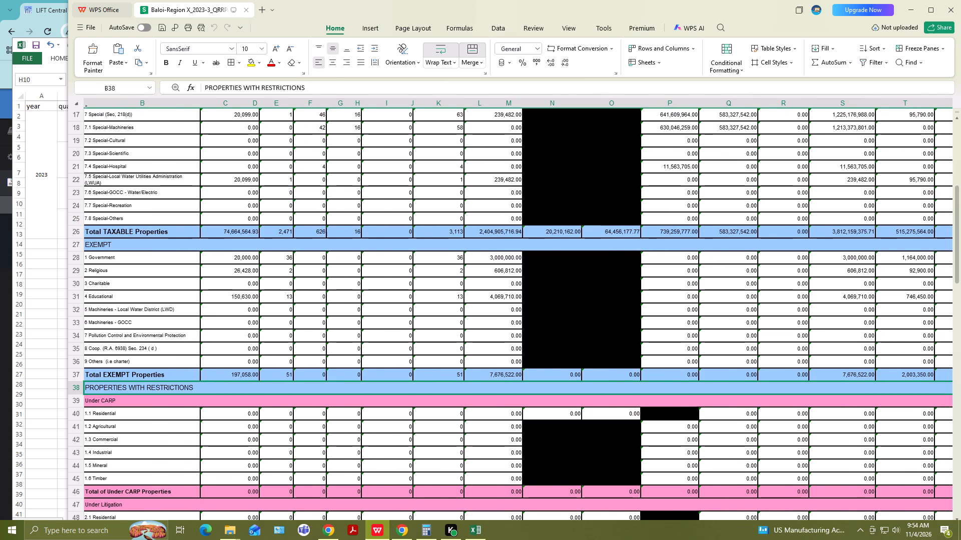
pyautogui.press('Left')
pyautogui.click(452, 394)
pyautogui.click(445, 373)
pyautogui.hotkey('ctrl', 'c')
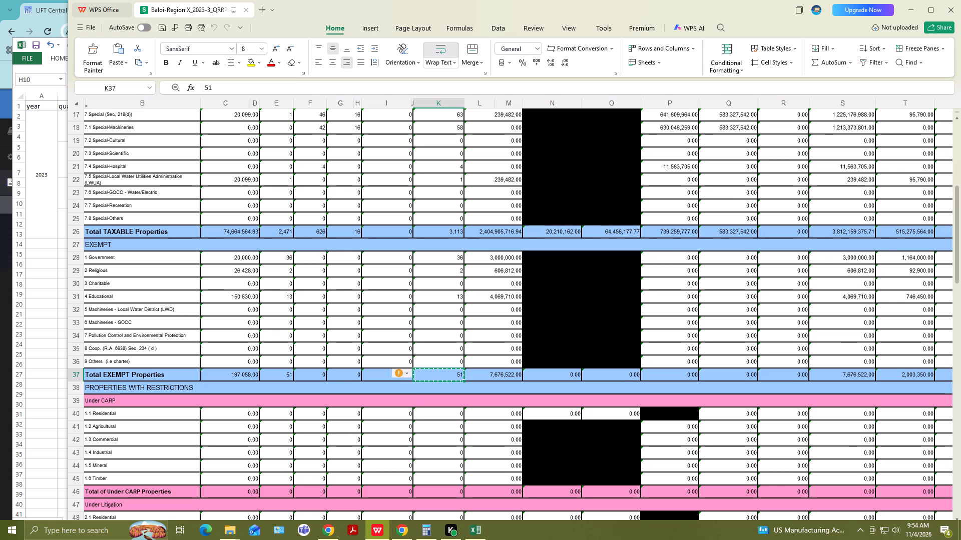
pyautogui.click(477, 537)
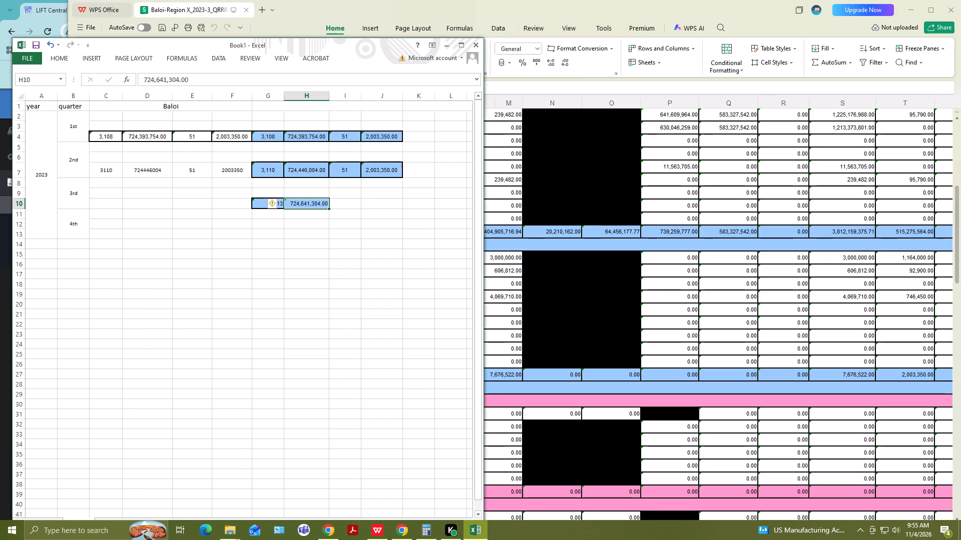
pyautogui.click(344, 204)
pyautogui.hotkey('ctrl', 'v')
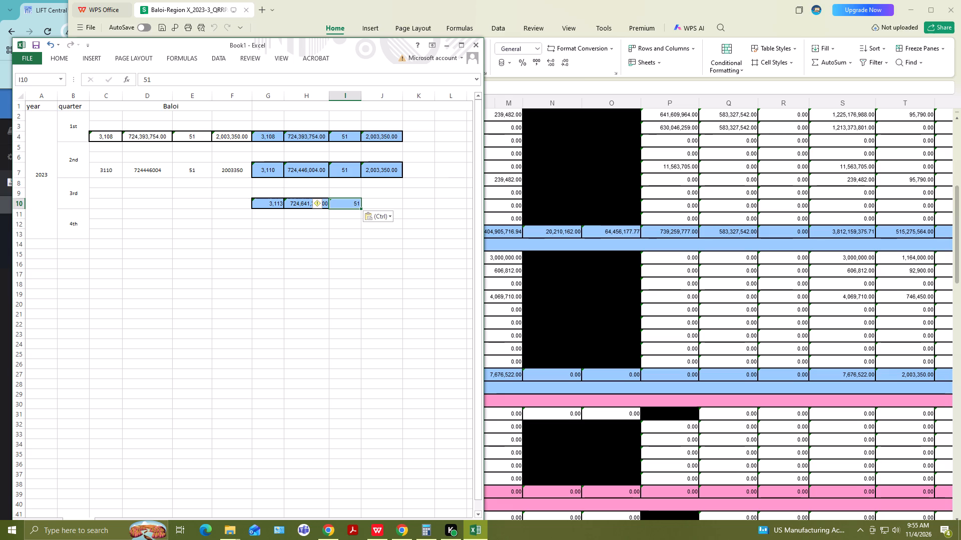
# Copy the total exempt assessed value, 2,003,350.00, from X37 of the 2023-3 QRRPA into Book1's third-quarter cell J10.
pyautogui.click(378, 210)
pyautogui.click(376, 202)
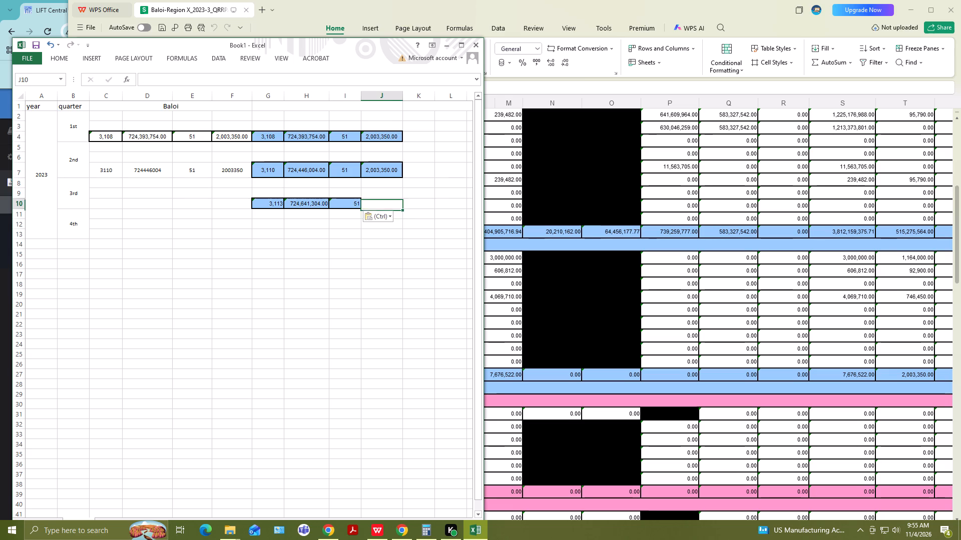
pyautogui.click(505, 319)
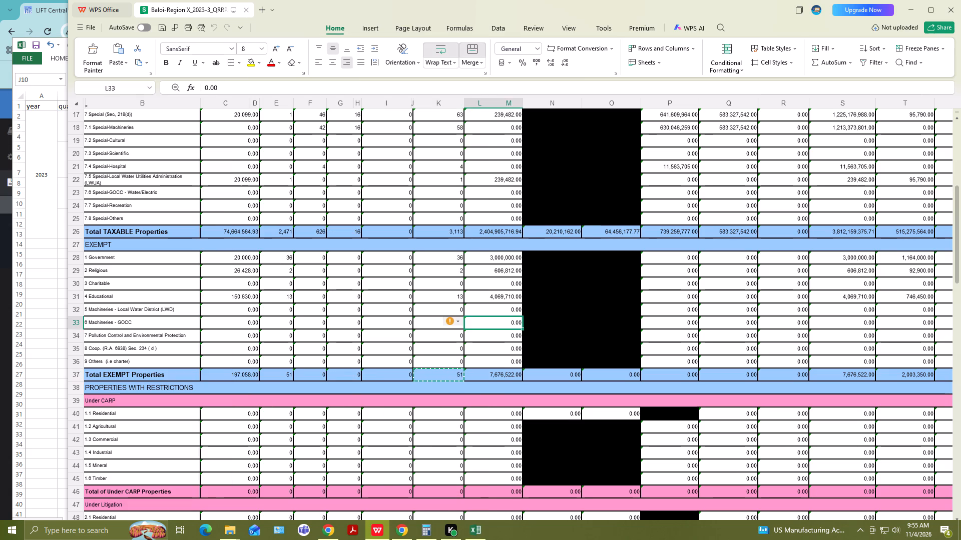
pyautogui.press('Right')
pyautogui.press('Right')
pyautogui.press('Right')
pyautogui.press('Right')
pyautogui.press('Right')
pyautogui.press('Down')
pyautogui.press('Down')
pyautogui.press('Down')
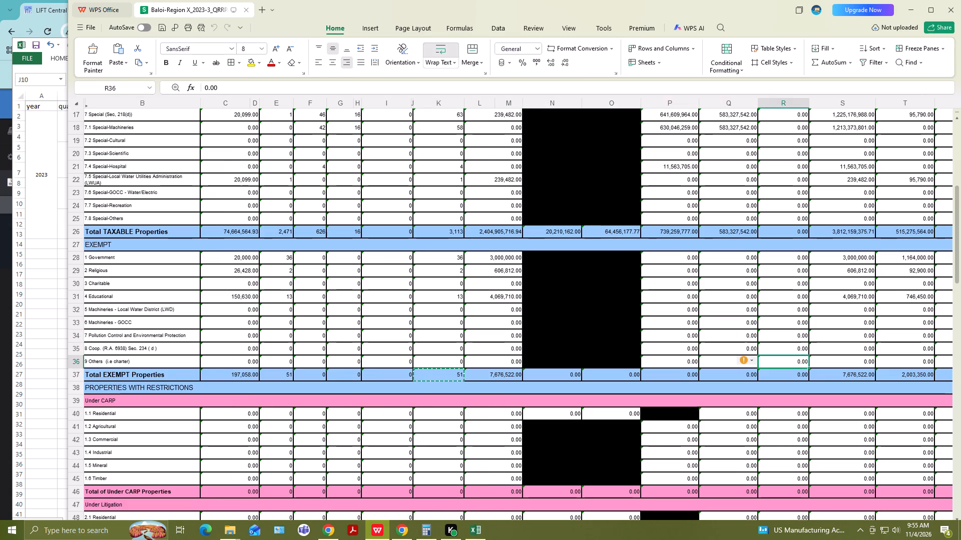
pyautogui.press('Down')
pyautogui.press('Right')
pyautogui.press('Right')
pyautogui.press('Right')
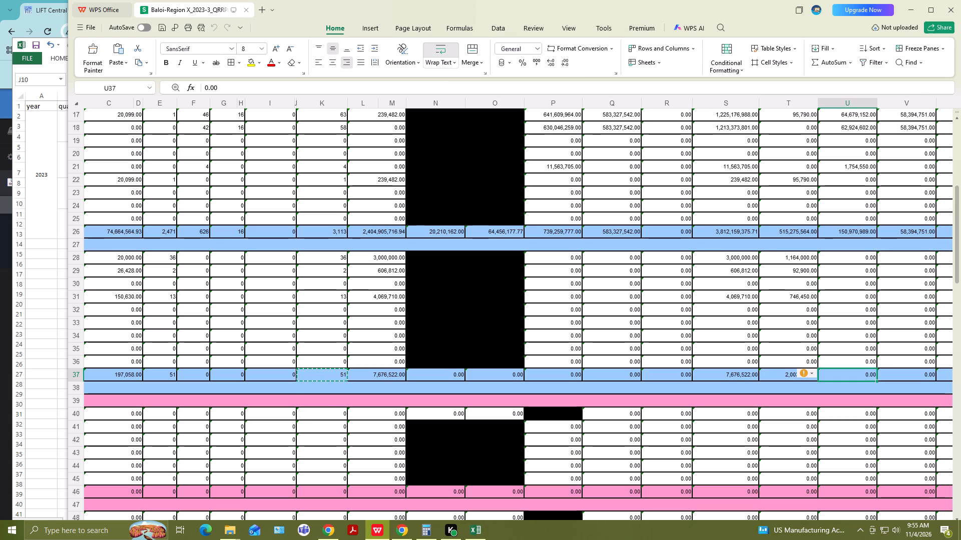
pyautogui.press('Right')
pyautogui.press('Right')
pyautogui.press('Right')
pyautogui.press('Right')
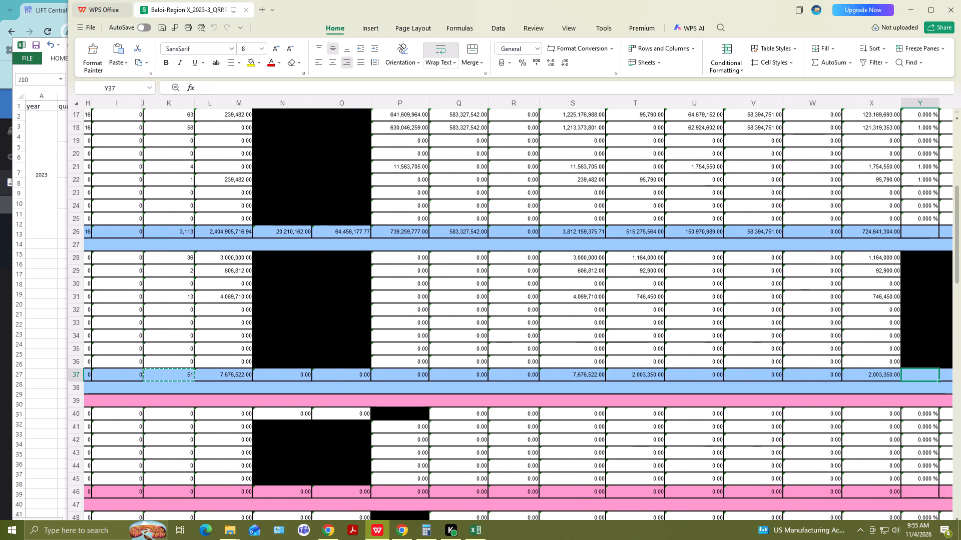
pyautogui.press('Left')
pyautogui.press('Right')
pyautogui.press('Left')
pyautogui.hotkey('ctrl', 'c')
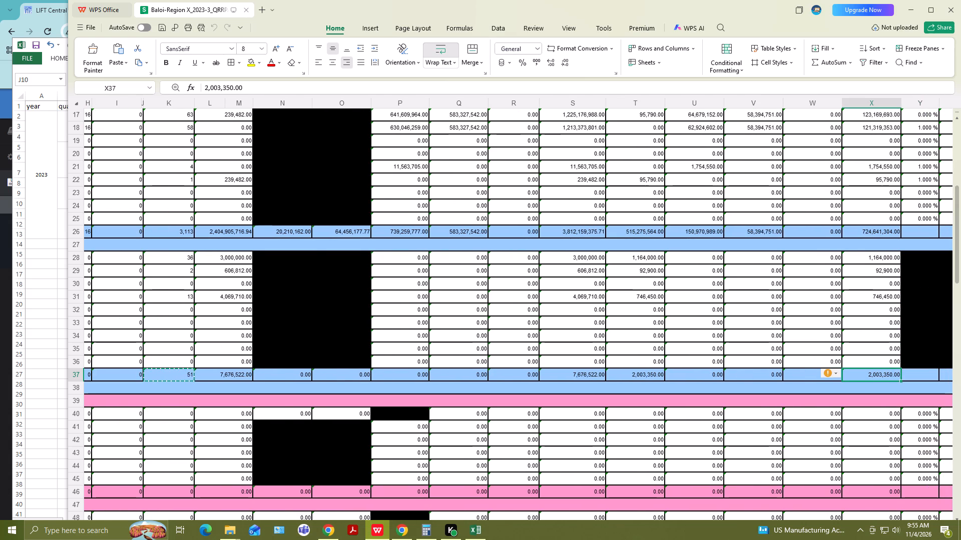
pyautogui.click(482, 537)
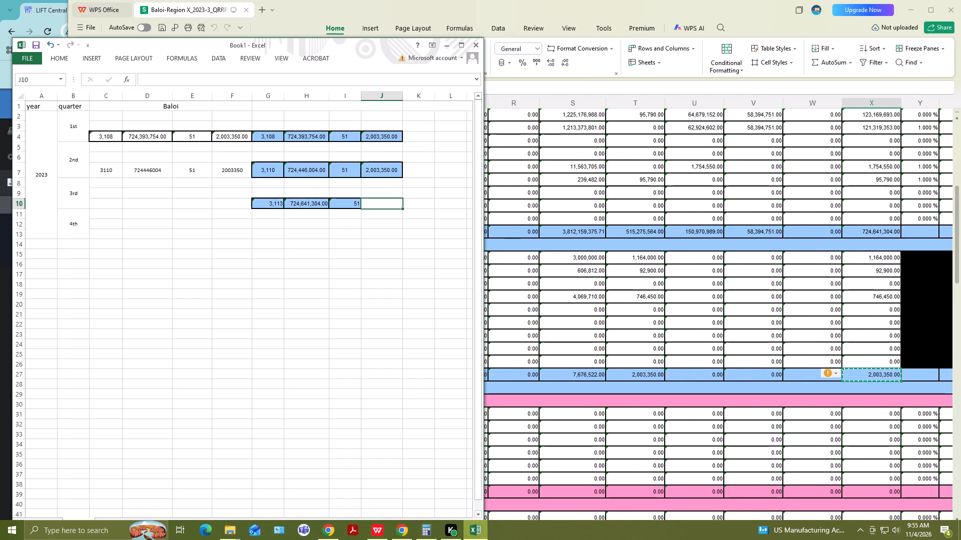
pyautogui.hotkey('ctrl', 'v')
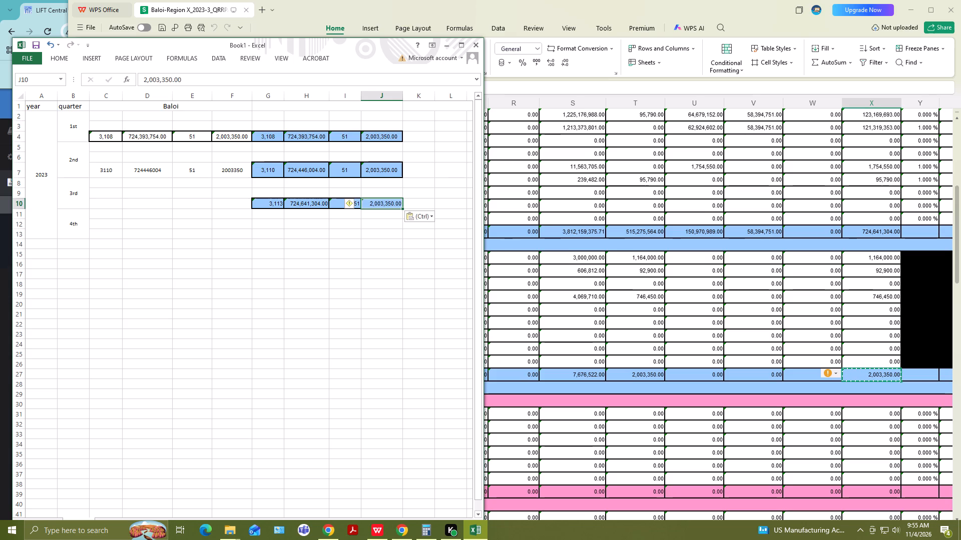
# Switch to LIFT in Chrome and generate Baloi's 2023 Monthly Asessment Report for September in Excel format.
pyautogui.click(608, 271)
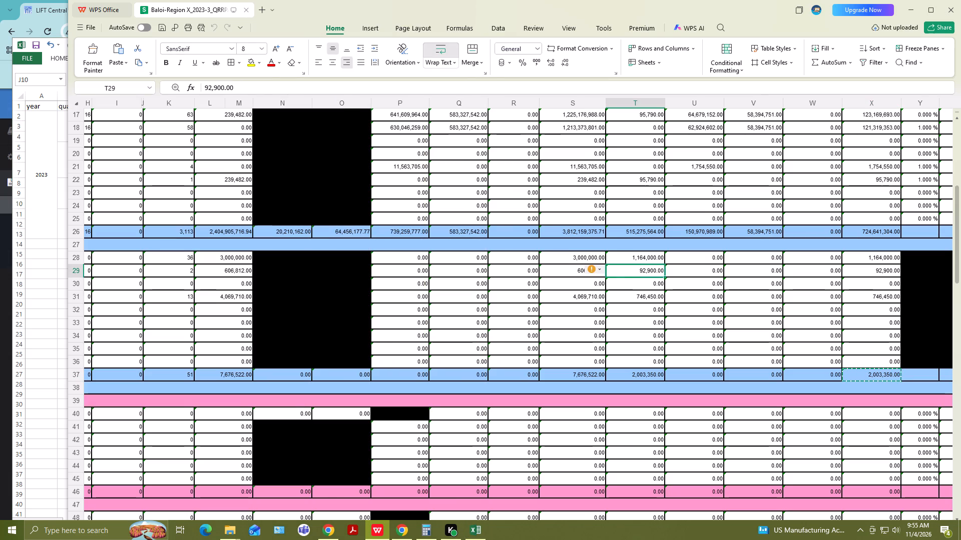
pyautogui.click(328, 531)
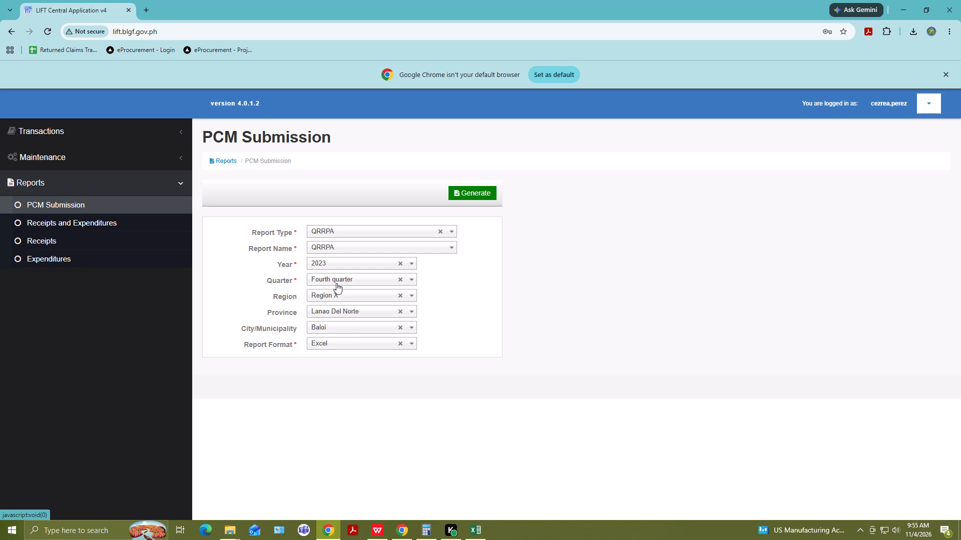
pyautogui.click(353, 280)
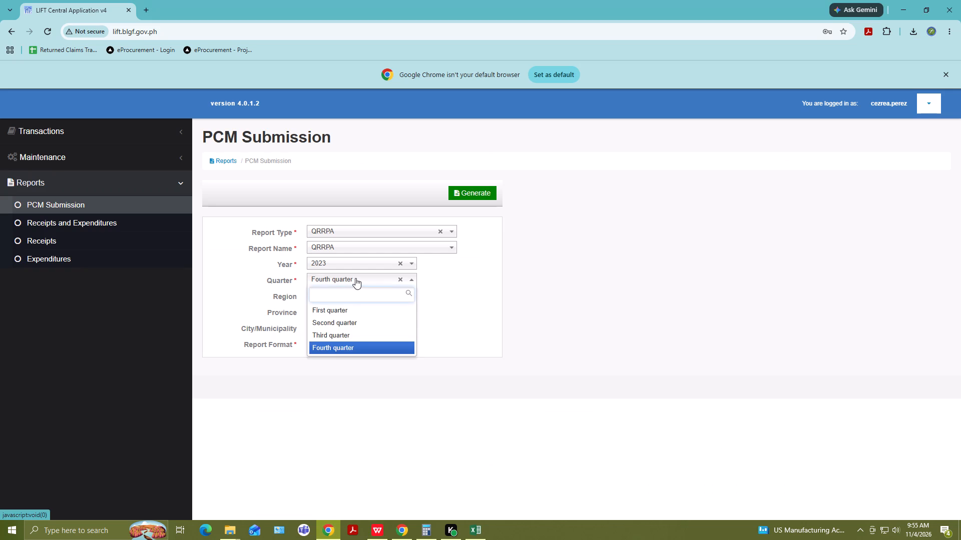
pyautogui.click(355, 278)
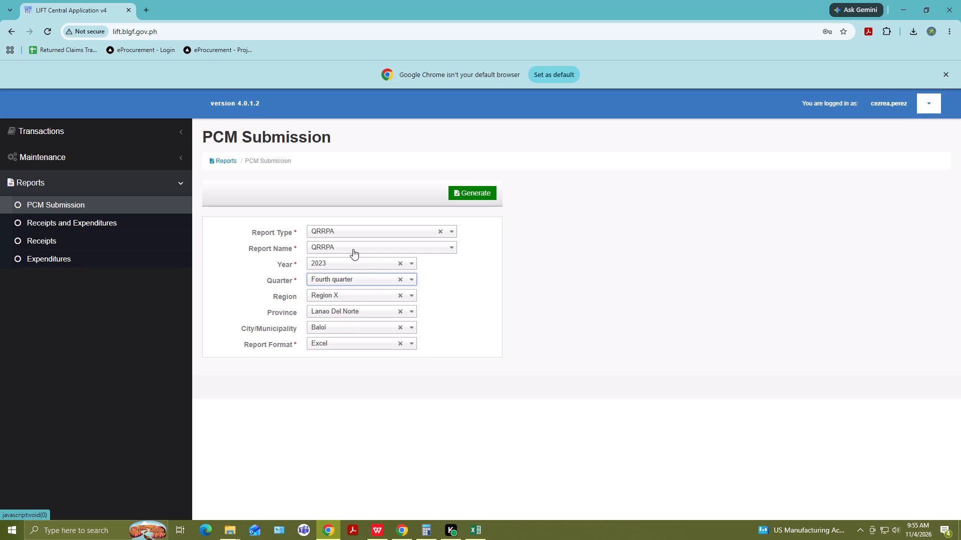
pyautogui.click(353, 249)
pyautogui.click(348, 278)
pyautogui.click(346, 276)
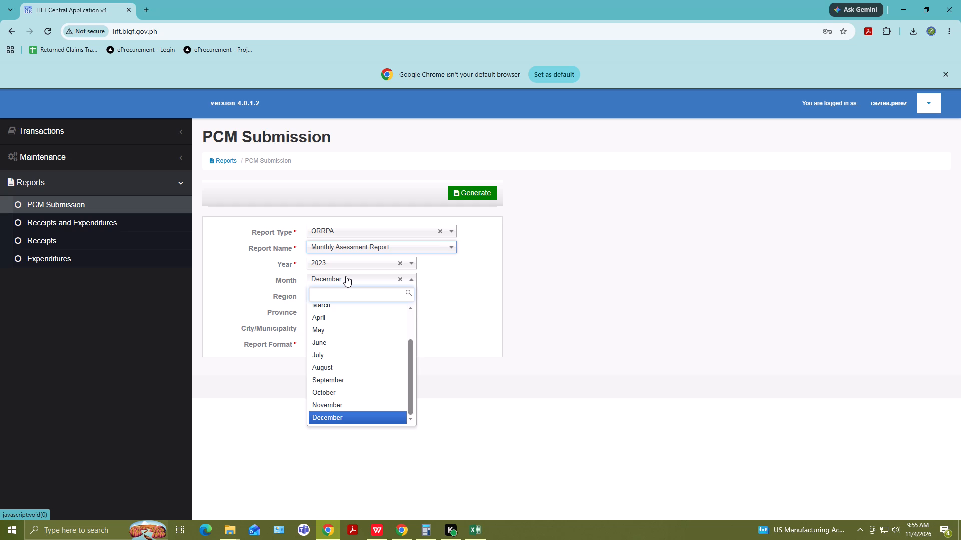
pyautogui.click(346, 276)
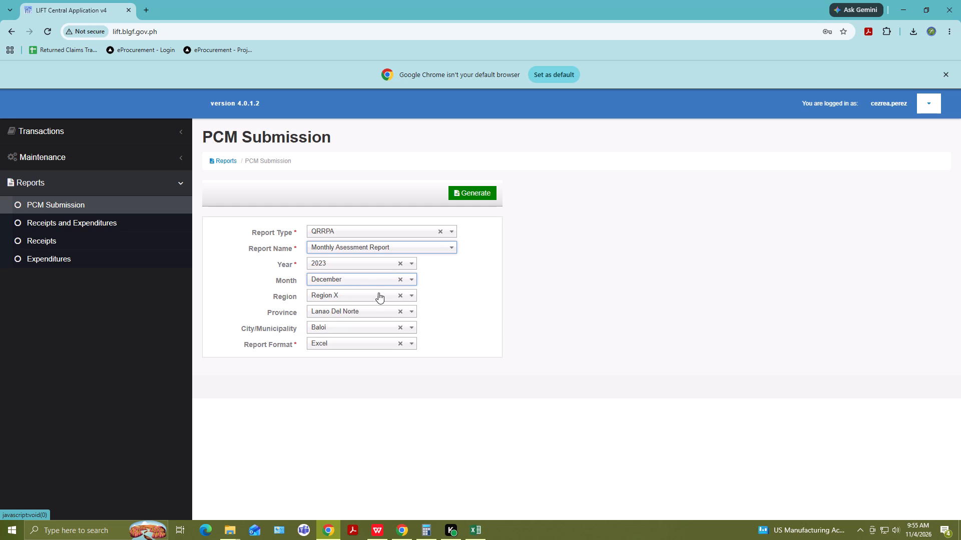
pyautogui.click(374, 281)
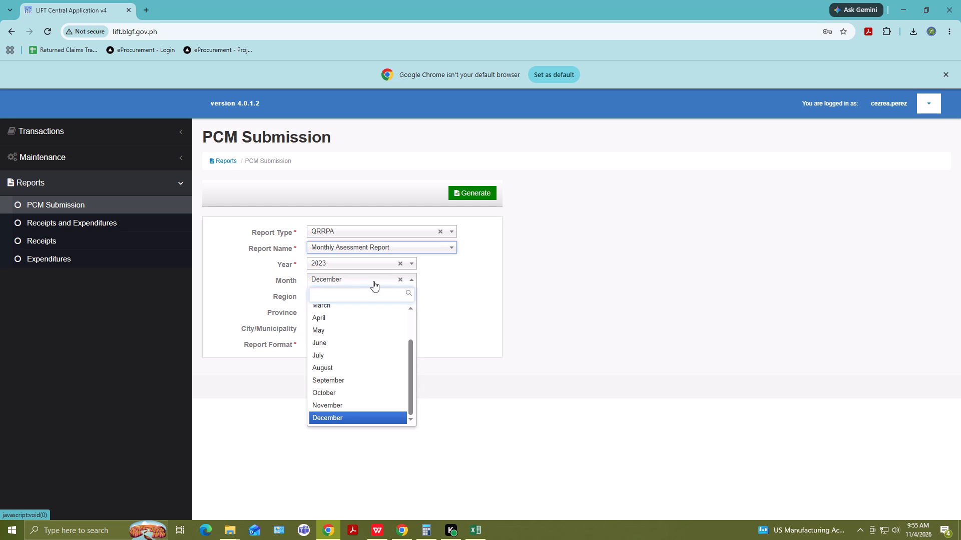
pyautogui.click(339, 389)
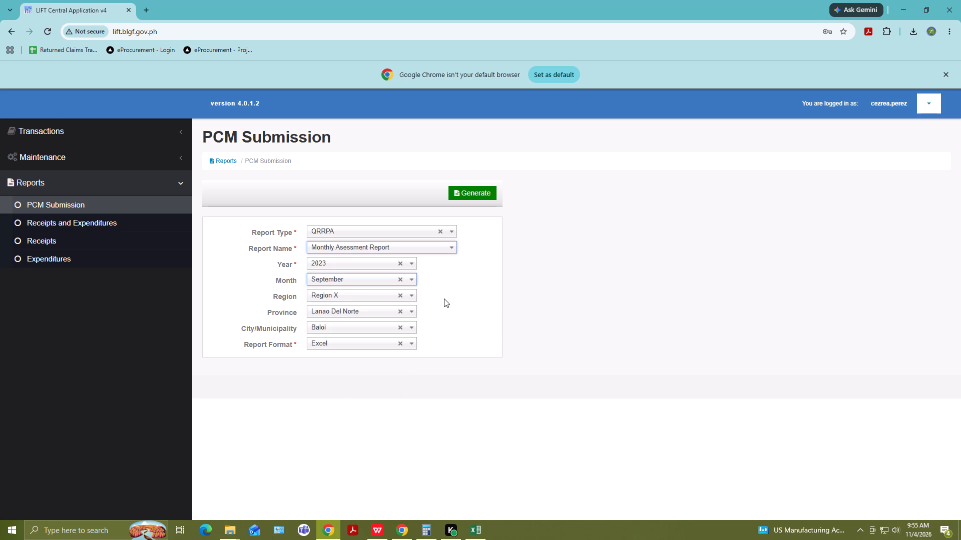
pyautogui.click(459, 193)
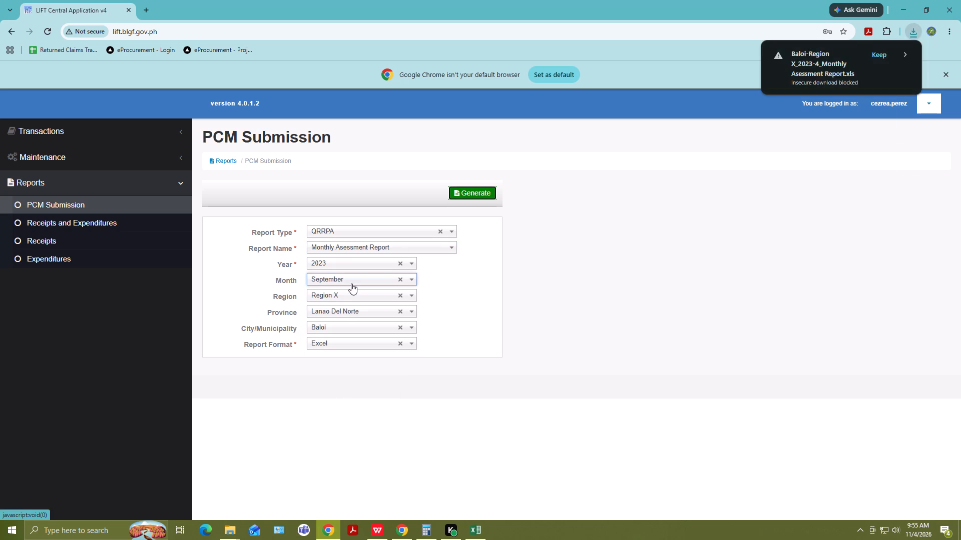
# Generate Baloi's 2023 Monthly Asessment Report for December.
pyautogui.click(352, 277)
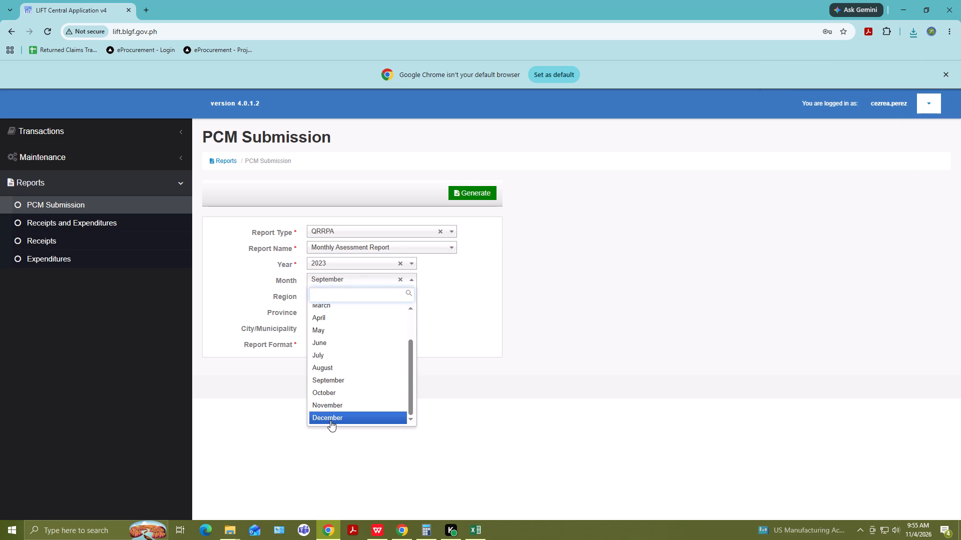
pyautogui.click(330, 420)
pyautogui.click(468, 186)
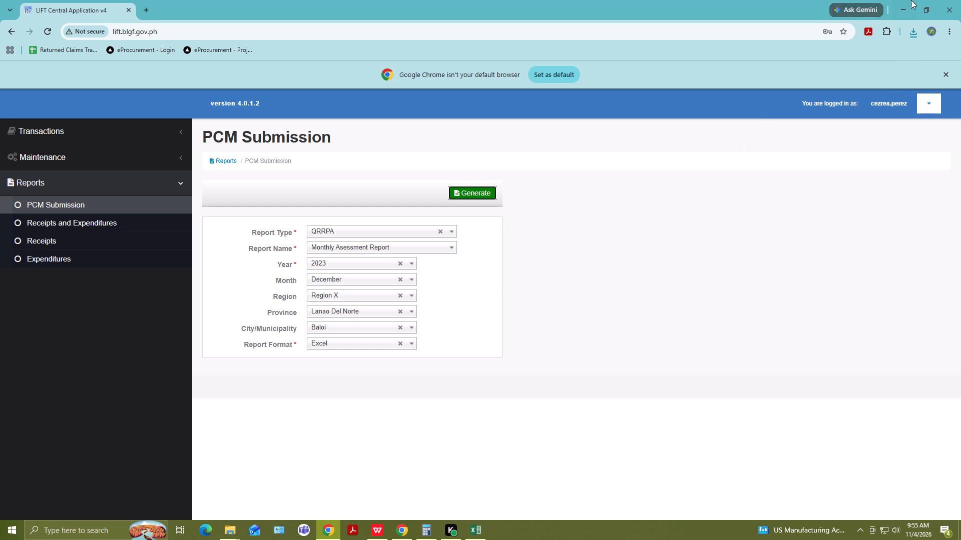
# Keep the two blocked downloads, Baloi-Region X_2023-4_Monthly Asessment Report.xls and Baloi-Region X_2023-4_Monthly Asessment Report (1).xls.
pyautogui.click(911, 31)
pyautogui.click(870, 77)
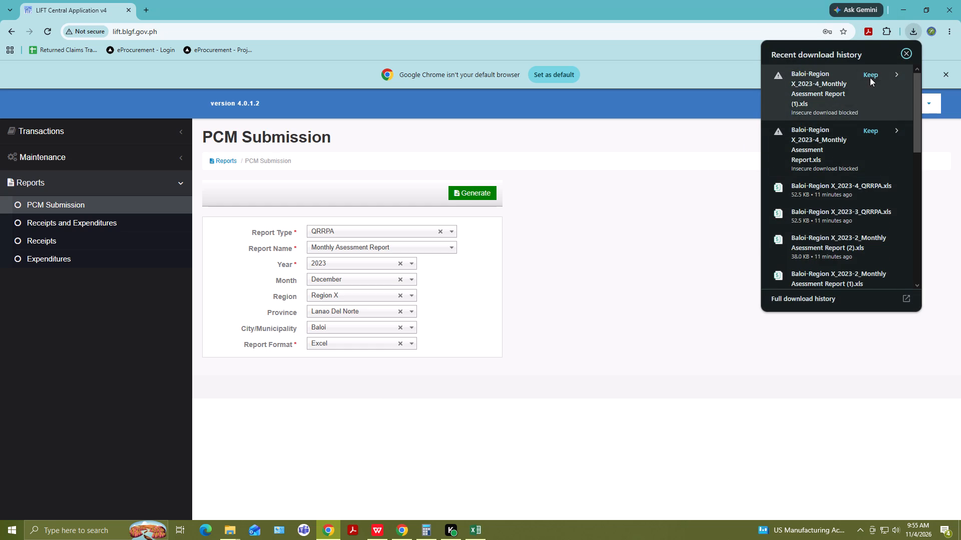
pyautogui.click(871, 113)
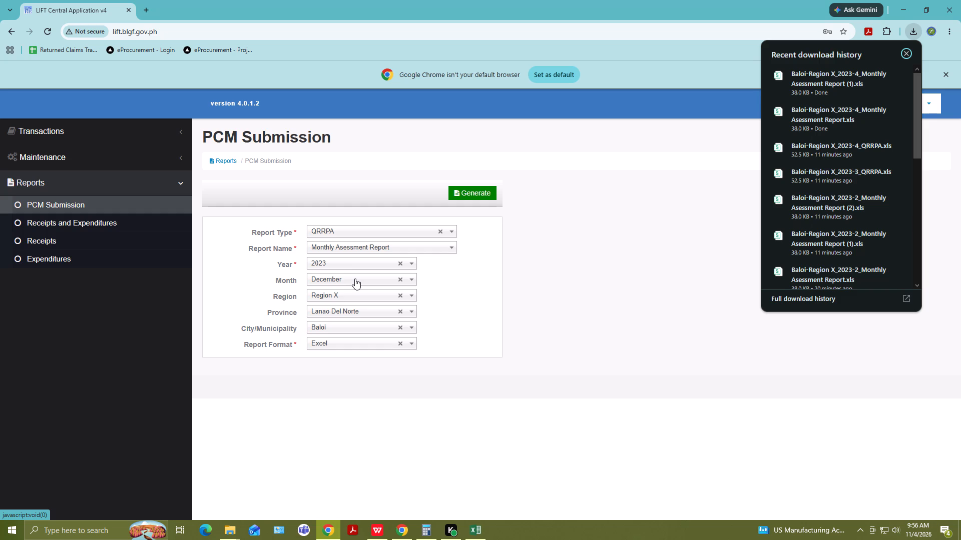
# Set the month back to September and generate Baloi's 2023 Monthly Asessment Report again.
pyautogui.click(357, 247)
pyautogui.click(357, 247)
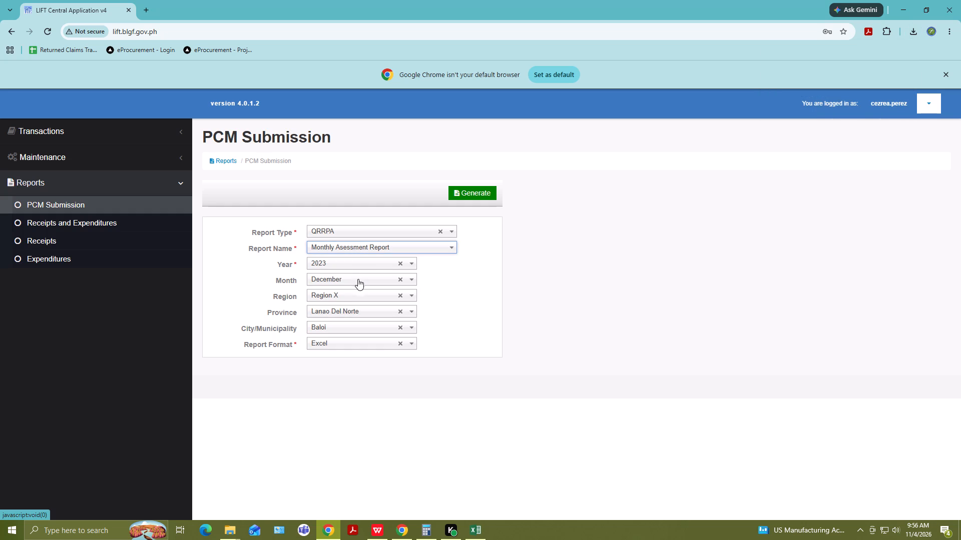
pyautogui.click(352, 266)
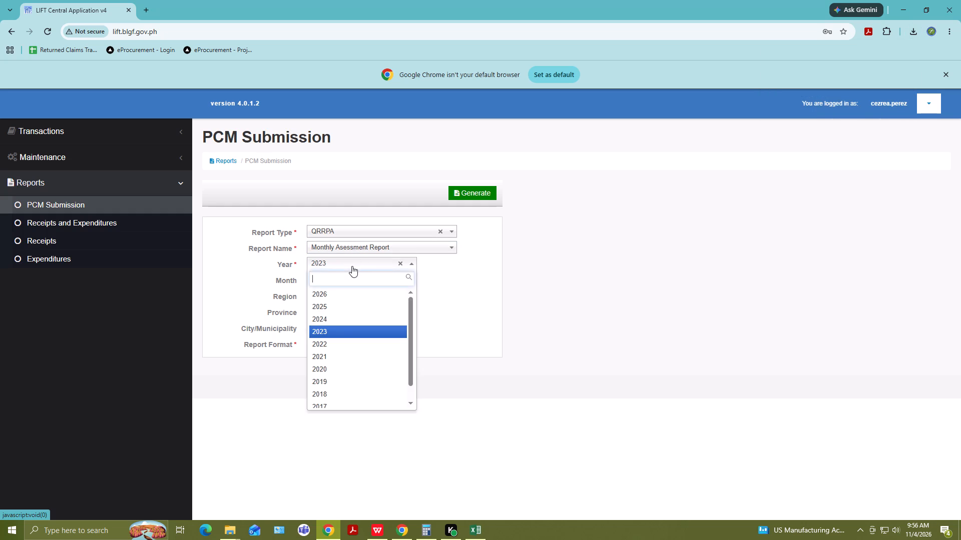
pyautogui.click(352, 266)
pyautogui.click(353, 281)
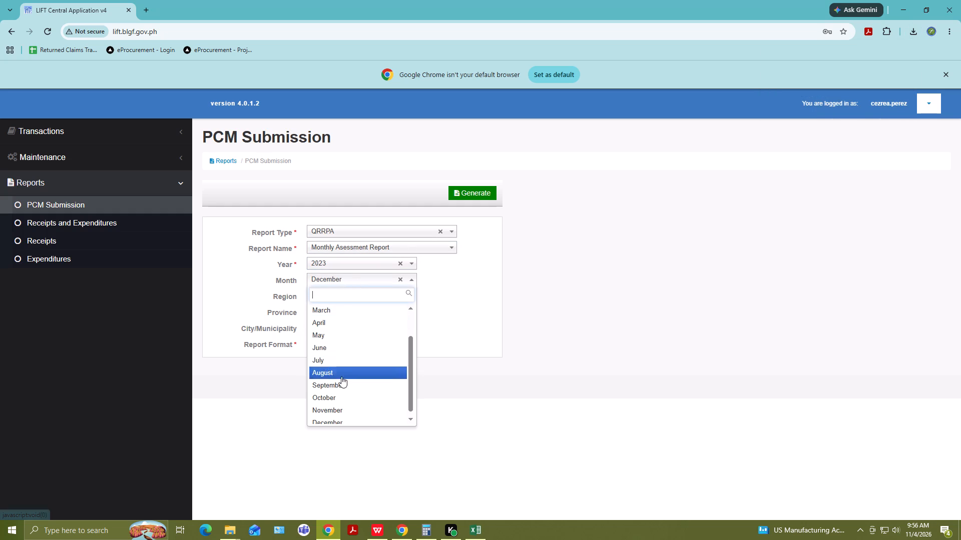
pyautogui.click(341, 381)
pyautogui.click(471, 194)
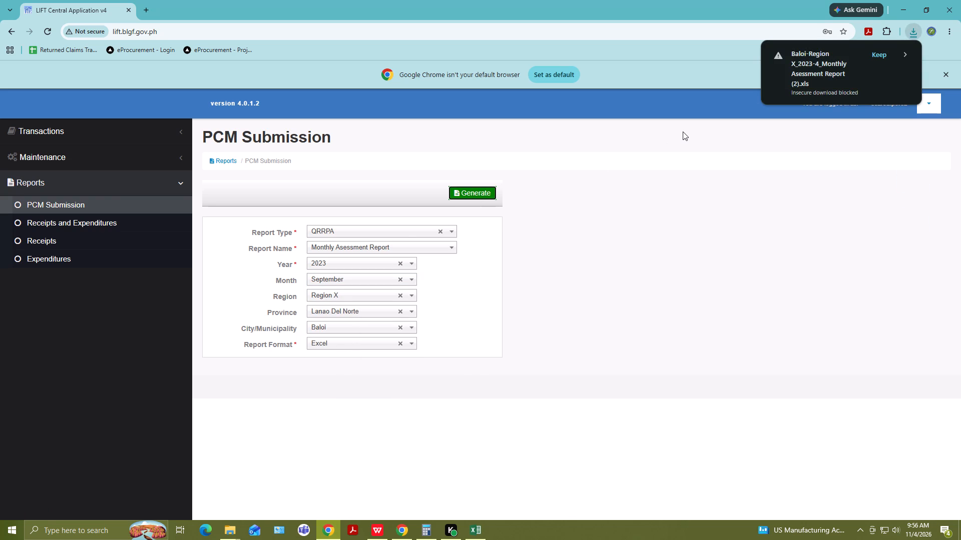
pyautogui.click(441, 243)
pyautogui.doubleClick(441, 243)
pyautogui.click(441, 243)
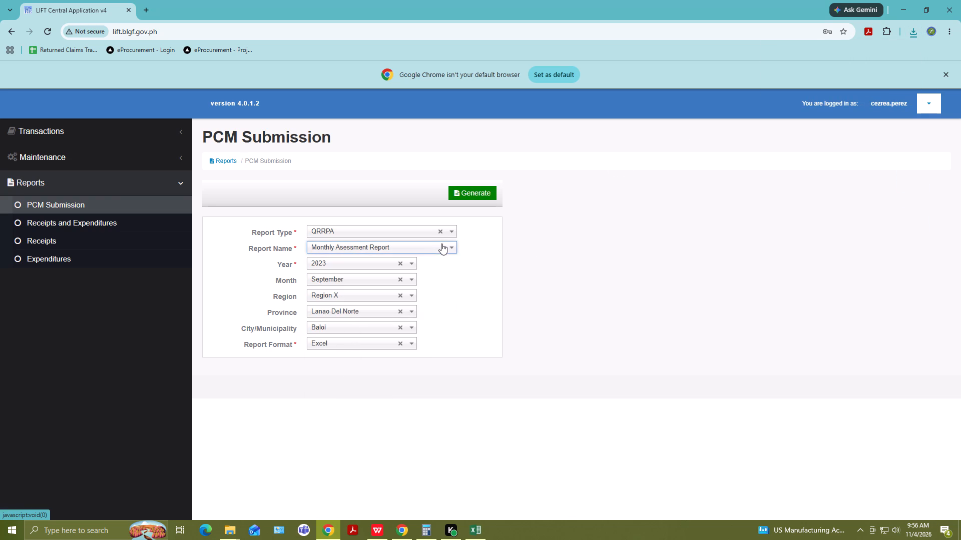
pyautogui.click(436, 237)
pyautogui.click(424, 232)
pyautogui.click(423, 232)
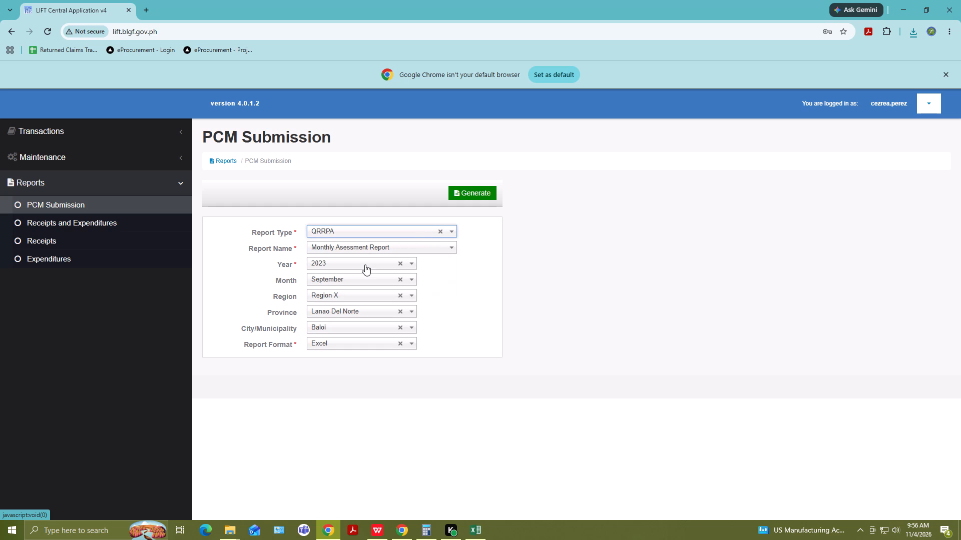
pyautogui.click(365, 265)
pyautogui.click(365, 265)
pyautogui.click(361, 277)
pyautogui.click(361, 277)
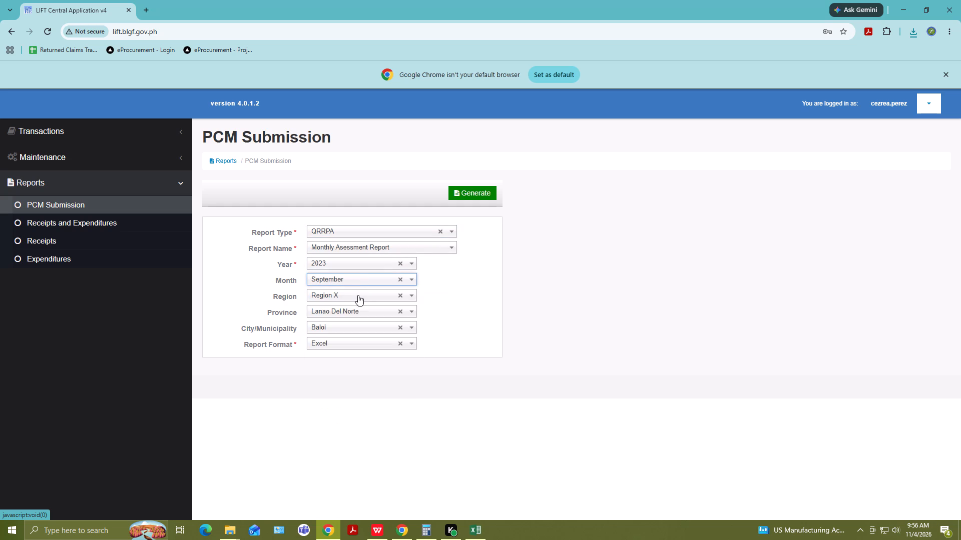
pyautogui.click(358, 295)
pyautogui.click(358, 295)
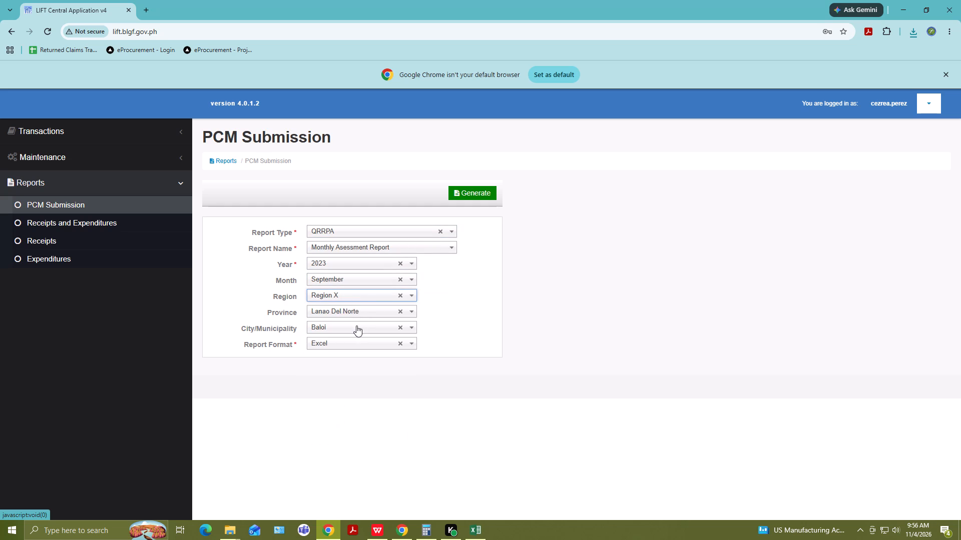
# Keep the blocked Baloi-Region X_2023-4_Monthly Asessment Report (2).xls download and open it in WPS Office.
pyautogui.click(909, 29)
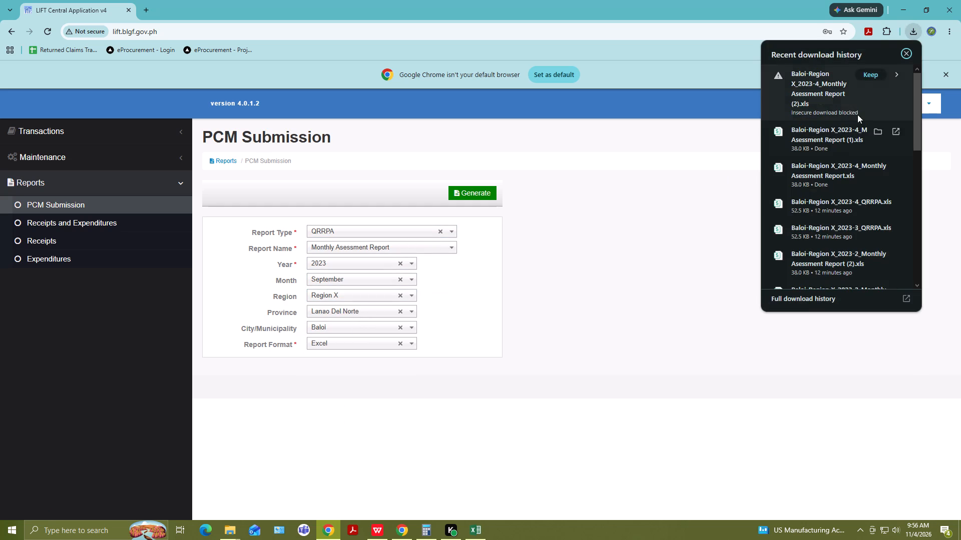
pyautogui.click(867, 69)
pyautogui.doubleClick(839, 85)
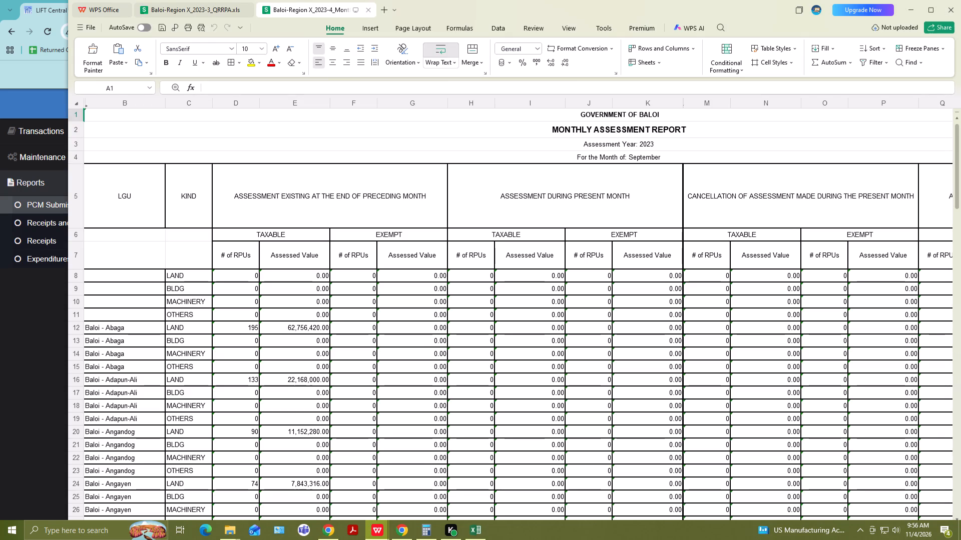
# Copy the September monthly assessment report's taxable and exempt end-of-month TOTAL figures into Excel's 3rd quarter row, starting at cell C10.
pyautogui.scroll(-10, 422, 299)
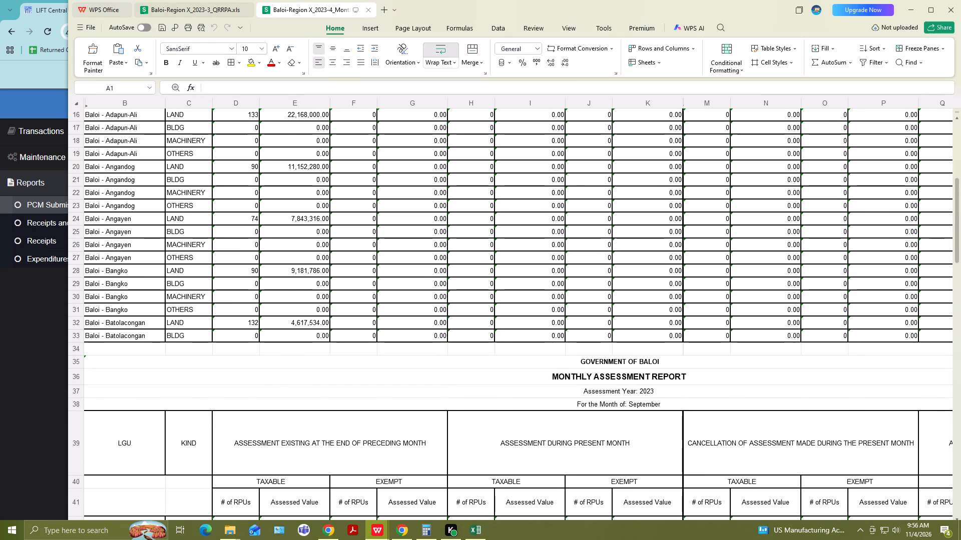
pyautogui.scroll(-20, 685, 355)
pyautogui.scroll(-17, 685, 355)
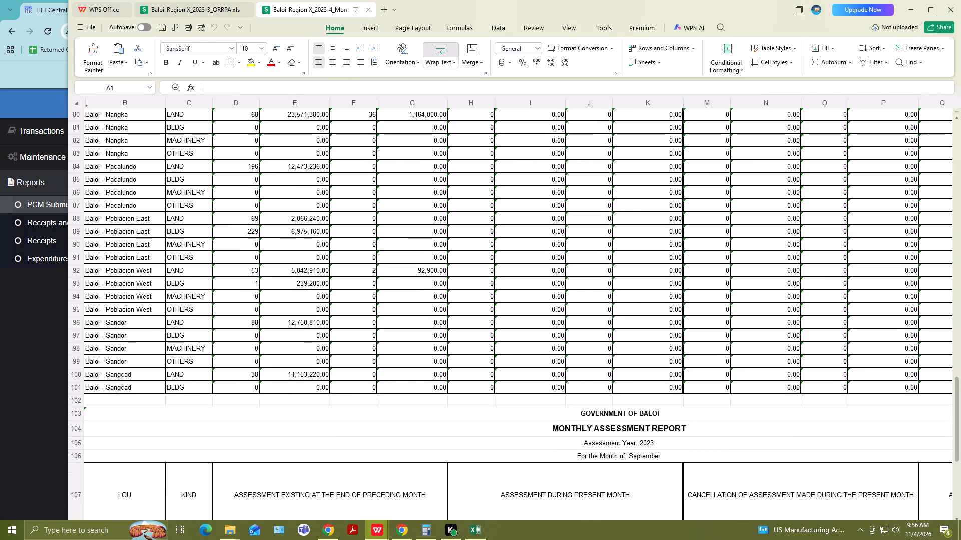
pyautogui.scroll(-17, 676, 300)
pyautogui.scroll(2, 708, 301)
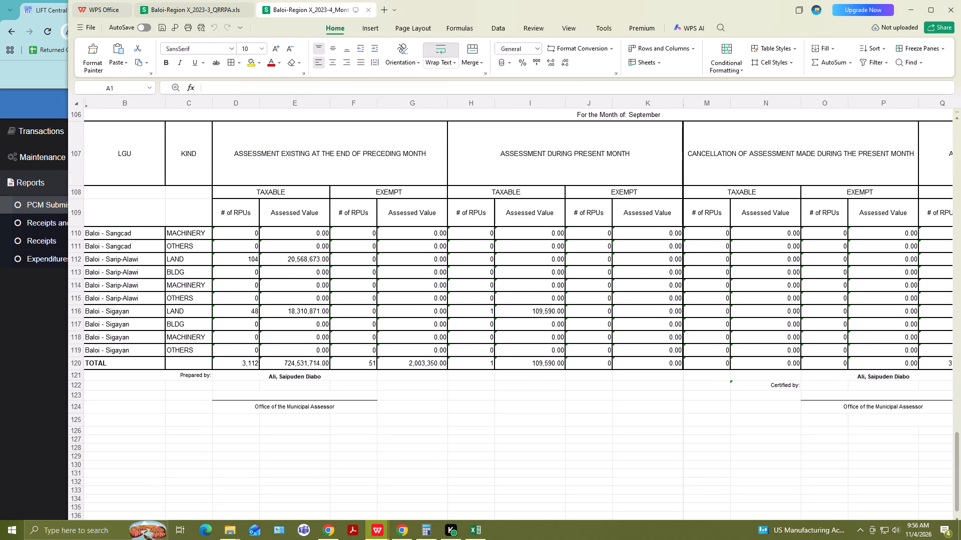
pyautogui.click(637, 360)
pyautogui.press('Right')
pyautogui.press('Right')
pyautogui.press('Right')
pyautogui.press('Right')
pyautogui.press('Right')
pyautogui.press('Right')
pyautogui.press('Right')
pyautogui.press('Right')
pyautogui.press('Right')
pyautogui.press('Right')
pyautogui.press('Right')
pyautogui.press('Right')
pyautogui.press('Right')
pyautogui.press('Right')
pyautogui.press('Right')
pyautogui.press('Right')
pyautogui.press('Right')
pyautogui.press('Right')
pyautogui.press('Right')
pyautogui.press('Right')
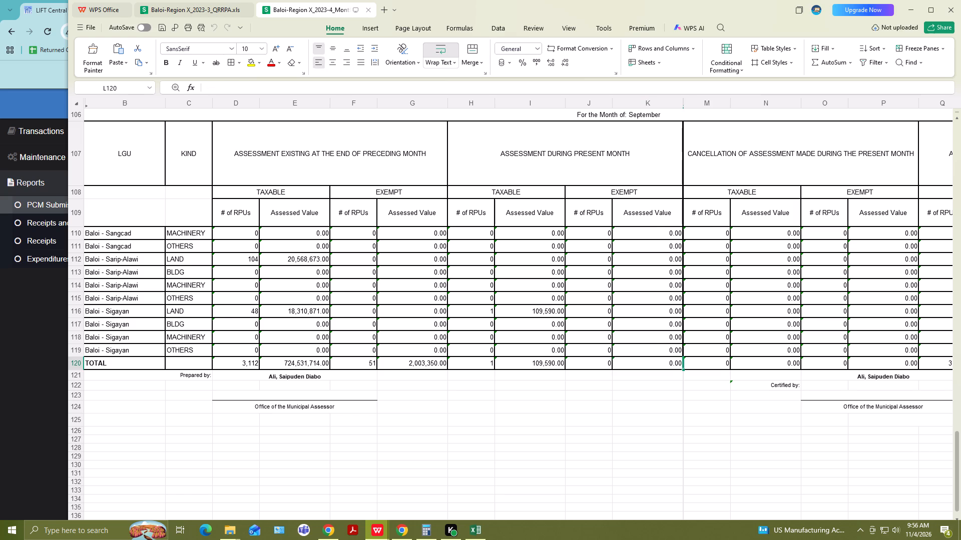
pyautogui.press('Left')
pyautogui.press('Left')
pyautogui.press('Left')
pyautogui.press('Left')
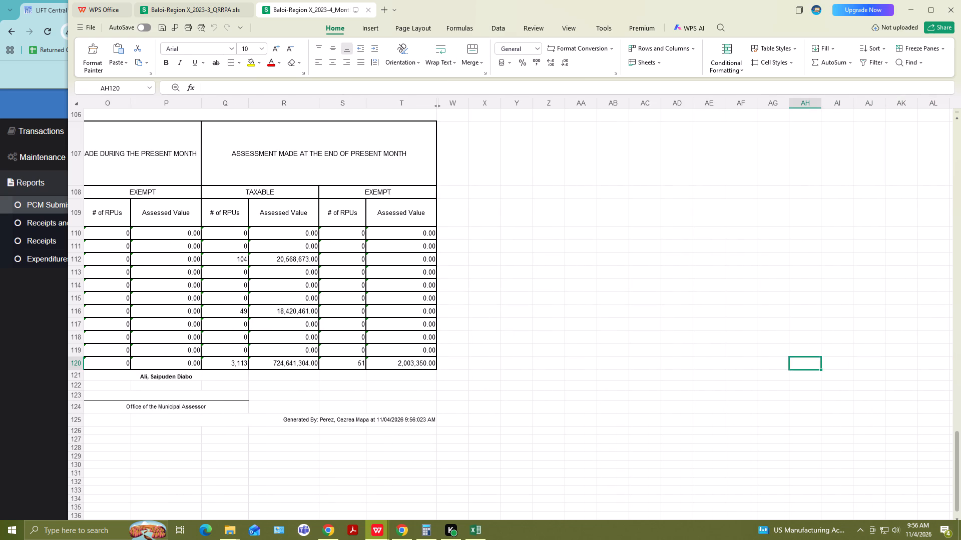
pyautogui.press('Left')
pyautogui.press('Left')
pyautogui.press('Left')
pyautogui.press('Left')
pyautogui.press('Left')
pyautogui.press('Left')
pyautogui.press('Left')
pyautogui.press('Left')
pyautogui.press('Left')
pyautogui.press('Left')
pyautogui.press('Left')
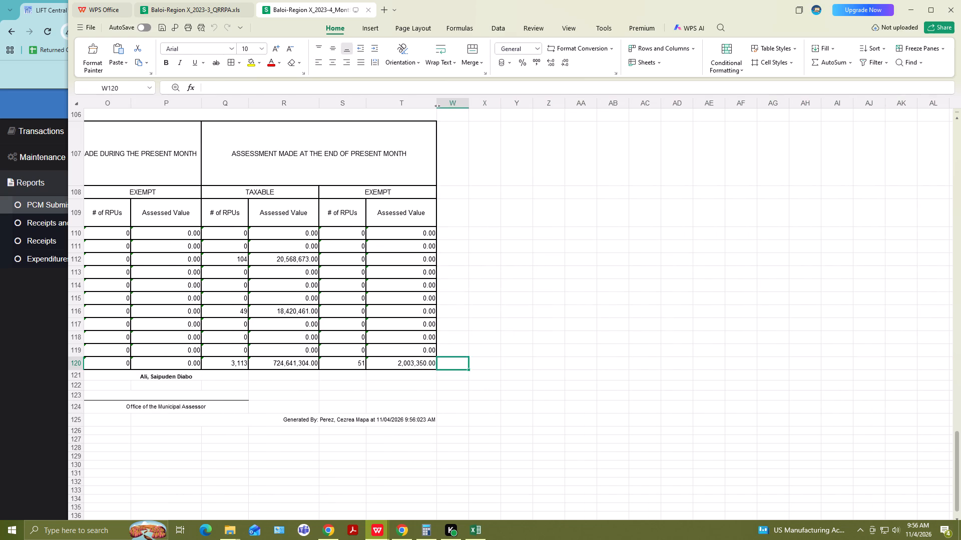
pyautogui.press('Left')
pyautogui.press('Left')
pyautogui.press('Left')
pyautogui.press('Left')
pyautogui.press('Left')
pyautogui.press('Left')
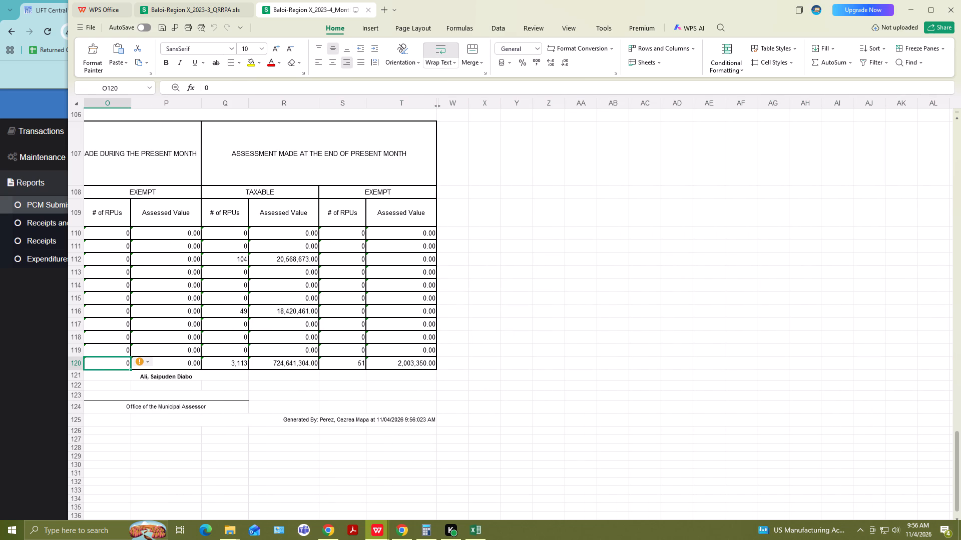
pyautogui.moveTo(220, 361); pyautogui.dragTo(396, 362)
pyautogui.hotkey('ctrl', 'c')
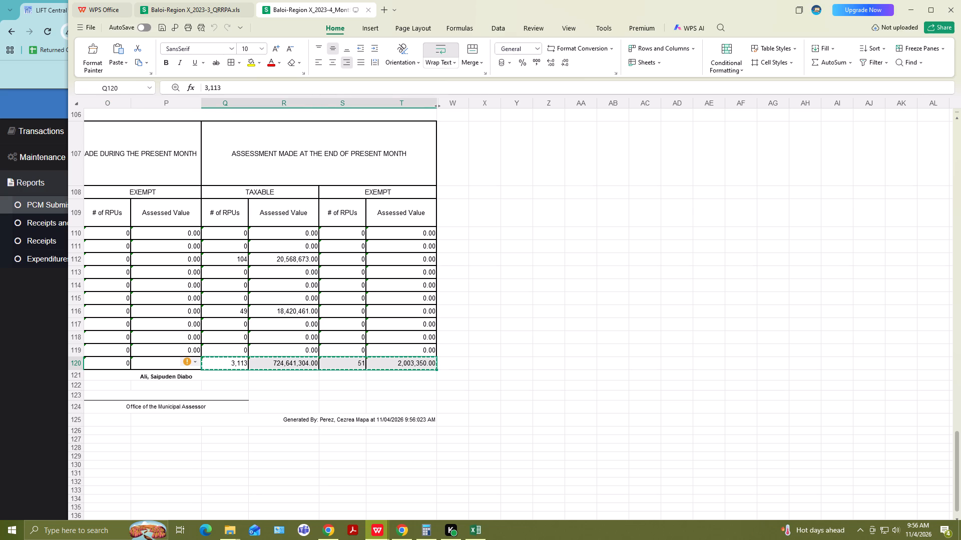
pyautogui.click(479, 535)
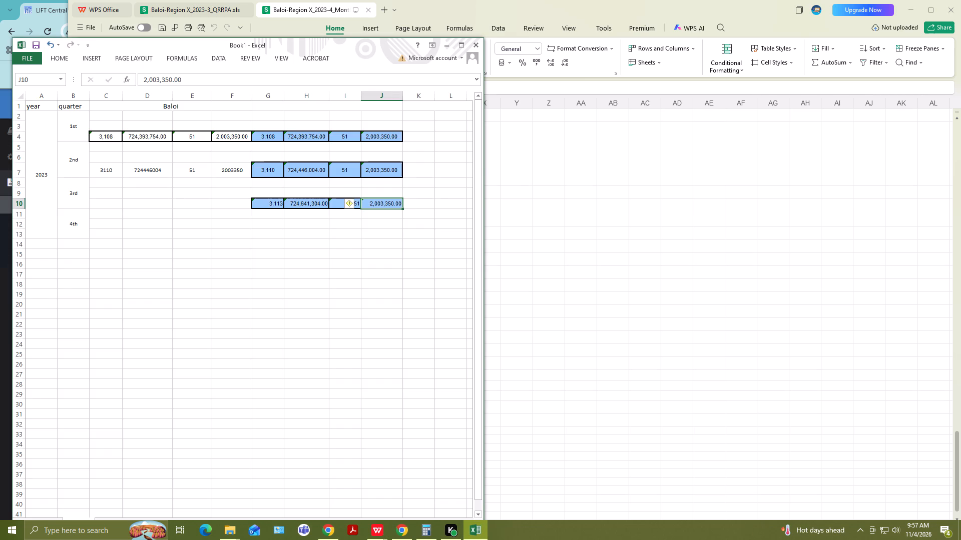
pyautogui.click(98, 204)
pyautogui.hotkey('ctrl', 'v')
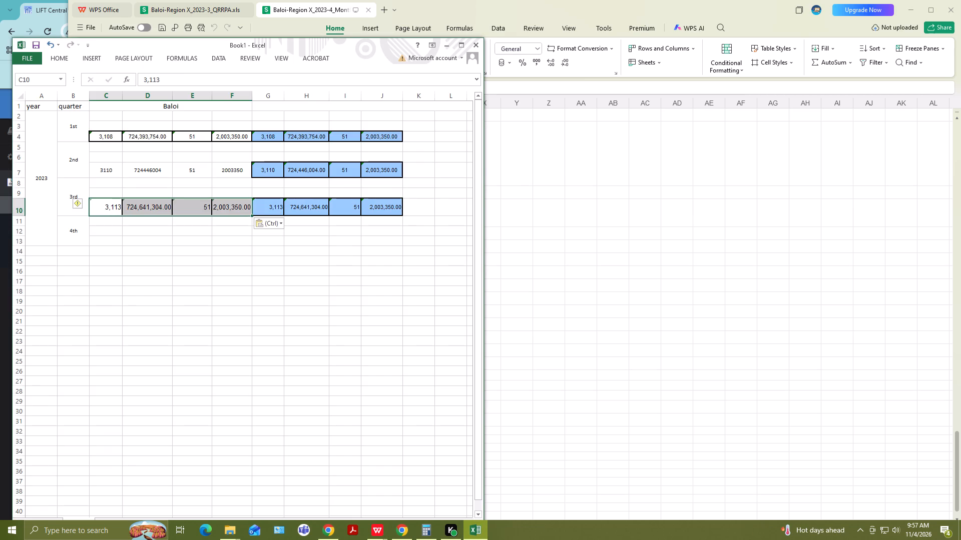
pyautogui.click(208, 269)
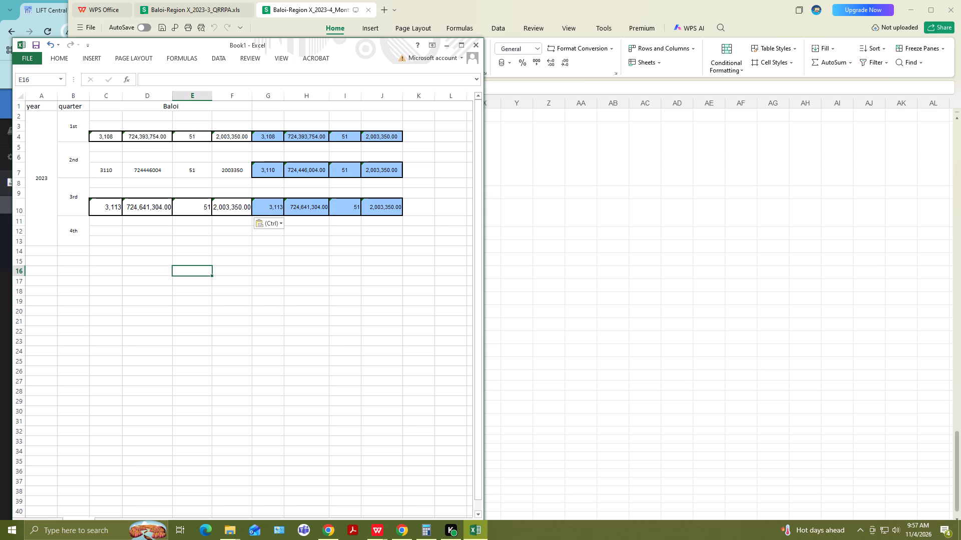
# Select cell C13 in the 4th quarter block, and check the month heading at the top of the open monthly assessment report in WPS Office.
pyautogui.click(106, 241)
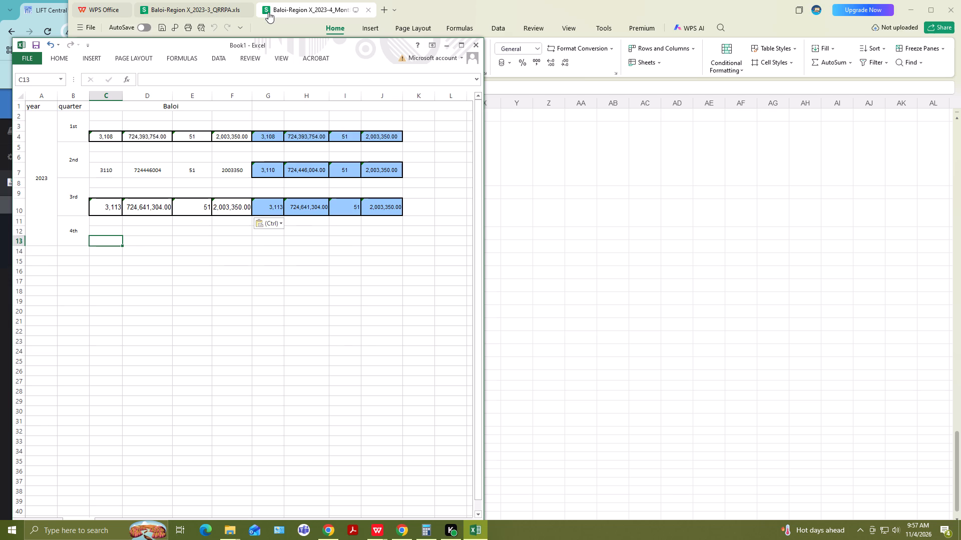
pyautogui.click(290, 12)
pyautogui.scroll(9, 408, 179)
pyautogui.scroll(4, 719, 167)
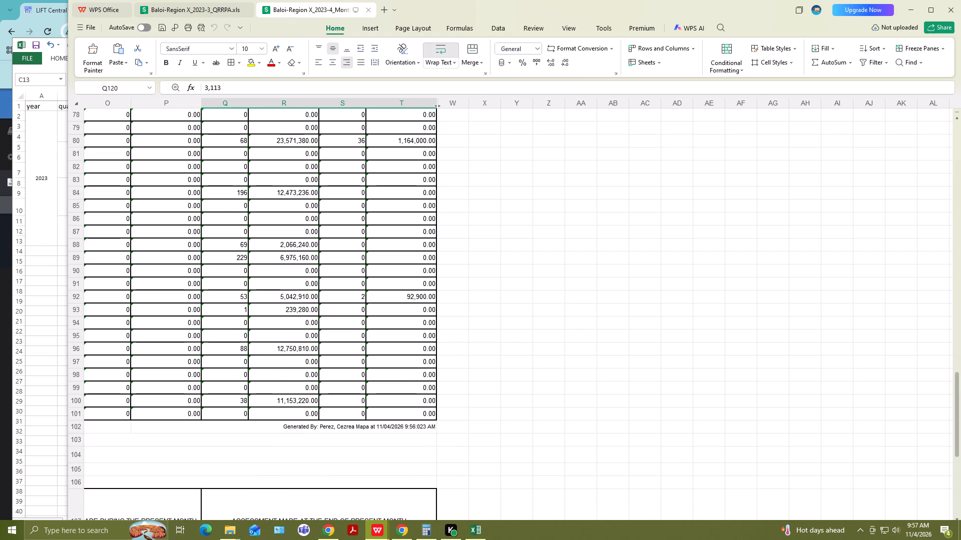
pyautogui.scroll(4, 491, 188)
pyautogui.scroll(11, 870, 381)
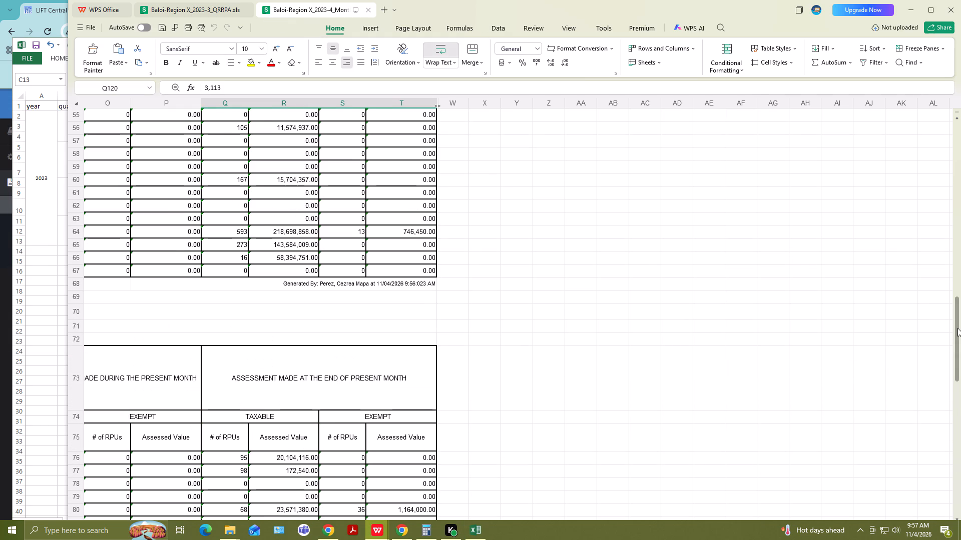
pyautogui.moveTo(957, 328); pyautogui.dragTo(949, 72)
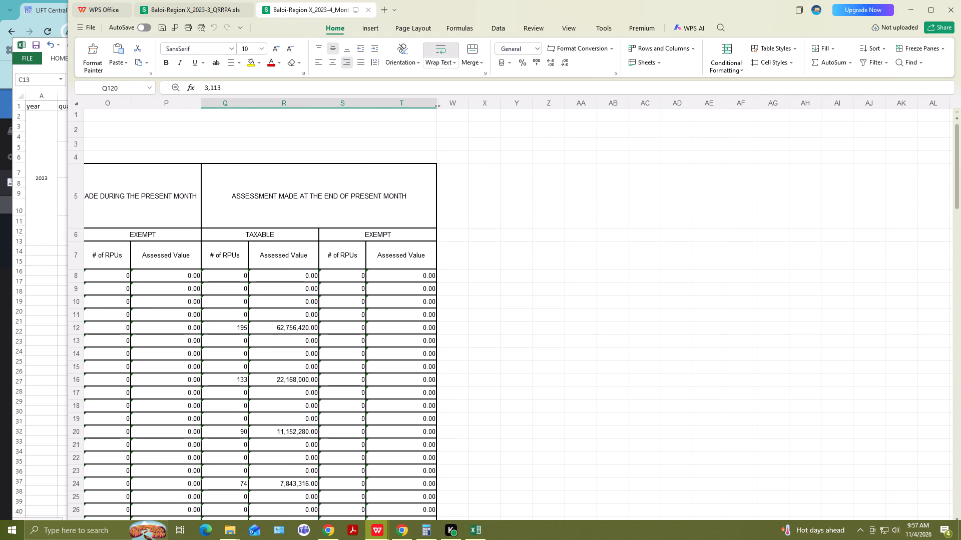
pyautogui.click(220, 299)
pyautogui.press('Left')
pyautogui.press('Left')
pyautogui.press('Left')
pyautogui.press('Left')
pyautogui.press('Left')
pyautogui.press('Left')
pyautogui.press('Left')
pyautogui.press('Left')
pyautogui.press('Left')
pyautogui.press('Left')
pyautogui.press('Left')
pyautogui.press('Left')
pyautogui.press('Left')
pyautogui.press('Left')
pyautogui.press('Left')
pyautogui.press('Left')
pyautogui.press('Left')
pyautogui.press('Left')
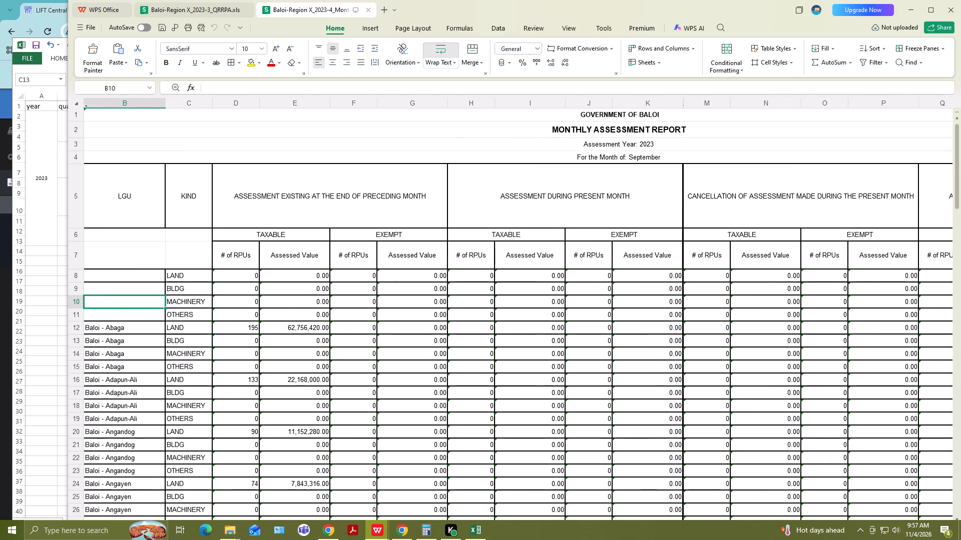
pyautogui.press('Right')
pyautogui.press('Right')
pyautogui.press('Right')
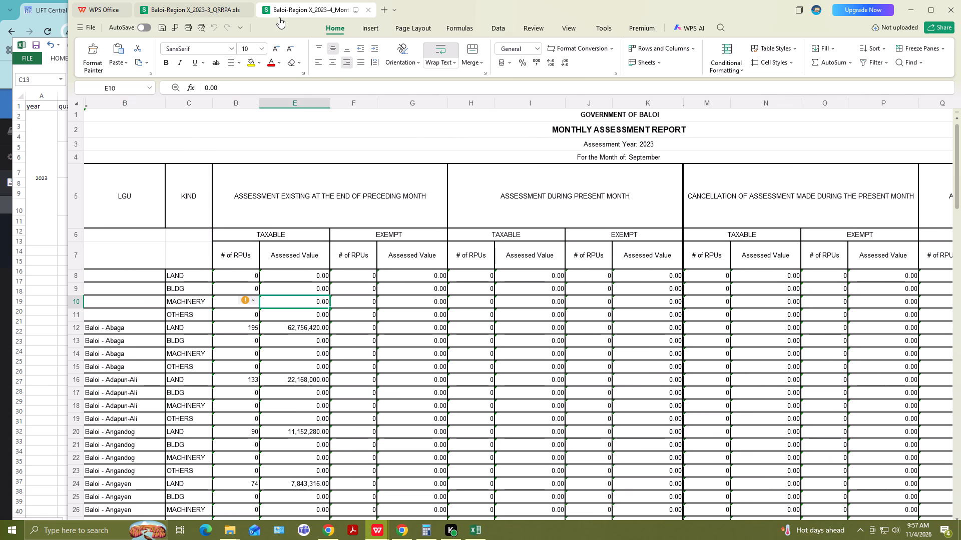
# Close the open monthly assessment report and Baloi-Region X_2023-3_QRRPA.xls.
pyautogui.click(370, 9)
pyautogui.click(245, 12)
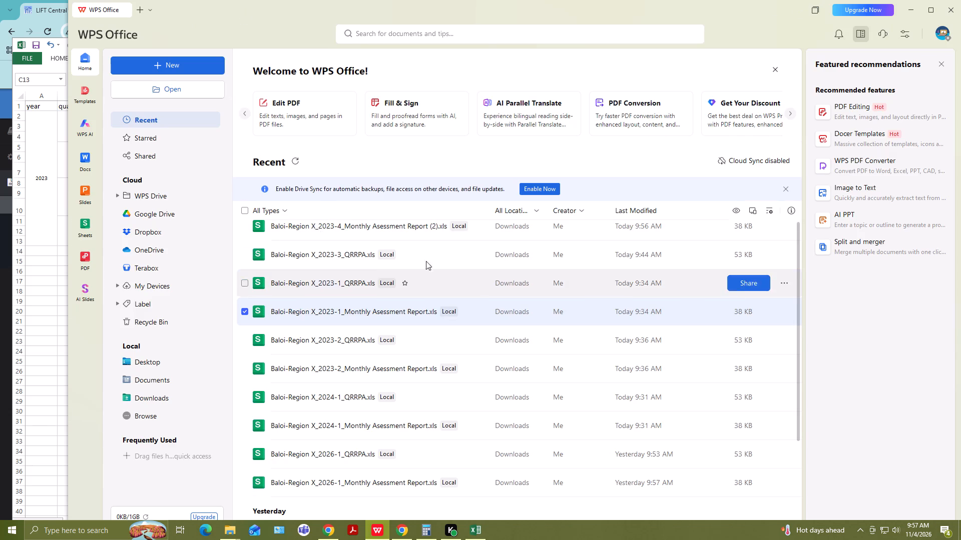
# Reopen Baloi-Region X_2023-4_Monthly Asessment Report (2).xls and copy its end-of-month TOTAL figures into Excel's 4th quarter row, starting at cell C13.
pyautogui.click(392, 230)
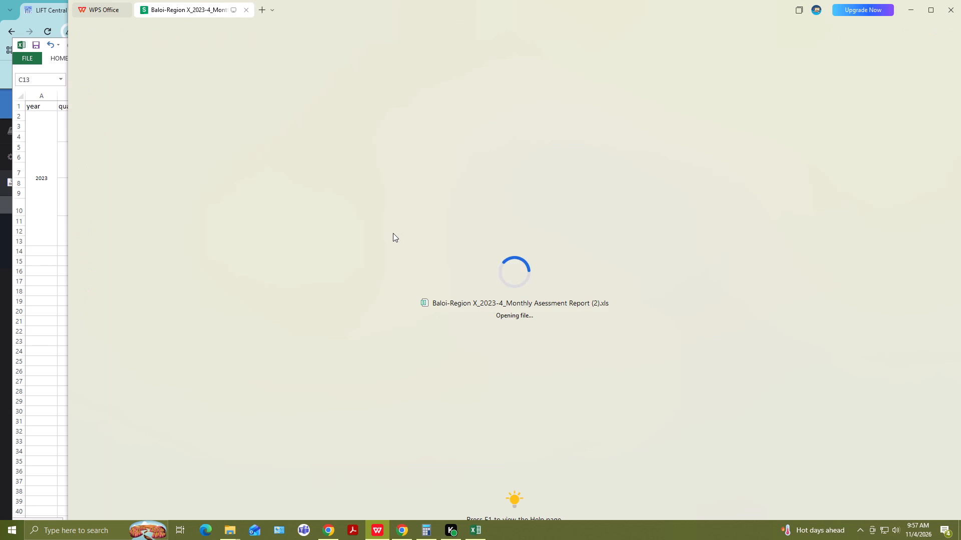
pyautogui.scroll(-5, 400, 312)
pyautogui.scroll(-5, 516, 257)
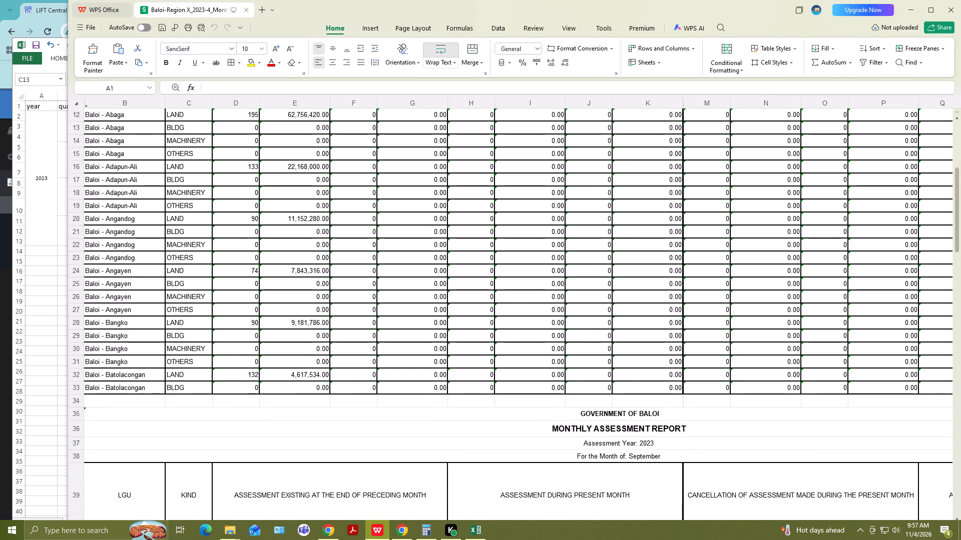
pyautogui.scroll(-20, 492, 289)
pyautogui.scroll(-13, 492, 289)
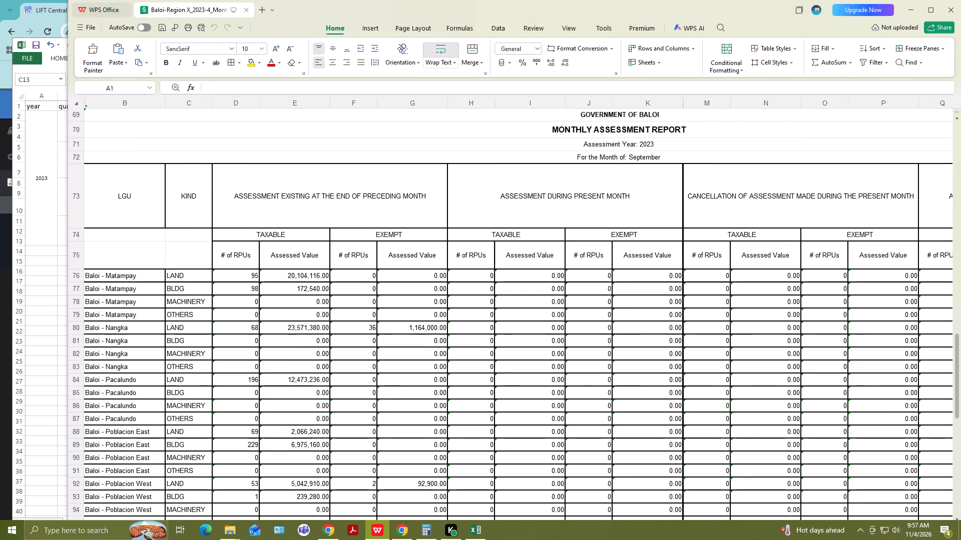
pyautogui.scroll(-9, 389, 330)
pyautogui.scroll(-14, 389, 330)
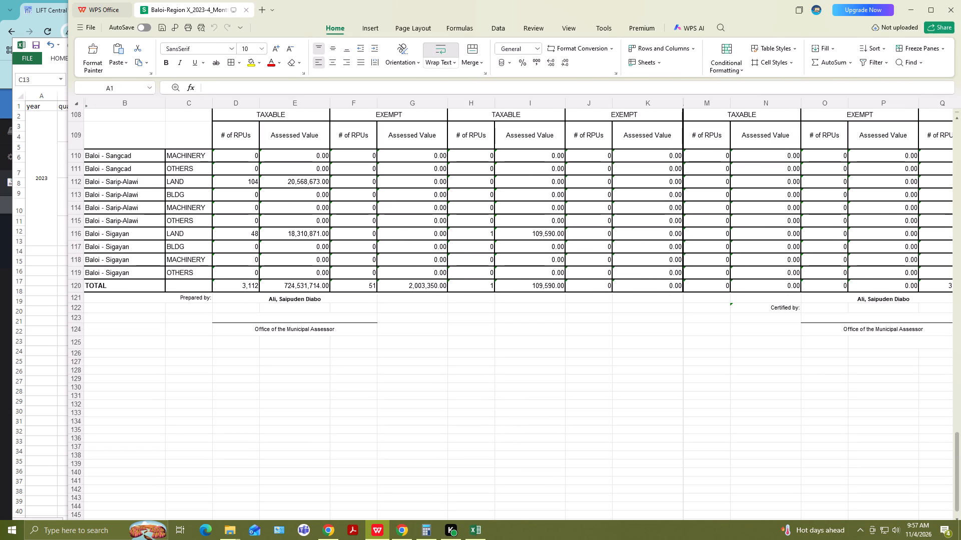
pyautogui.click(591, 285)
pyautogui.press('Right')
pyautogui.press('Right')
pyautogui.press('Right')
pyautogui.press('Right')
pyautogui.press('Right')
pyautogui.press('Right')
pyautogui.press('Right')
pyautogui.press('Right')
pyautogui.press('Right')
pyautogui.press('Right')
pyautogui.press('Right')
pyautogui.press('Right')
pyautogui.press('Right')
pyautogui.press('Right')
pyautogui.press('Right')
pyautogui.press('Right')
pyautogui.press('Right')
pyautogui.press('Right')
pyautogui.press('Right')
pyautogui.press('Right')
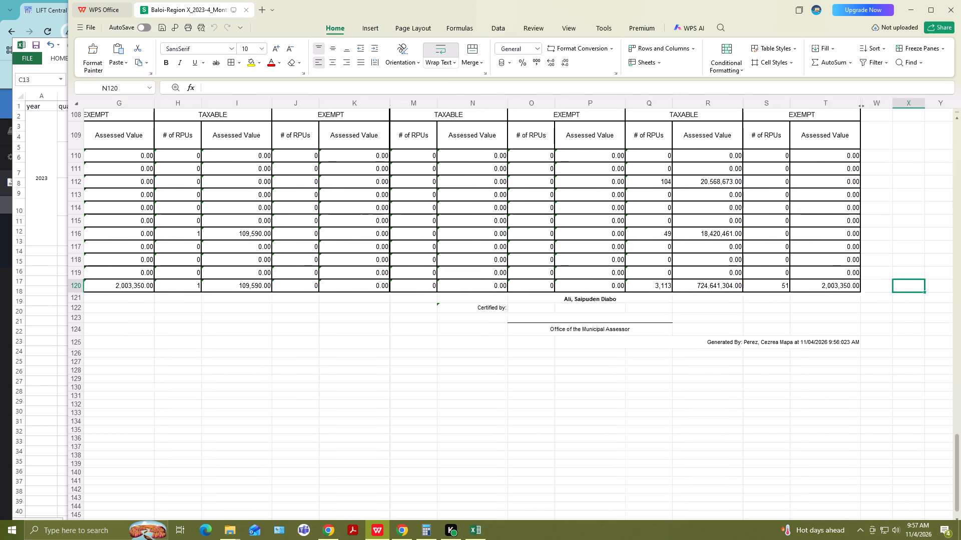
pyautogui.press('Left')
pyautogui.press('Left')
pyautogui.press('Left')
pyautogui.press('Left')
pyautogui.press('Left')
pyautogui.press('Left')
pyautogui.press('Left')
pyautogui.press('Left')
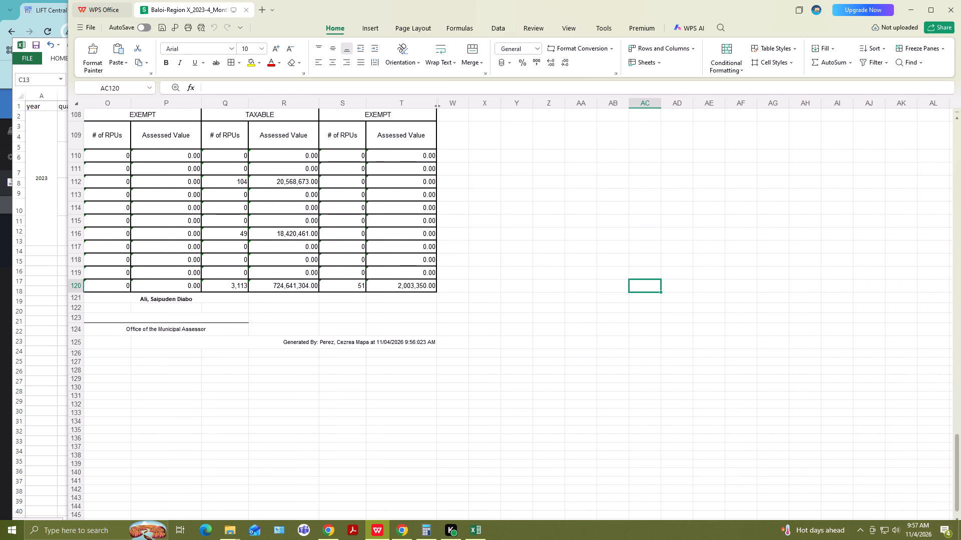
pyautogui.moveTo(224, 284); pyautogui.dragTo(395, 284)
pyautogui.hotkey('ctrl', 'c')
pyautogui.click(473, 527)
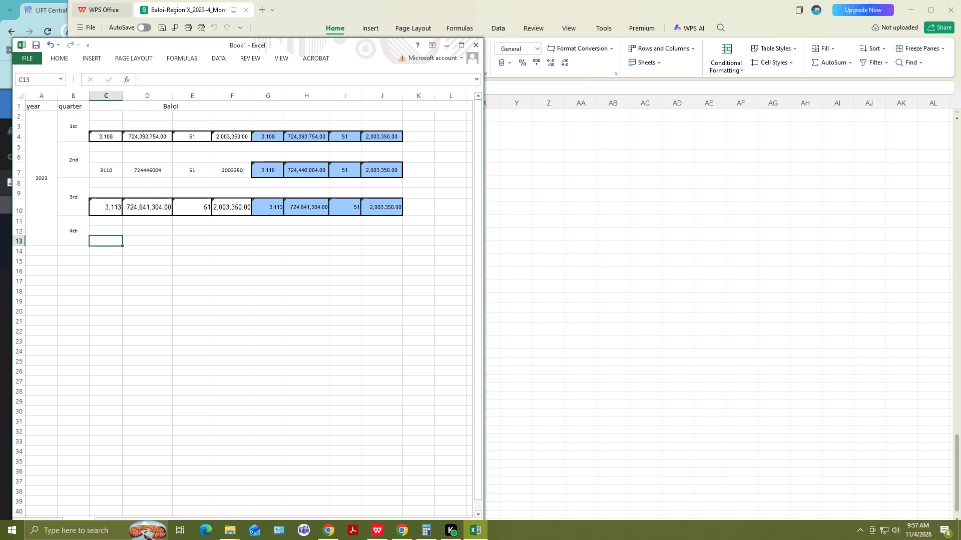
pyautogui.hotkey('ctrl', 'v')
pyautogui.click(227, 280)
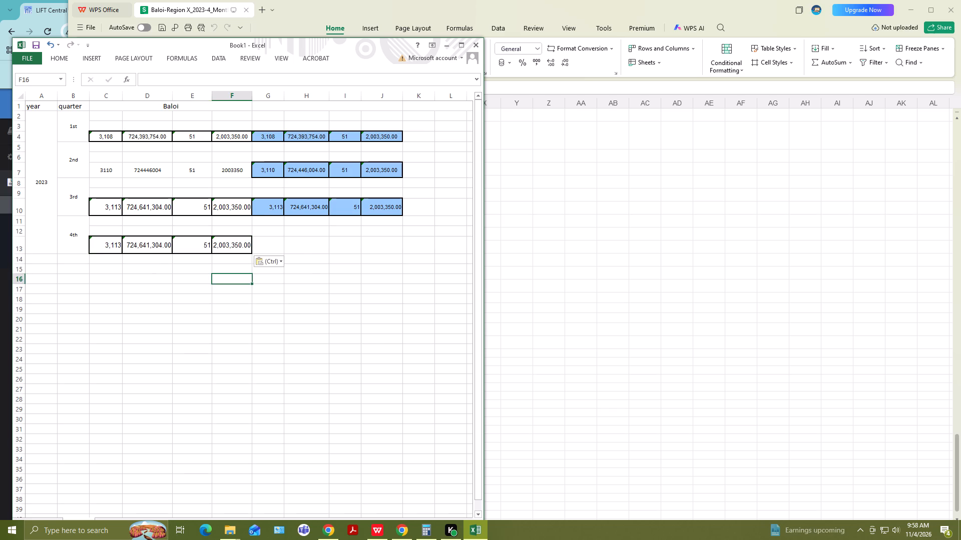
# Open Baloi-Region X_2023-4_Monthly Asessment Report (1).xls from the Downloads folder in File Explorer to check which month it covers.
pyautogui.click(561, 237)
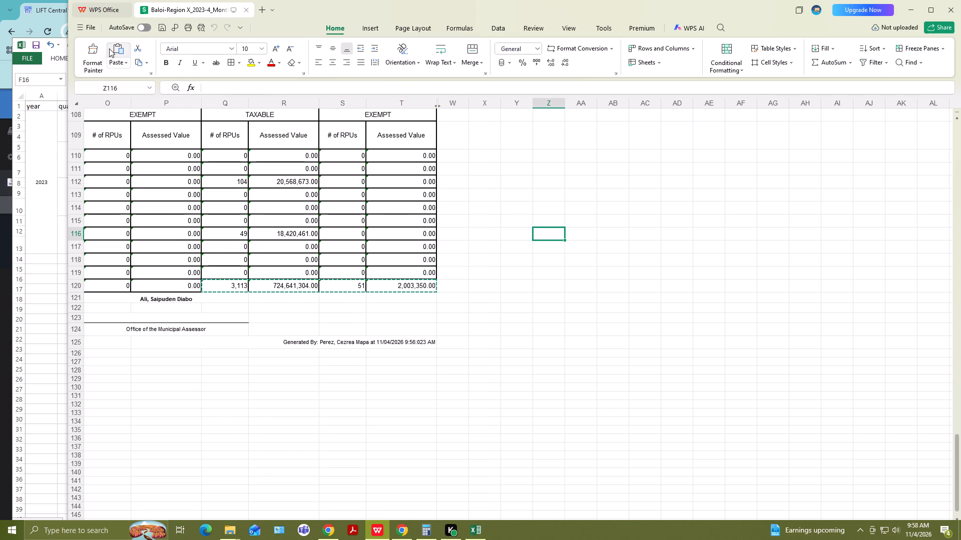
pyautogui.click(41, 167)
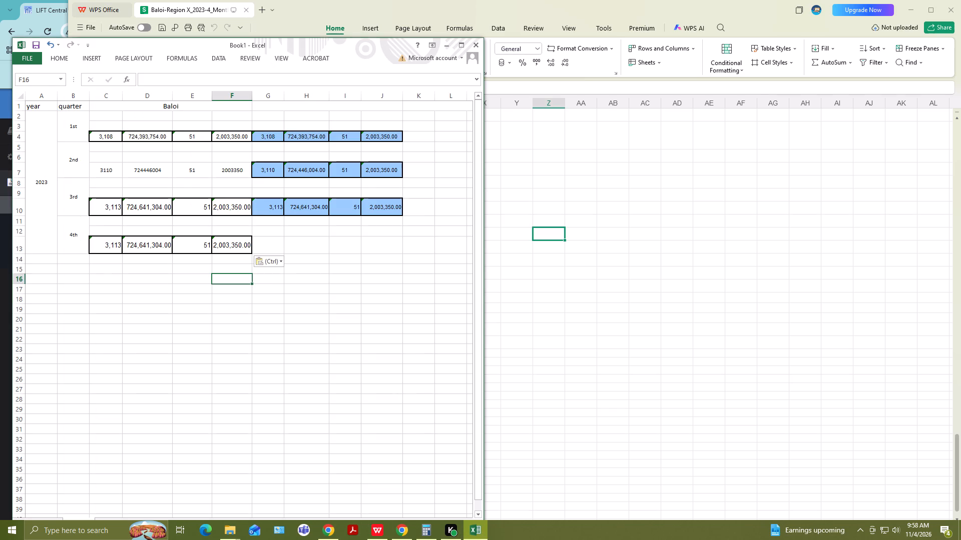
pyautogui.click(231, 539)
pyautogui.click(274, 487)
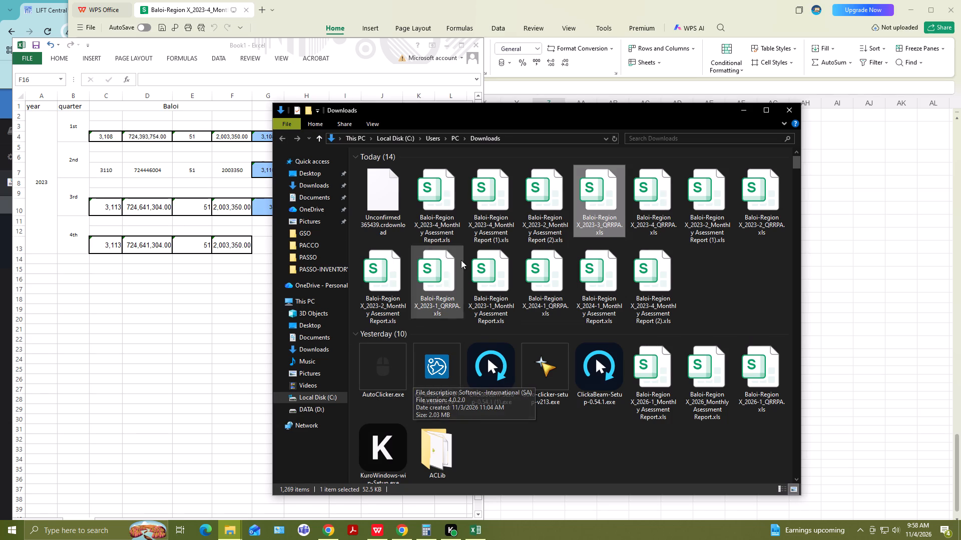
pyautogui.click(493, 232)
pyautogui.doubleClick(491, 213)
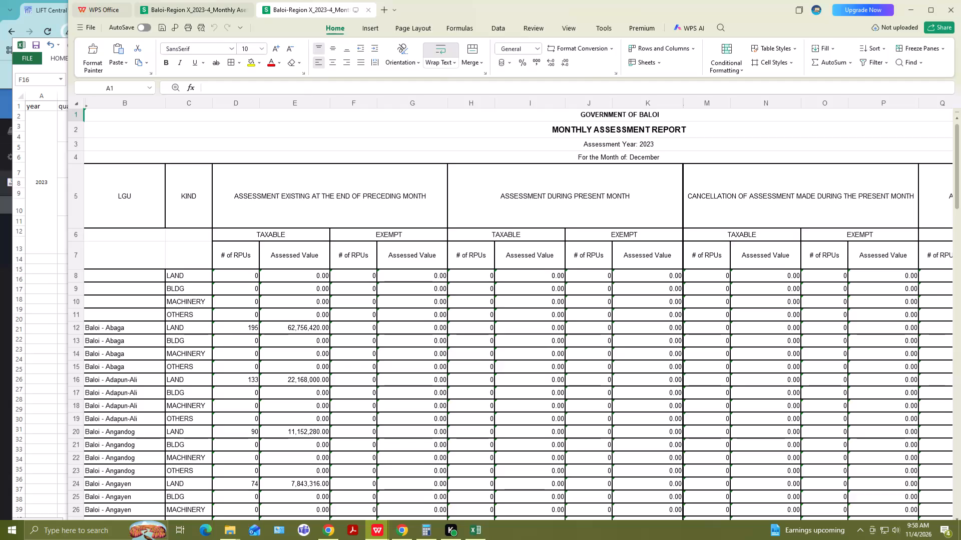
# Close both open 2023-4 monthly assessment reports, (1) and (2).
pyautogui.click(367, 6)
pyautogui.click(217, 5)
pyautogui.click(246, 10)
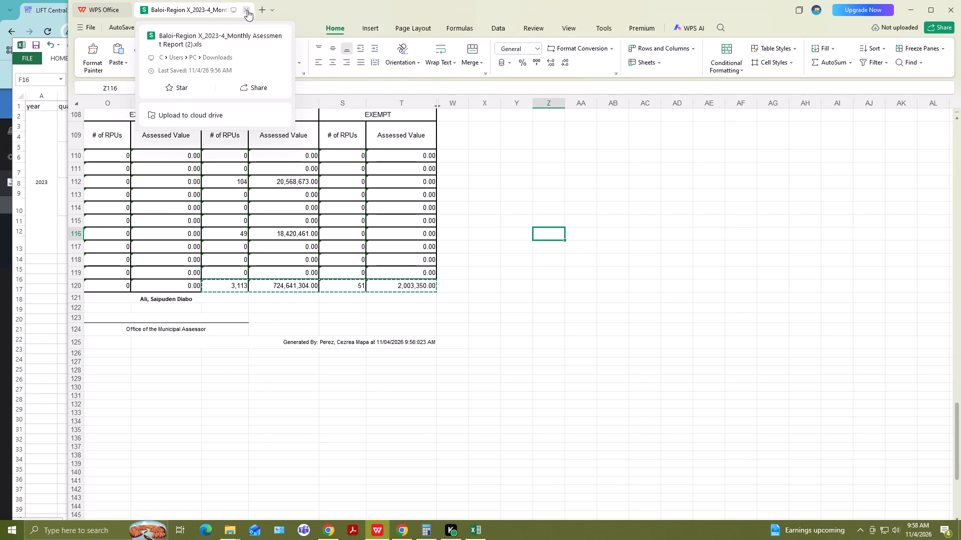
# Open Baloi-Region X_2023-4_QRRPA.xls from the Downloads folder in File Explorer.
pyautogui.click(34, 128)
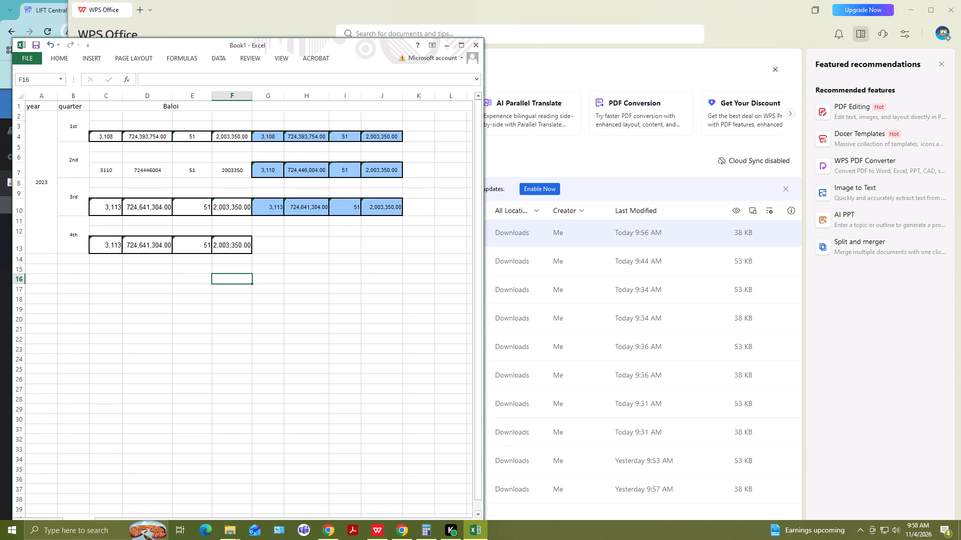
pyautogui.click(224, 538)
pyautogui.click(281, 479)
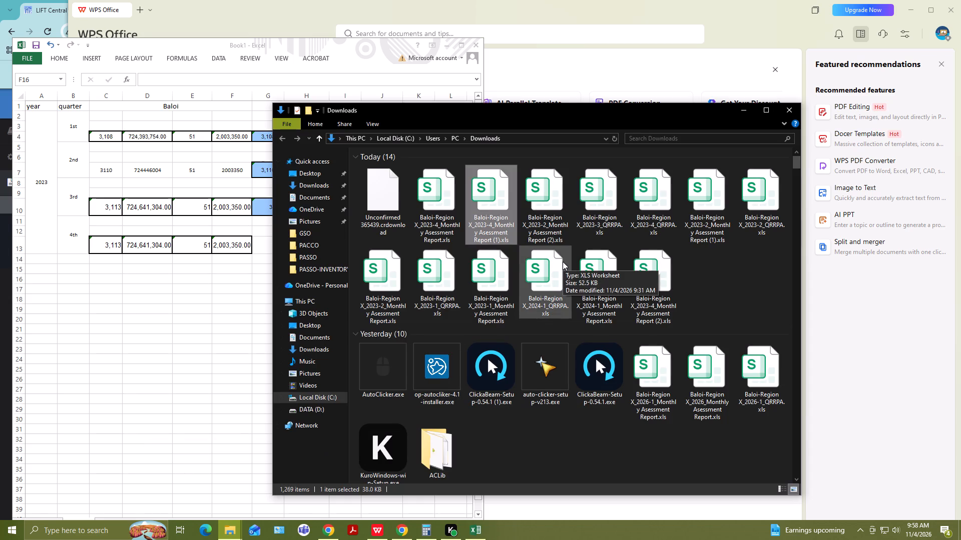
pyautogui.doubleClick(662, 215)
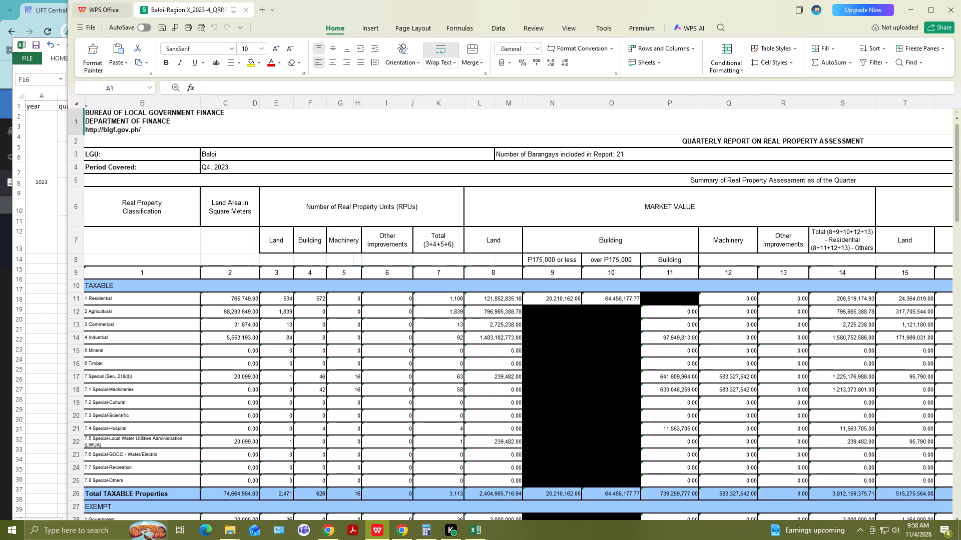
# Copy the QRRPA's Total TAXABLE Properties RPU total from K26 into cell G13 of Excel's 4th quarter row.
pyautogui.scroll(-3, 441, 186)
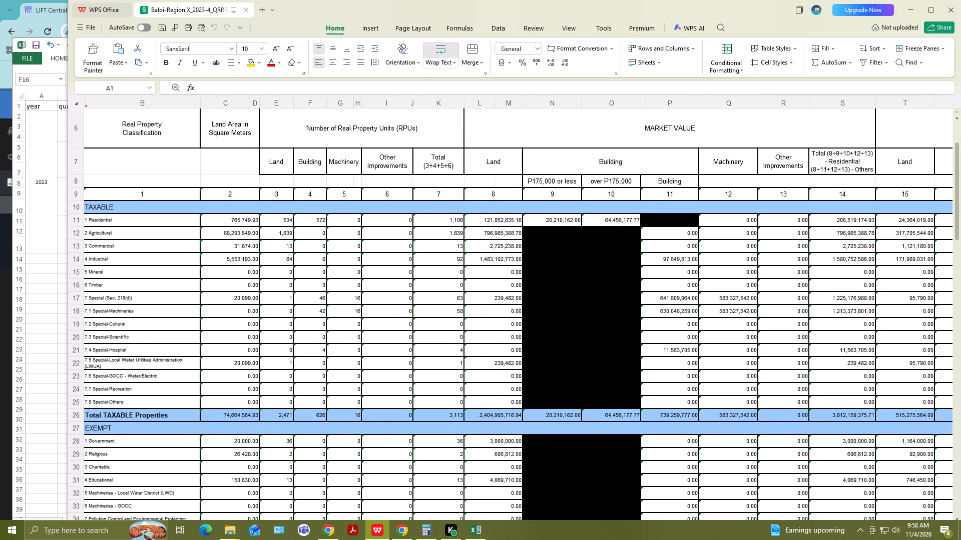
pyautogui.click(434, 413)
pyautogui.hotkey('ctrl', 'c')
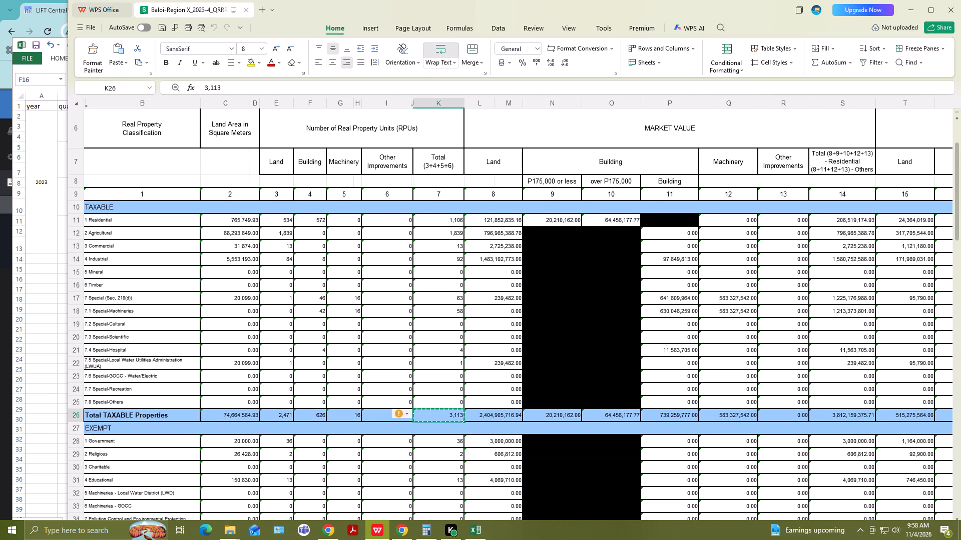
pyautogui.click(50, 202)
pyautogui.click(265, 251)
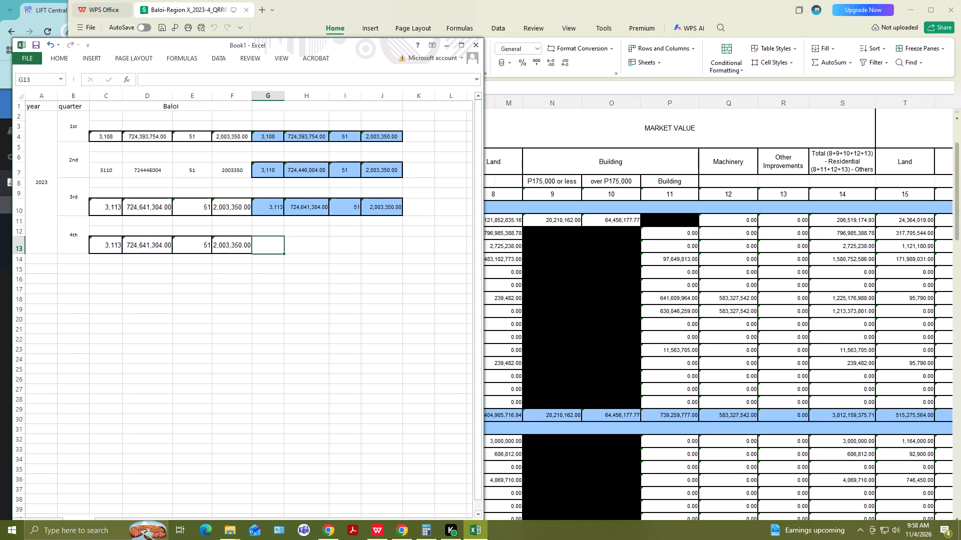
pyautogui.hotkey('ctrl', 'v')
pyautogui.scroll(4, 673, 251)
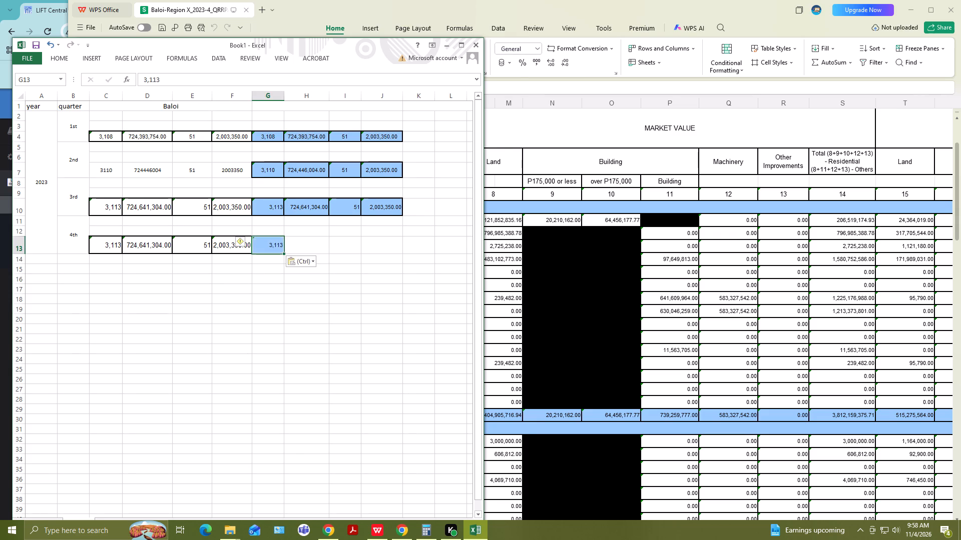
# Copy the QRRPA's total Assessed Value for Total TAXABLE Properties from X26 into Excel cell H13.
pyautogui.click(705, 220)
pyautogui.scroll(5, 701, 217)
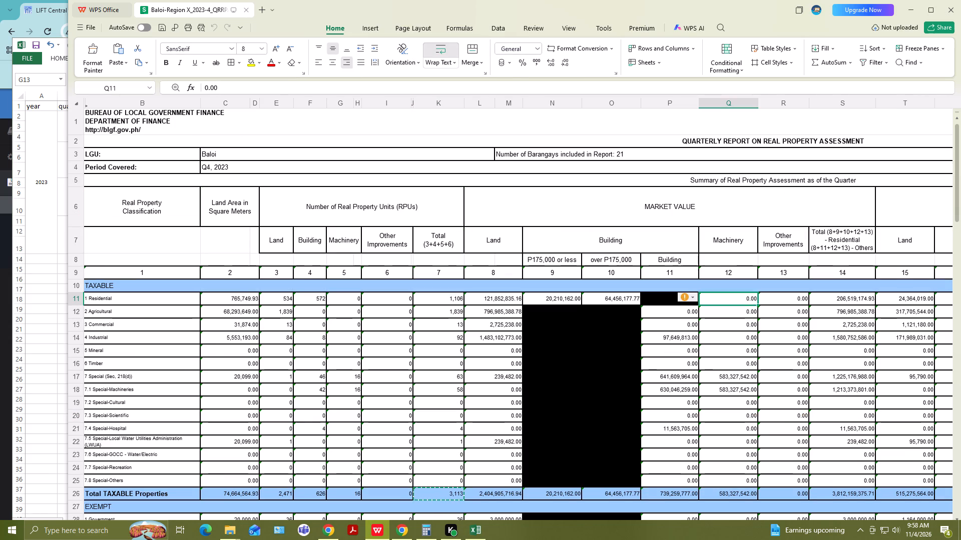
pyautogui.scroll(4, 322, 235)
pyautogui.scroll(3, 531, 304)
pyautogui.scroll(-4, 917, 190)
pyautogui.scroll(3, 899, 190)
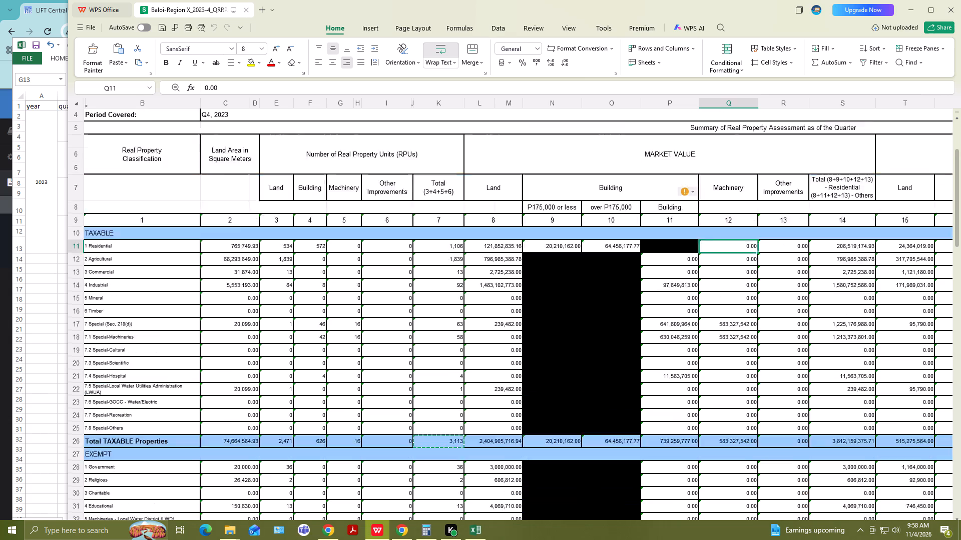
pyautogui.scroll(3, 885, 206)
pyautogui.scroll(-7, 768, 267)
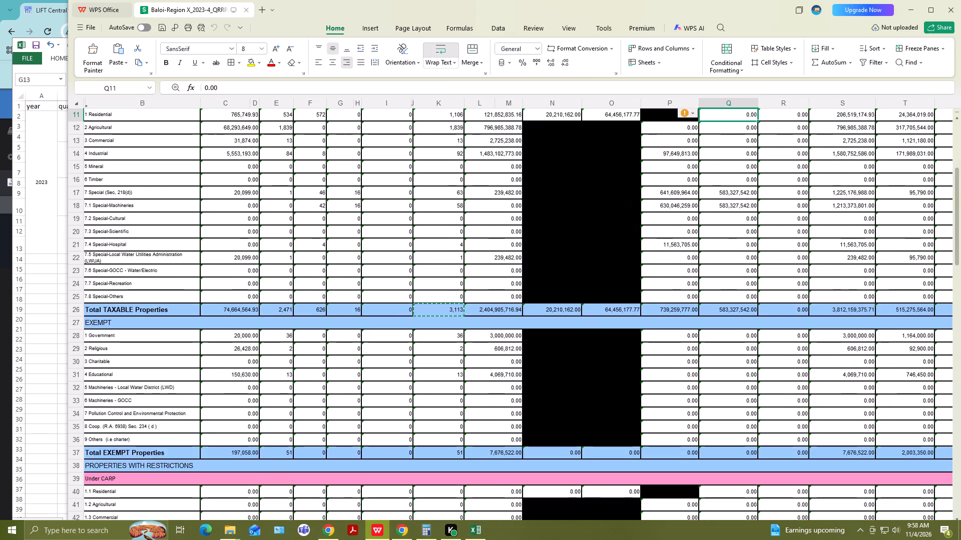
pyautogui.scroll(-6, 669, 272)
pyautogui.scroll(20, 673, 257)
pyautogui.scroll(6, 670, 262)
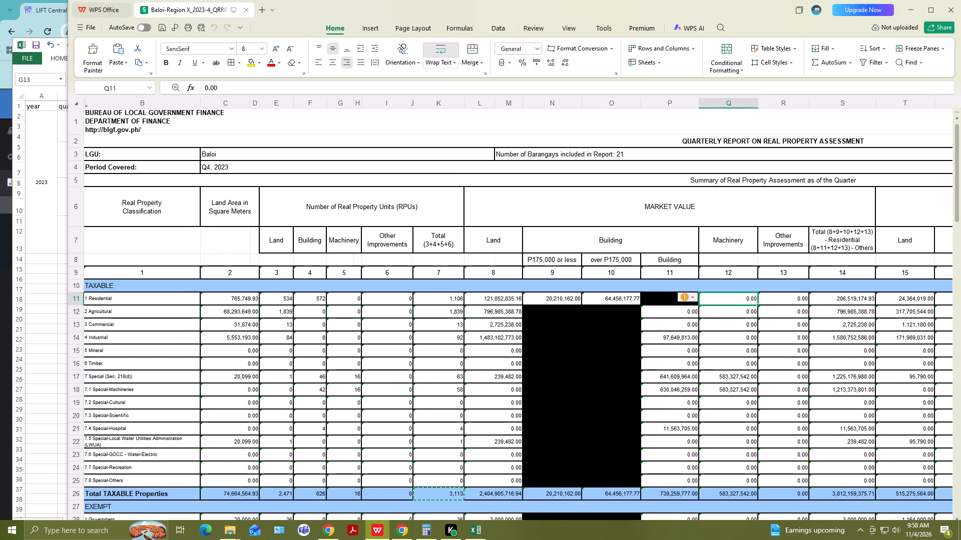
pyautogui.click(795, 204)
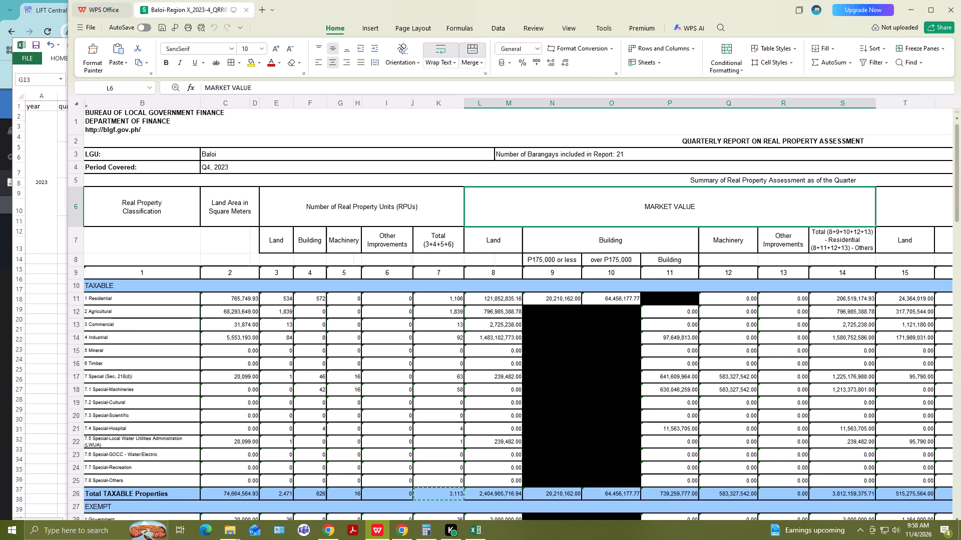
pyautogui.press('Right')
pyautogui.press('Right')
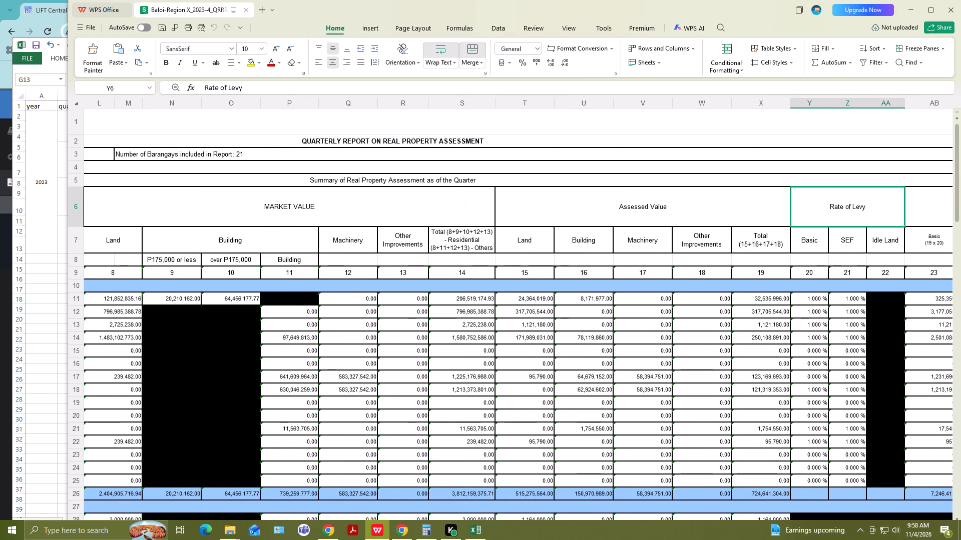
pyautogui.press('Left')
pyautogui.press('Left')
pyautogui.press('Left')
pyautogui.press('Left')
pyautogui.press('Left')
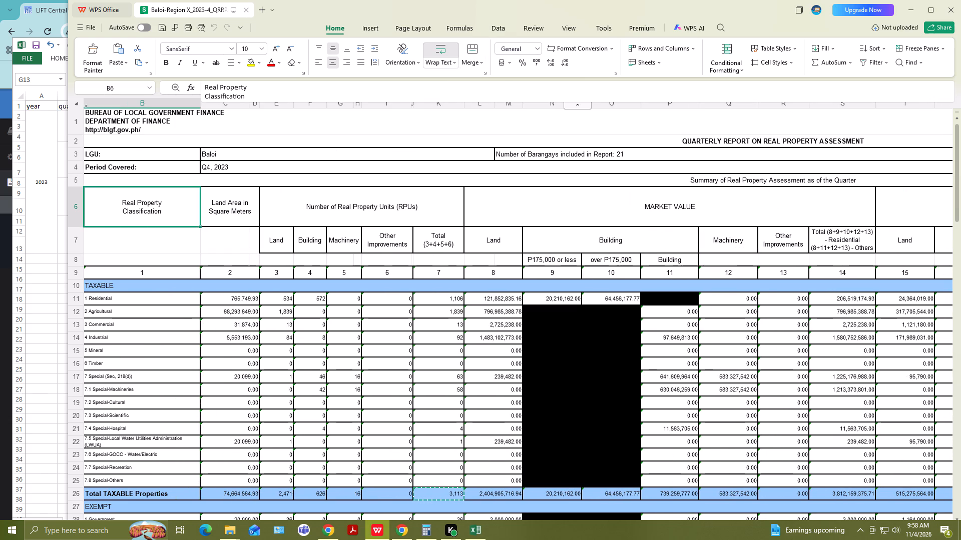
pyautogui.press('Right')
pyautogui.press('Right')
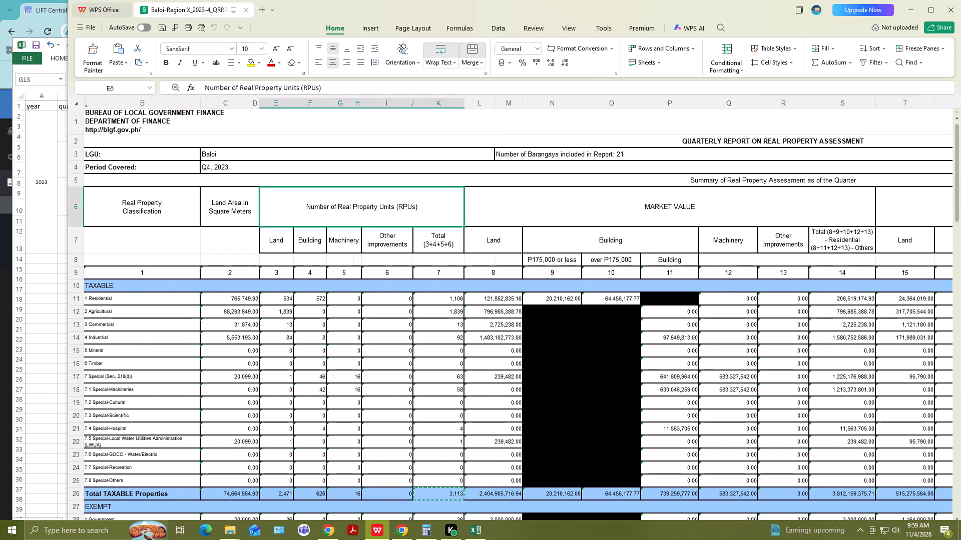
pyautogui.press('Right')
pyautogui.press('Right')
pyautogui.press('Right')
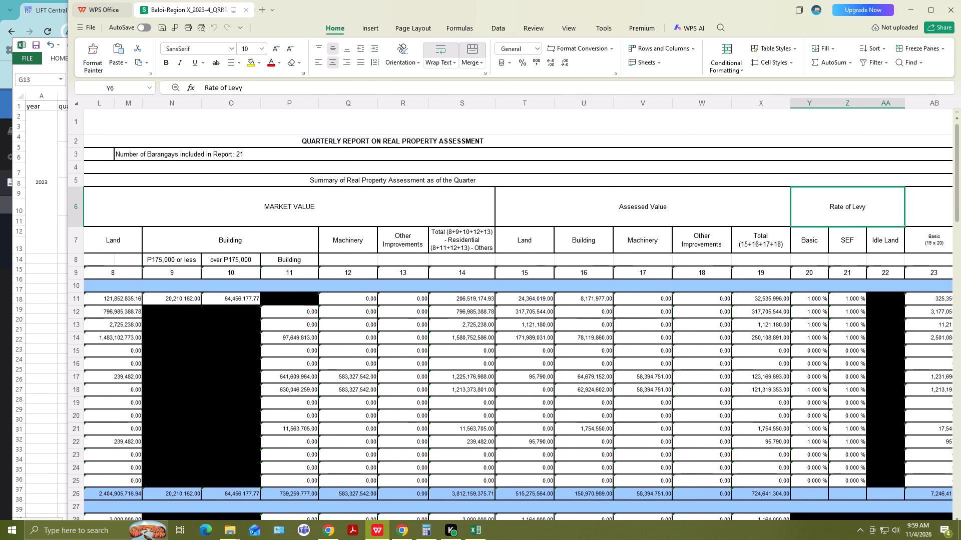
pyautogui.click(763, 493)
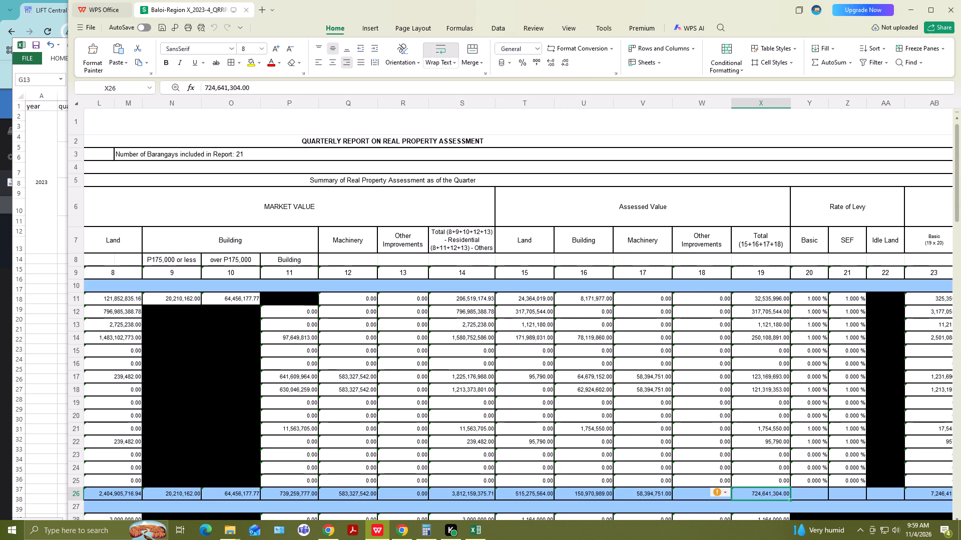
pyautogui.hotkey('ctrl', 'c')
pyautogui.click(48, 223)
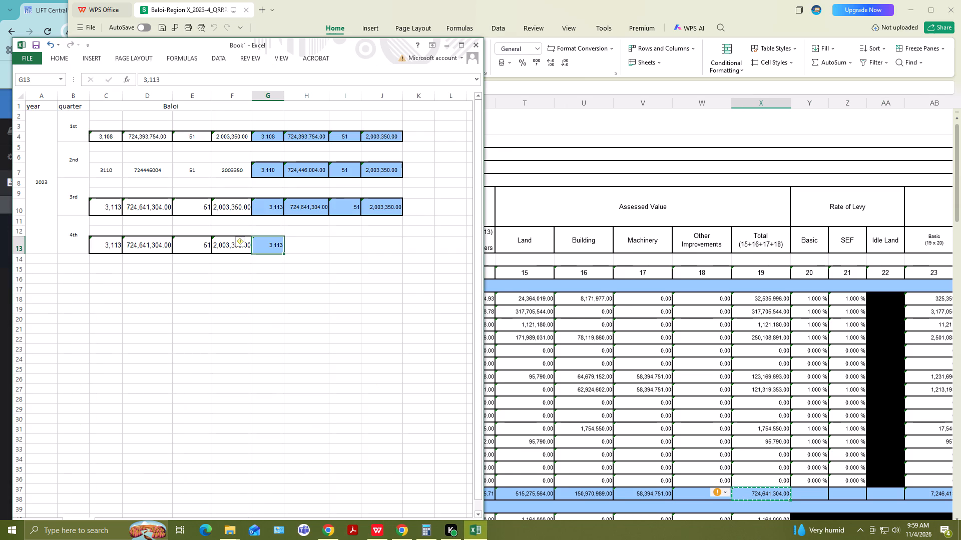
pyautogui.click(310, 251)
pyautogui.hotkey('ctrl', 'v')
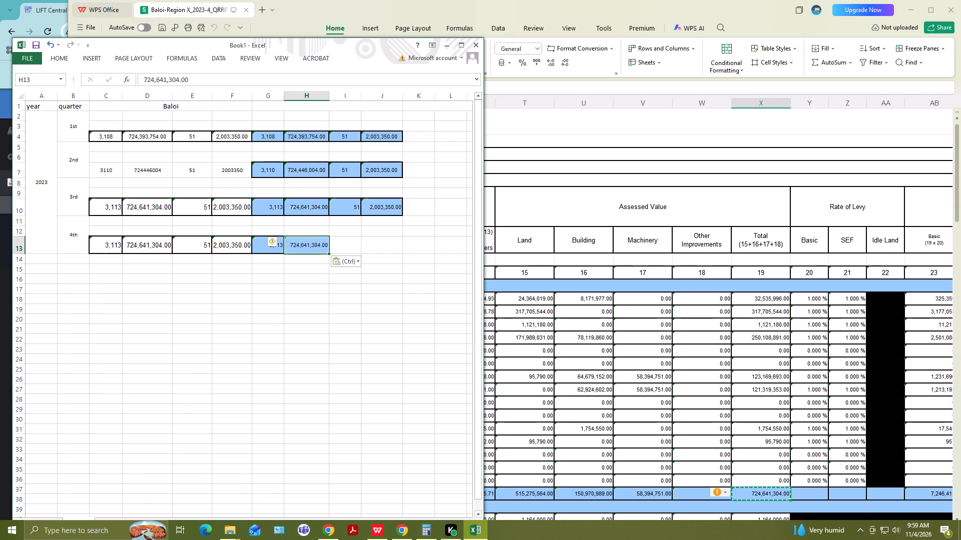
# Copy the QRRPA's Total EXEMPT Properties RPU total from K37 into Excel cell I13.
pyautogui.click(341, 246)
pyautogui.click(711, 373)
pyautogui.scroll(-5, 647, 381)
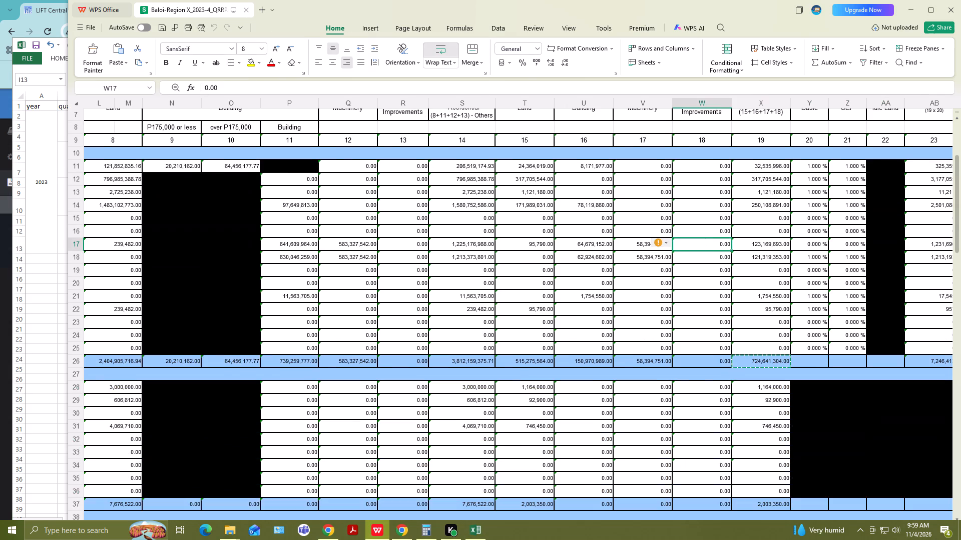
pyautogui.scroll(-4, 437, 410)
pyautogui.click(139, 394)
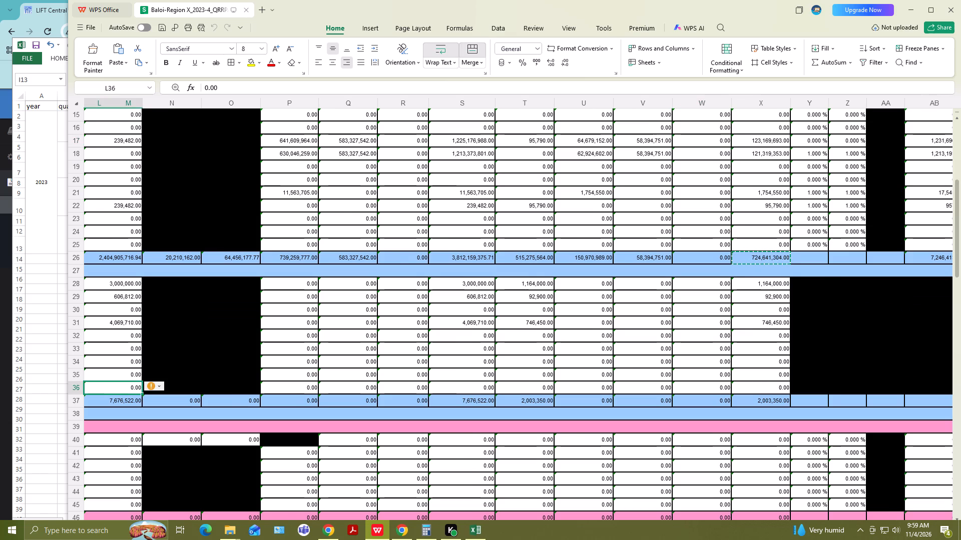
pyautogui.press('Left')
pyautogui.press('Left')
pyautogui.press('Left')
pyautogui.press('Left')
pyautogui.press('Left')
pyautogui.press('Left')
pyautogui.press('Left')
pyautogui.press('Left')
pyautogui.press('Left')
pyautogui.press('Left')
pyautogui.press('Left')
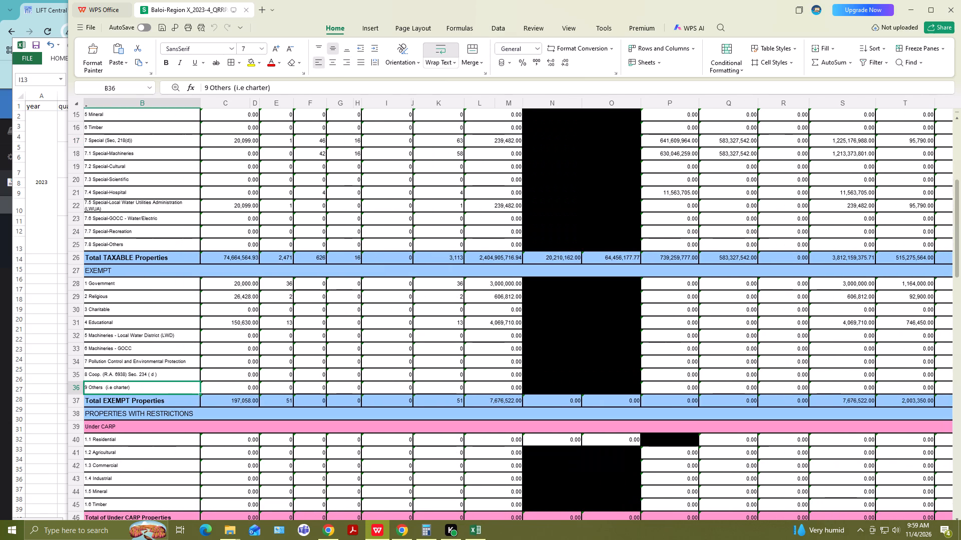
pyautogui.click(439, 402)
pyautogui.hotkey('ctrl', 'c')
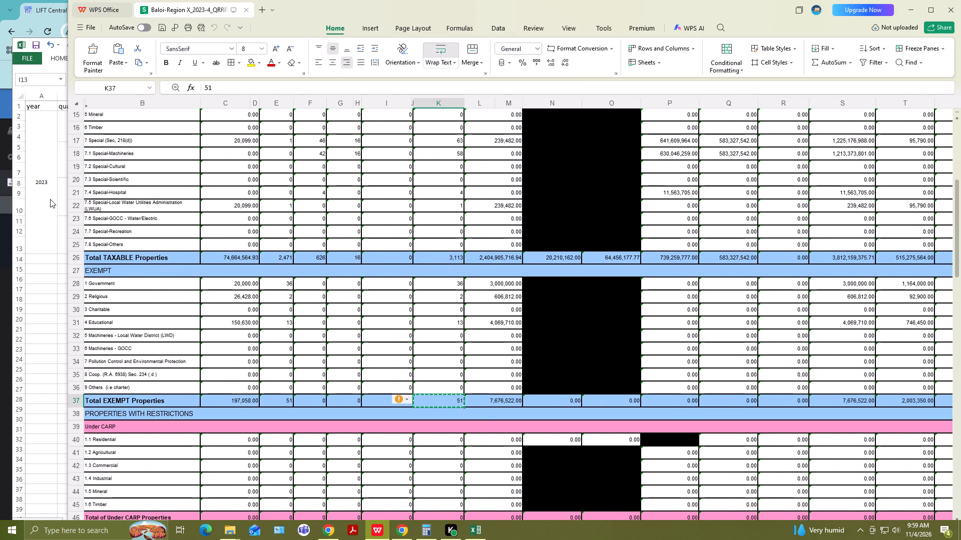
pyautogui.click(47, 199)
pyautogui.hotkey('ctrl', 'v')
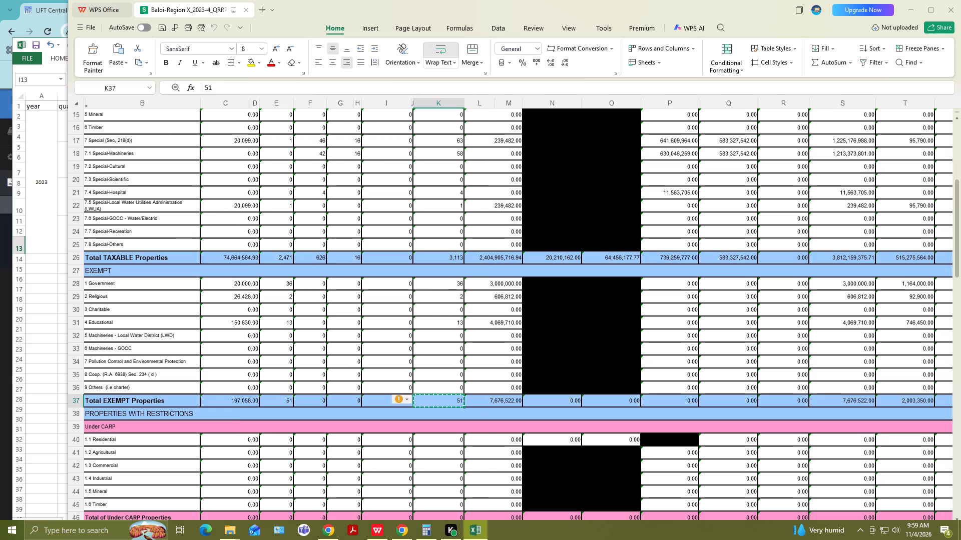
# Copy the QRRPA's total Assessed Value for Total EXEMPT Properties from X37 into Excel cell J13.
pyautogui.click(576, 311)
pyautogui.press('Right')
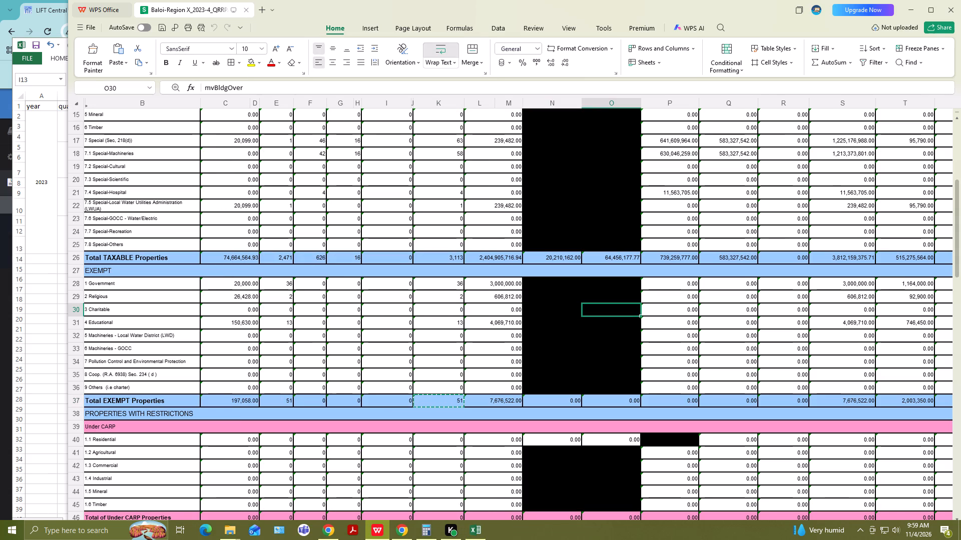
pyautogui.press('Down')
pyautogui.press('Down')
pyautogui.press('Down')
pyautogui.press('Down')
pyautogui.press('Down')
pyautogui.press('Down')
pyautogui.press('Down')
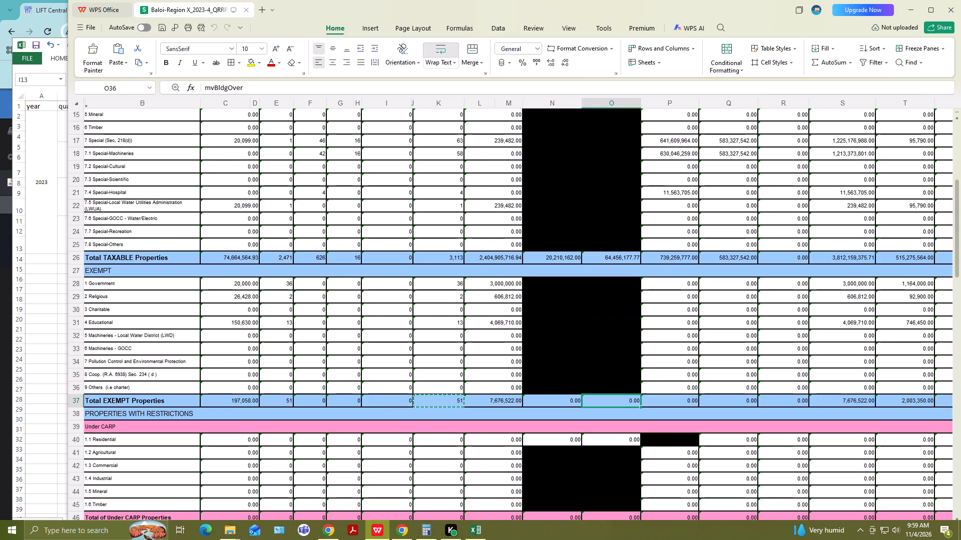
pyautogui.press('Right')
pyautogui.press('Right')
pyautogui.press('Right')
pyautogui.press('Right')
pyautogui.press('Right')
pyautogui.press('Right')
pyautogui.press('Right')
pyautogui.press('Right')
pyautogui.press('Right')
pyautogui.press('Right')
pyautogui.press('Right')
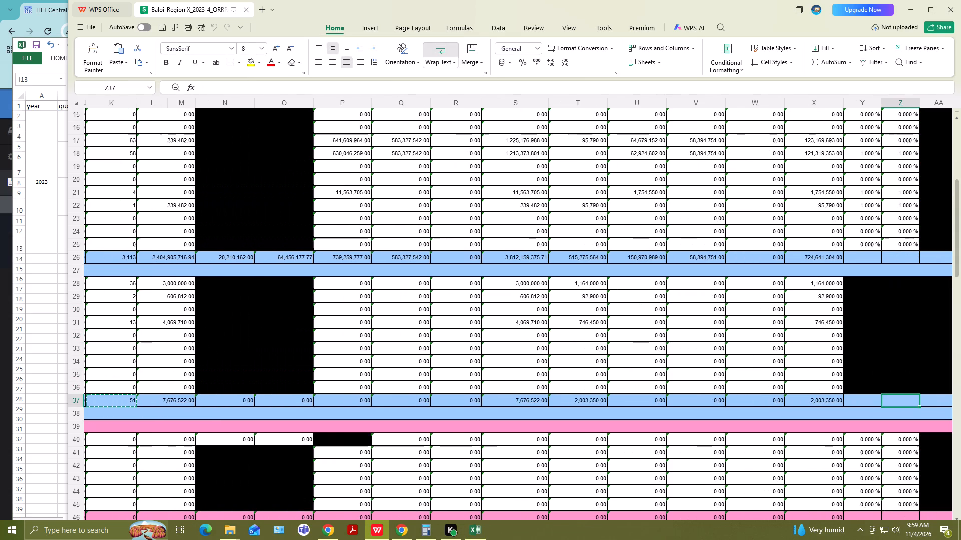
pyautogui.press('Left')
pyautogui.press('Left')
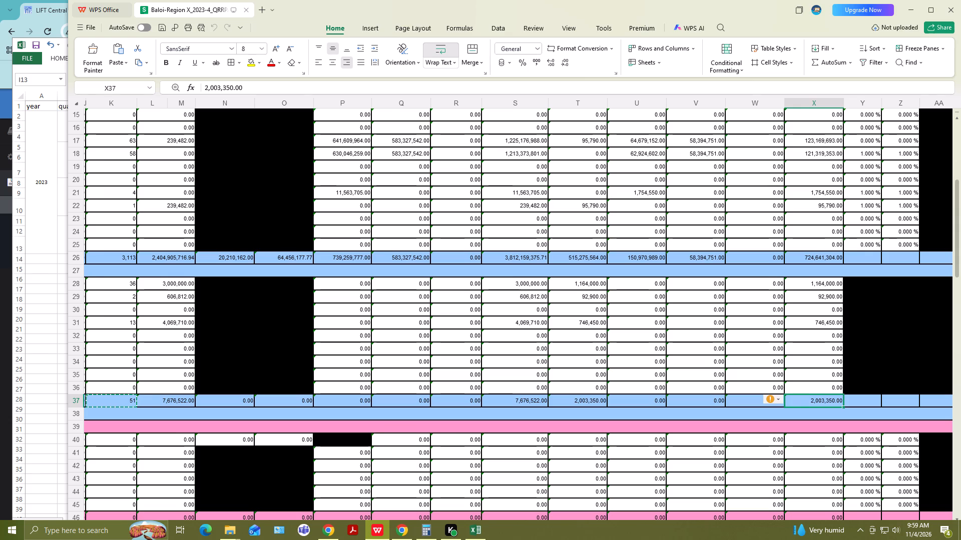
pyautogui.hotkey('ctrl', 'c')
pyautogui.click(36, 145)
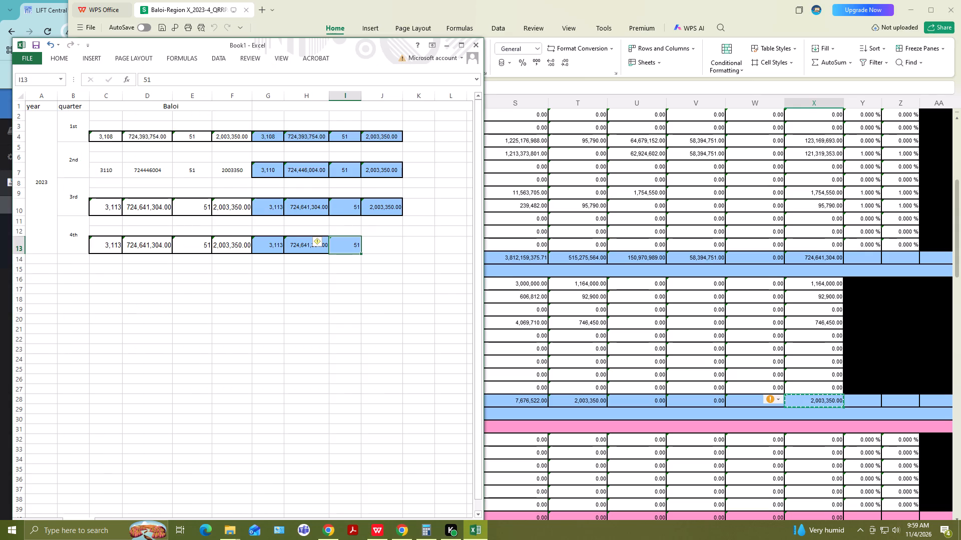
pyautogui.click(386, 244)
pyautogui.hotkey('ctrl', 'v')
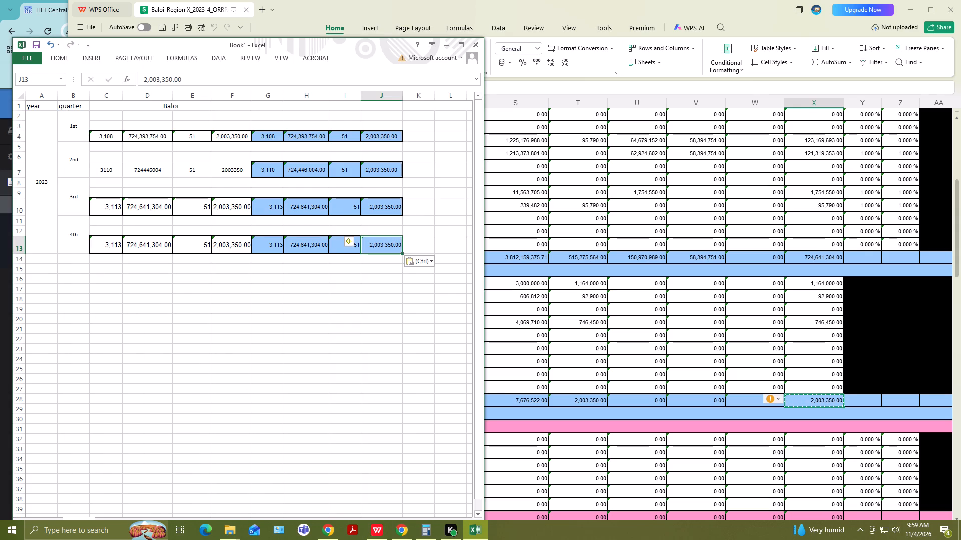
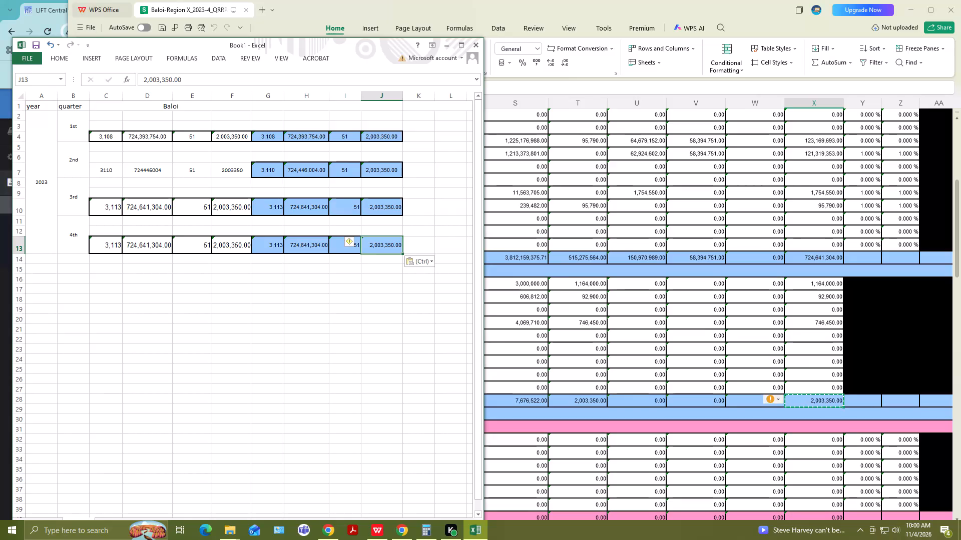
# Copy the year and quarter label block A2:B13 and paste it directly below the 2023 rows, starting at A14.
pyautogui.moveTo(46, 122); pyautogui.dragTo(63, 175)
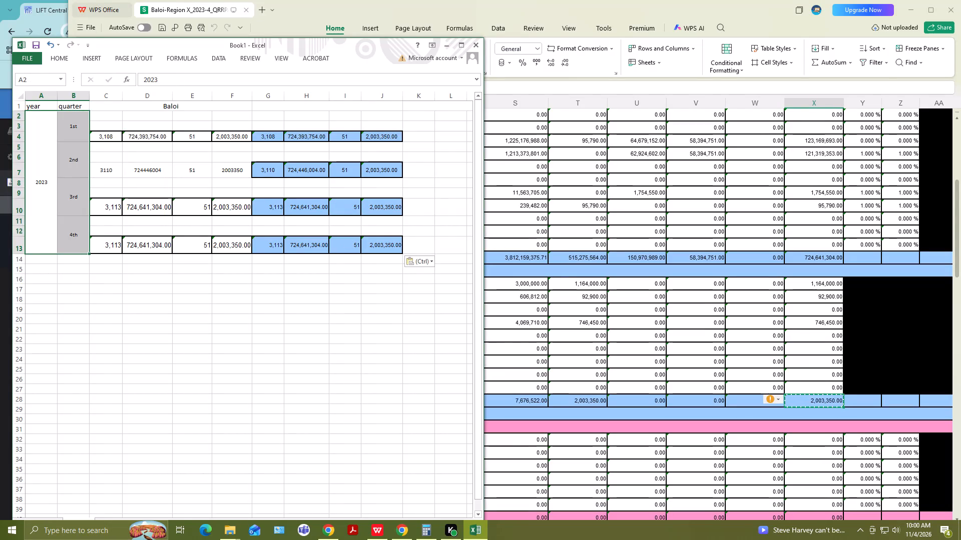
pyautogui.hotkey('ctrl', 'c')
pyautogui.click(40, 259)
pyautogui.hotkey('ctrl', 'v')
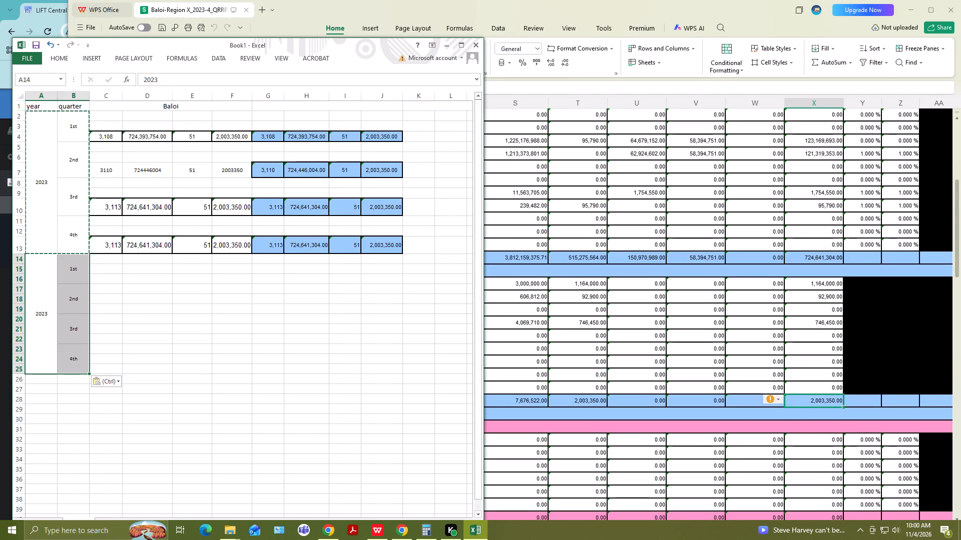
# Change the year in the pasted label block's merged cell A14 to 2024.
pyautogui.click(42, 316)
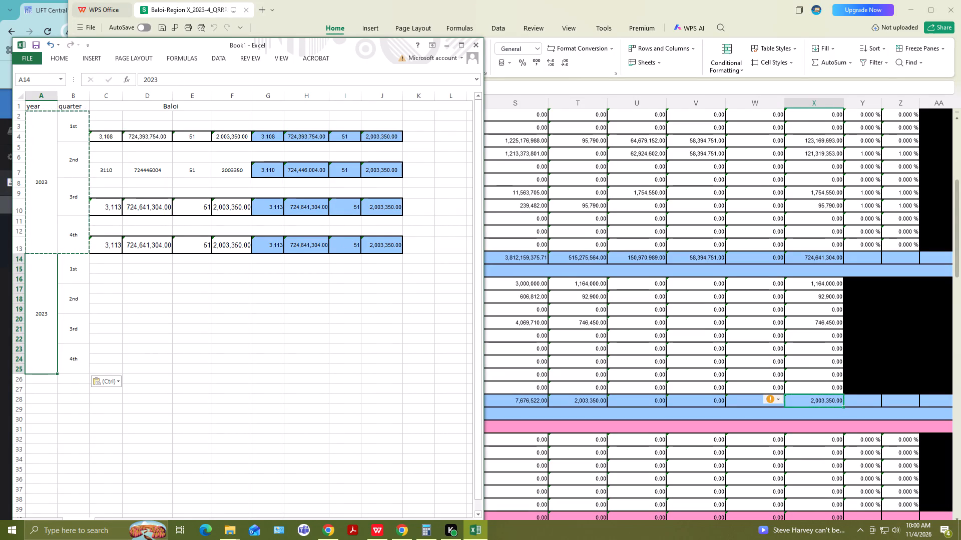
pyautogui.click(166, 81)
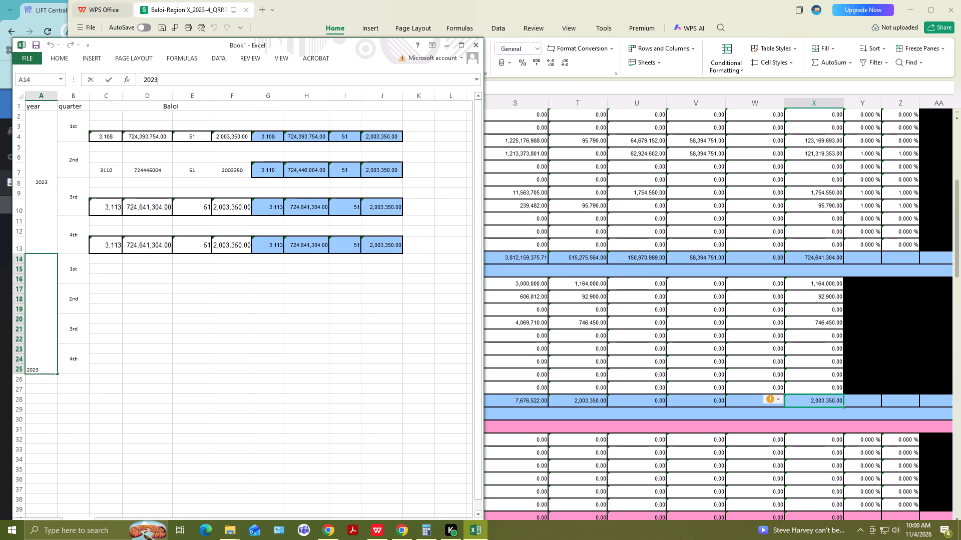
pyautogui.press('BackSpace')
pyautogui.press('4')
pyautogui.click(173, 297)
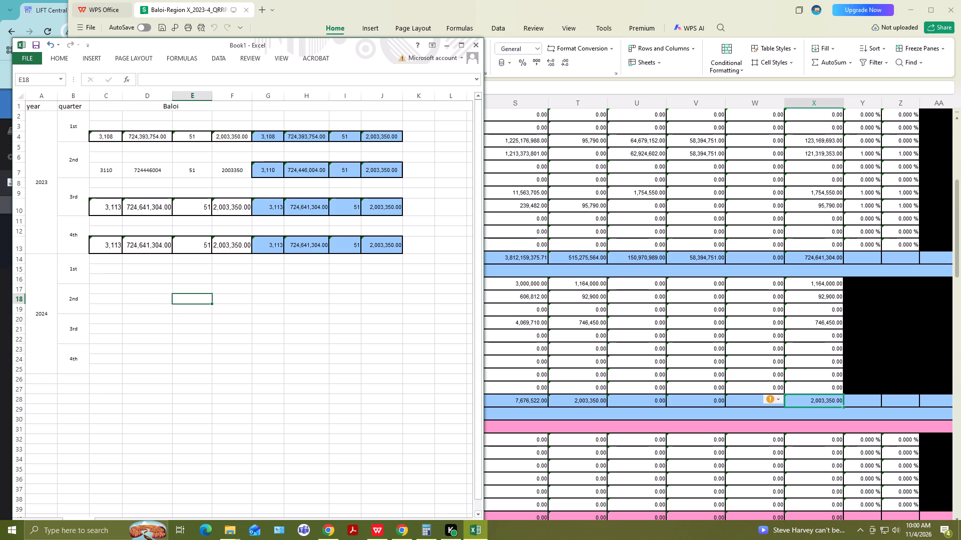
# Switch to WPS Office and close the Baloi-Region X_2023-4_QRRPA workbook.
pyautogui.click(557, 224)
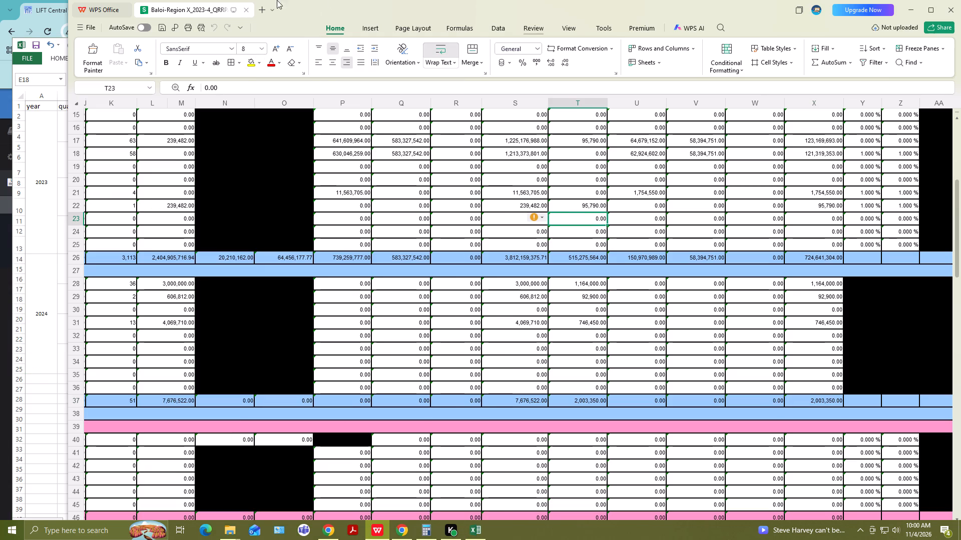
pyautogui.click(245, 10)
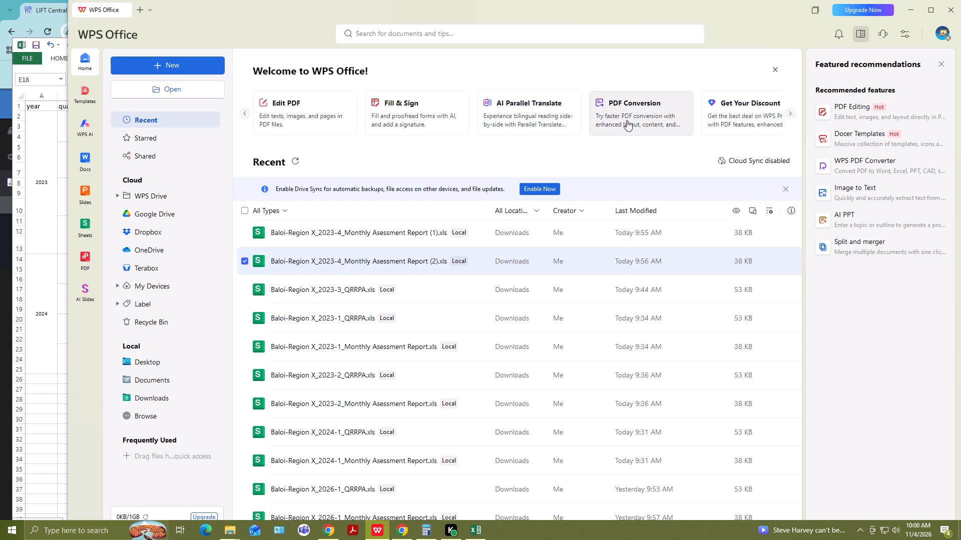
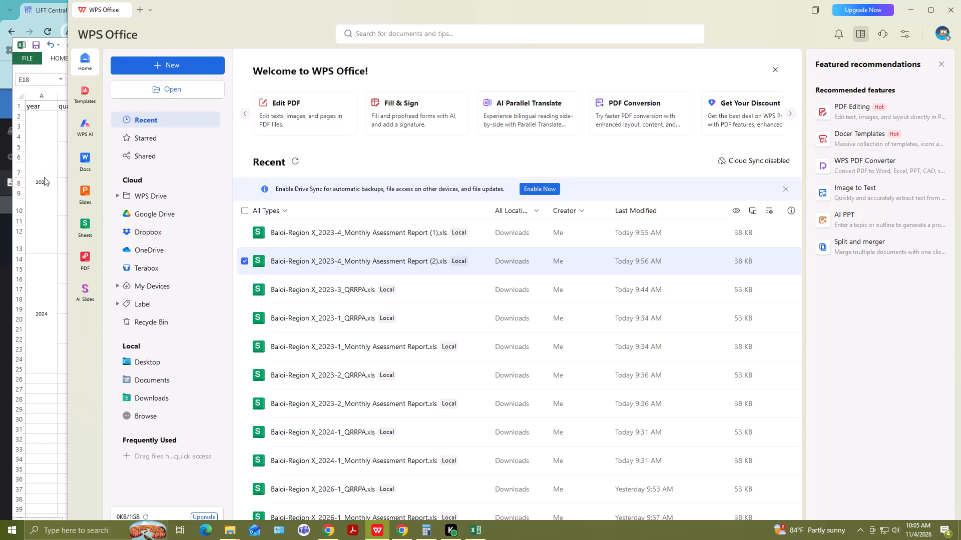
# Switch to the LIFT Central page in Chrome and generate Baloi's QRRPA report for 2024, First quarter.
pyautogui.click(327, 530)
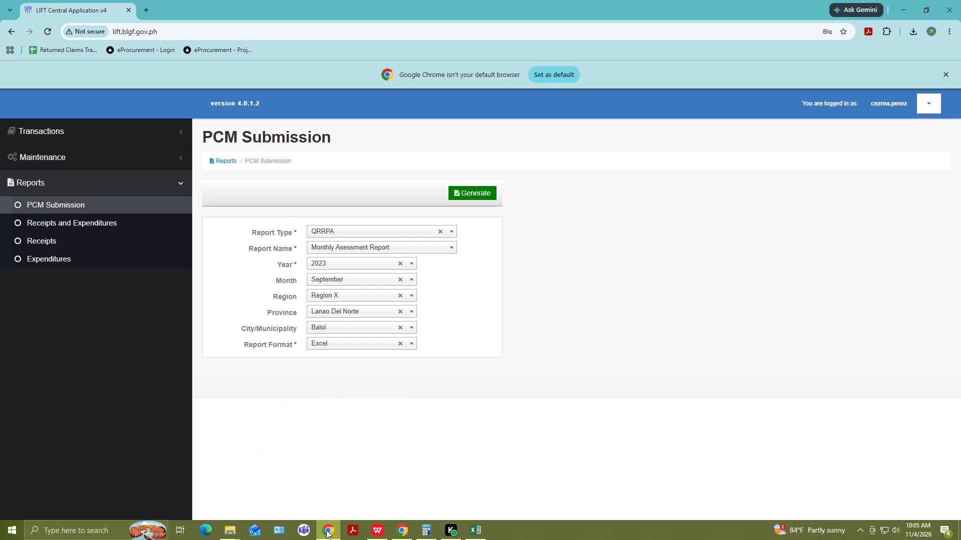
pyautogui.click(348, 229)
pyautogui.click(348, 229)
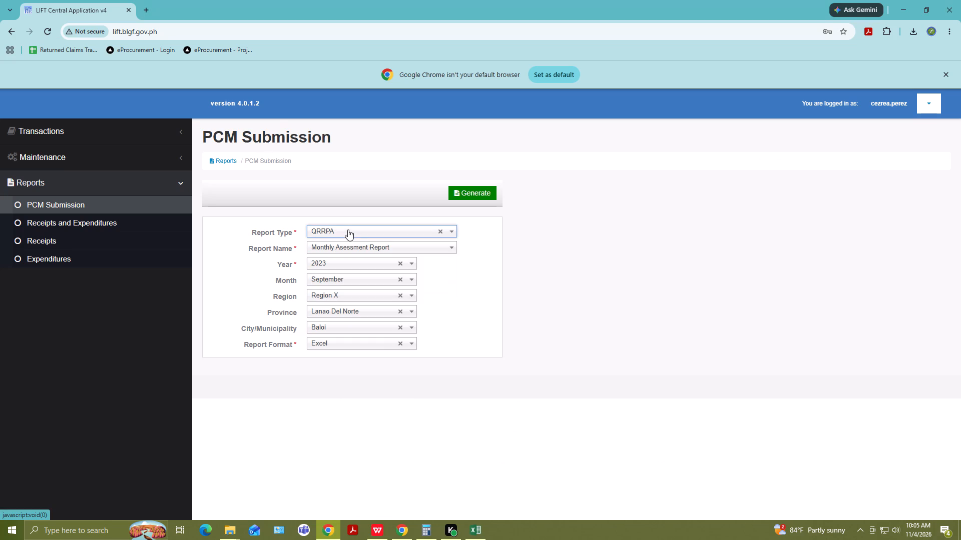
pyautogui.click(352, 245)
pyautogui.click(329, 290)
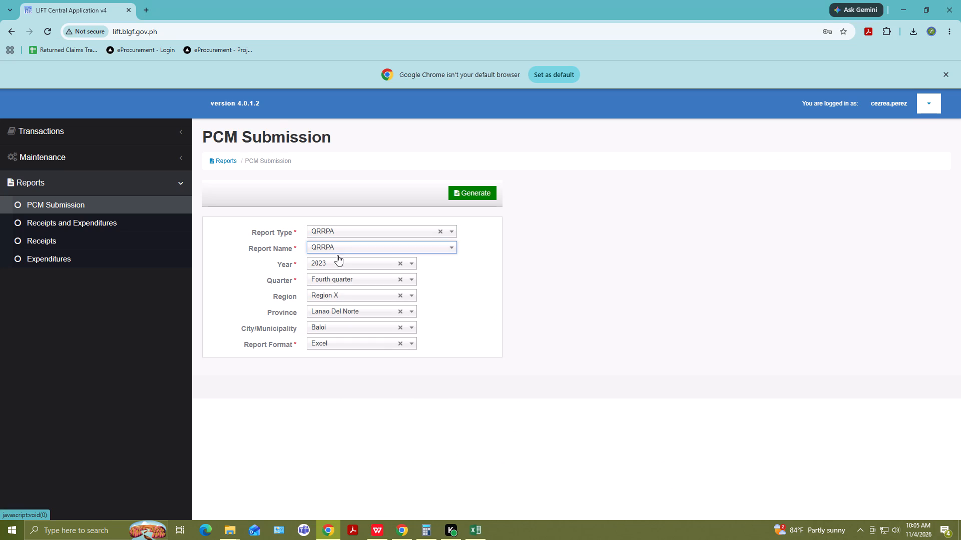
pyautogui.click(336, 228)
pyautogui.click(336, 228)
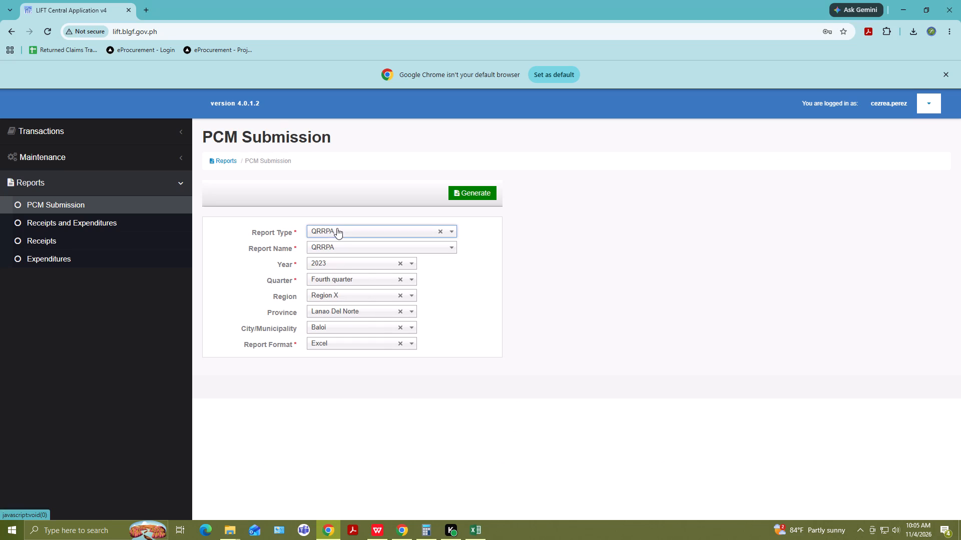
pyautogui.click(342, 252)
pyautogui.click(342, 251)
pyautogui.click(339, 262)
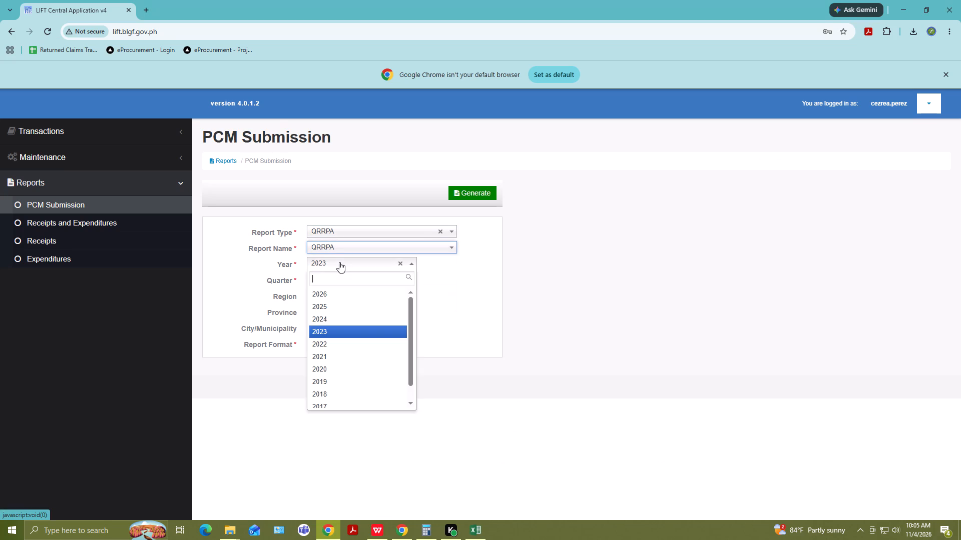
pyautogui.click(326, 319)
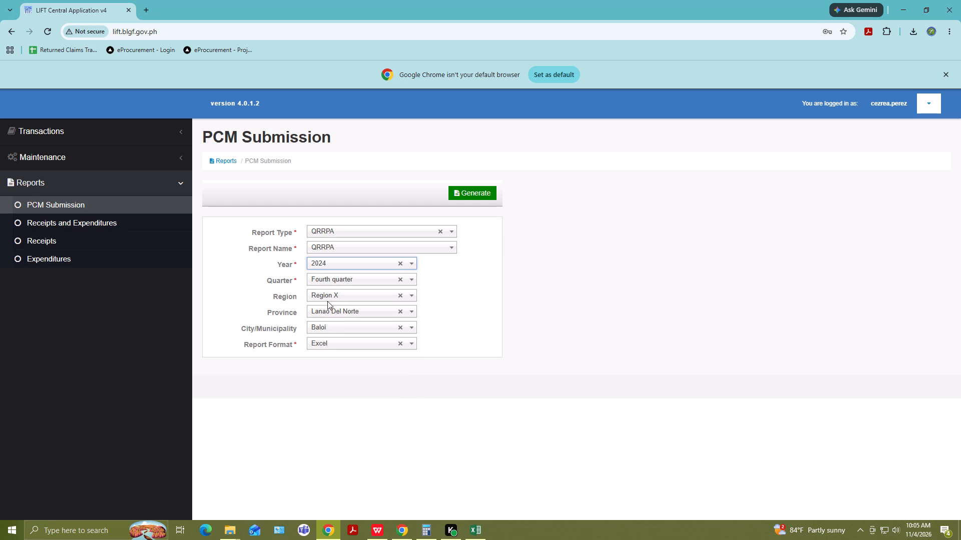
pyautogui.click(332, 280)
pyautogui.click(325, 308)
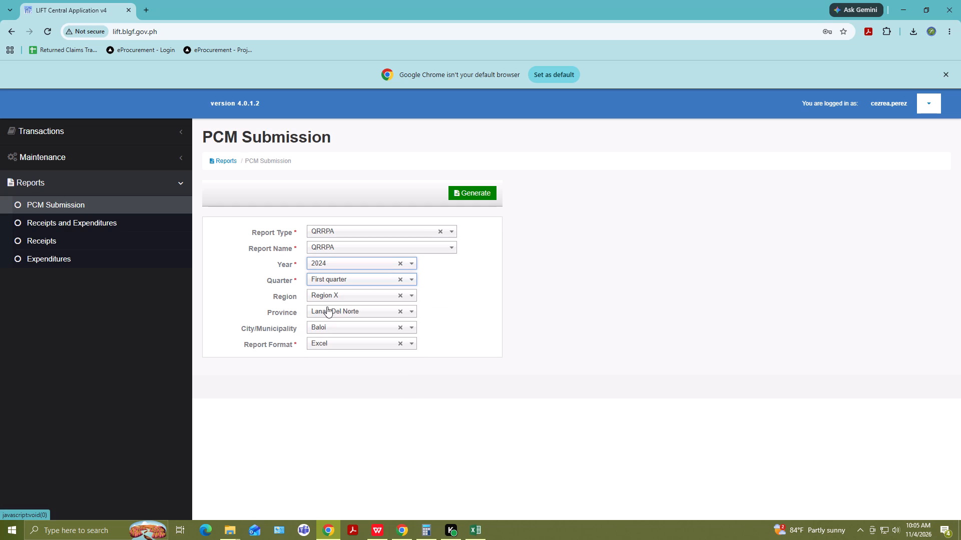
pyautogui.click(472, 191)
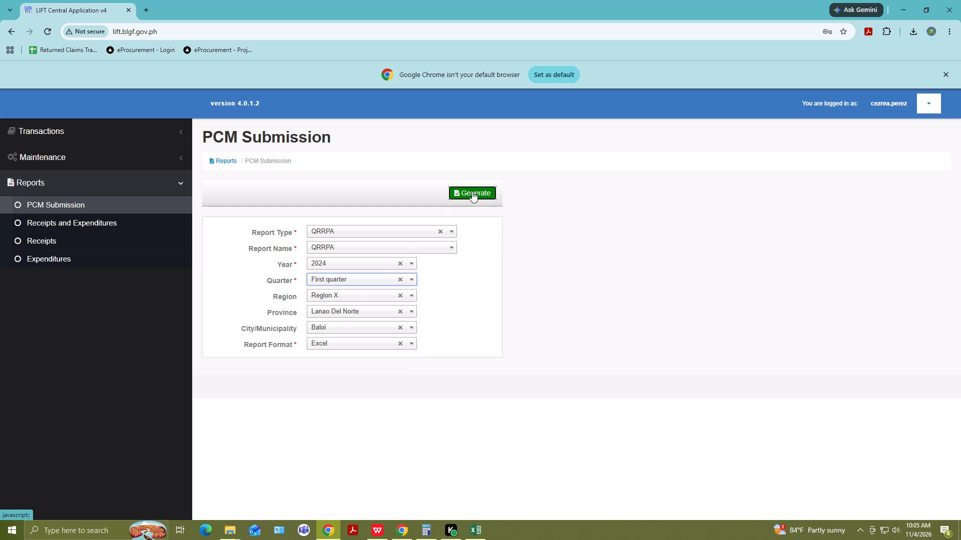
# Generate the 2024 QRRPA reports for the Second, Third and Fourth quarters.
pyautogui.click(356, 281)
pyautogui.click(334, 322)
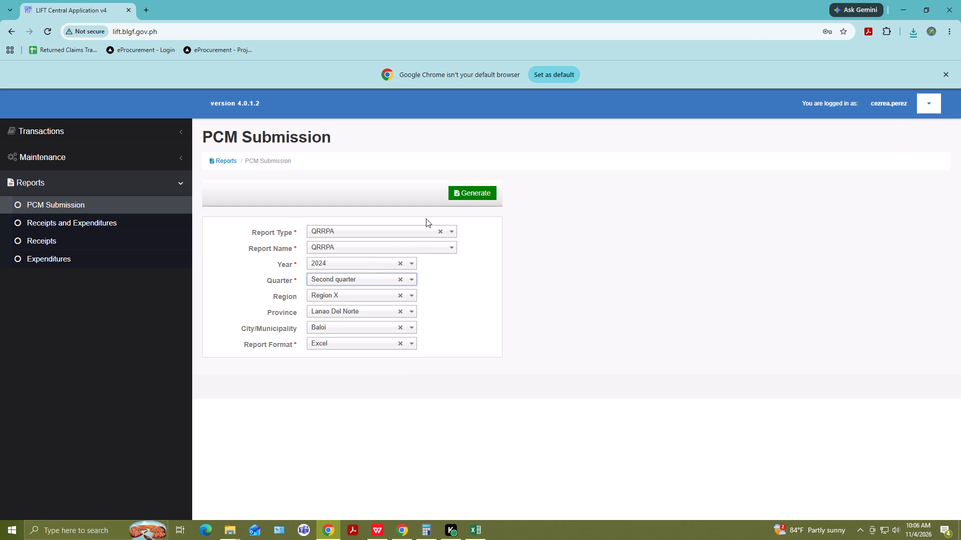
pyautogui.click(469, 191)
pyautogui.click(355, 278)
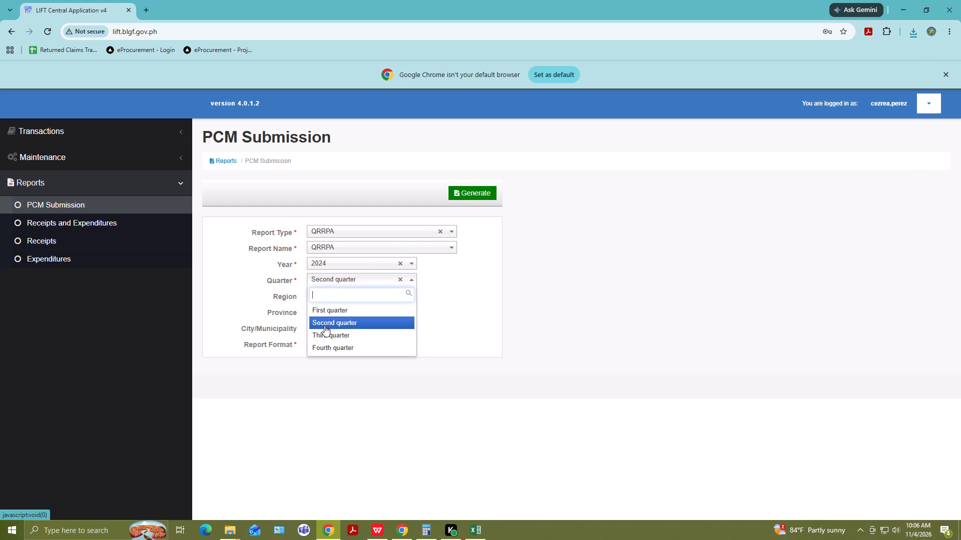
pyautogui.click(323, 336)
pyautogui.click(466, 191)
pyautogui.click(339, 279)
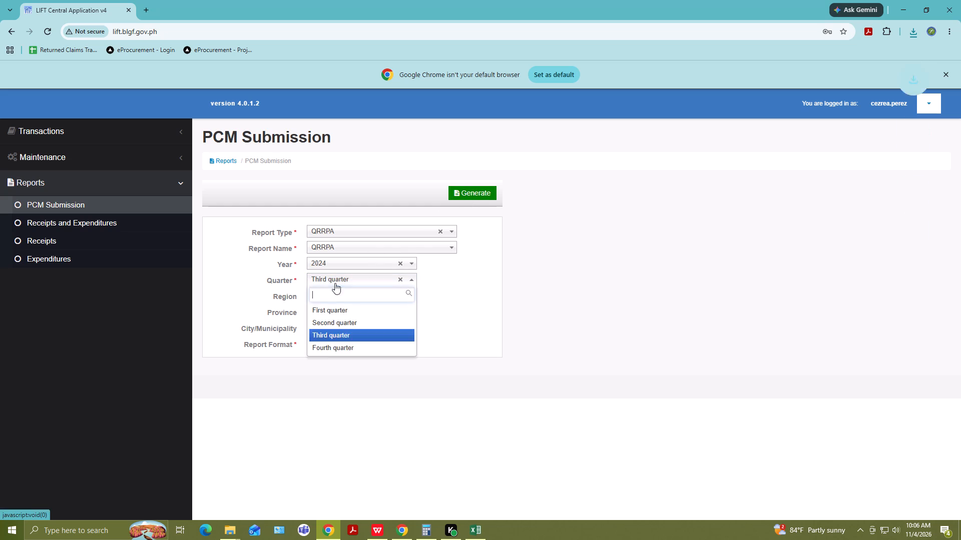
pyautogui.click(327, 347)
pyautogui.click(477, 191)
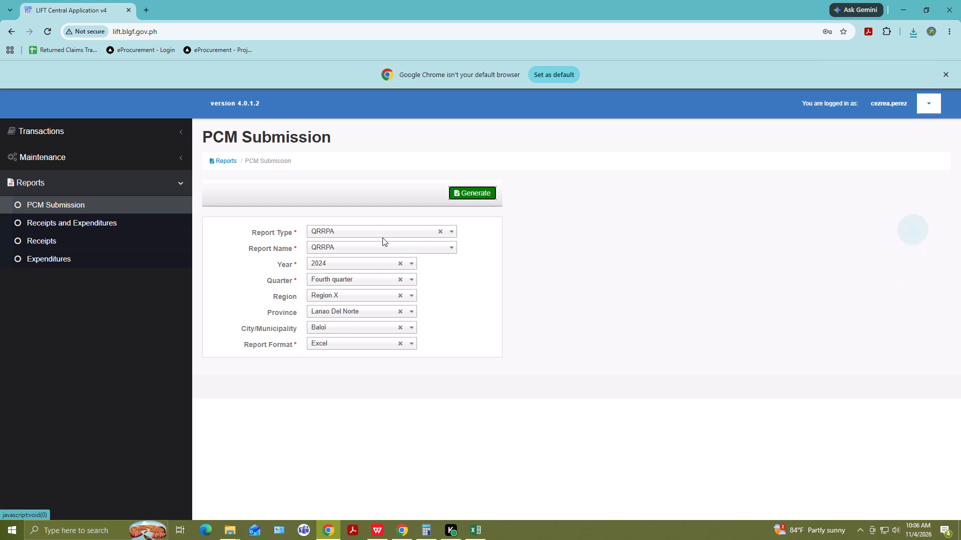
# Change the report name to Monthly Asessment Report and generate it for March 2024.
pyautogui.click(372, 245)
pyautogui.click(342, 275)
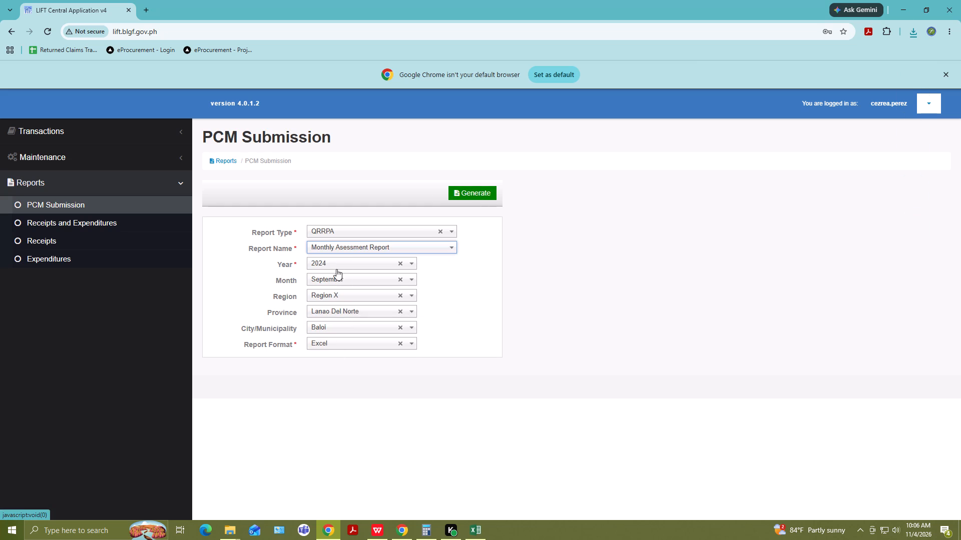
pyautogui.click(336, 276)
pyautogui.scroll(4, 328, 317)
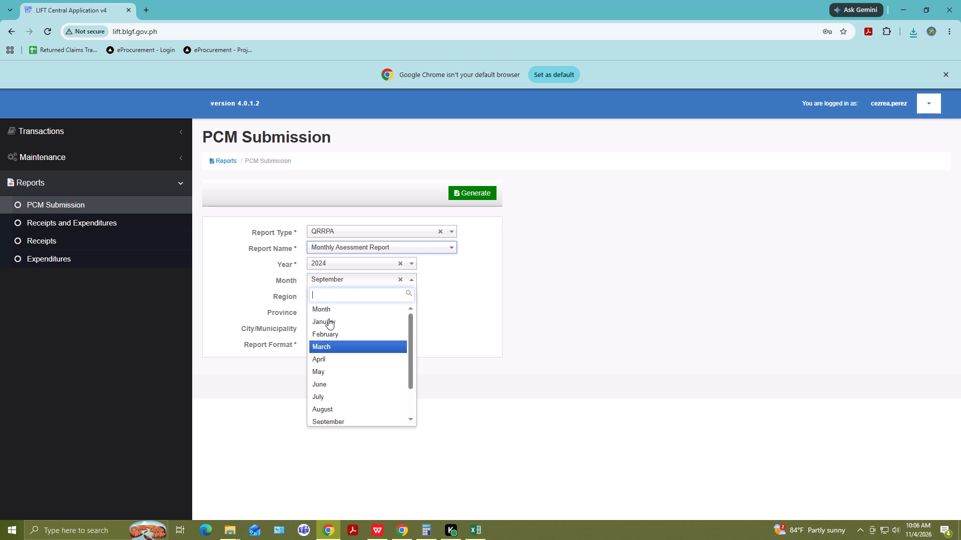
pyautogui.click(320, 333)
pyautogui.click(329, 276)
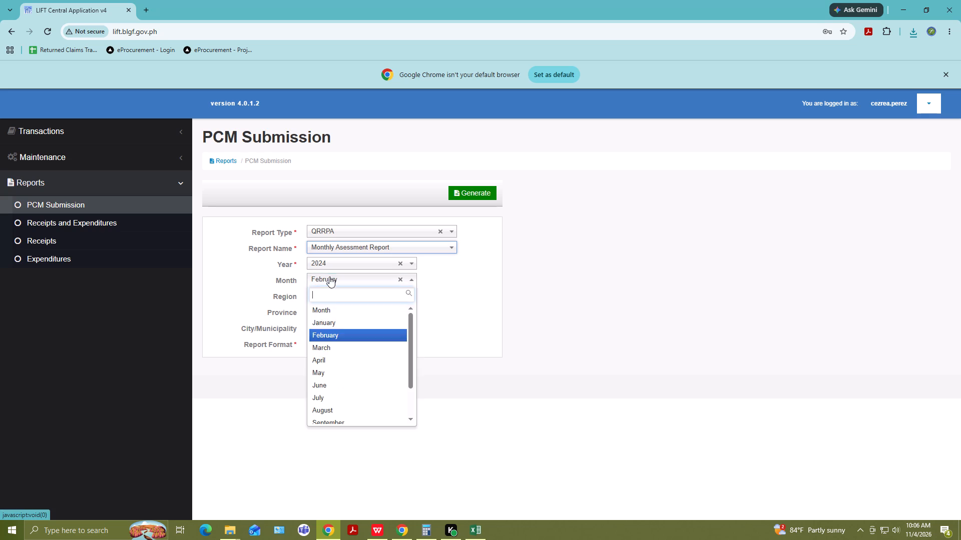
pyautogui.click(326, 343)
pyautogui.click(474, 193)
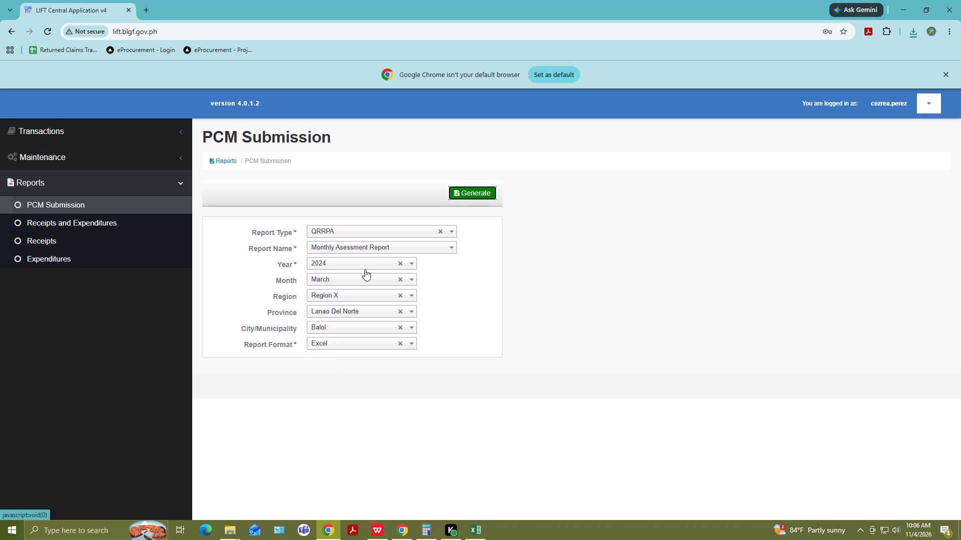
# Generate the 2024 Monthly Asessment Report for June, September and December.
pyautogui.click(357, 276)
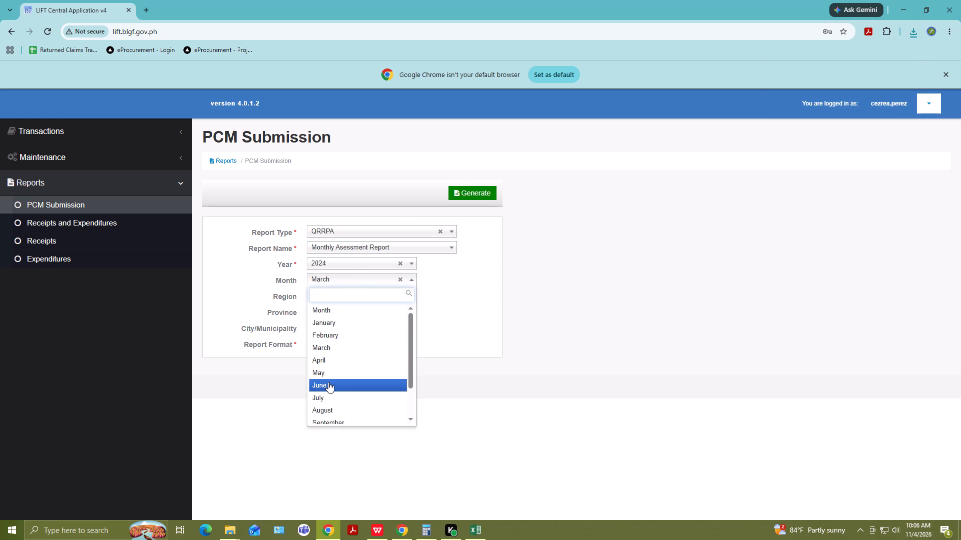
pyautogui.click(328, 382)
pyautogui.click(458, 191)
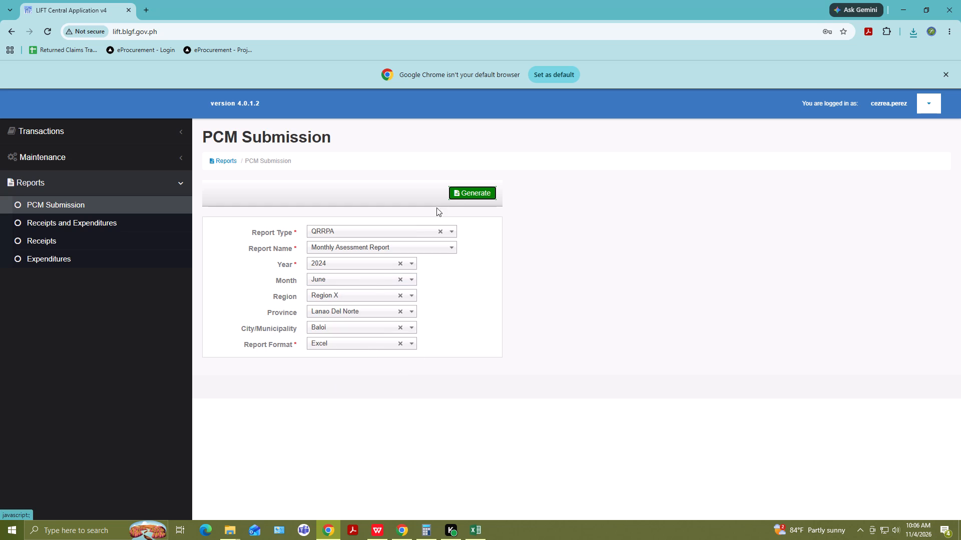
pyautogui.click(348, 280)
pyautogui.scroll(-1, 338, 391)
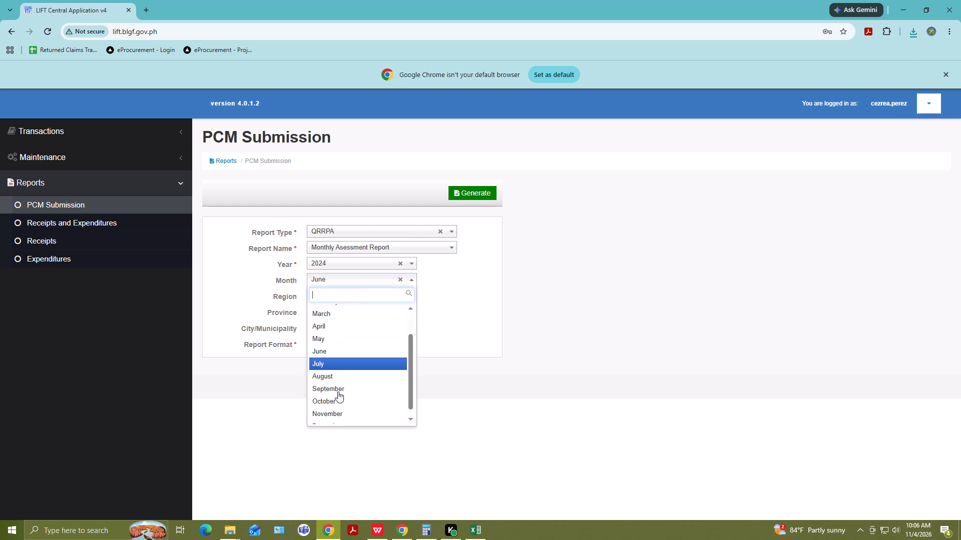
pyautogui.click(336, 378)
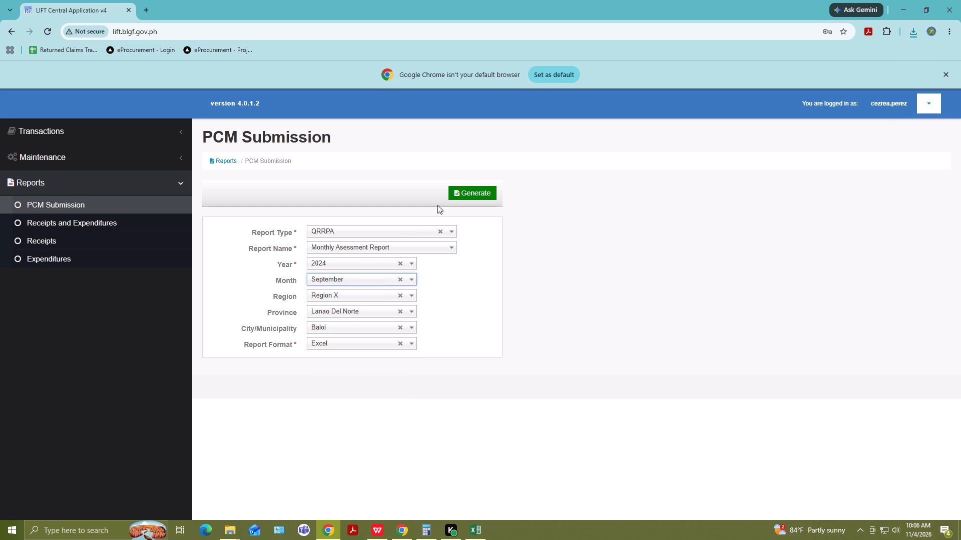
pyautogui.click(464, 191)
pyautogui.click(333, 277)
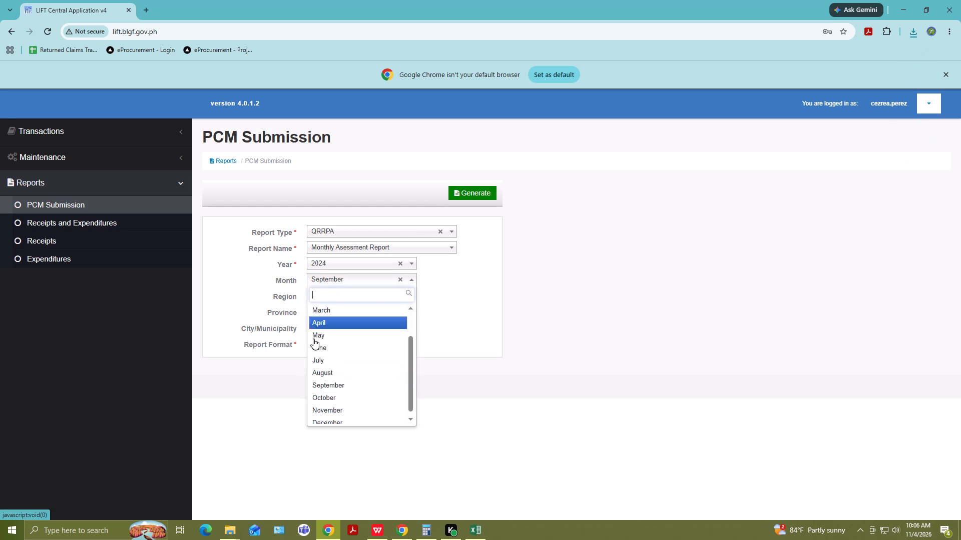
pyautogui.scroll(-4, 331, 404)
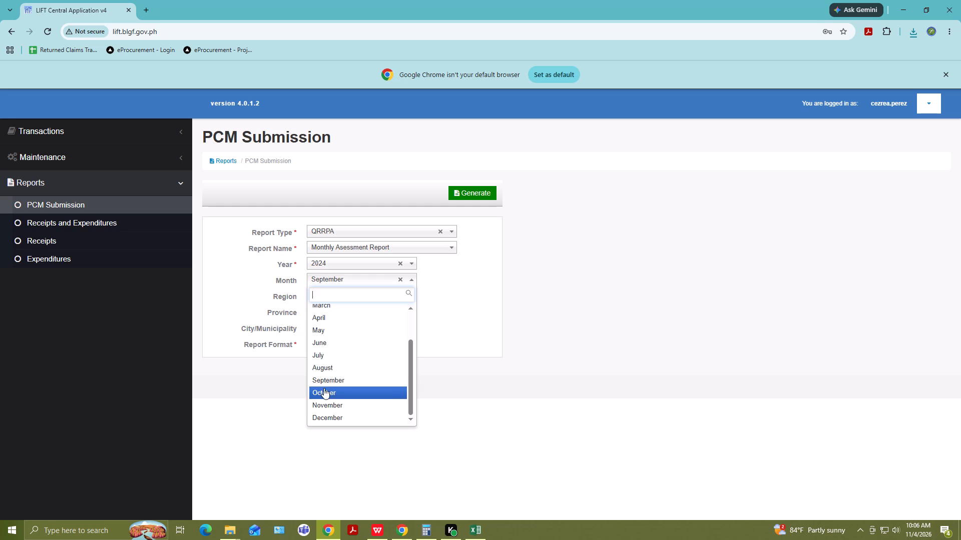
pyautogui.click(322, 421)
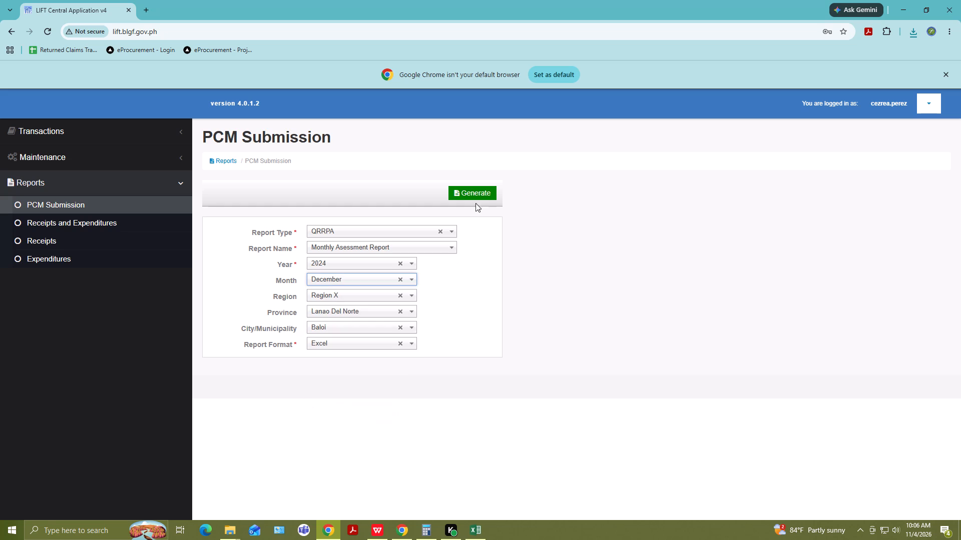
pyautogui.click(473, 189)
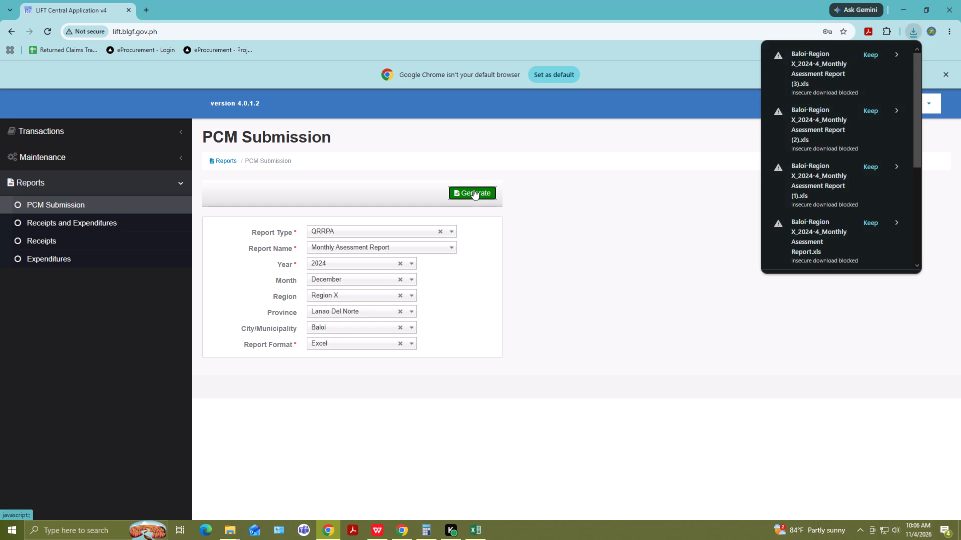
# Keep the blocked downloads of the four 2024-4 Monthly Asessment Report files and the 2024-4 and 2024-3 QRRPA files.
pyautogui.click(868, 51)
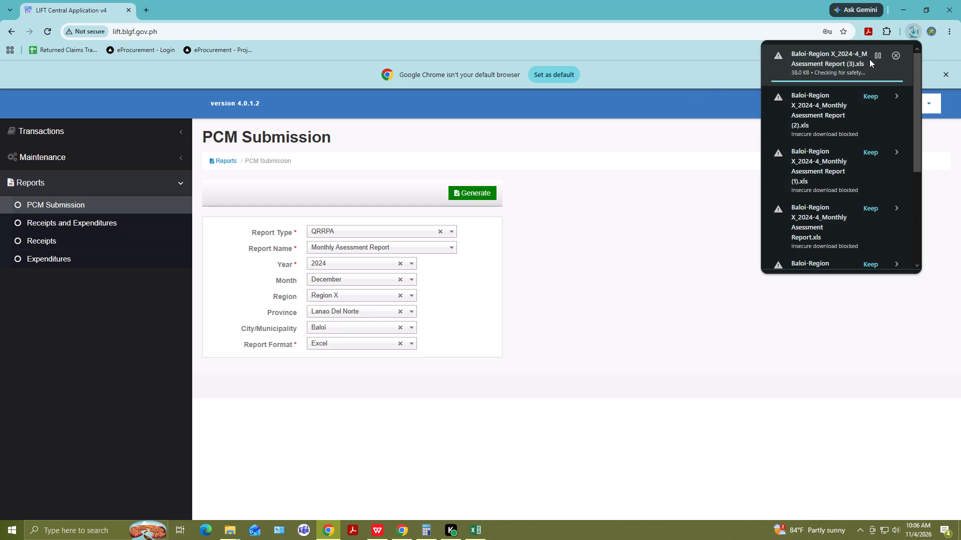
pyautogui.click(868, 91)
pyautogui.click(867, 128)
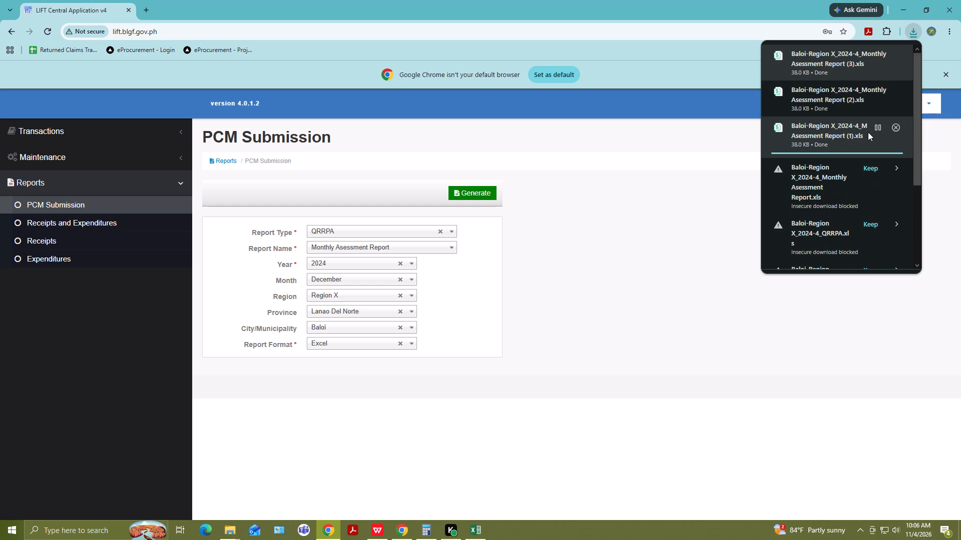
pyautogui.click(873, 164)
pyautogui.click(871, 199)
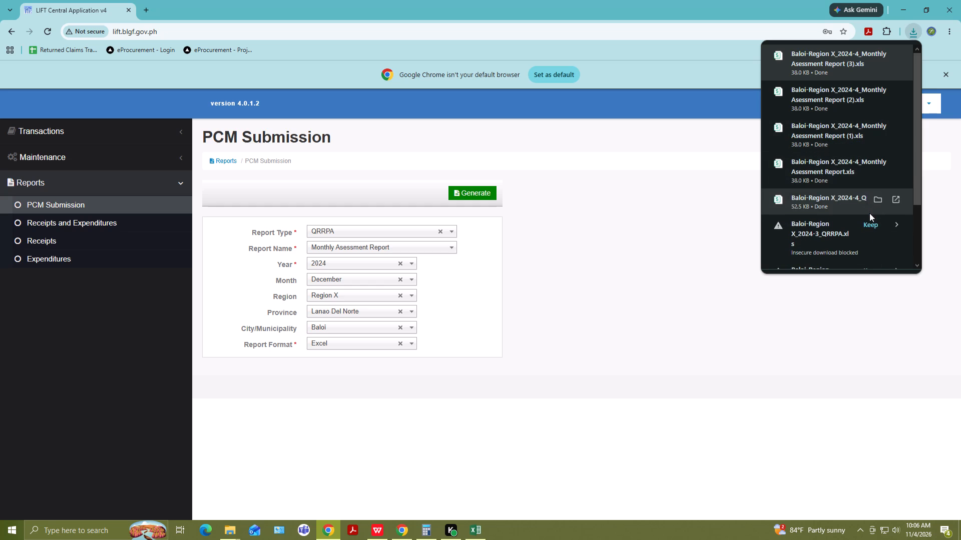
pyautogui.click(869, 222)
pyautogui.scroll(-4, 851, 190)
pyautogui.click(874, 193)
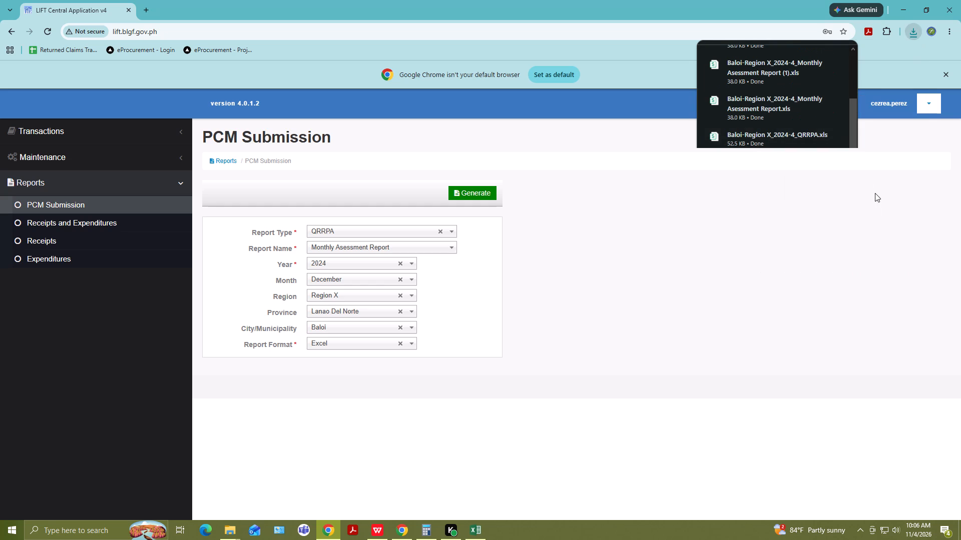
# Reopen the recent download history and keep the blocked 2024-1 QRRPA (1) and 2024-2 QRRPA files.
pyautogui.click(906, 53)
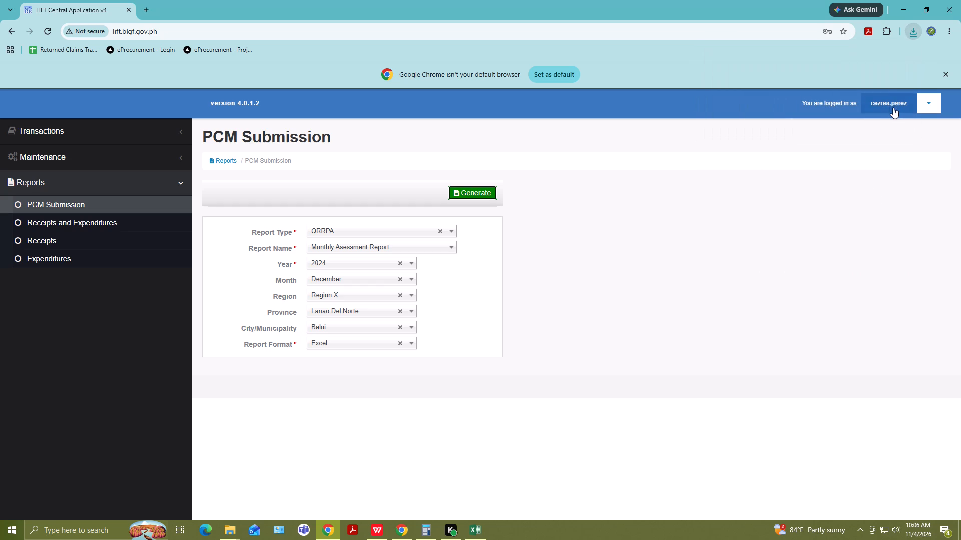
pyautogui.click(911, 33)
pyautogui.scroll(-2, 876, 246)
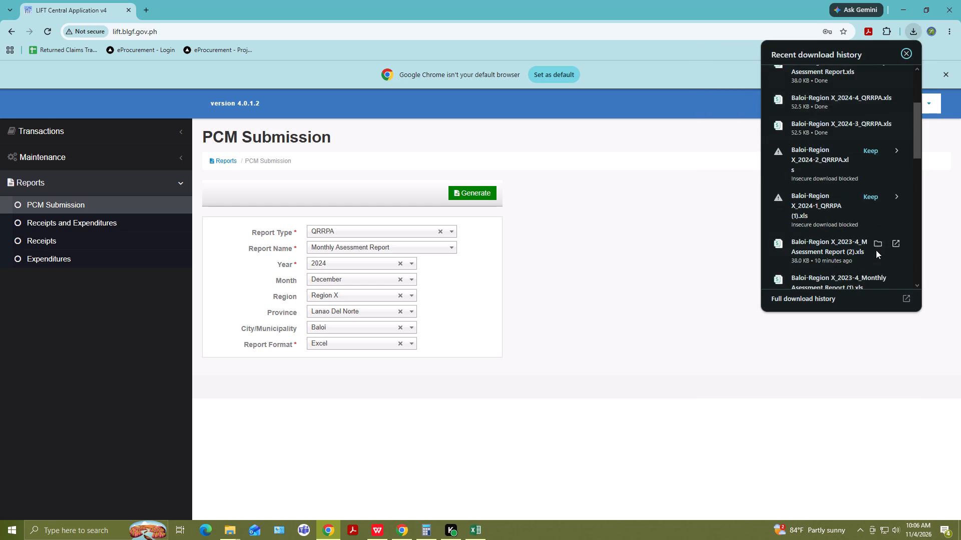
pyautogui.scroll(-1, 876, 250)
pyautogui.click(868, 139)
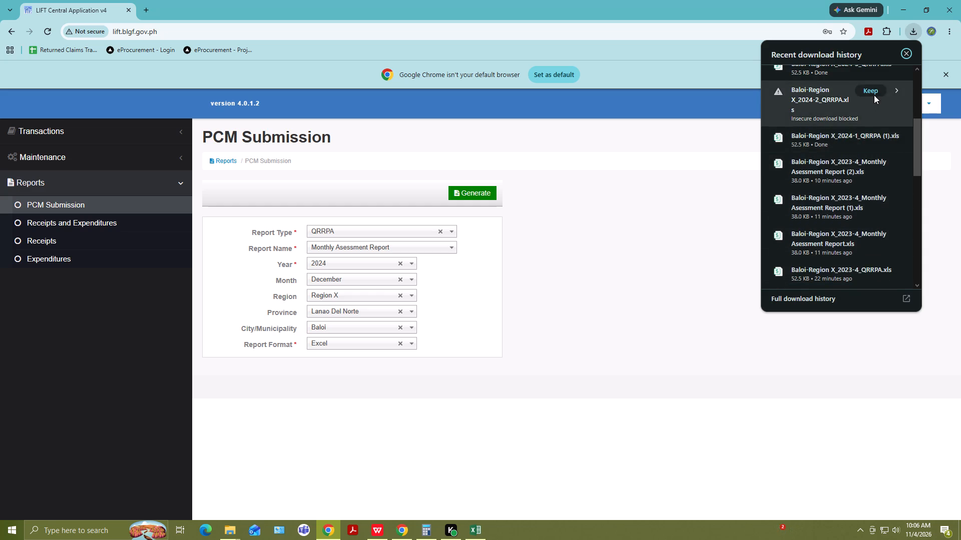
pyautogui.click(874, 95)
pyautogui.scroll(2, 865, 134)
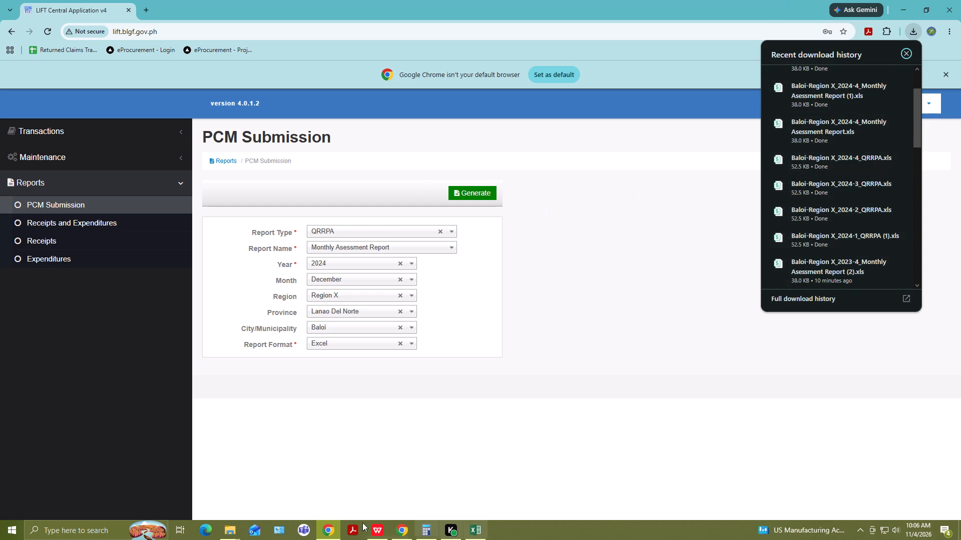
# Check the Downloads folder for the 2024 Baloi report files, and close its window.
pyautogui.click(228, 530)
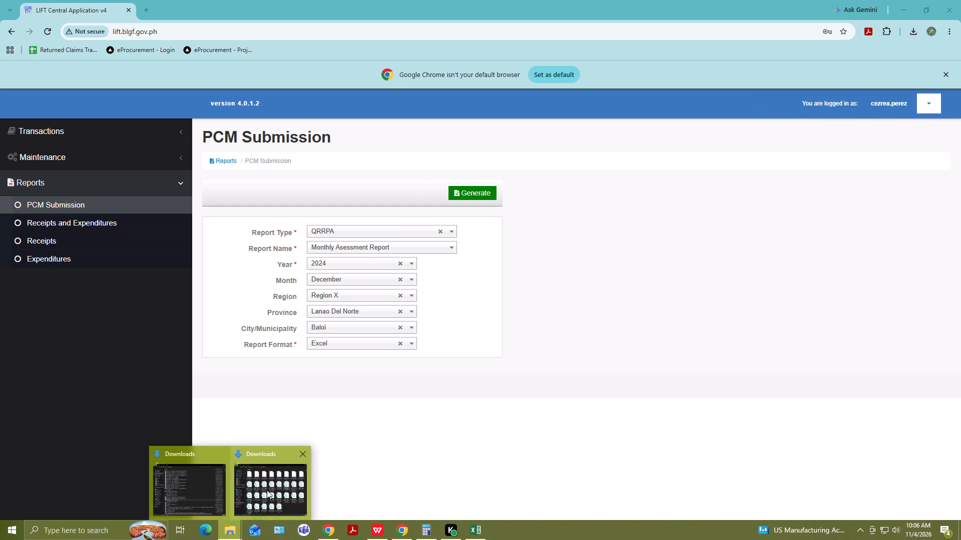
pyautogui.click(267, 490)
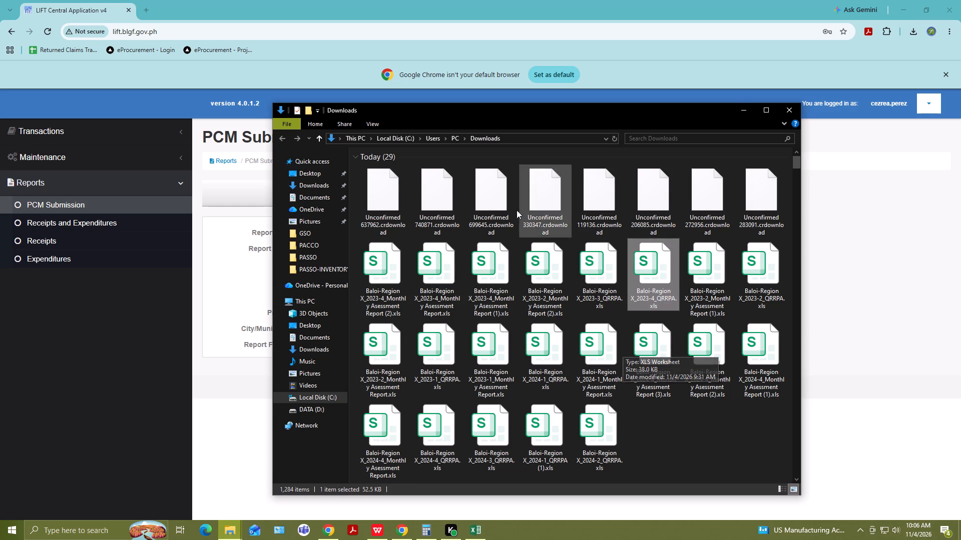
pyautogui.click(788, 110)
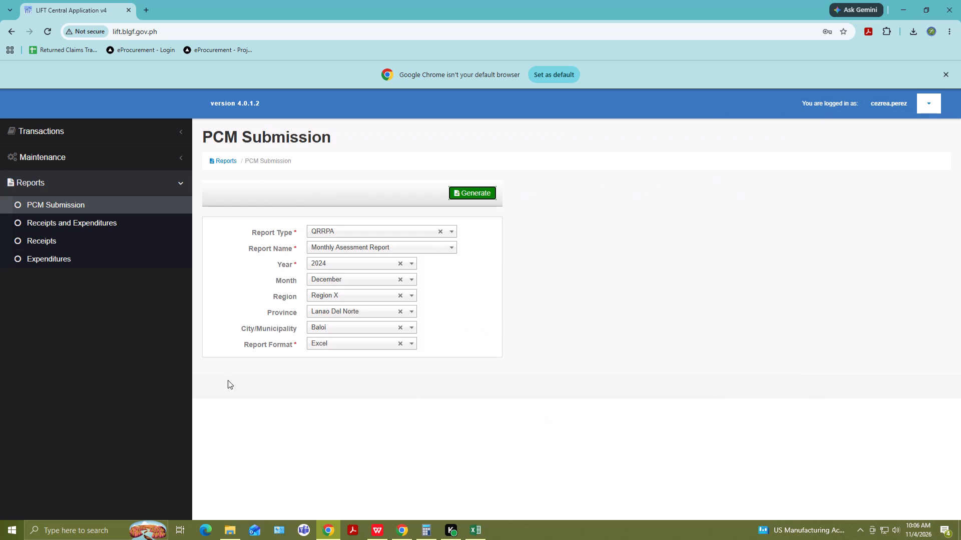
# Open Baloi-Region X_2024-1_Monthly Asessment Report.xls from the Downloads folder.
pyautogui.click(232, 531)
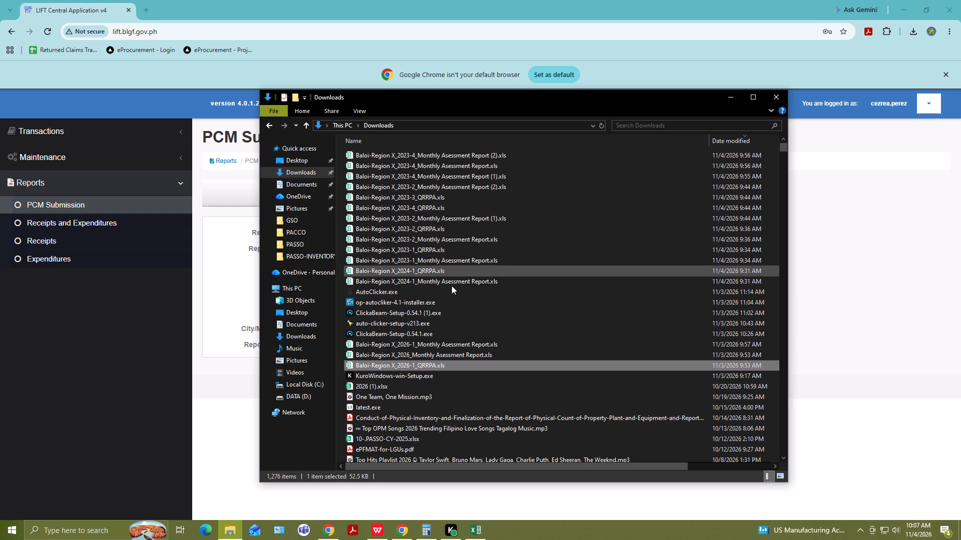
pyautogui.click(410, 278)
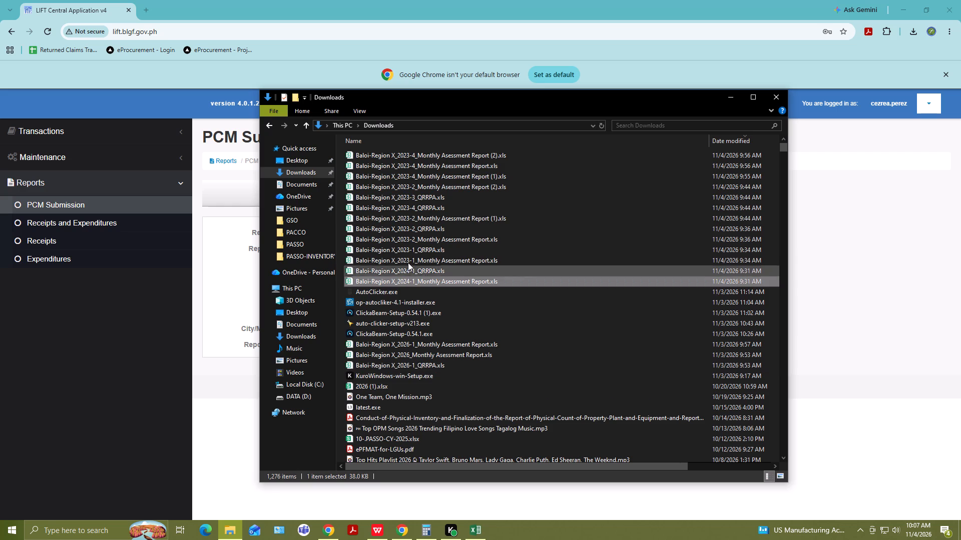
pyautogui.click(403, 280)
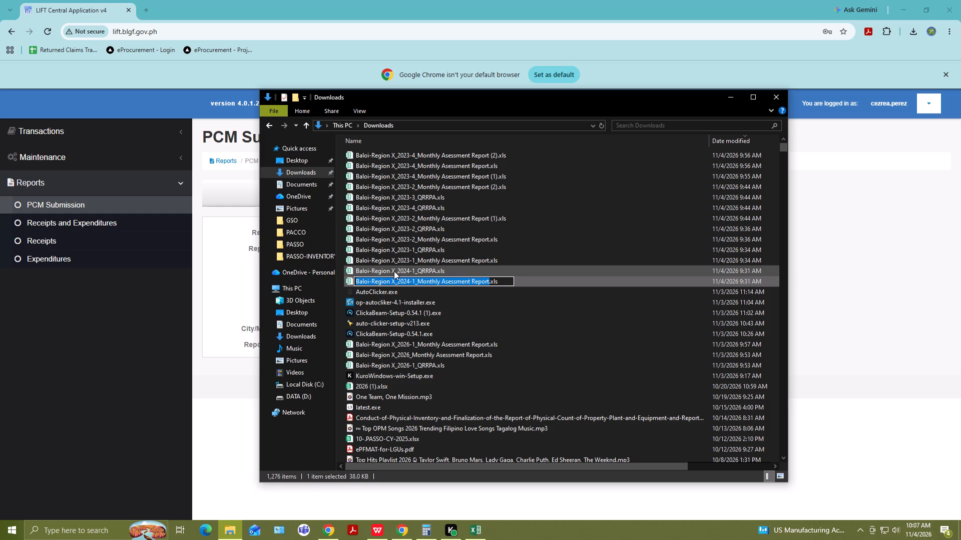
pyautogui.click(412, 307)
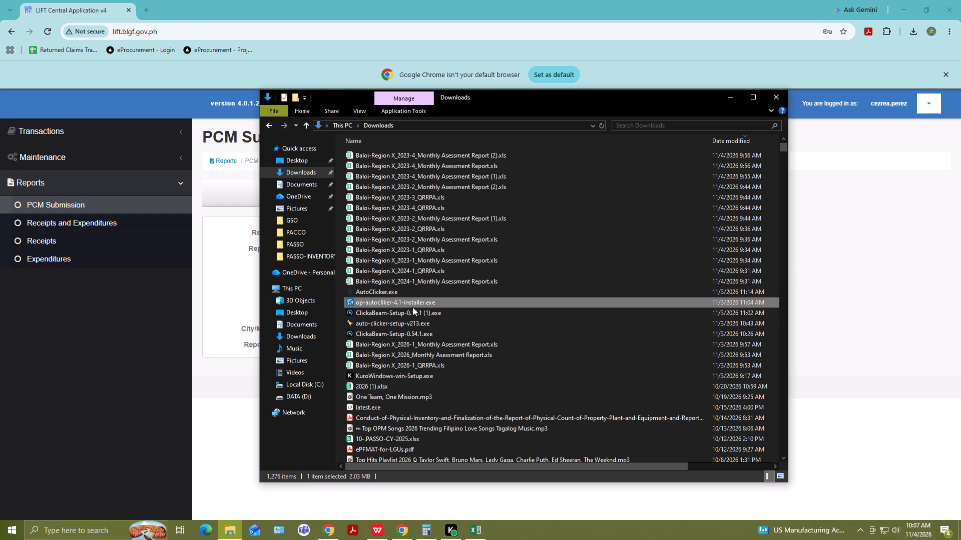
pyautogui.doubleClick(407, 283)
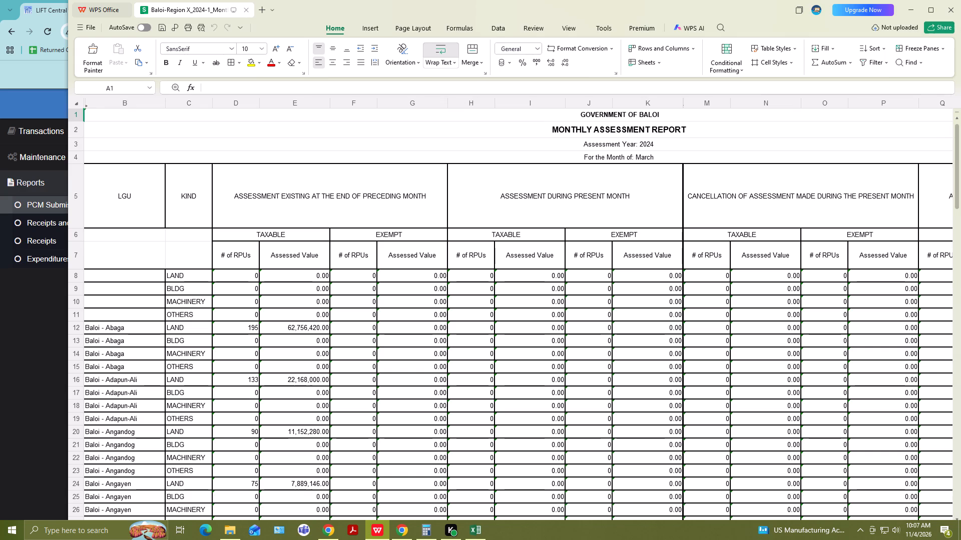
# Copy the four TOTAL-row values under Assessment Made at the End of Present Month, Q120 through T120, in the March 2024 report.
pyautogui.scroll(-11, 584, 282)
pyautogui.scroll(-5, 532, 385)
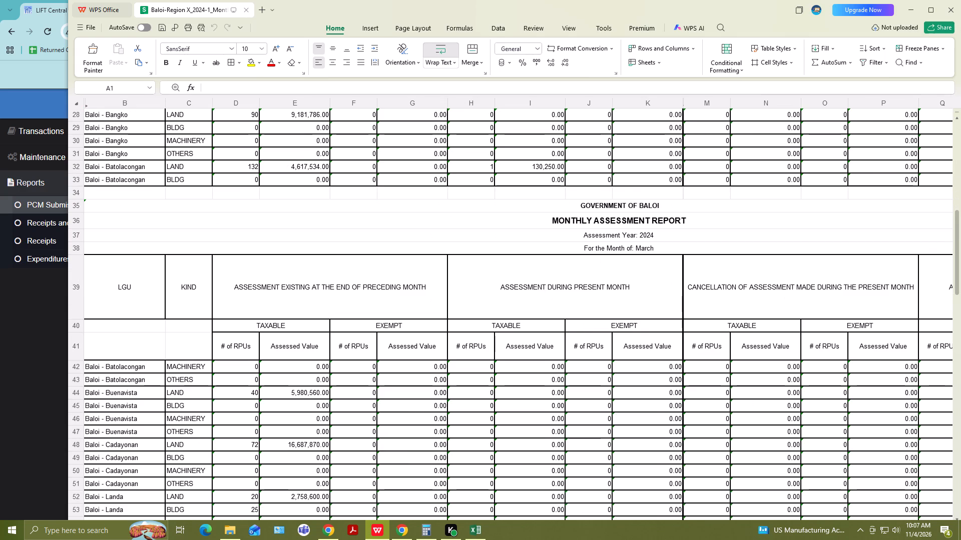
pyautogui.moveTo(956, 219); pyautogui.dragTo(953, 487)
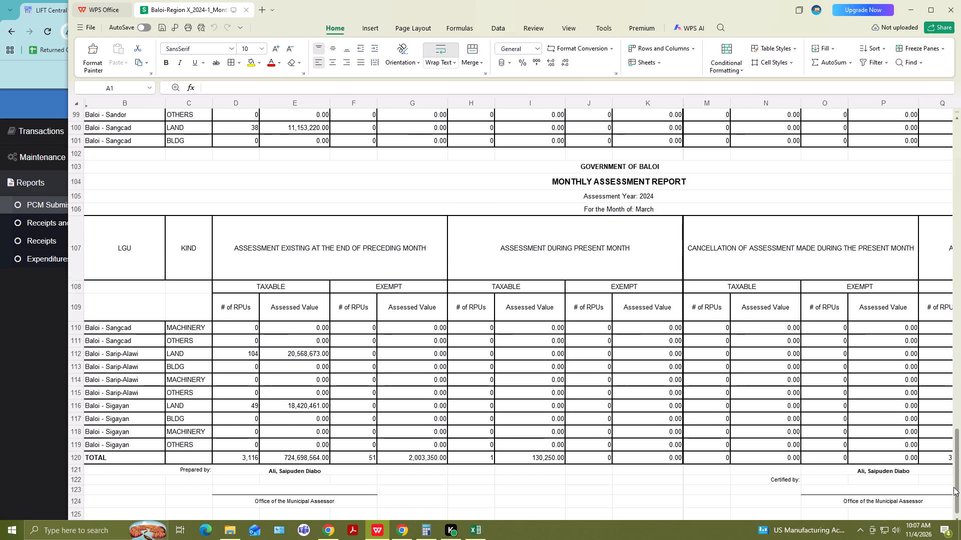
pyautogui.moveTo(953, 487); pyautogui.dragTo(953, 485)
pyautogui.click(606, 457)
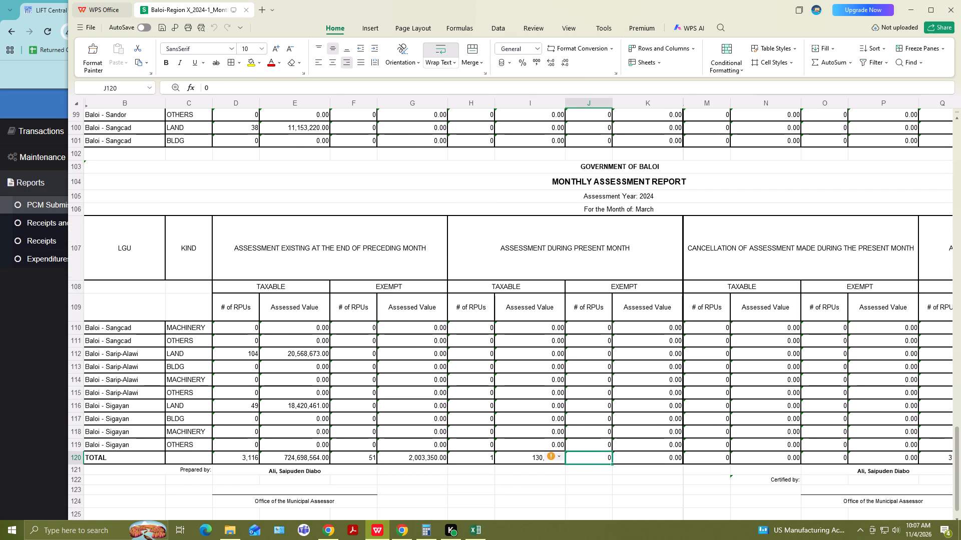
pyautogui.press('Right')
pyautogui.press('Right')
pyautogui.press('Right')
pyautogui.press('Right')
pyautogui.press('Right')
pyautogui.press('Right')
pyautogui.press('Right')
pyautogui.press('Right')
pyautogui.press('Right')
pyautogui.press('Right')
pyautogui.press('Right')
pyautogui.press('Right')
pyautogui.press('Right')
pyautogui.press('Right')
pyautogui.press('Right')
pyautogui.press('Right')
pyautogui.press('Right')
pyautogui.press('Right')
pyautogui.press('Right')
pyautogui.press('Right')
pyautogui.press('Left')
pyautogui.press('Left')
pyautogui.press('Left')
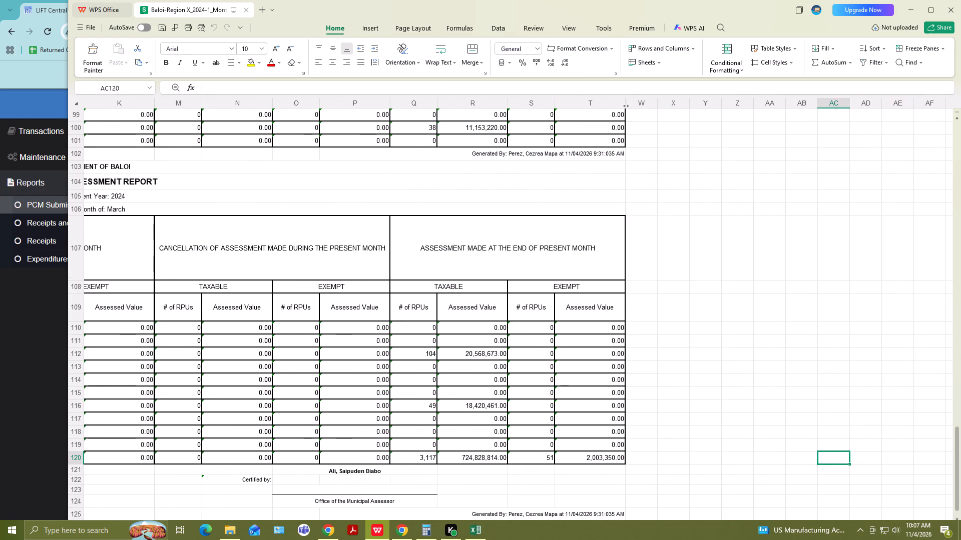
pyautogui.moveTo(425, 458); pyautogui.dragTo(623, 457)
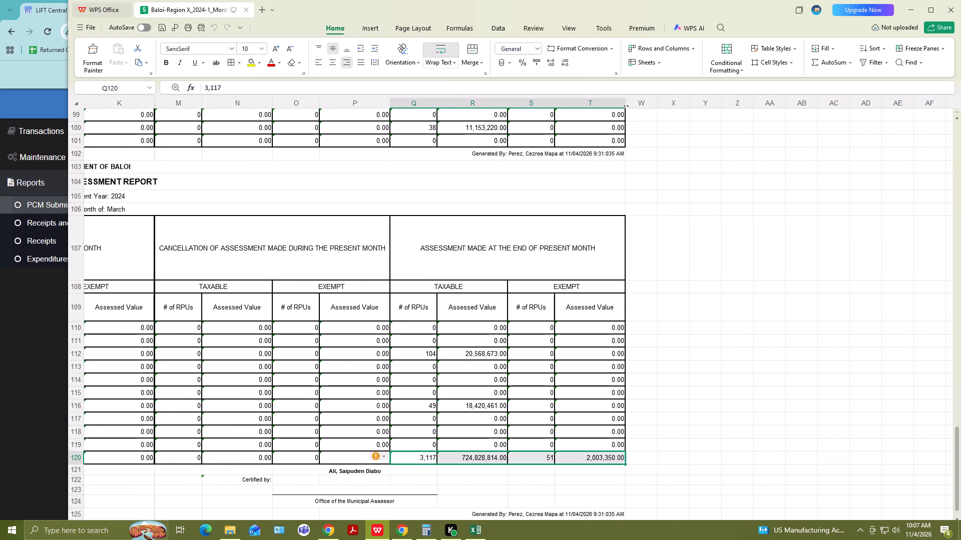
pyautogui.hotkey('ctrl', 'c')
# Paste the copied totals into the 2024 1st quarter row of Book1 starting at C16, and close the March 2024 report.
pyautogui.click(478, 531)
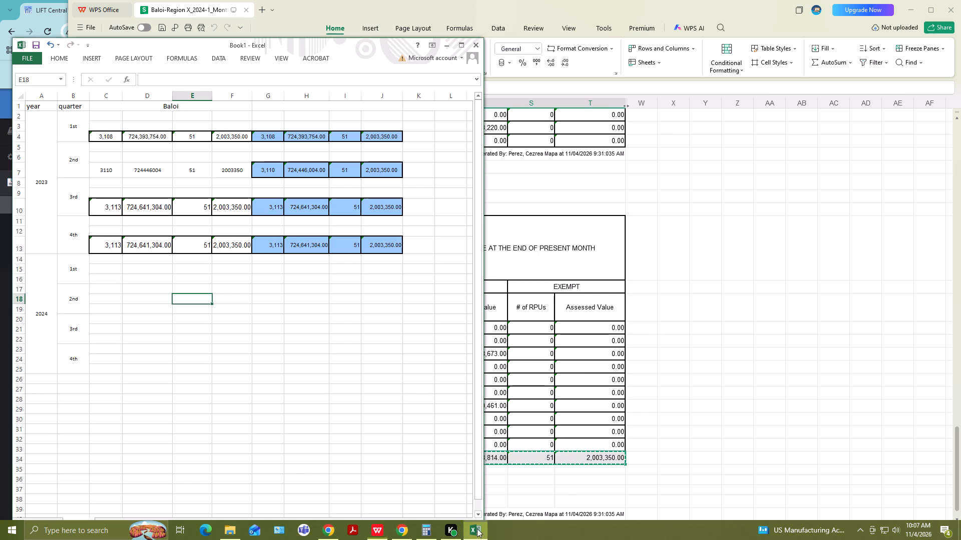
pyautogui.click(99, 279)
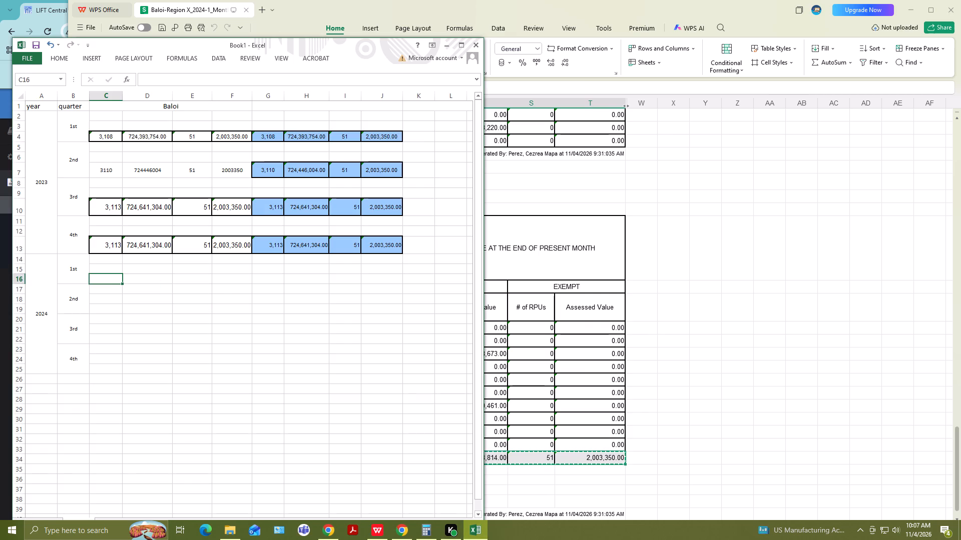
pyautogui.hotkey('ctrl', 'v')
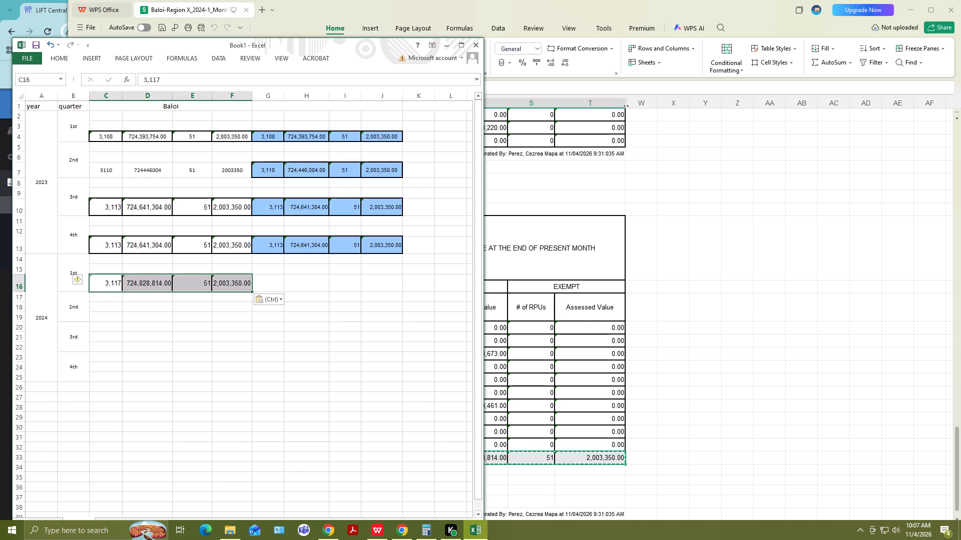
pyautogui.click(665, 306)
pyautogui.click(249, 6)
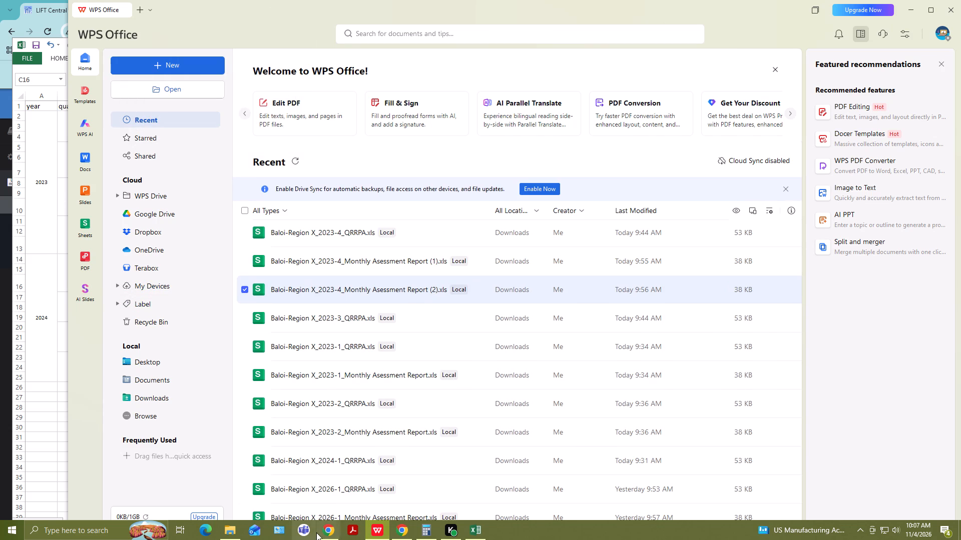
# Check the Downloads folder for more 2024 Baloi report files, and return to the WPS Office recent files.
pyautogui.click(228, 534)
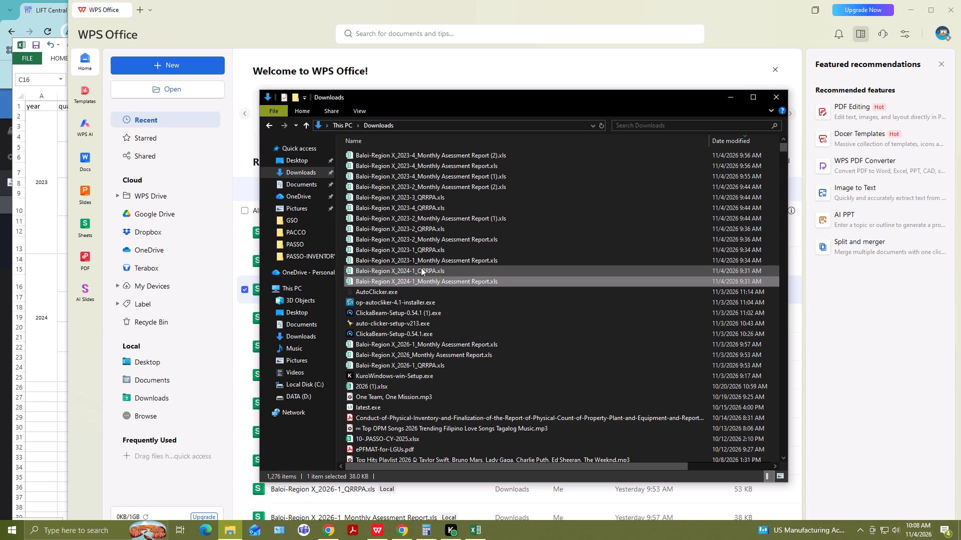
pyautogui.scroll(-1, 420, 266)
pyautogui.scroll(4, 413, 264)
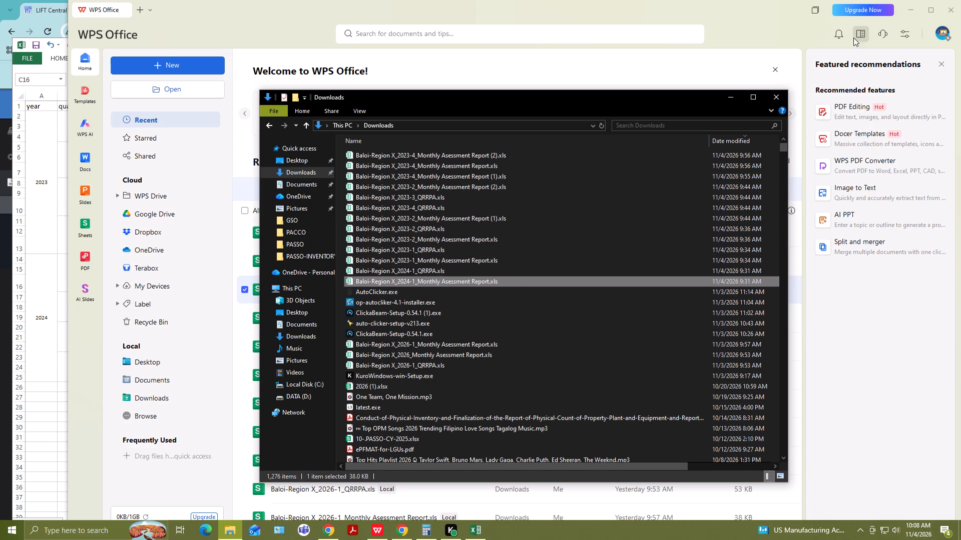
pyautogui.click(200, 107)
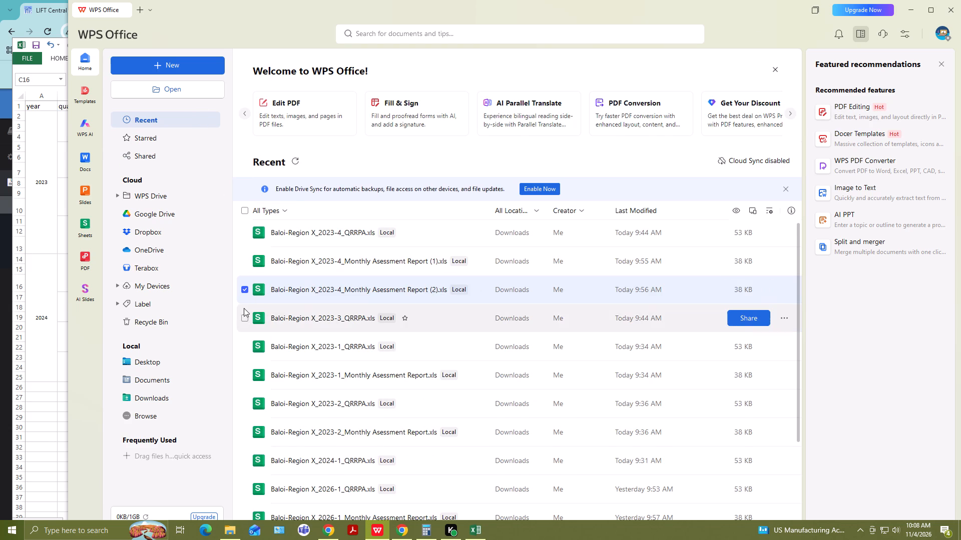
# Check the periods of the 2023-4 (1), 2024-1 and 2023-4 (2) Monthly Asessment Report files, closing each after viewing.
pyautogui.doubleClick(344, 263)
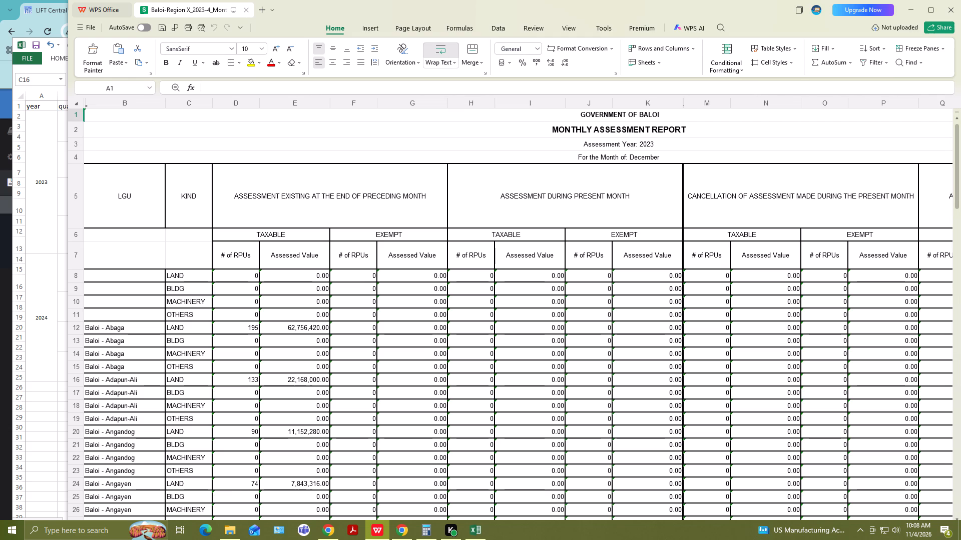
pyautogui.click(246, 10)
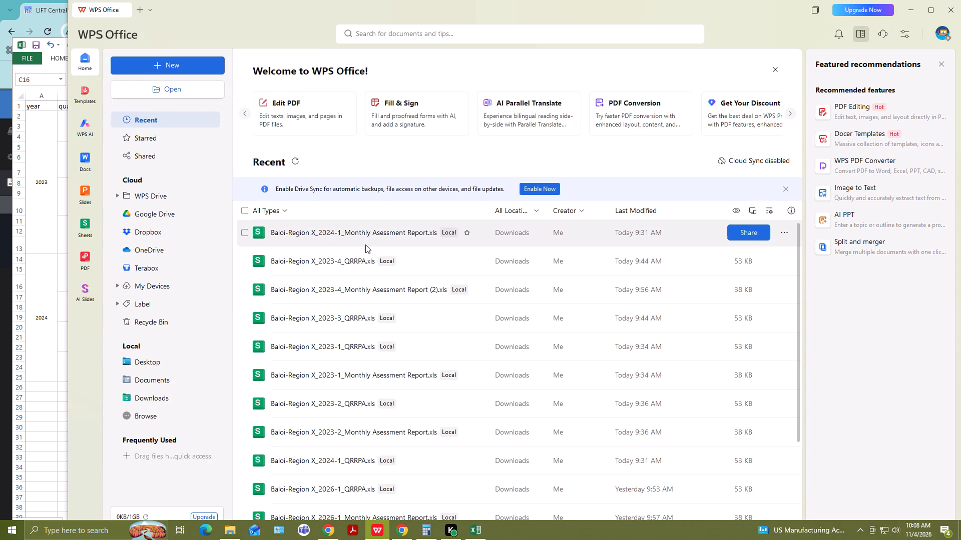
pyautogui.doubleClick(367, 238)
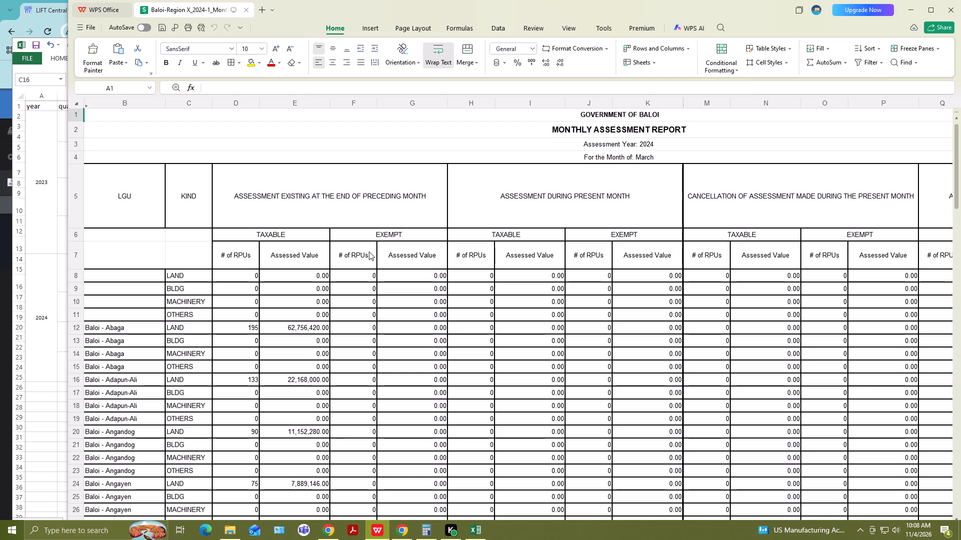
pyautogui.click(248, 8)
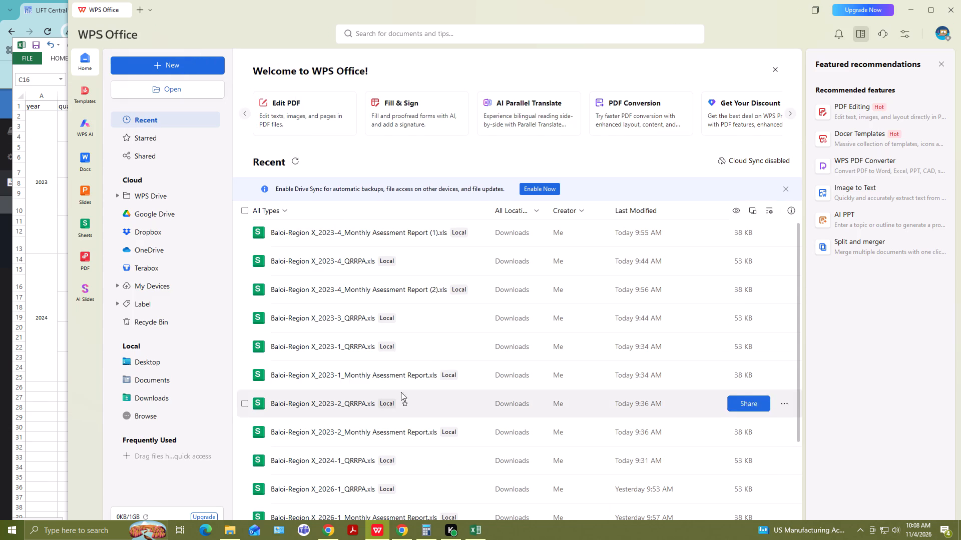
pyautogui.doubleClick(424, 288)
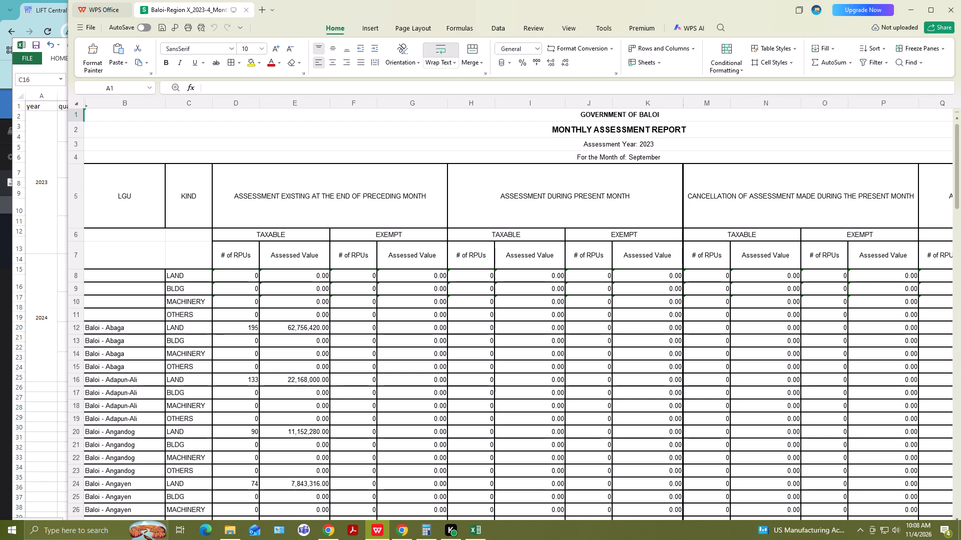
pyautogui.scroll(-14, 538, 341)
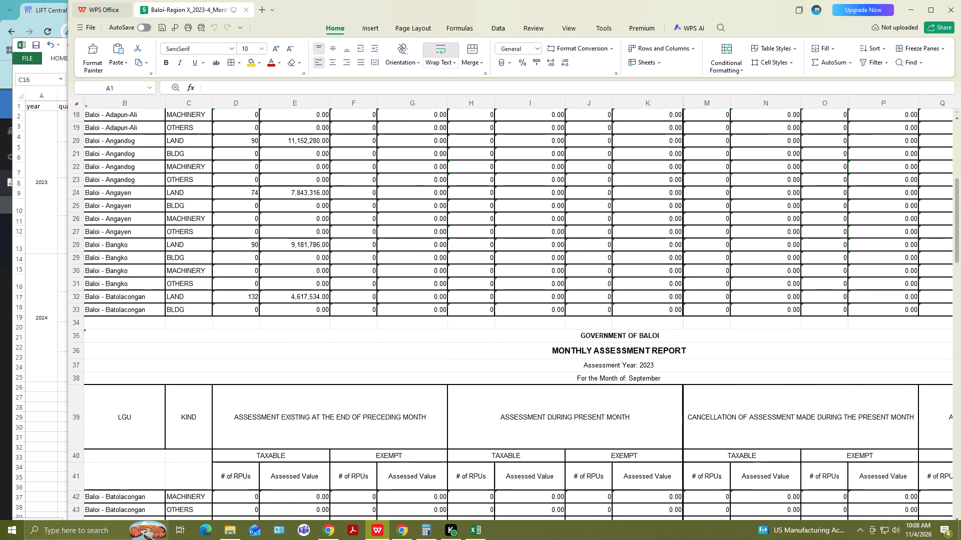
pyautogui.scroll(-13, 525, 377)
pyautogui.scroll(17, 585, 364)
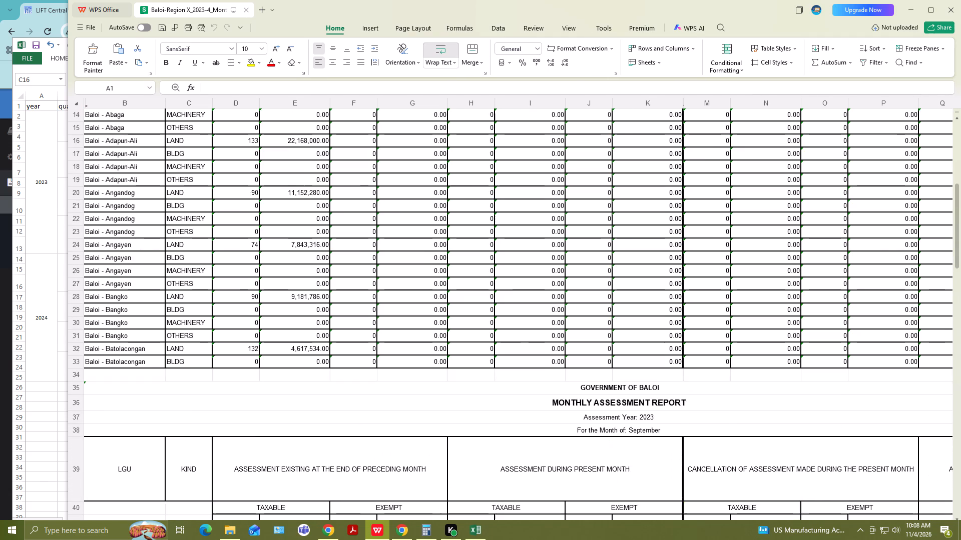
pyautogui.scroll(15, 567, 363)
pyautogui.scroll(-5, 573, 355)
pyautogui.scroll(9, 573, 355)
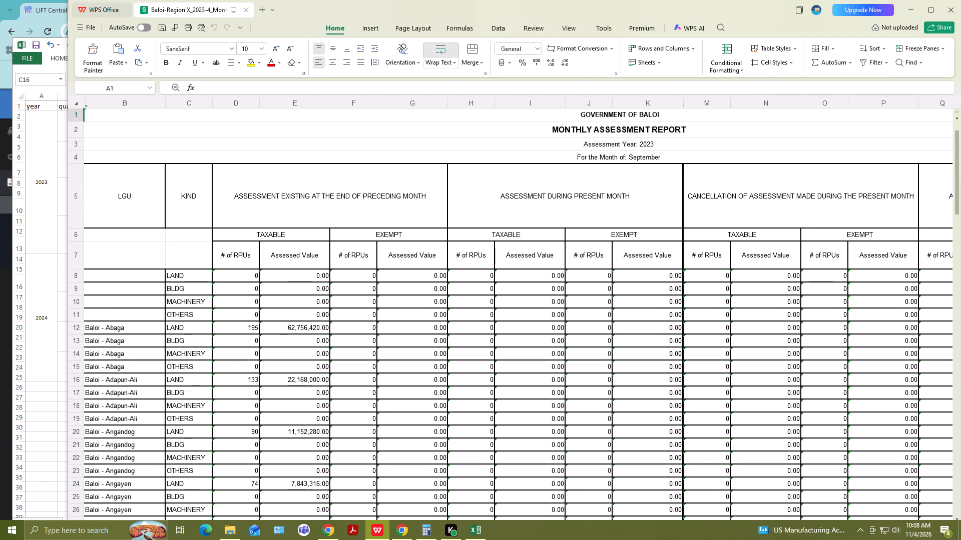
pyautogui.click(243, 10)
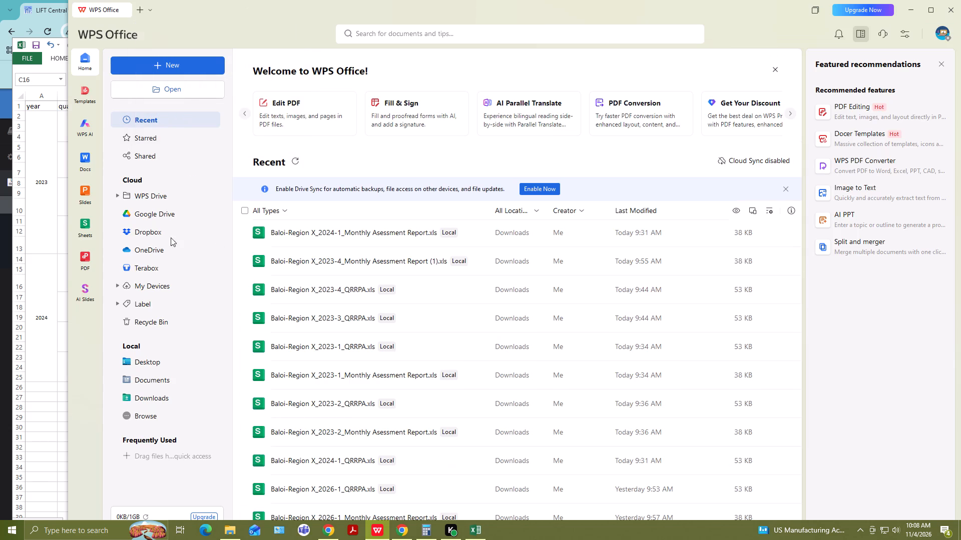
# Delete the twelve listed Baloi report files and Matungao-Region X_2026-1_QRRPA (1).xls from the recent files, moving them to the Recycle Bin.
pyautogui.click(249, 232)
pyautogui.click(244, 258)
pyautogui.click(247, 292)
pyautogui.click(244, 323)
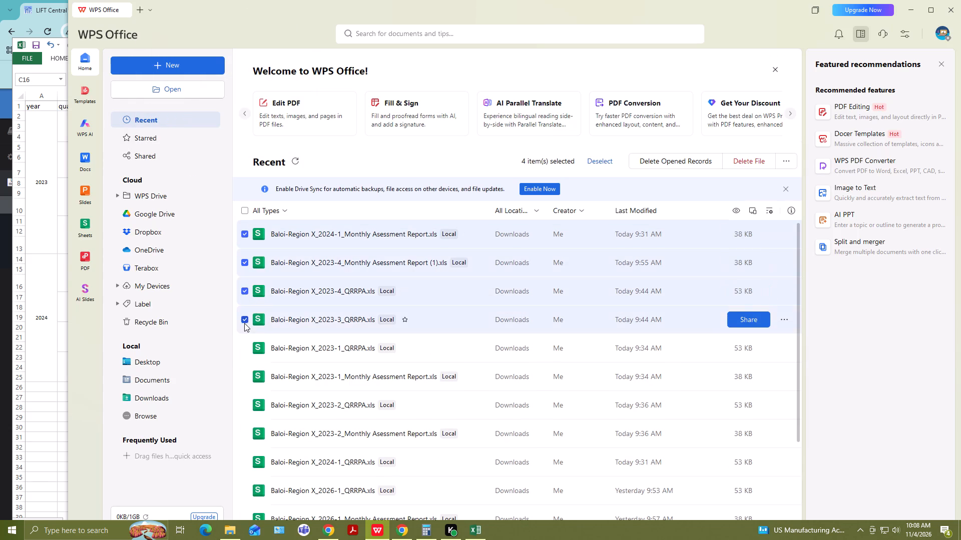
pyautogui.click(249, 348)
pyautogui.scroll(-4, 255, 332)
pyautogui.click(244, 252)
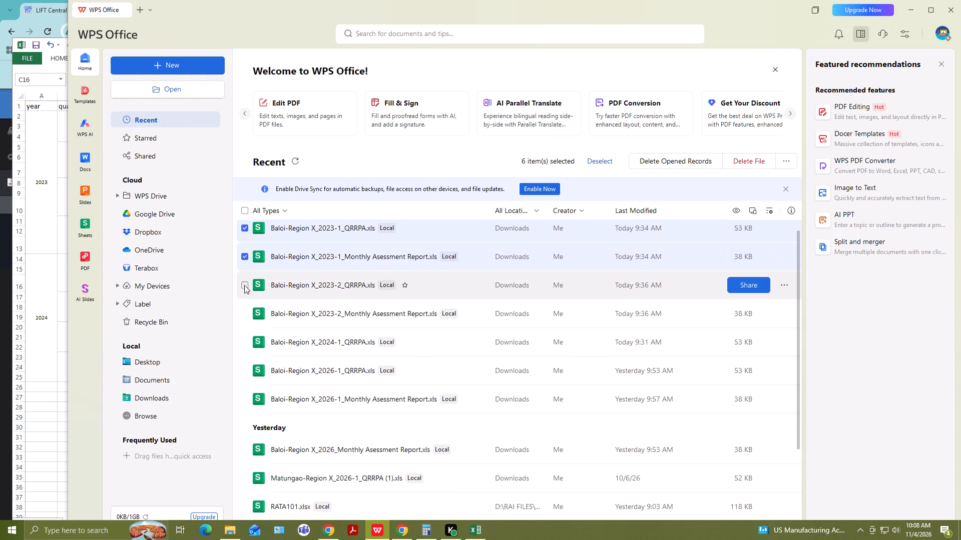
pyautogui.click(249, 283)
pyautogui.click(245, 312)
pyautogui.click(242, 334)
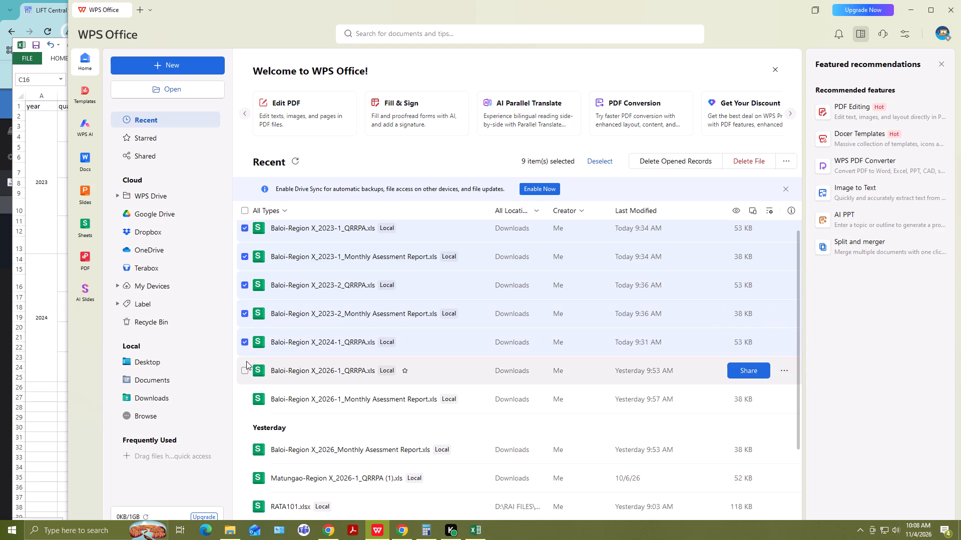
pyautogui.click(246, 361)
pyautogui.click(244, 397)
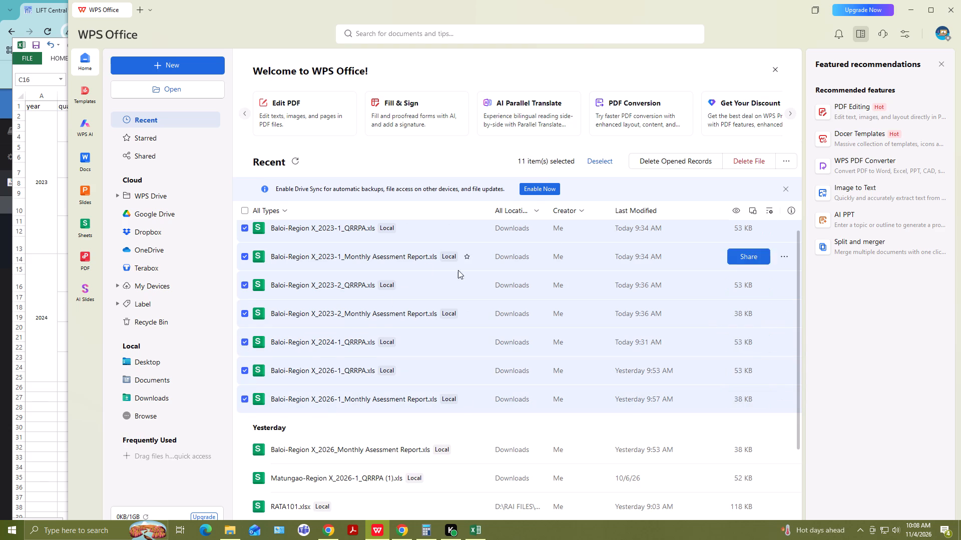
pyautogui.scroll(-5, 471, 313)
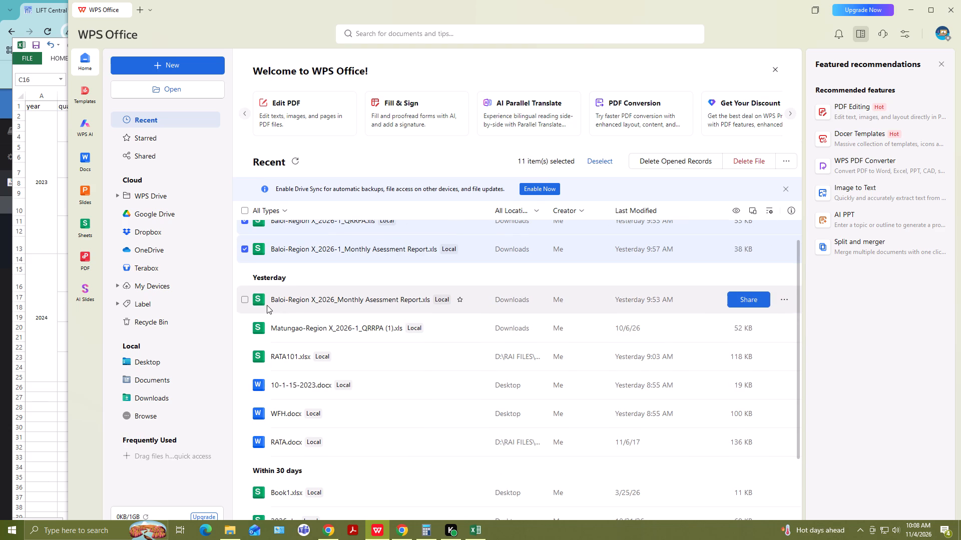
pyautogui.click(247, 301)
pyautogui.click(243, 326)
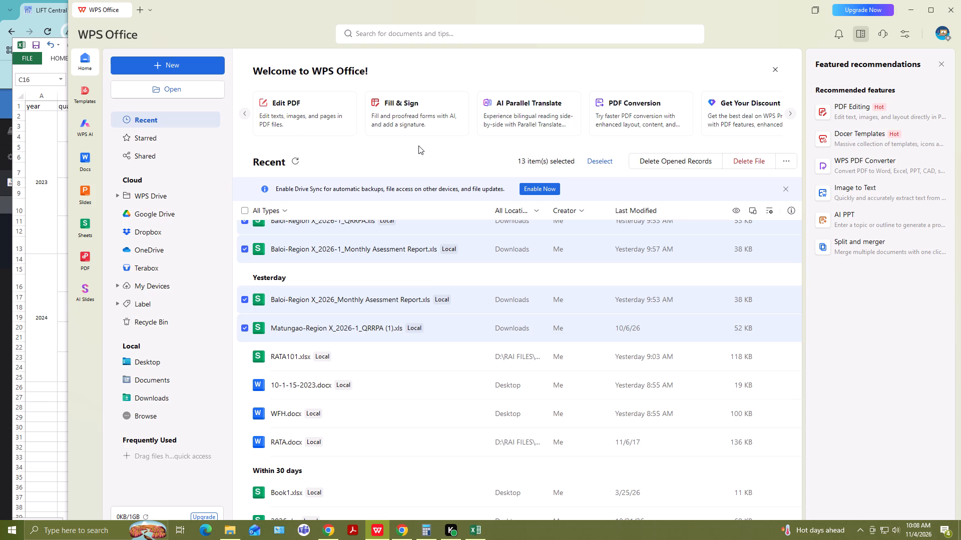
pyautogui.press('Delete')
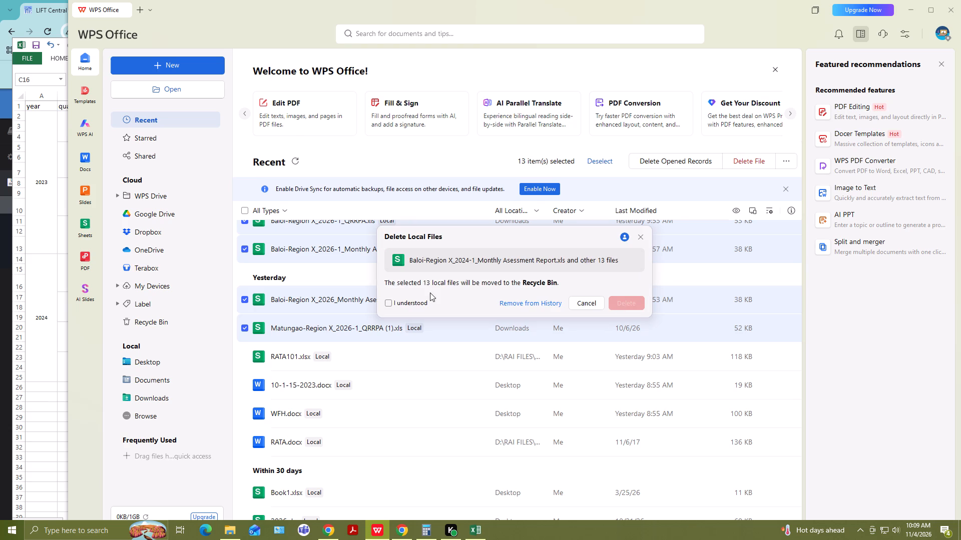
pyautogui.click(413, 300)
pyautogui.click(646, 299)
pyautogui.click(637, 299)
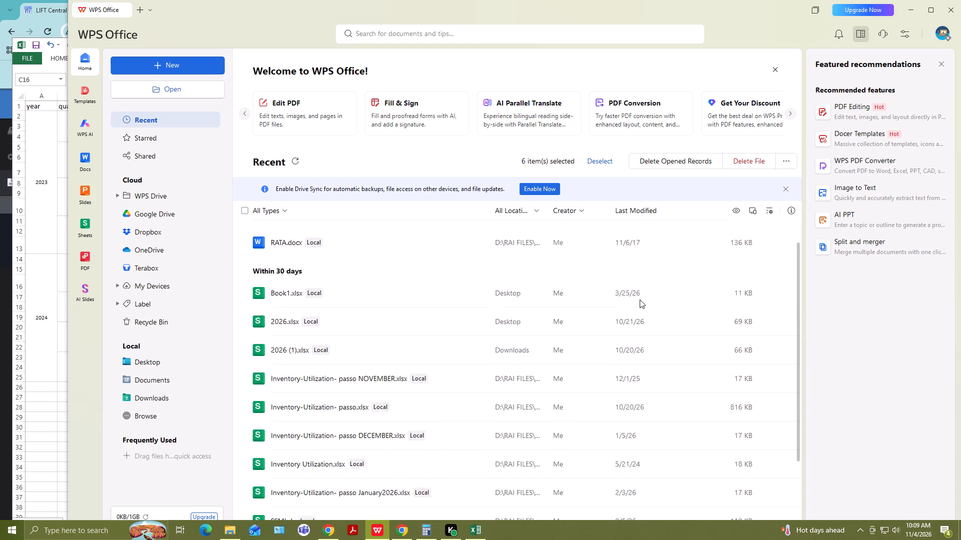
pyautogui.click(920, 346)
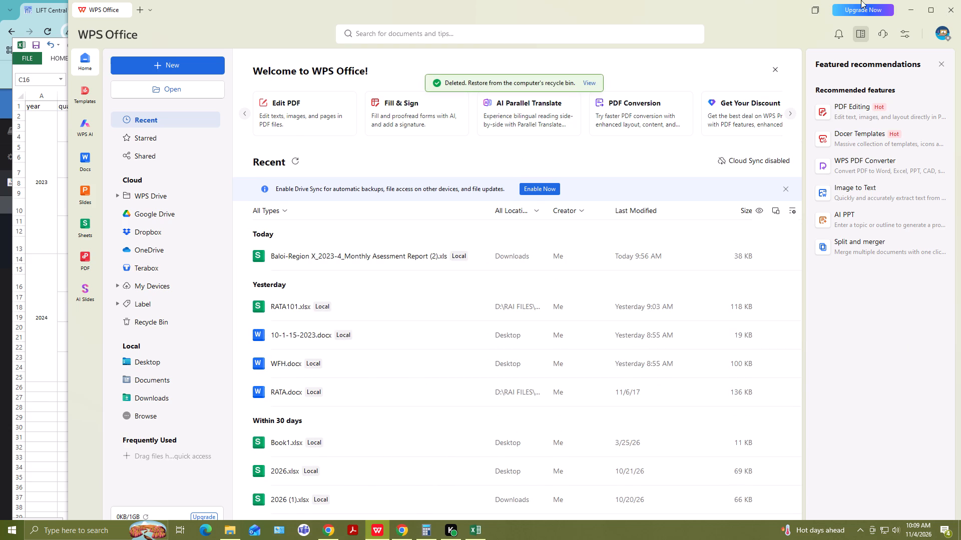
# Close WPS Office and delete the four Baloi 2023-4 and 2023-2 Monthly Asessment Report files from the Downloads folder.
pyautogui.click(960, 6)
pyautogui.scroll(3, 450, 242)
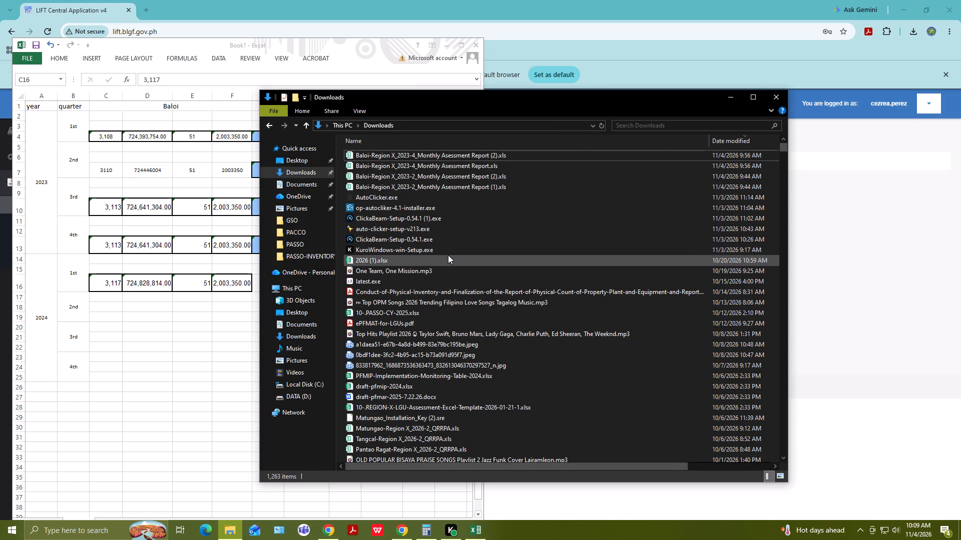
pyautogui.scroll(1, 439, 247)
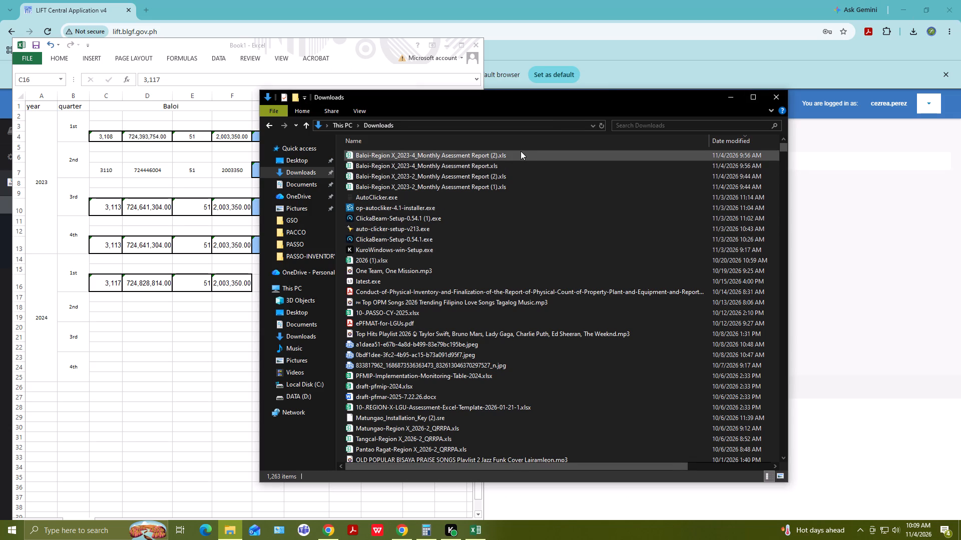
pyautogui.moveTo(520, 151); pyautogui.dragTo(454, 186)
pyautogui.press('Delete')
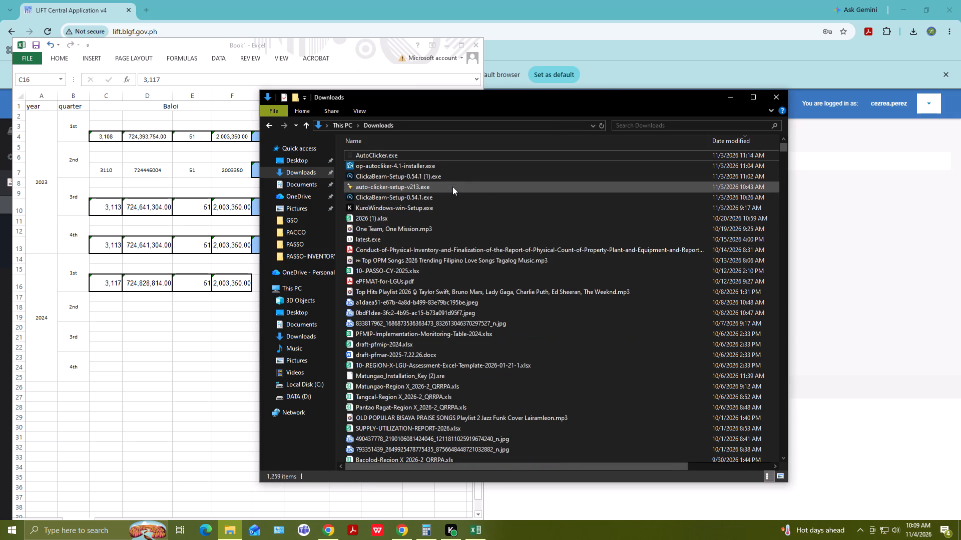
# In the LIFT web application, generate Baloi's QRRPA report for First quarter 2024, keep the blocked download, and open the file.
pyautogui.click(183, 355)
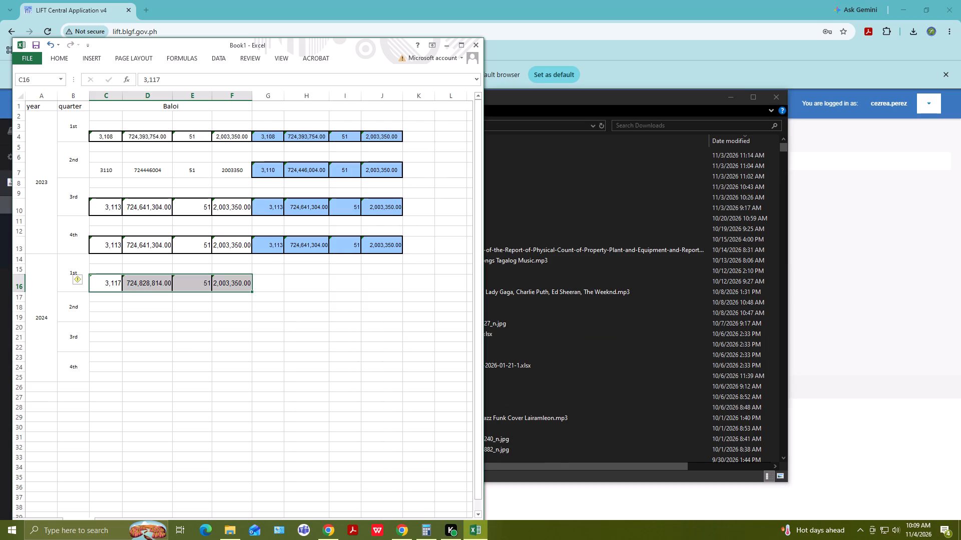
pyautogui.click(591, 202)
pyautogui.click(187, 6)
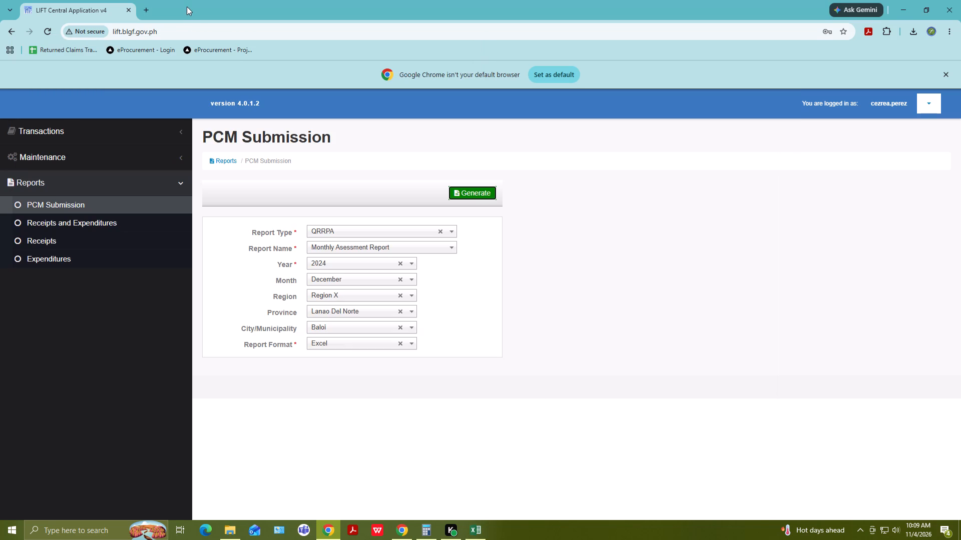
pyautogui.click(369, 246)
pyautogui.click(330, 293)
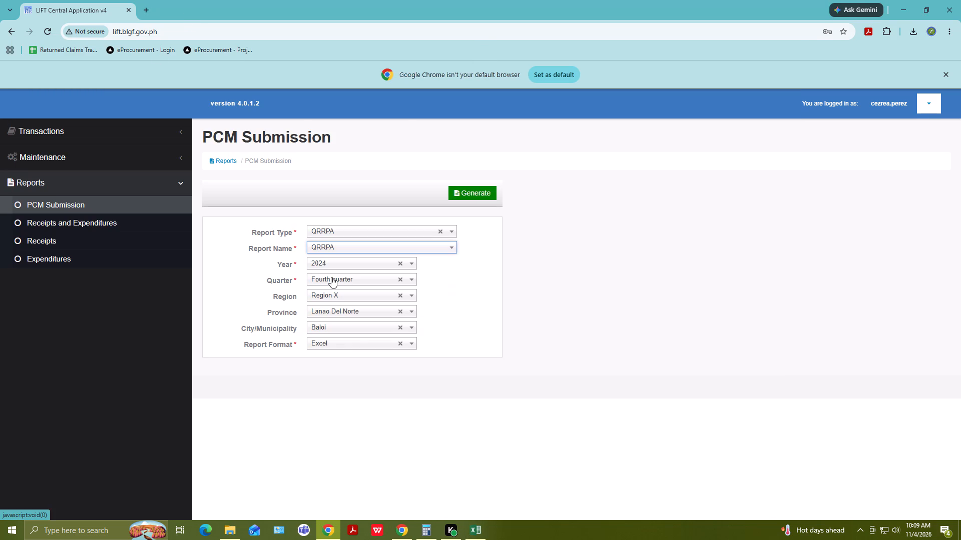
pyautogui.click(331, 275)
pyautogui.click(331, 312)
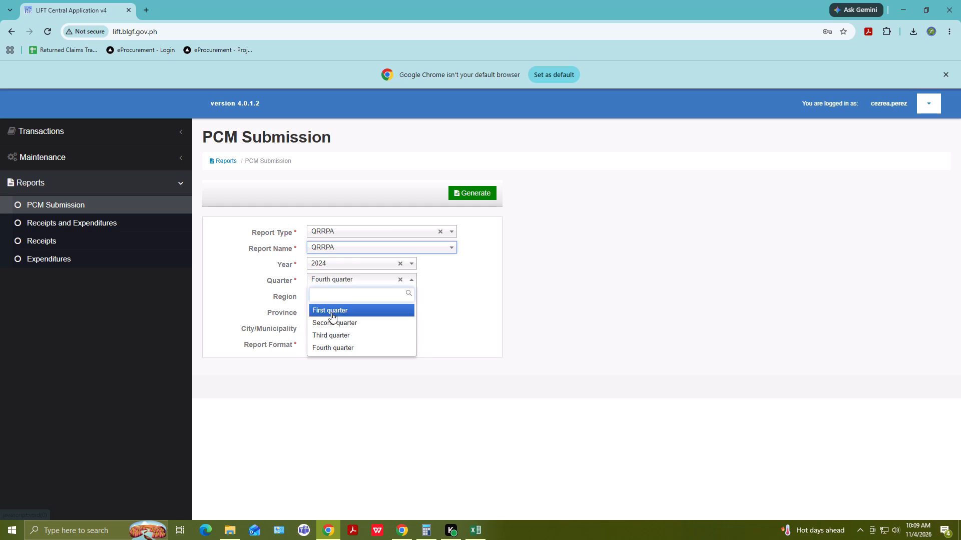
pyautogui.click(479, 191)
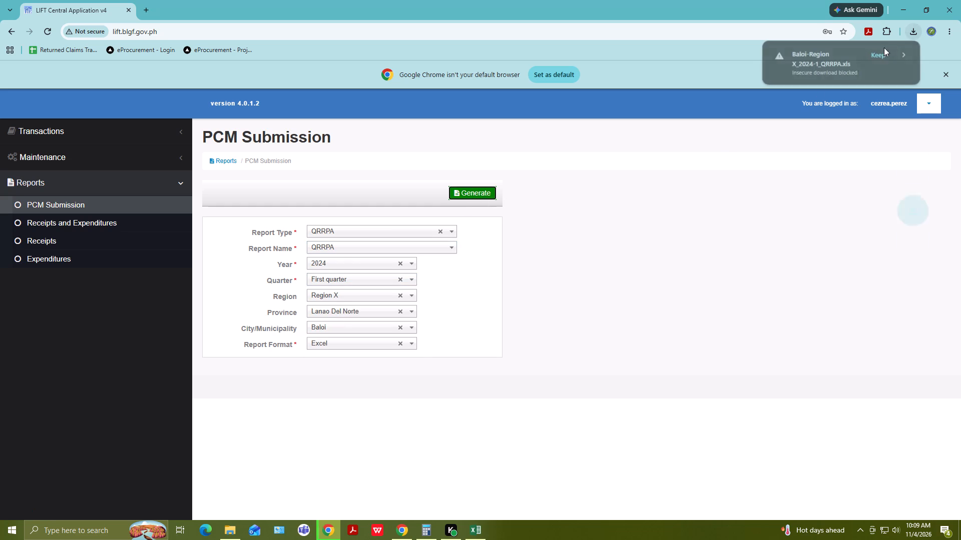
pyautogui.click(878, 59)
pyautogui.click(851, 61)
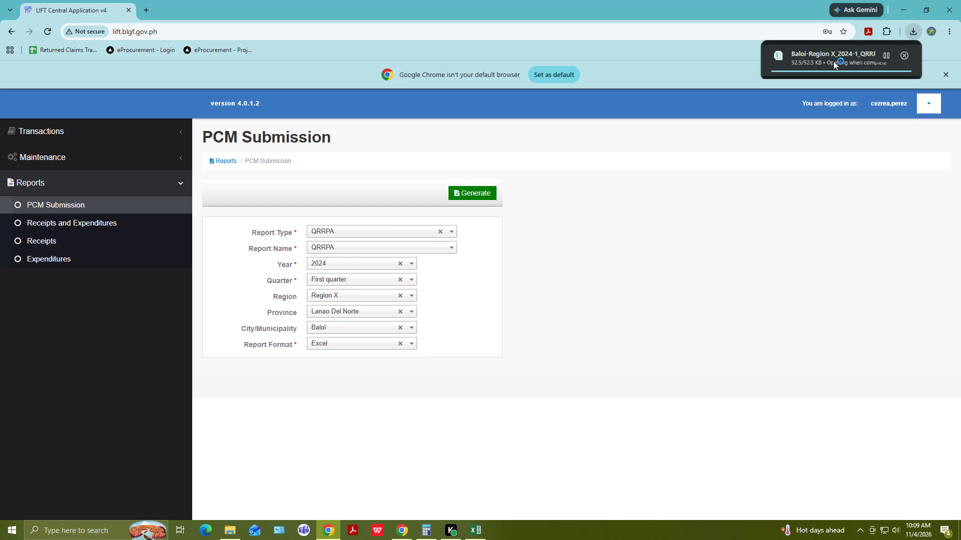
# Copy the column 7 total of Total TAXABLE Properties from the QRRPA report into Book1 cell G16.
pyautogui.scroll(-4, 285, 240)
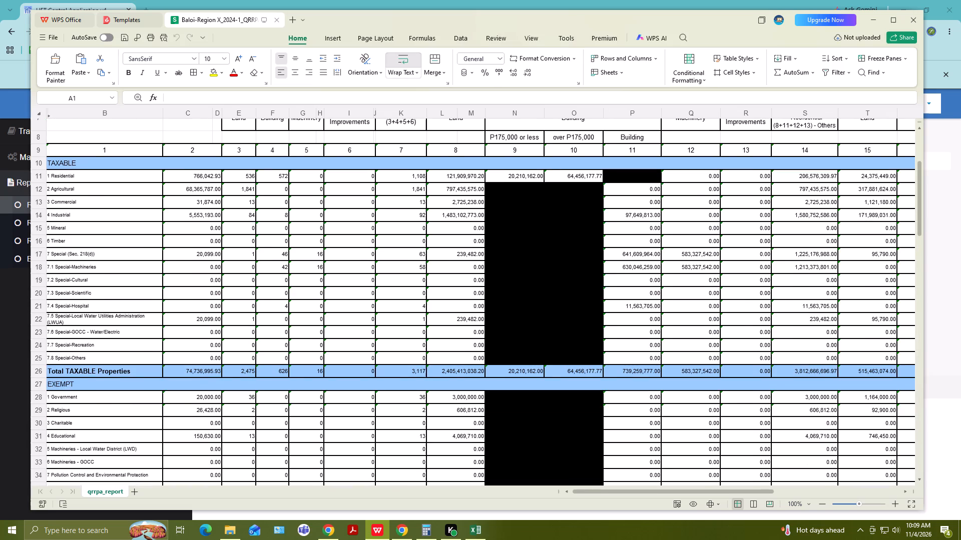
pyautogui.scroll(-4, 285, 243)
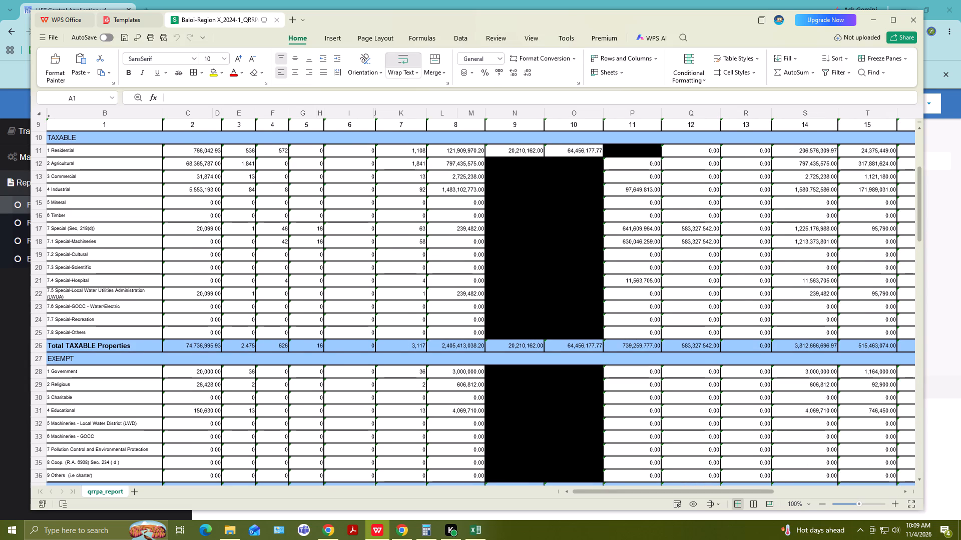
pyautogui.click(411, 349)
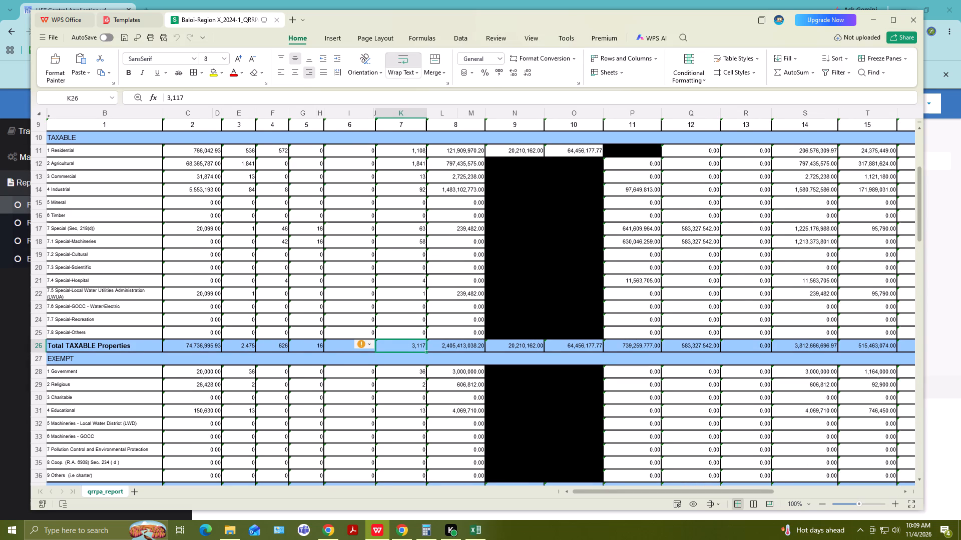
pyautogui.hotkey('ctrl', 'c')
pyautogui.click(473, 537)
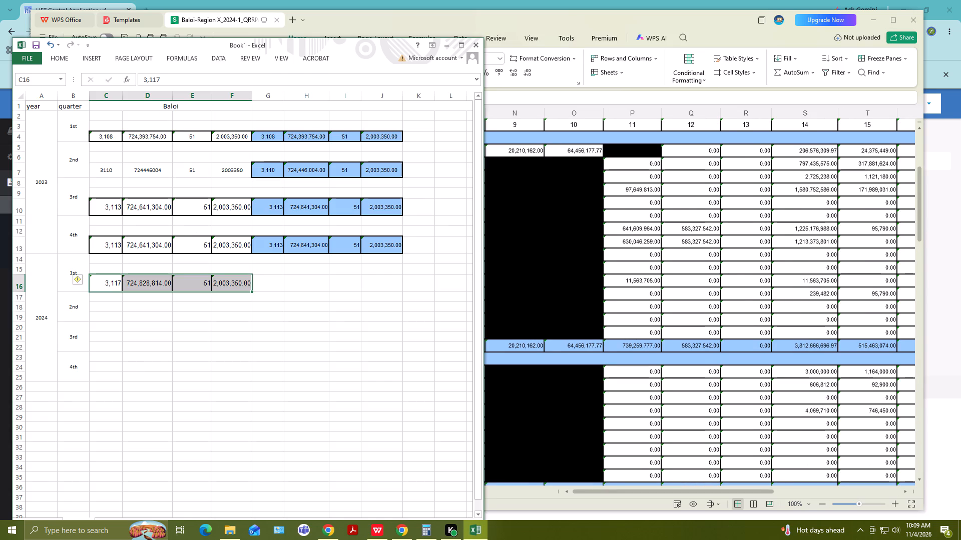
pyautogui.click(270, 287)
pyautogui.hotkey('ctrl', 'v')
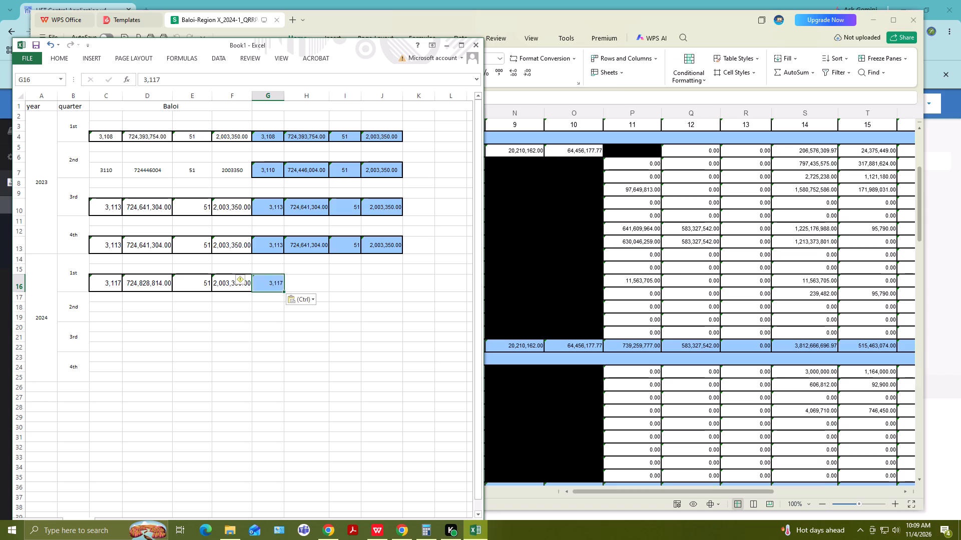
# Copy the column 19 total of Total TAXABLE Properties from the QRRPA report into Book1 cell H16.
pyautogui.click(309, 288)
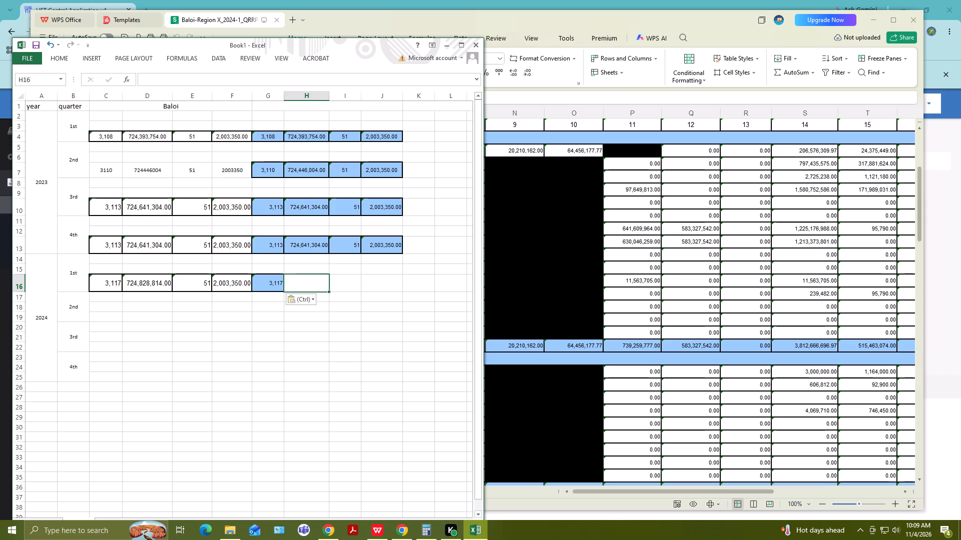
pyautogui.click(501, 302)
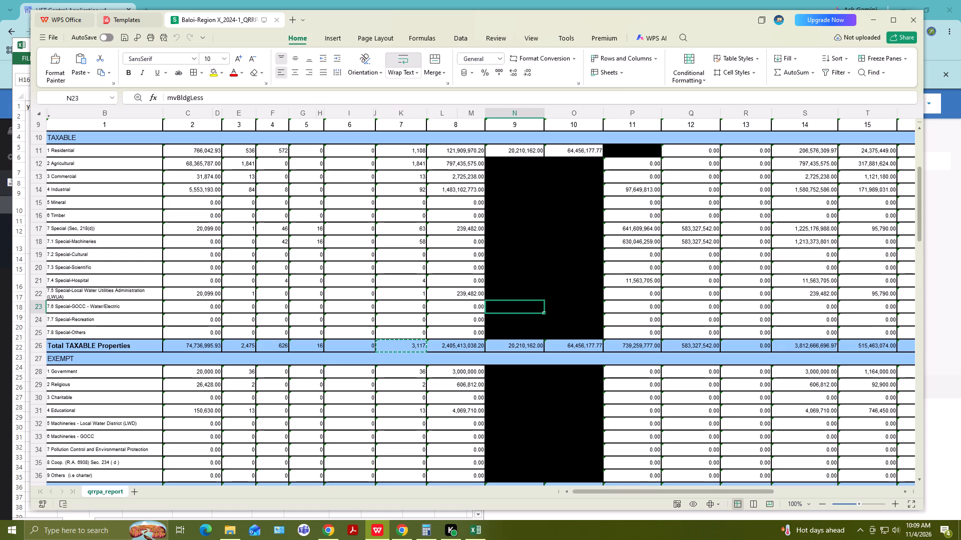
pyautogui.click(869, 350)
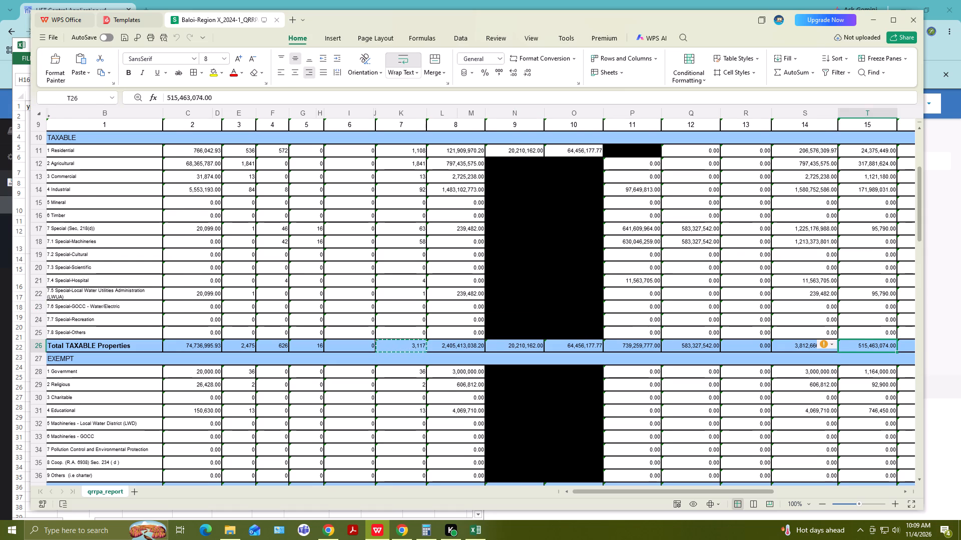
pyautogui.press('Right')
pyautogui.press('Right')
pyautogui.press('Right')
pyautogui.scroll(2, 797, 364)
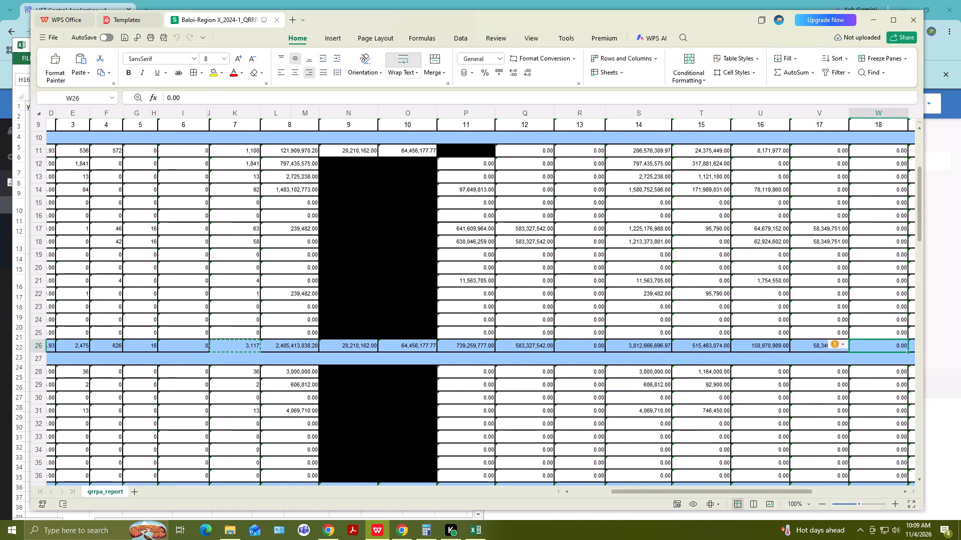
pyautogui.scroll(1, 797, 363)
pyautogui.scroll(-2, 766, 362)
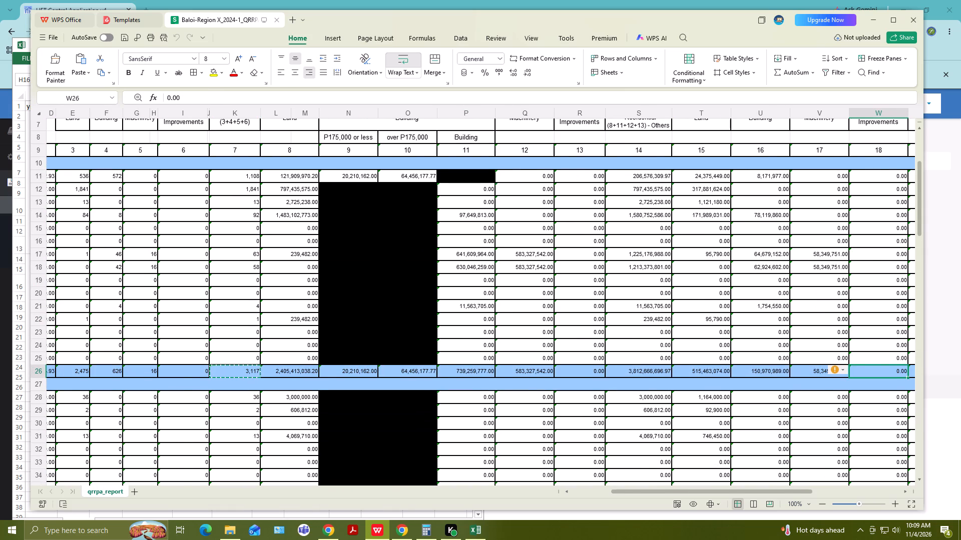
pyautogui.press('Right')
pyautogui.press('Right')
pyautogui.press('Left')
pyautogui.scroll(3, 767, 362)
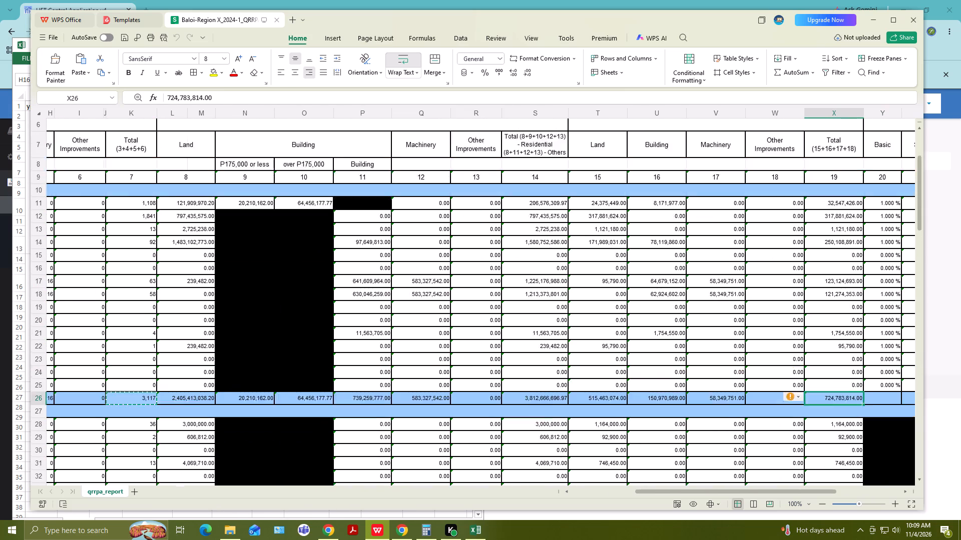
pyautogui.scroll(-5, 796, 352)
pyautogui.click(834, 333)
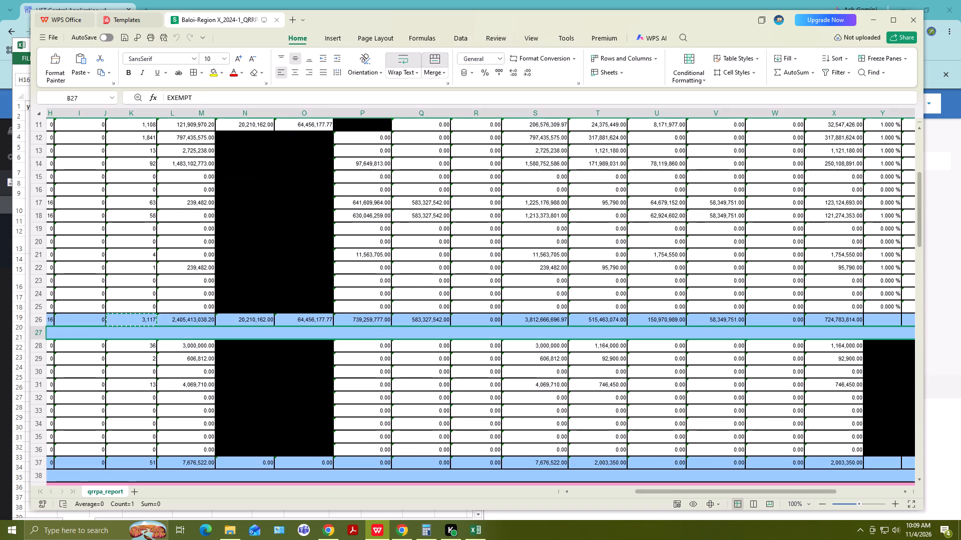
pyautogui.click(834, 317)
pyautogui.hotkey('ctrl', 'c')
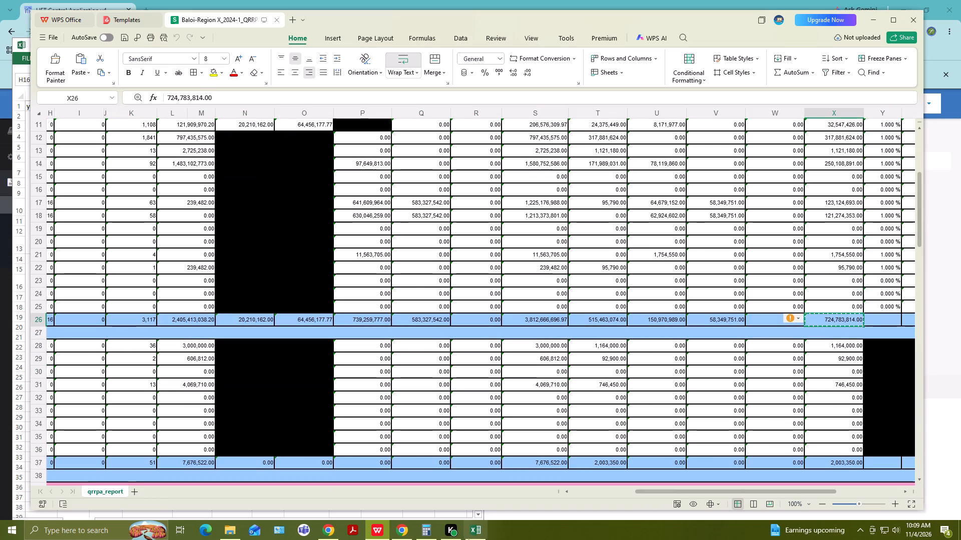
pyautogui.click(473, 538)
pyautogui.hotkey('ctrl', 'v')
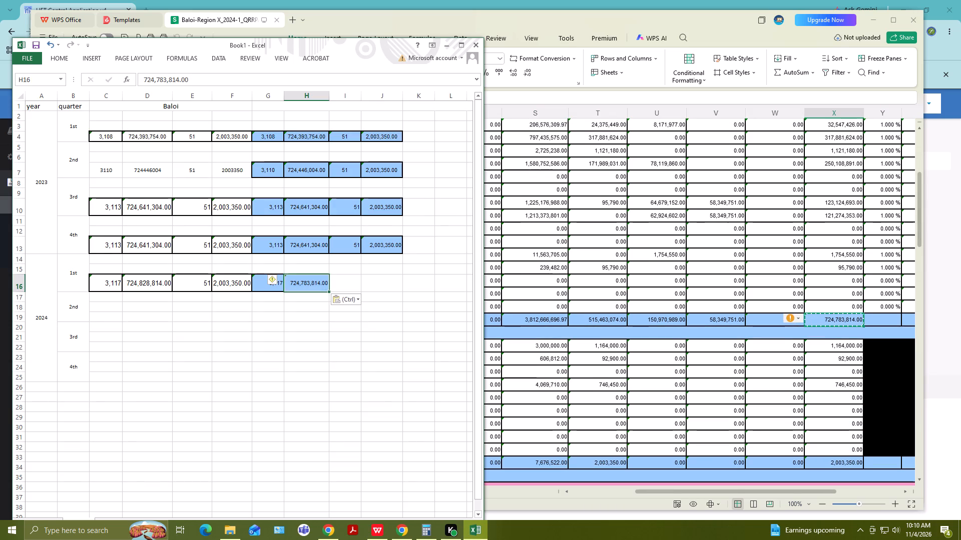
# Copy the column 7 total of Total EXEMPT Properties from the QRRPA report into Book1 cell I16.
pyautogui.click(836, 359)
pyautogui.scroll(-3, 348, 390)
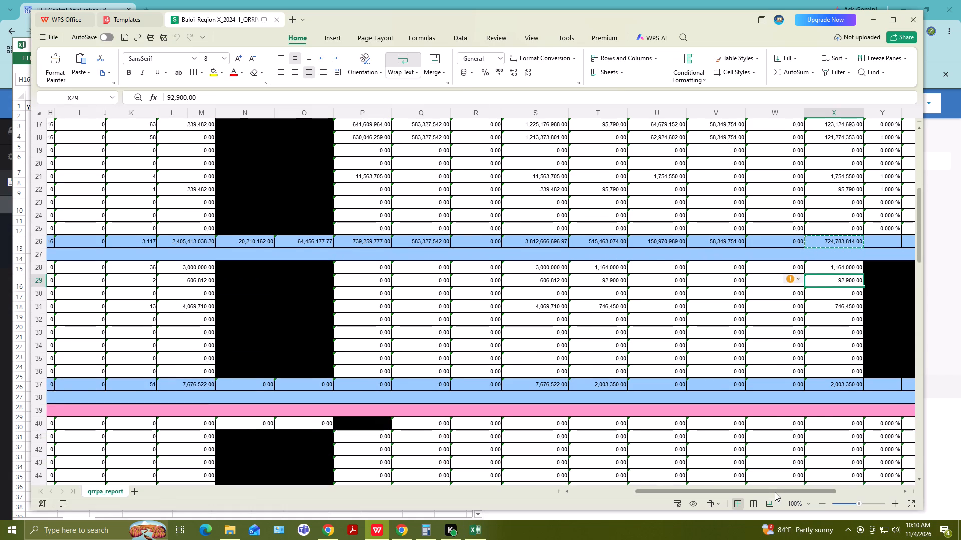
pyautogui.moveTo(771, 490); pyautogui.dragTo(490, 495)
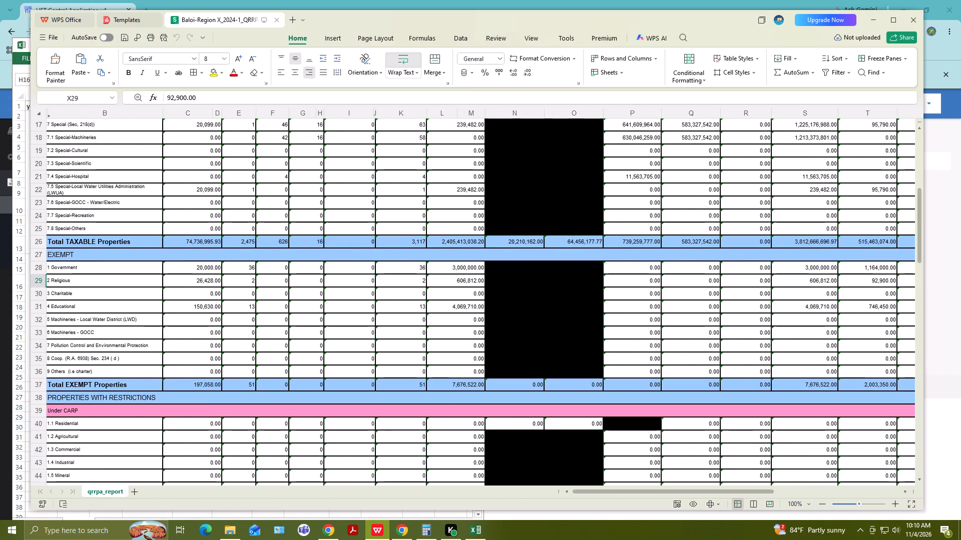
pyautogui.scroll(-5, 179, 363)
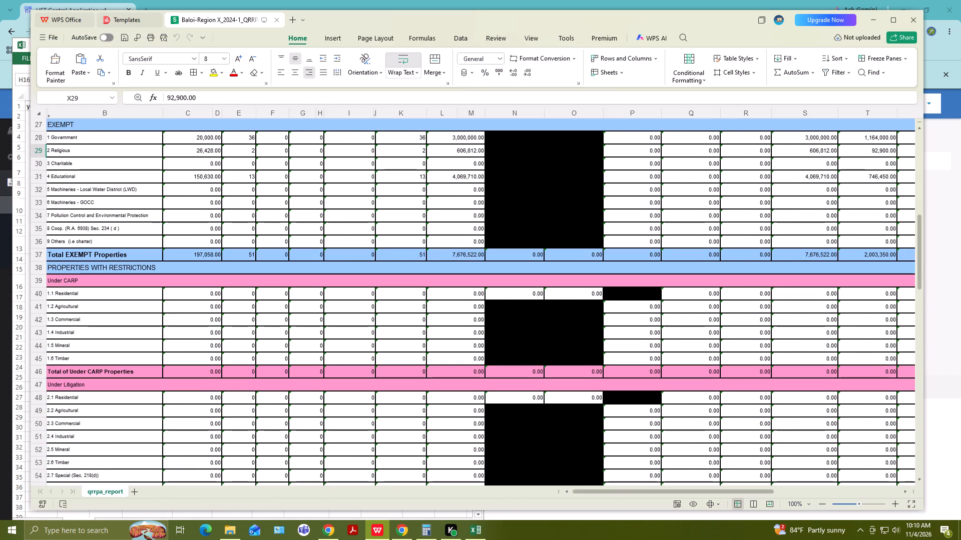
pyautogui.scroll(2, 353, 363)
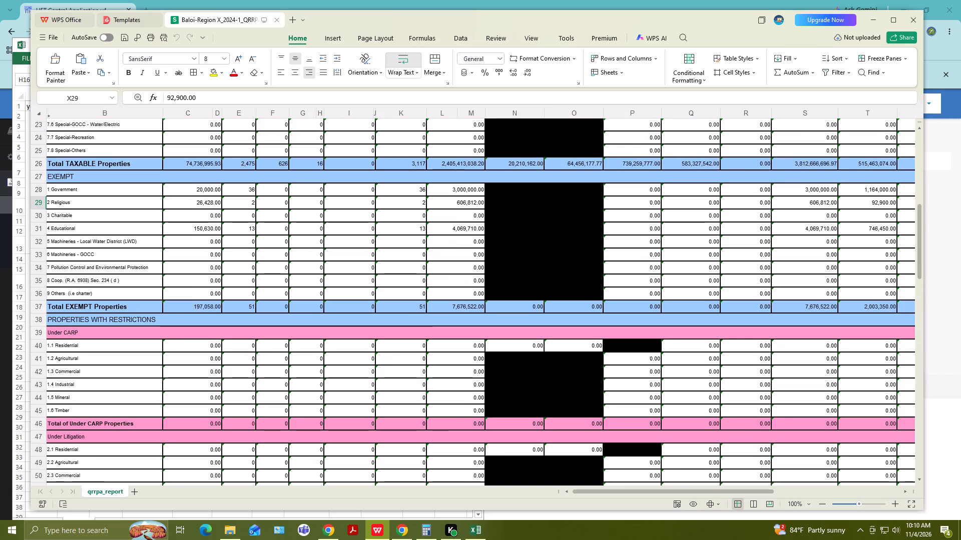
pyautogui.click(407, 309)
pyautogui.hotkey('ctrl', 'c')
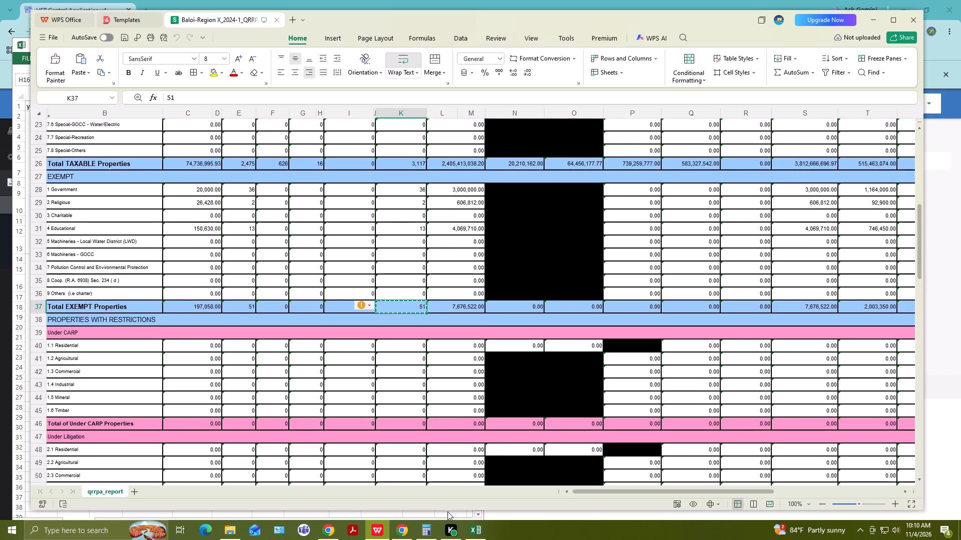
pyautogui.click(475, 531)
pyautogui.click(341, 281)
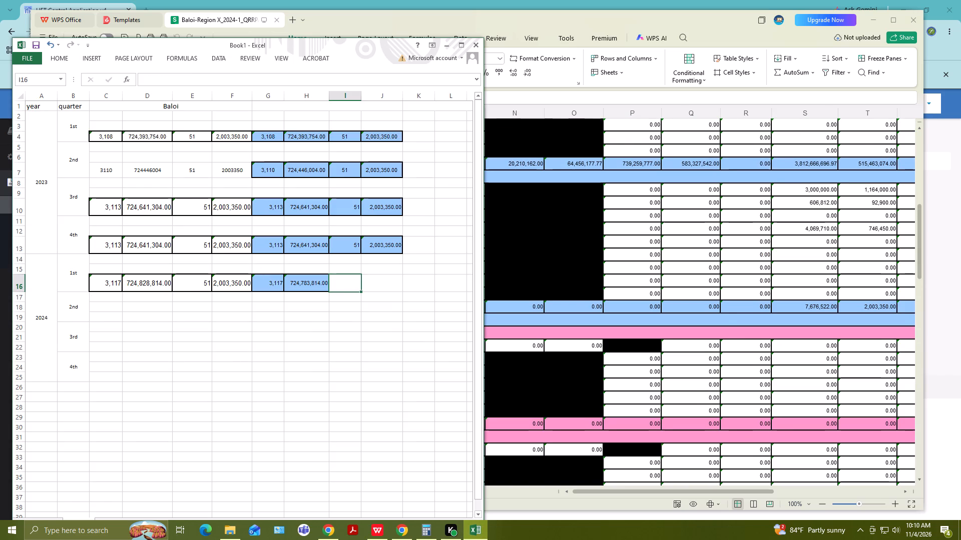
pyautogui.hotkey('ctrl', 'v')
# Copy the column 19 total of Total EXEMPT Properties from the QRRPA report into Book1 cell J16.
pyautogui.click(379, 284)
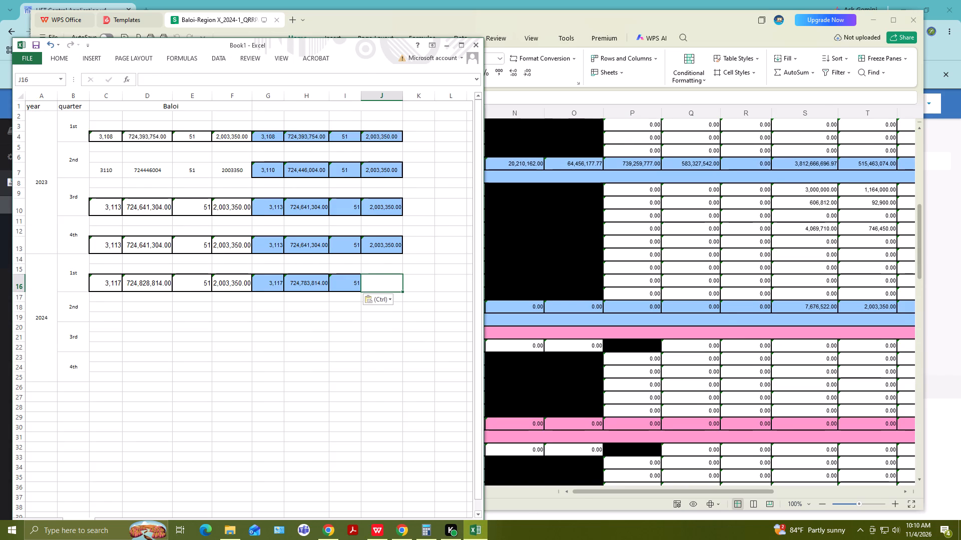
pyautogui.click(622, 386)
pyautogui.press('Right')
pyautogui.press('Right')
pyautogui.press('Right')
pyautogui.press('Right')
pyautogui.press('Right')
pyautogui.press('Right')
pyautogui.press('Right')
pyautogui.press('Right')
pyautogui.press('Right')
pyautogui.press('Right')
pyautogui.press('Right')
pyautogui.press('Right')
pyautogui.press('Right')
pyautogui.press('Right')
pyautogui.press('Right')
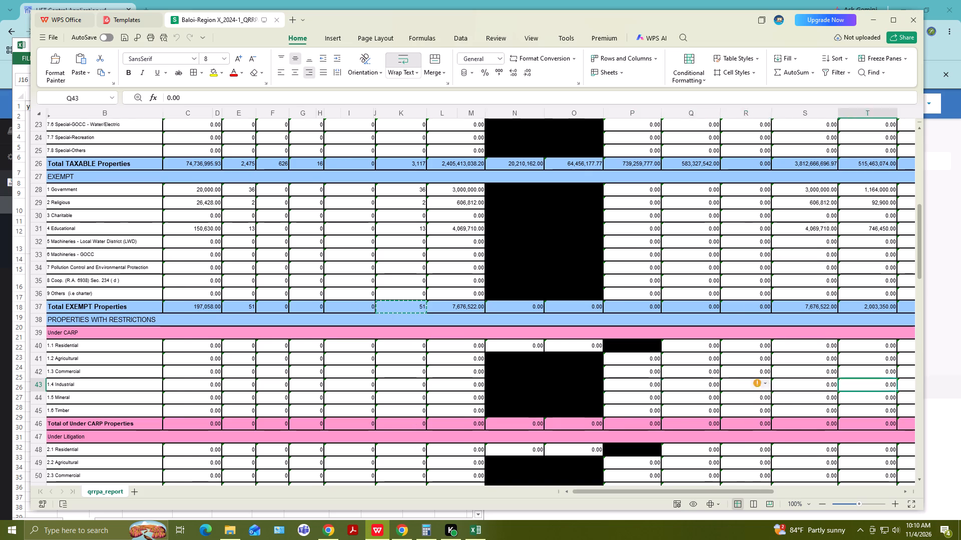
pyautogui.press('Left')
pyautogui.press('Left')
pyautogui.press('Left')
pyautogui.press('Left')
pyautogui.press('Left')
pyautogui.press('Left')
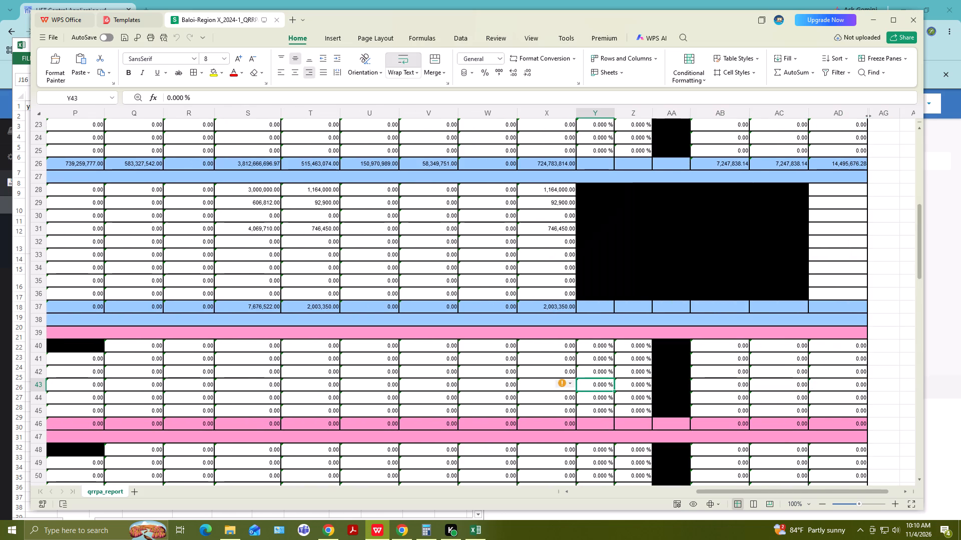
pyautogui.press('Up')
pyautogui.press('Up')
pyautogui.press('Up')
pyautogui.press('Up')
pyautogui.press('Up')
pyautogui.press('Right')
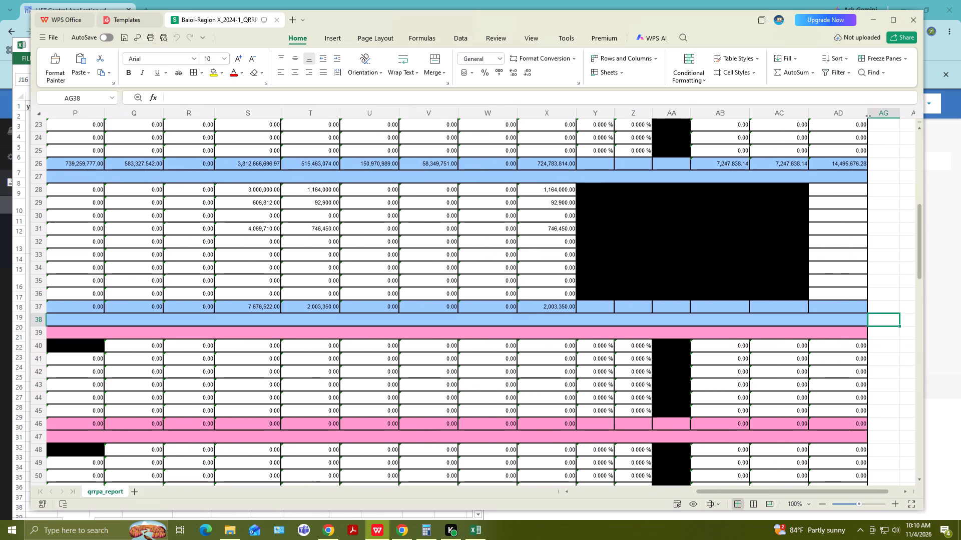
pyautogui.click(563, 307)
pyautogui.hotkey('ctrl', 'c')
pyautogui.click(476, 535)
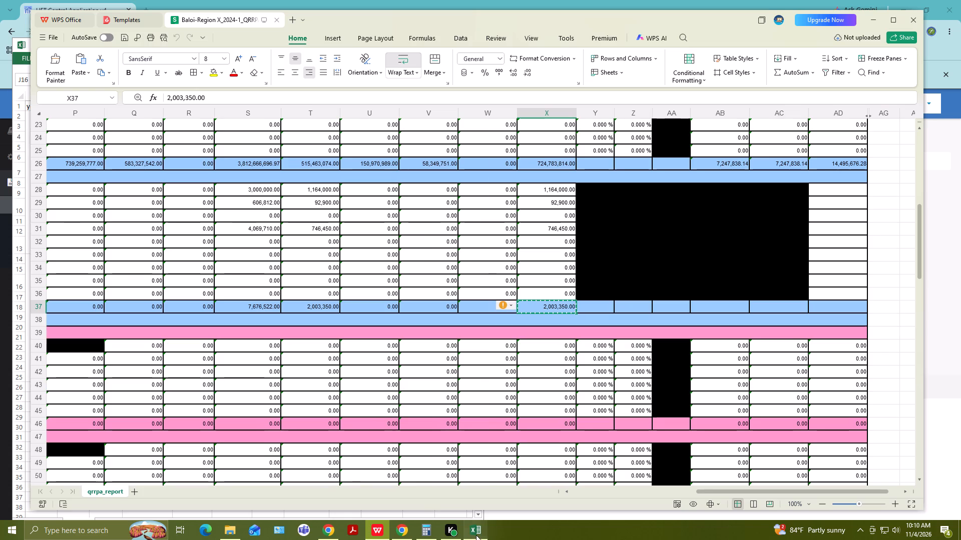
pyautogui.hotkey('ctrl', 'v')
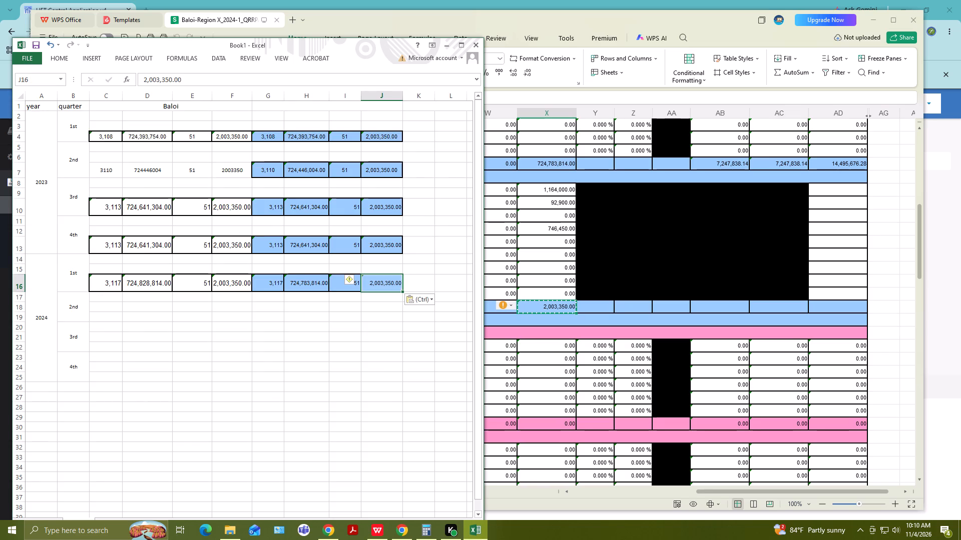
# Switch to WPS Office and close the Baloi-Region X_2024-1_QRRPA report.
pyautogui.click(367, 349)
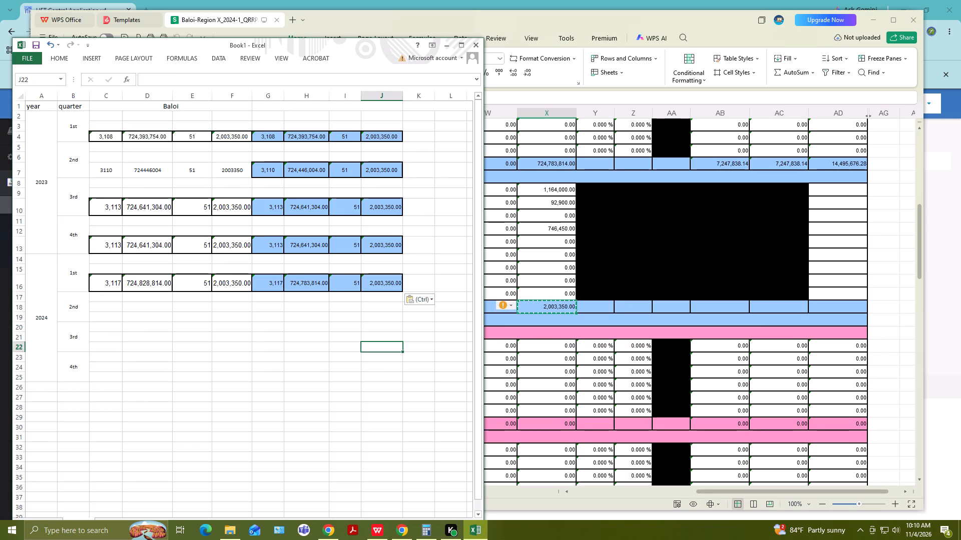
pyautogui.click(521, 349)
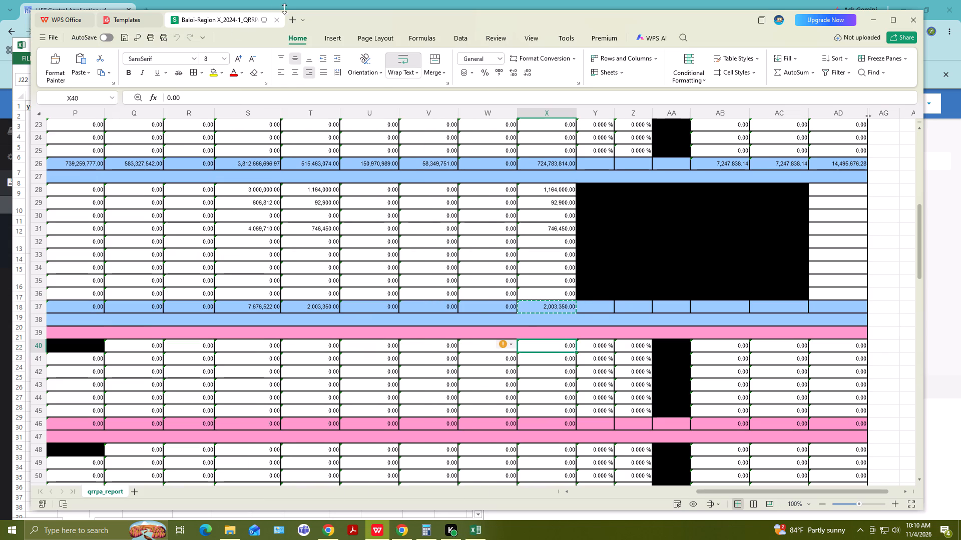
pyautogui.click(281, 18)
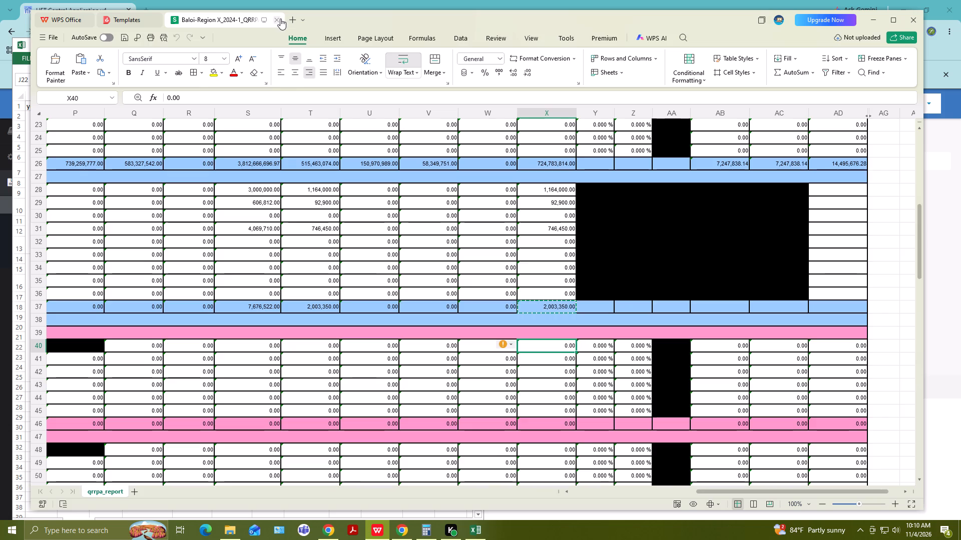
pyautogui.click(279, 18)
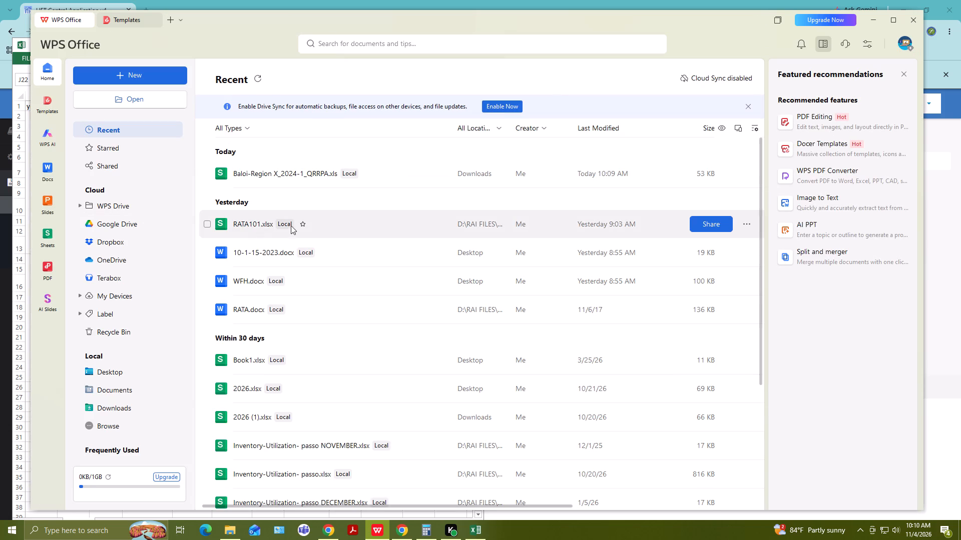
# Switch to the LIFT PCM Submission page in Chrome and generate Baloi's QRRPA report for the second quarter of 2024.
pyautogui.click(400, 529)
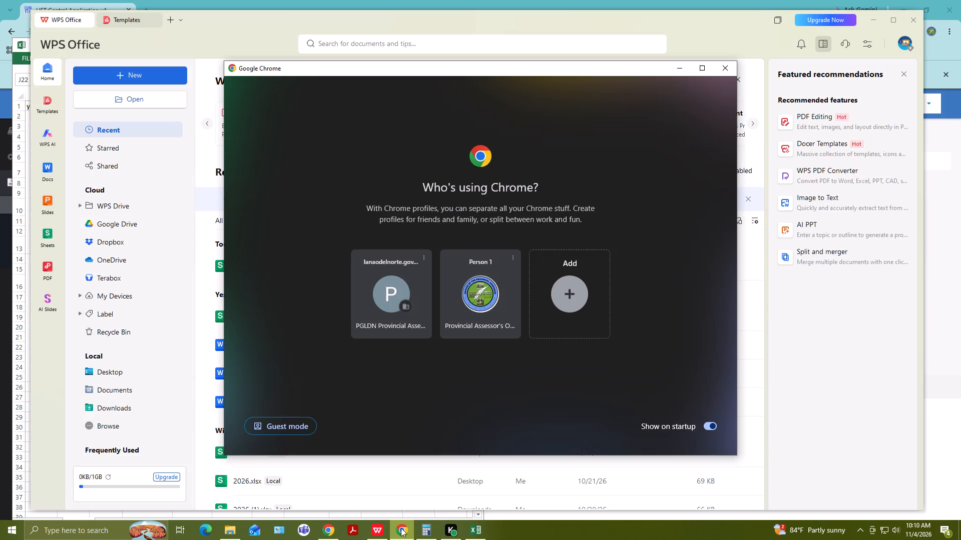
pyautogui.click(401, 528)
pyautogui.click(327, 532)
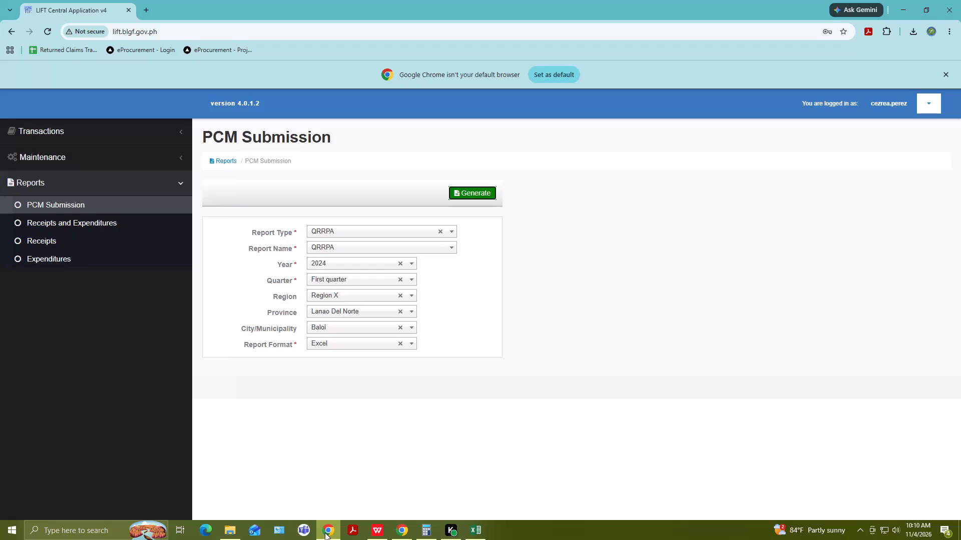
pyautogui.click(376, 278)
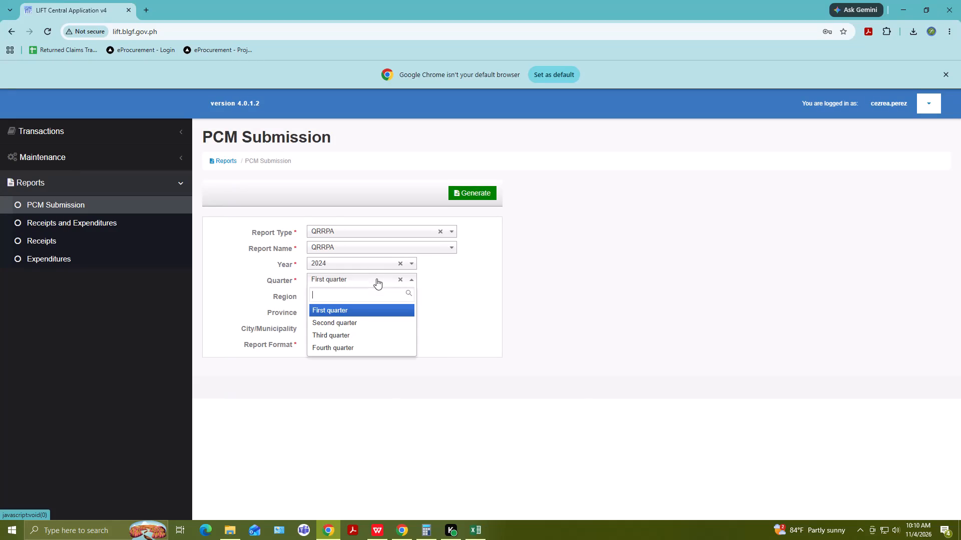
pyautogui.click(362, 318)
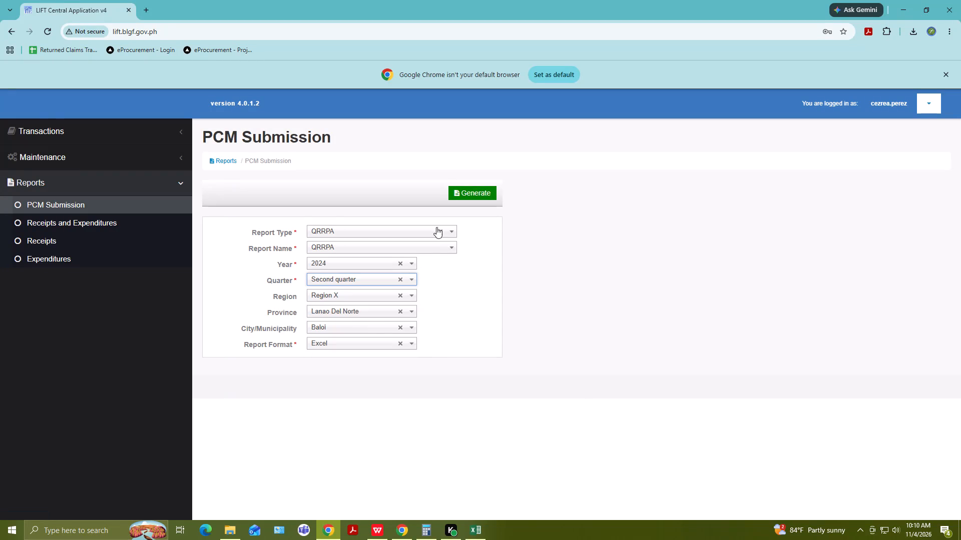
pyautogui.click(466, 195)
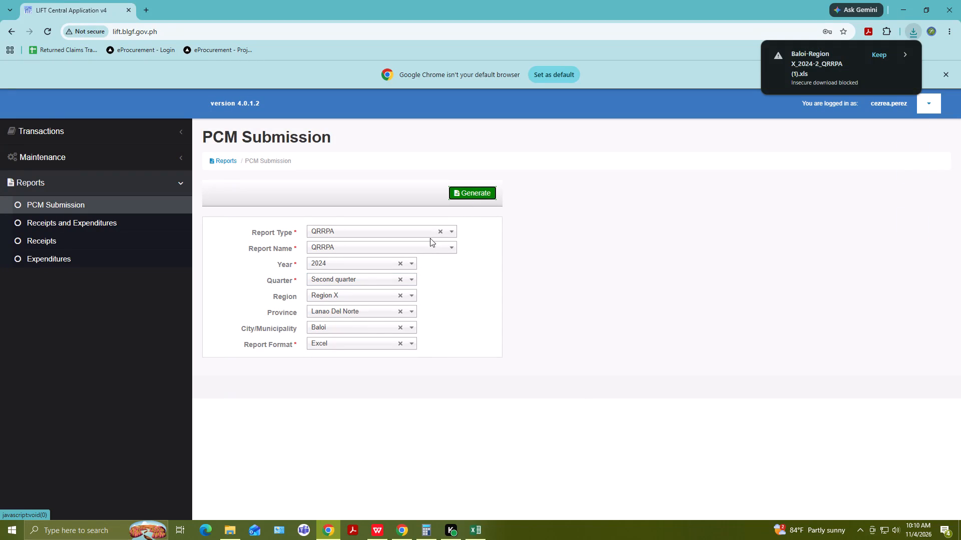
# Generate Baloi's Monthly Asessment Report for June 2024 in Excel format.
pyautogui.click(427, 247)
pyautogui.click(373, 280)
pyautogui.click(360, 280)
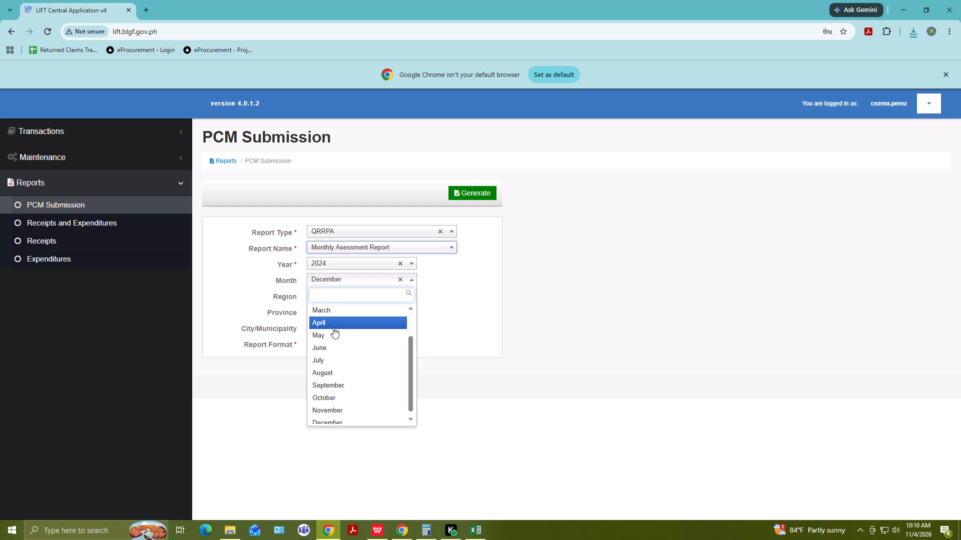
pyautogui.click(330, 347)
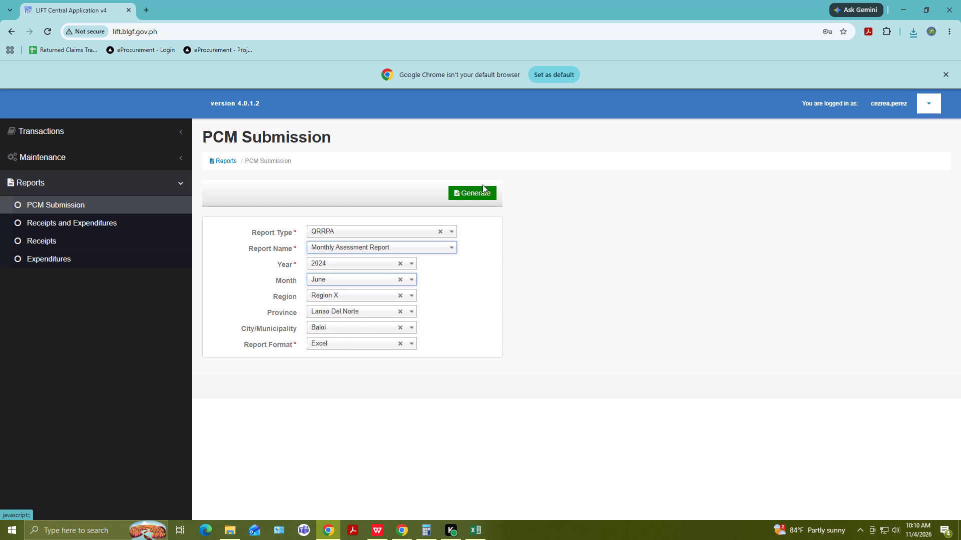
pyautogui.click(483, 191)
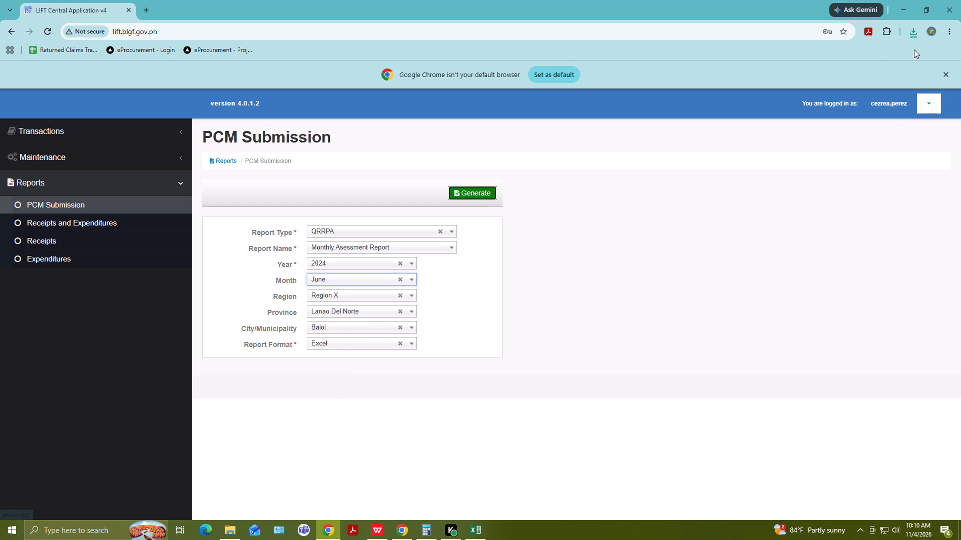
# Keep the blocked 2024-2 Monthly Asessment Report and 2024-2 QRRPA downloads, and open the monthly report in WPS Office.
pyautogui.click(915, 38)
pyautogui.click(886, 83)
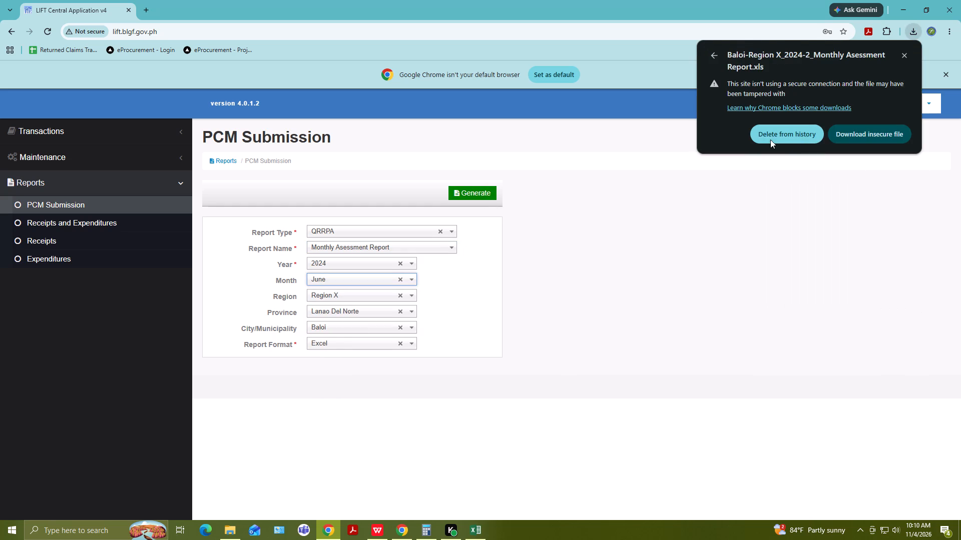
pyautogui.click(899, 57)
pyautogui.click(914, 32)
pyautogui.click(804, 85)
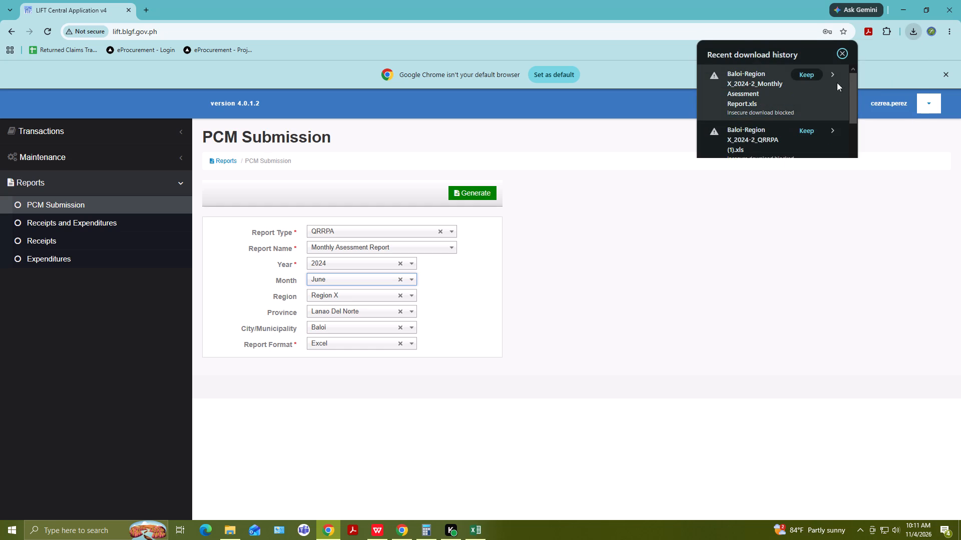
pyautogui.click(902, 54)
pyautogui.click(913, 30)
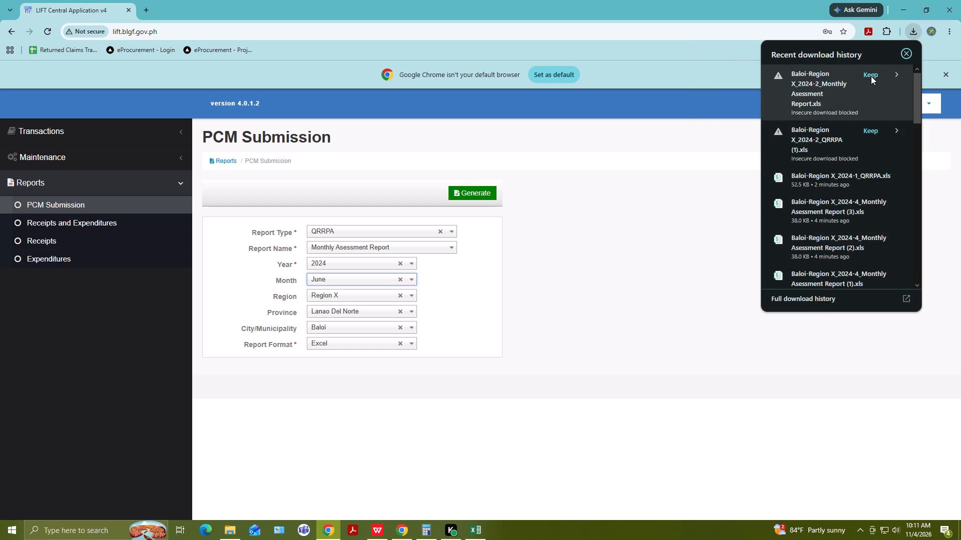
pyautogui.click(871, 76)
pyautogui.click(871, 116)
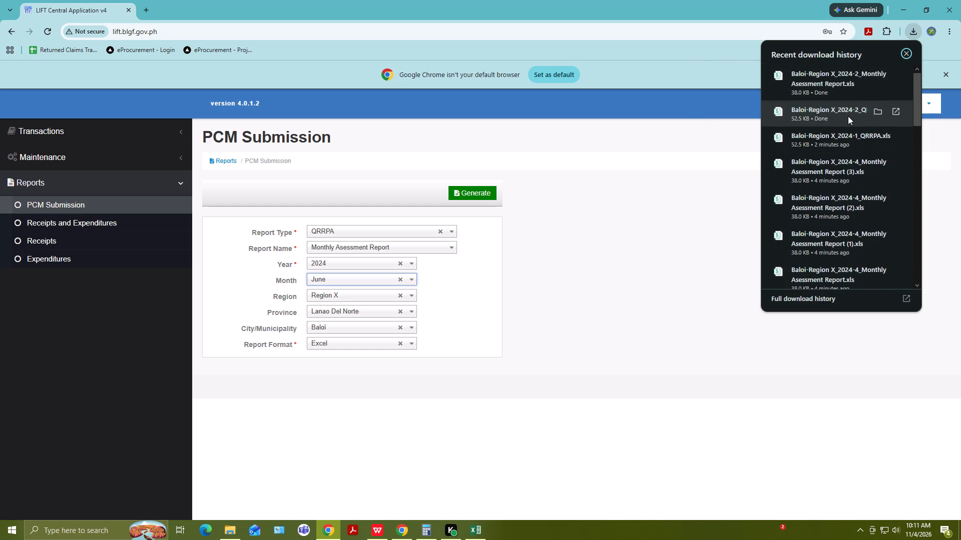
pyautogui.click(807, 78)
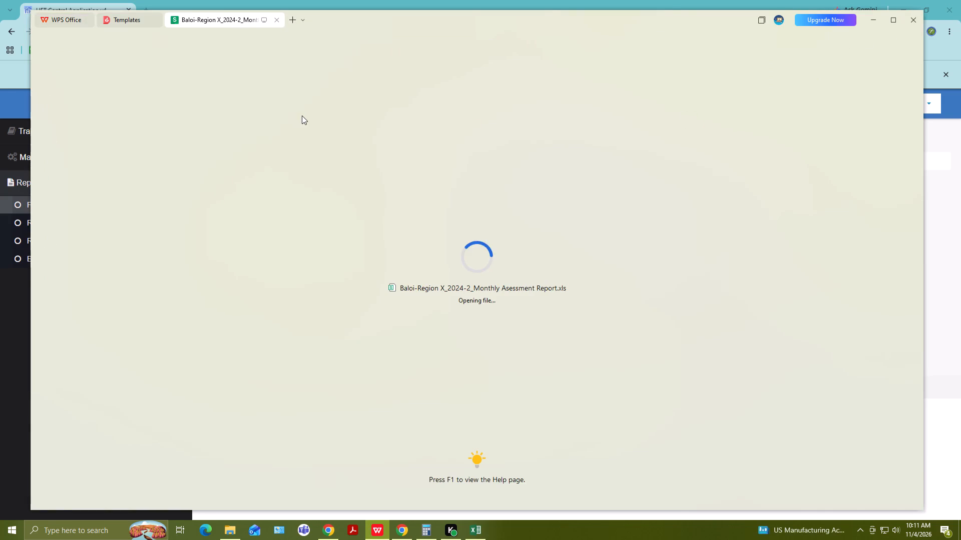
# Copy the final taxable and exempt RPU and assessed value totals (Q120:T120) from the monthly report into Book1 starting at C19.
pyautogui.scroll(-8, 428, 273)
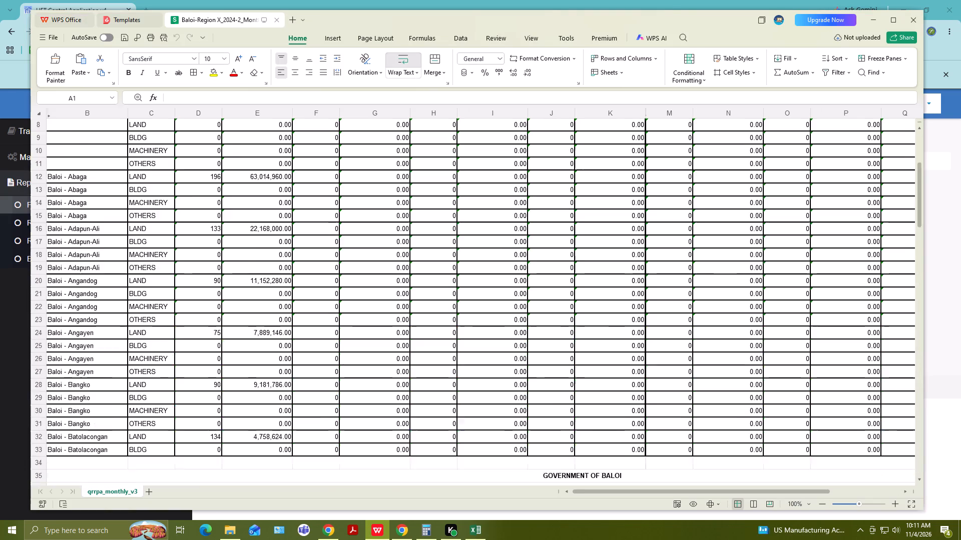
pyautogui.scroll(-20, 662, 236)
pyautogui.scroll(-16, 662, 236)
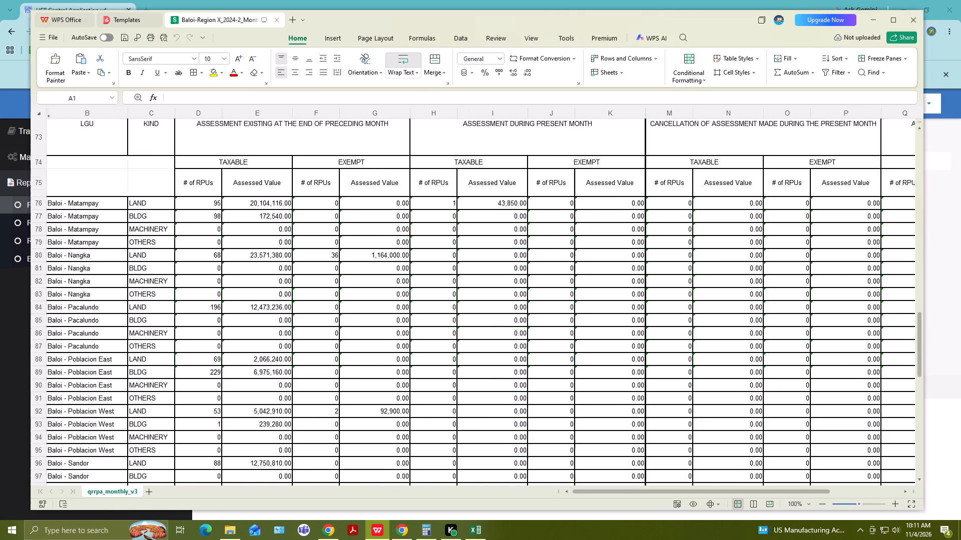
pyautogui.scroll(-20, 701, 248)
pyautogui.scroll(-4, 701, 248)
pyautogui.scroll(3, 671, 329)
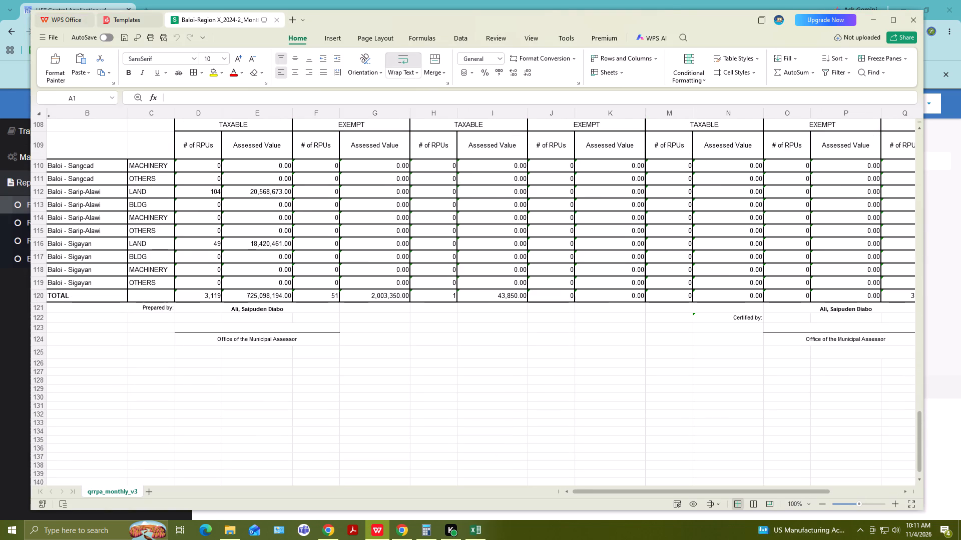
pyautogui.moveTo(675, 489); pyautogui.dragTo(895, 467)
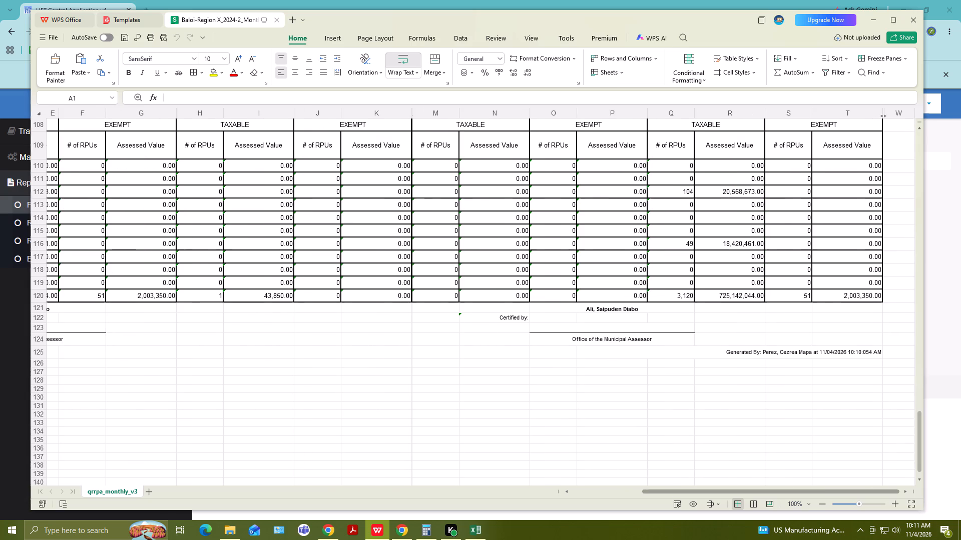
pyautogui.moveTo(895, 467); pyautogui.dragTo(894, 467)
pyautogui.moveTo(719, 294); pyautogui.dragTo(836, 297)
pyautogui.click(673, 304)
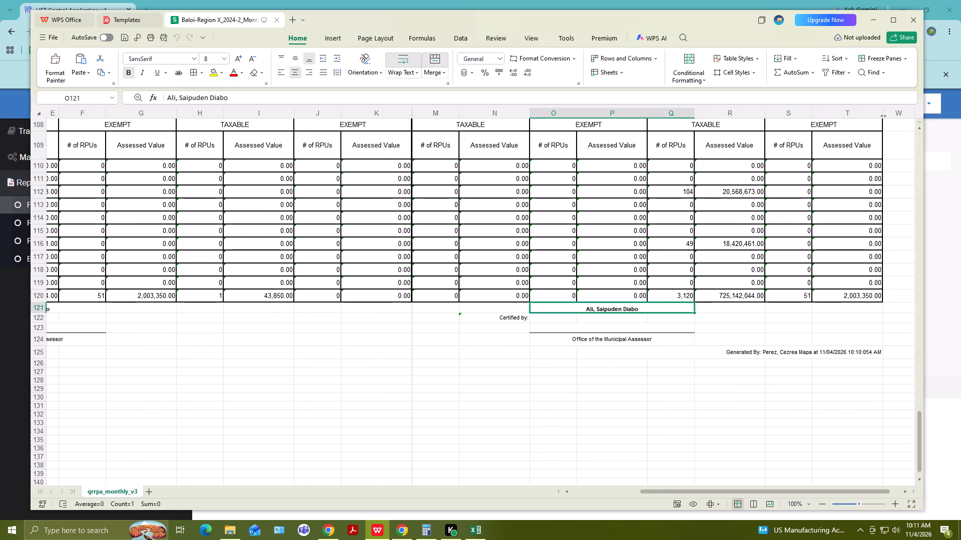
pyautogui.scroll(2, 713, 317)
pyautogui.scroll(-1, 713, 317)
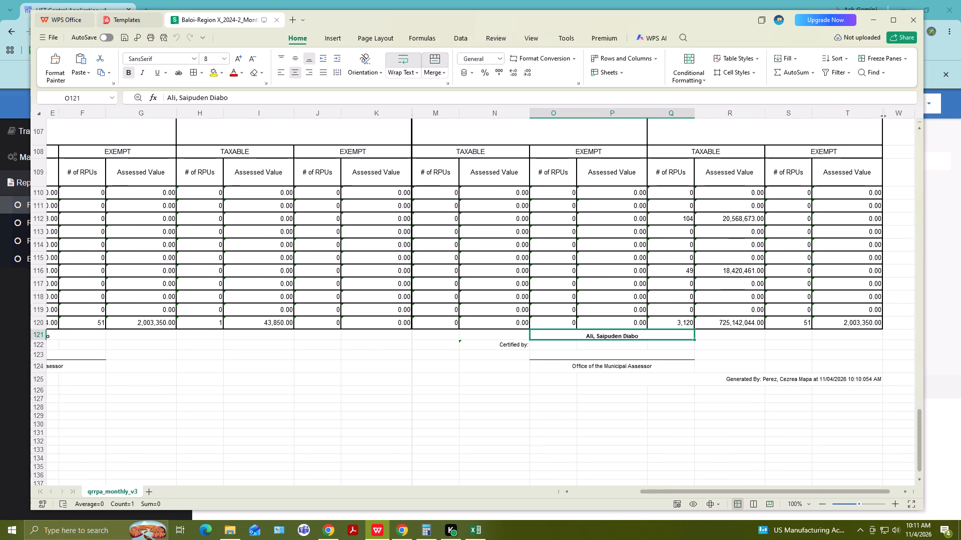
pyautogui.moveTo(667, 323); pyautogui.dragTo(843, 322)
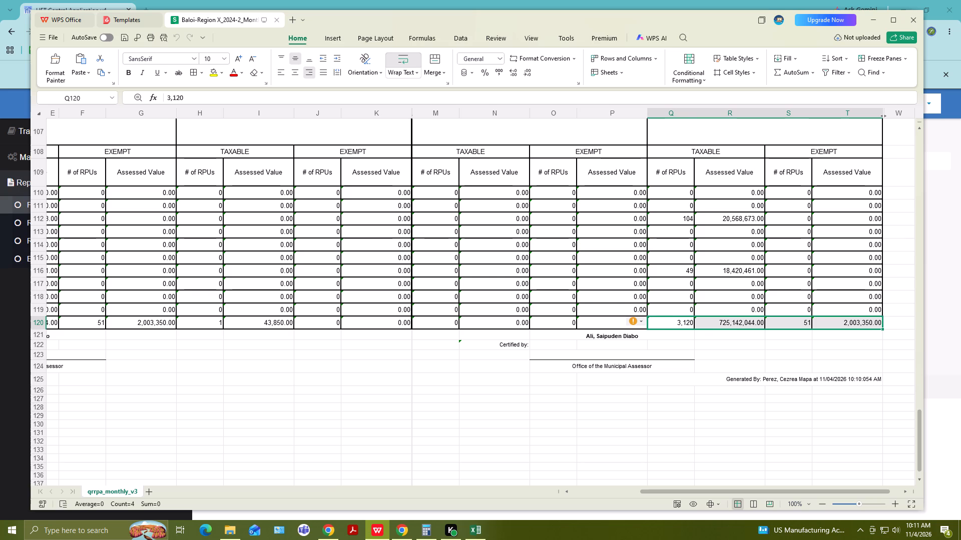
pyautogui.hotkey('ctrl', 'c')
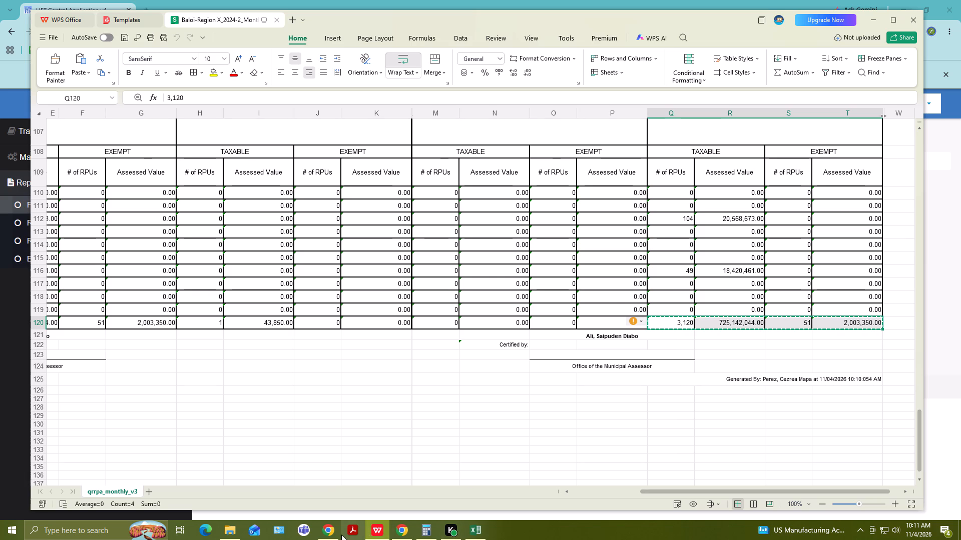
pyautogui.click(473, 529)
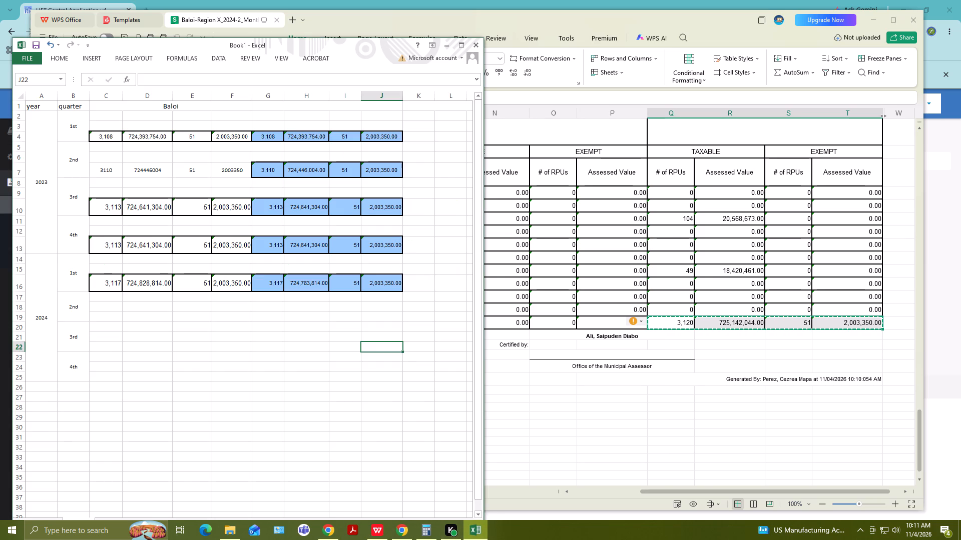
pyautogui.click(111, 317)
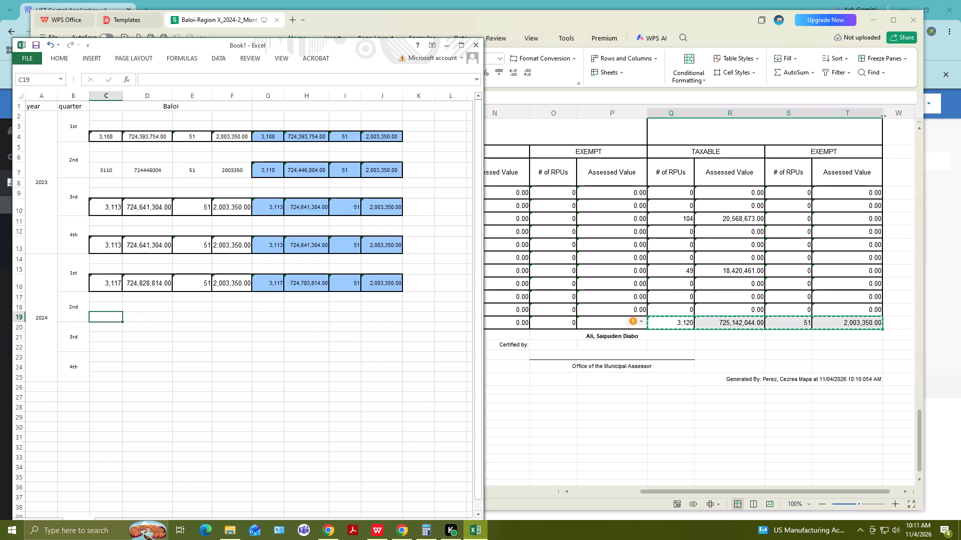
pyautogui.hotkey('ctrl', 'v')
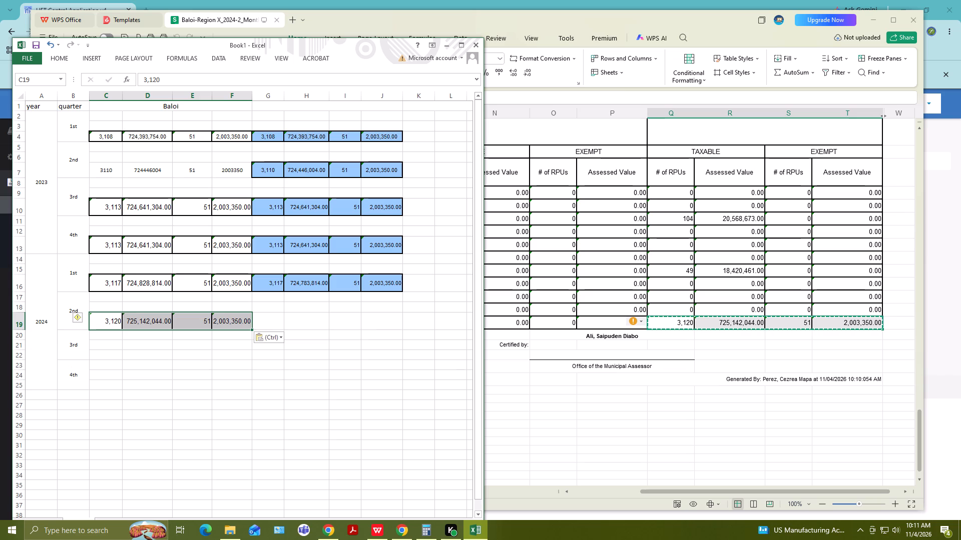
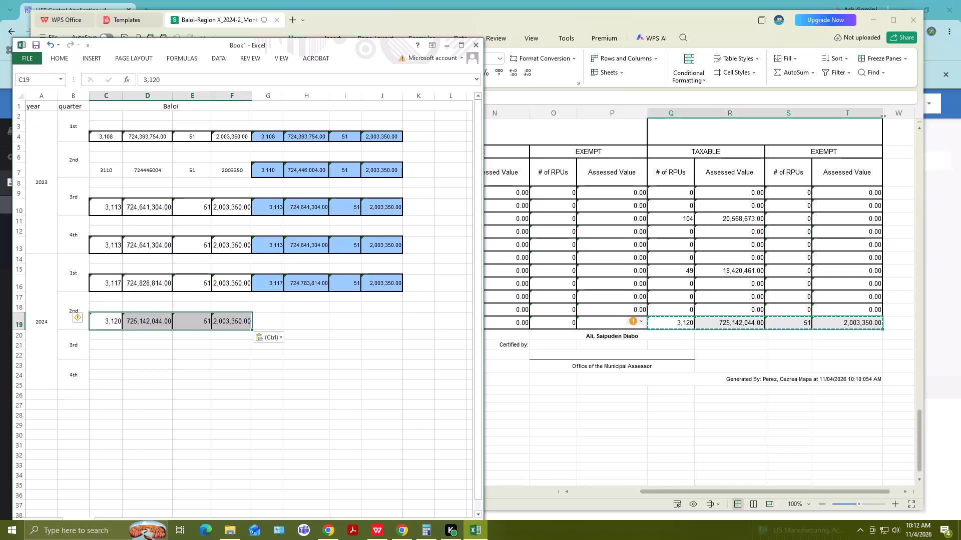
# Open Baloi-Region X_2024-2_QRRPA (1).xls from the Downloads folder in File Explorer.
pyautogui.click(789, 442)
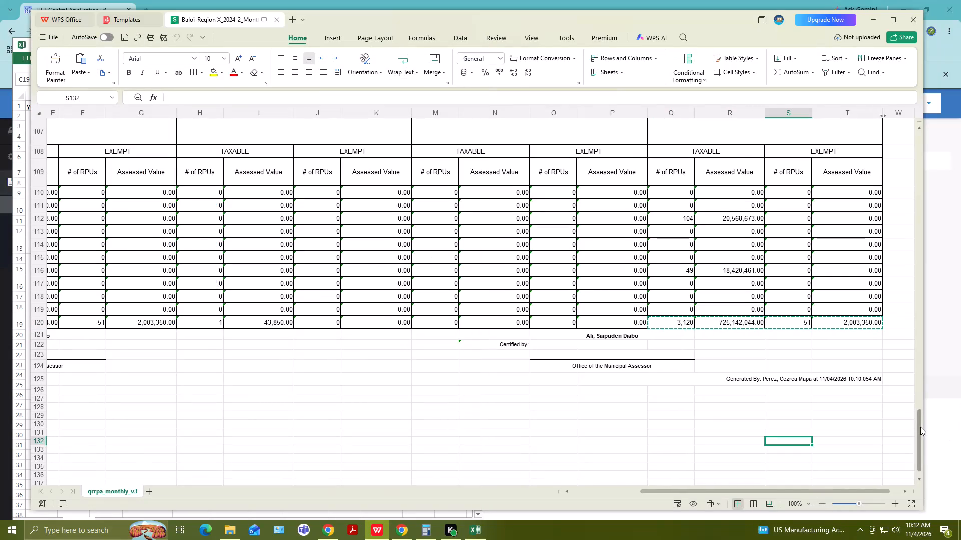
pyautogui.moveTo(920, 427); pyautogui.dragTo(905, 134)
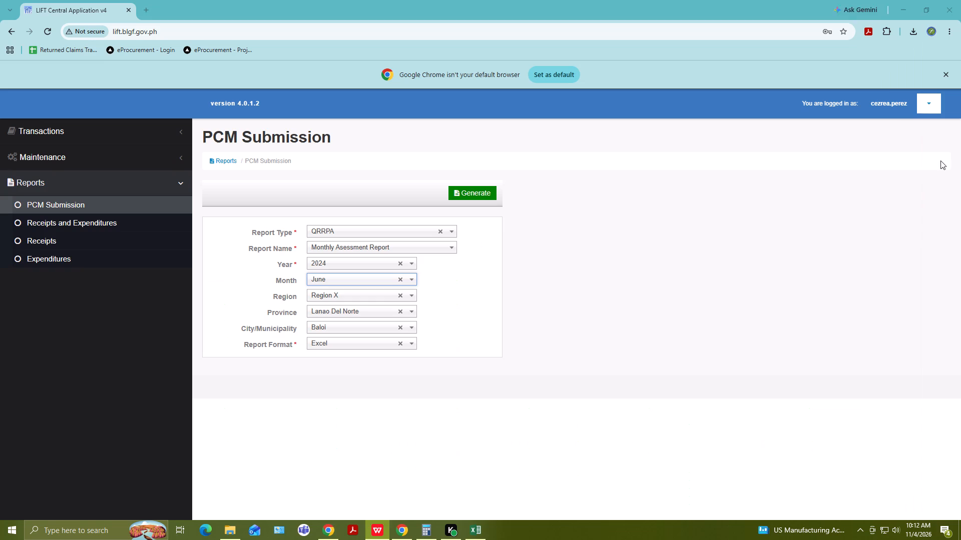
pyautogui.click(940, 160)
pyautogui.click(228, 533)
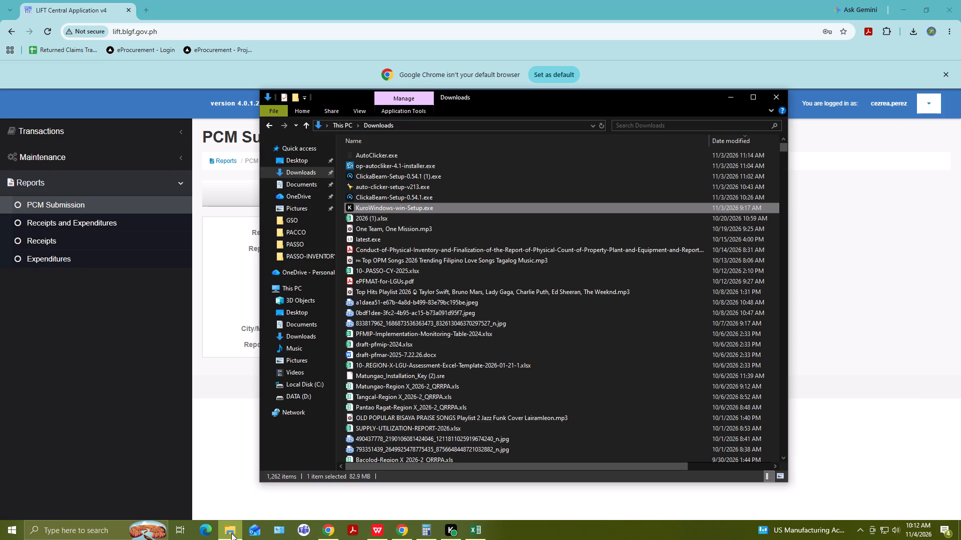
pyautogui.scroll(1, 364, 305)
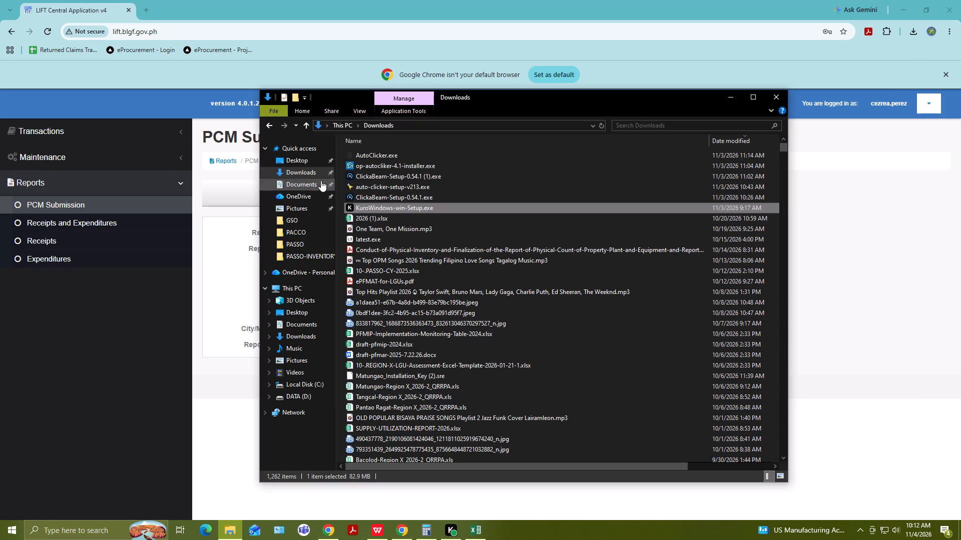
pyautogui.click(315, 170)
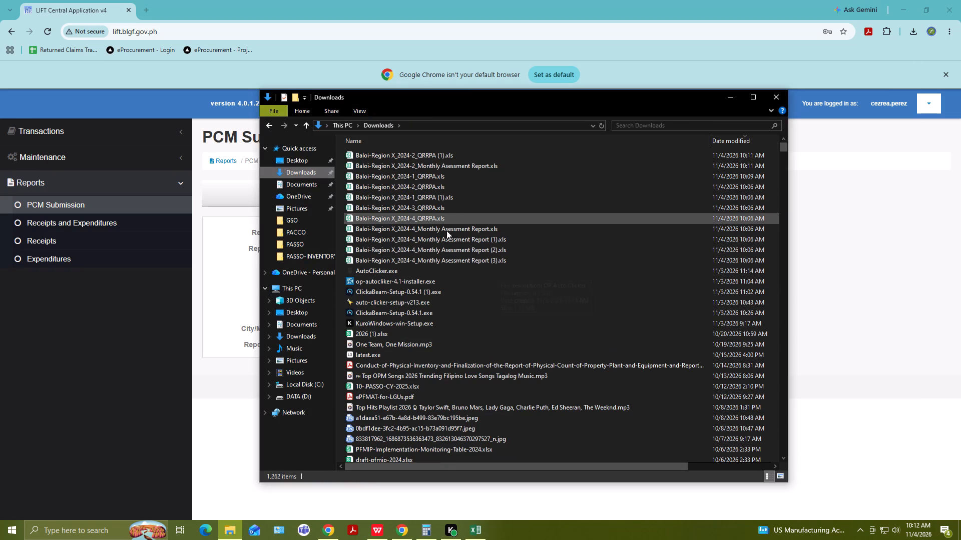
pyautogui.doubleClick(412, 157)
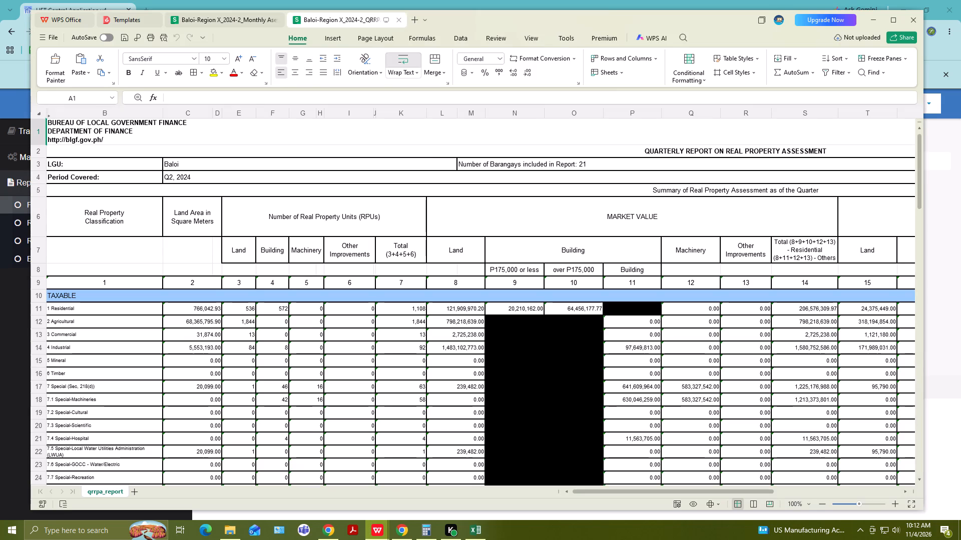
# Copy the total taxable RPU count (K26) from the QRRPA report into Book1 cell G19 for the 2024 second quarter.
pyautogui.scroll(4, 540, 300)
pyautogui.scroll(1, 608, 286)
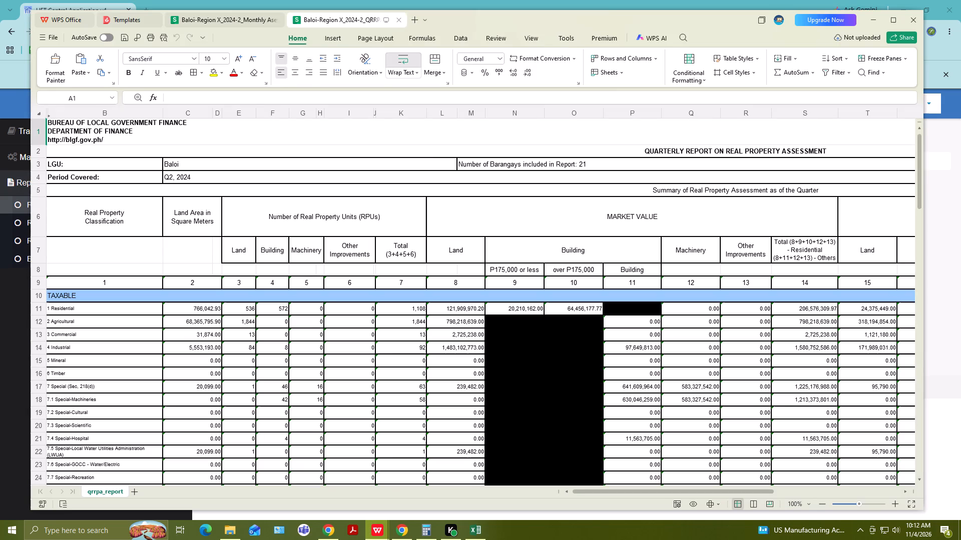
pyautogui.scroll(-7, 333, 294)
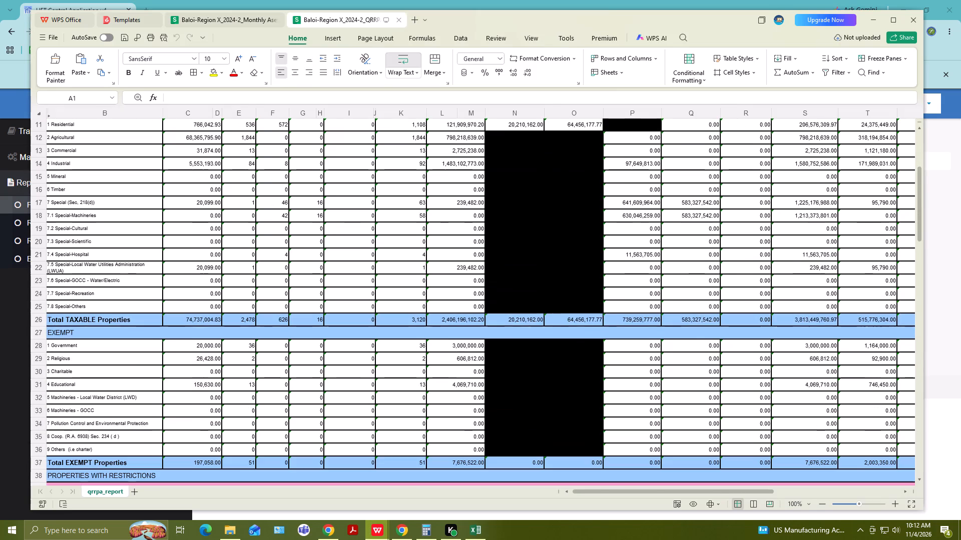
pyautogui.click(396, 319)
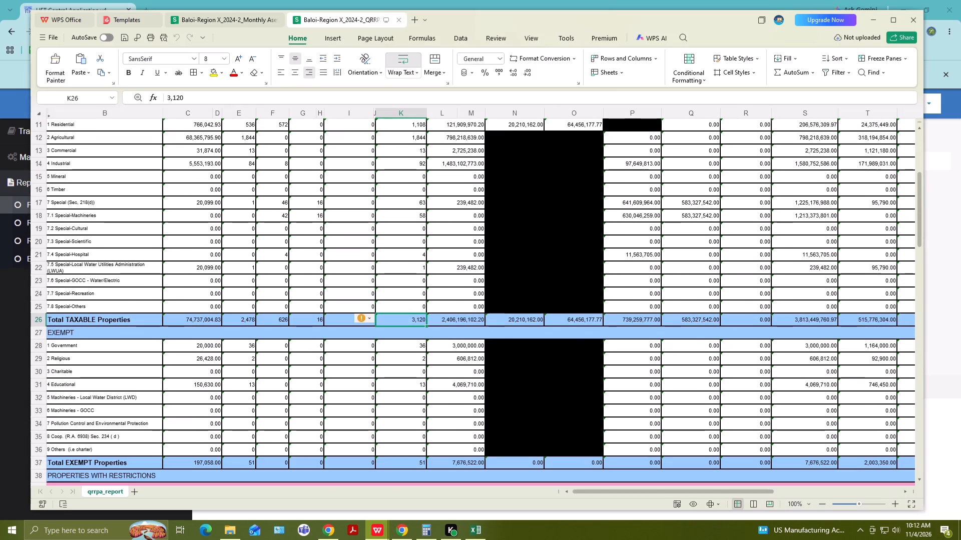
pyautogui.hotkey('ctrl', 'c')
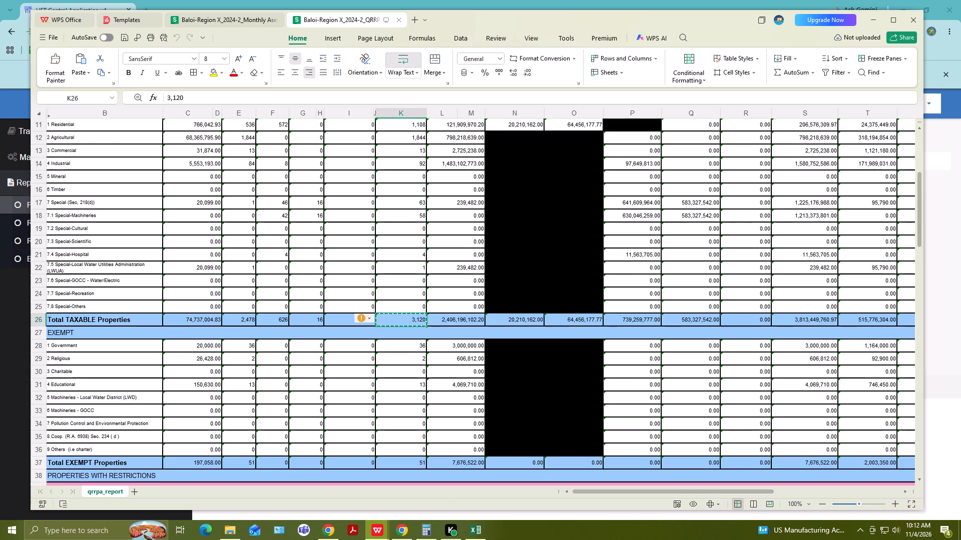
pyautogui.click(476, 529)
pyautogui.click(274, 323)
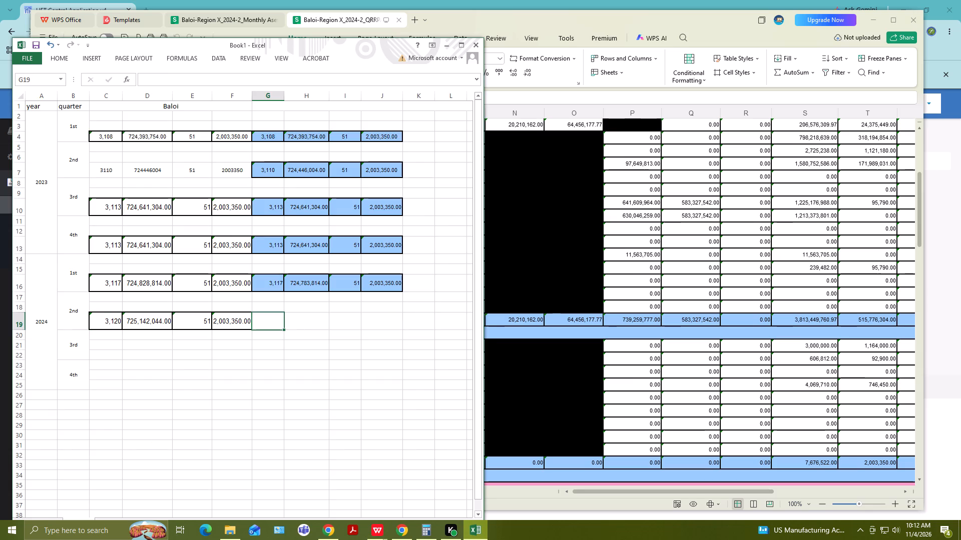
pyautogui.hotkey('ctrl', 'v')
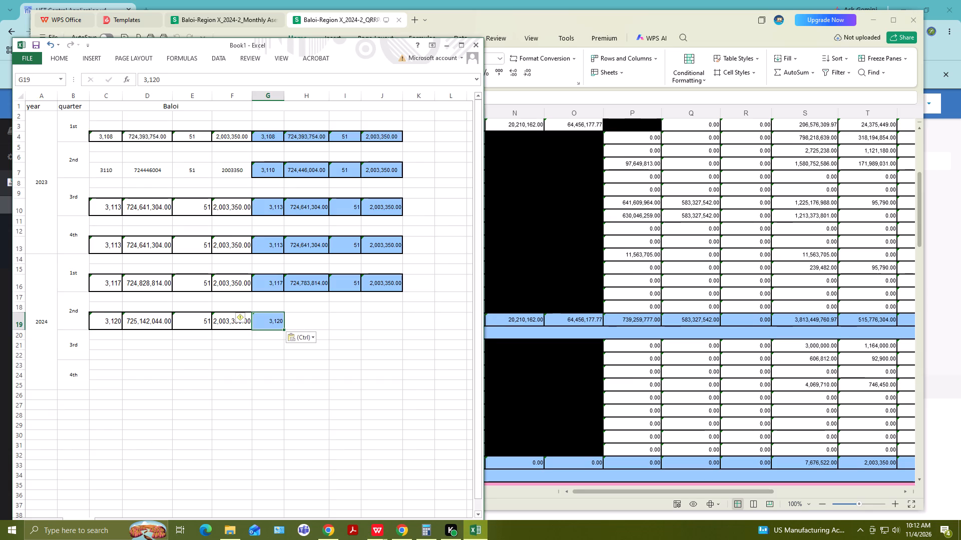
# Copy the total exempt RPU count (K37) from the Total EXEMPT Properties row of the QRRPA report.
pyautogui.click(535, 367)
pyautogui.scroll(-4, 389, 424)
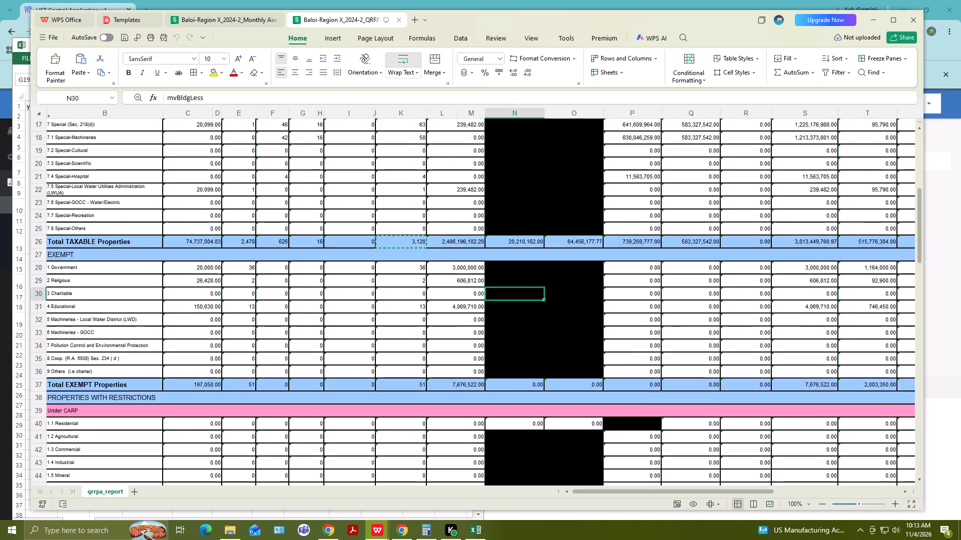
pyautogui.scroll(-1, 389, 425)
pyautogui.click(403, 333)
pyautogui.hotkey('ctrl', 'c')
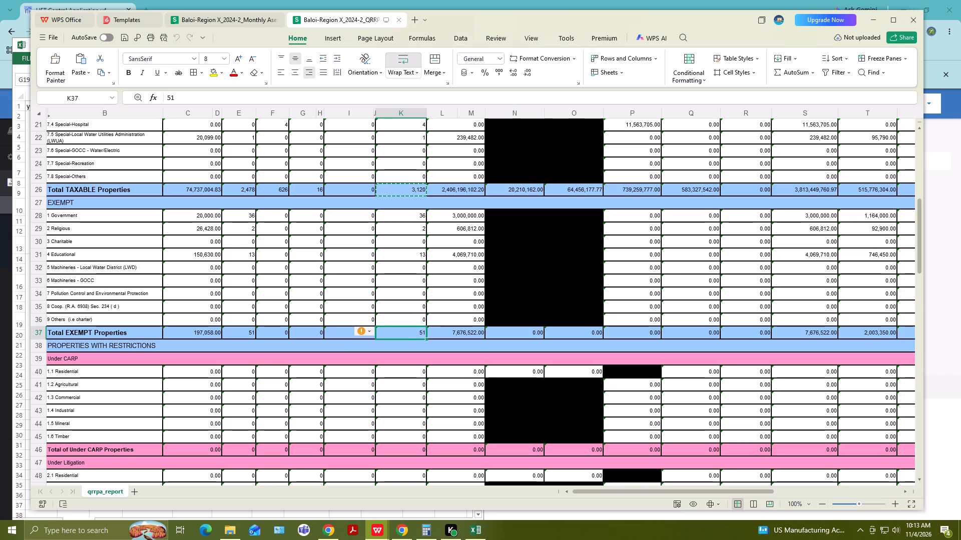
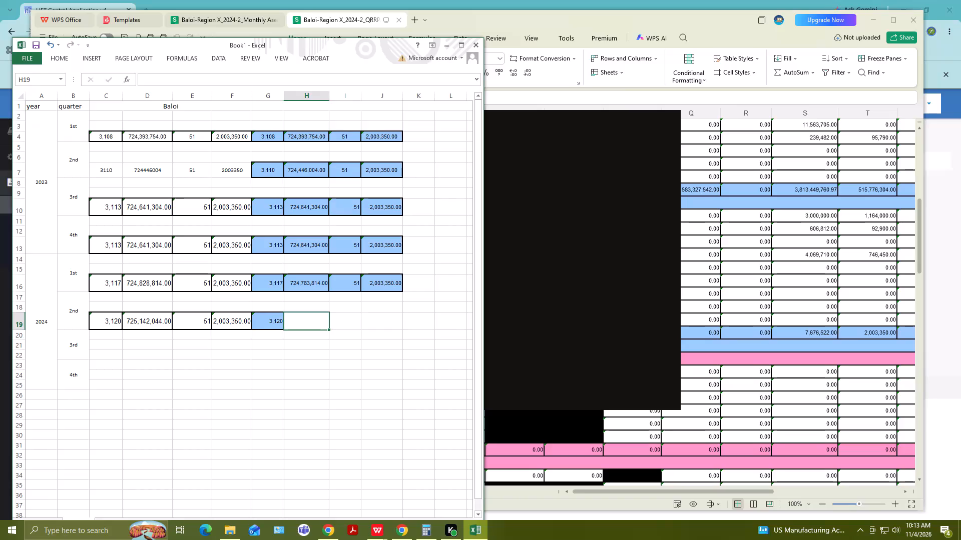
# Paste the copied total exempt RPU count into Book1 cell I19 for the 2024 second quarter.
pyautogui.click(355, 324)
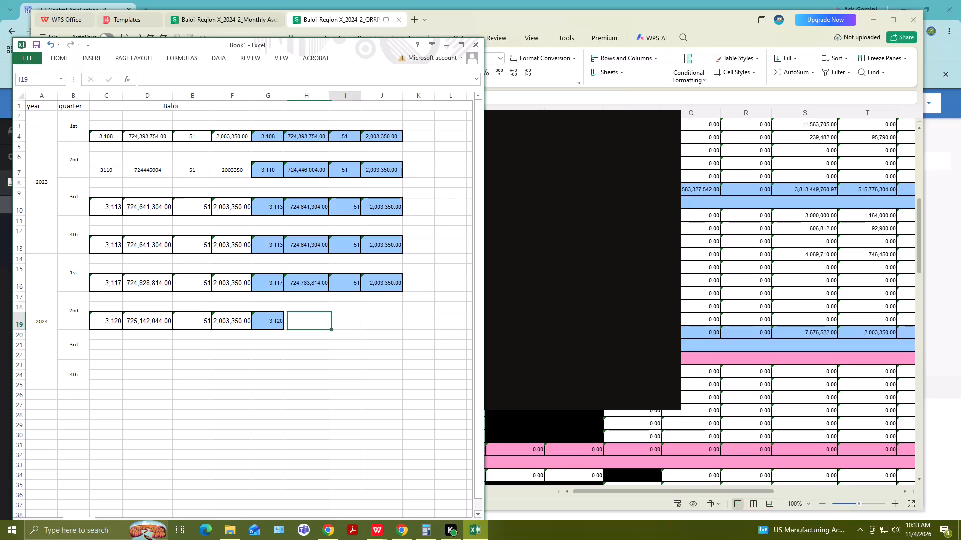
pyautogui.hotkey('ctrl', 'v')
# Copy the total exempt assessed value (X37) from the QRRPA report into Book1 cell J19.
pyautogui.click(620, 411)
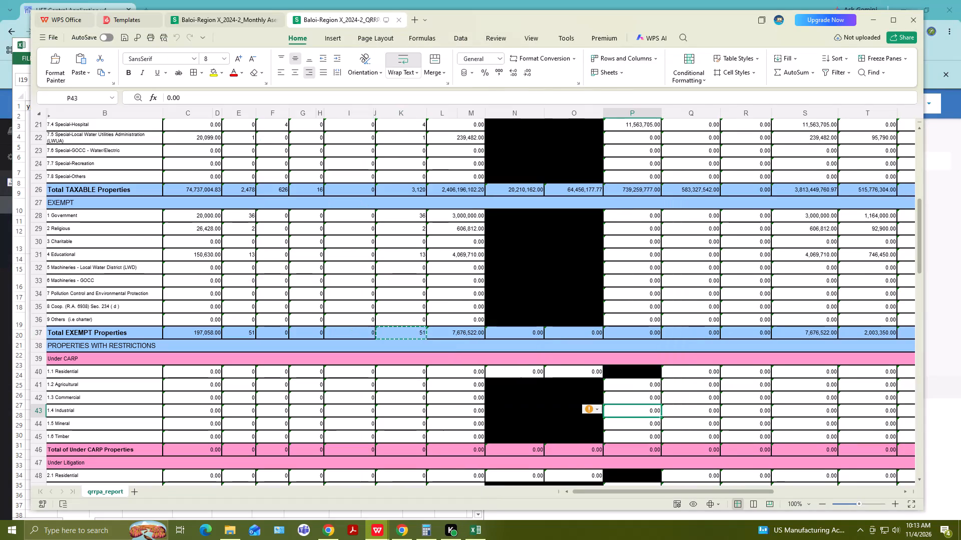
pyautogui.press('Right')
pyautogui.press('Right')
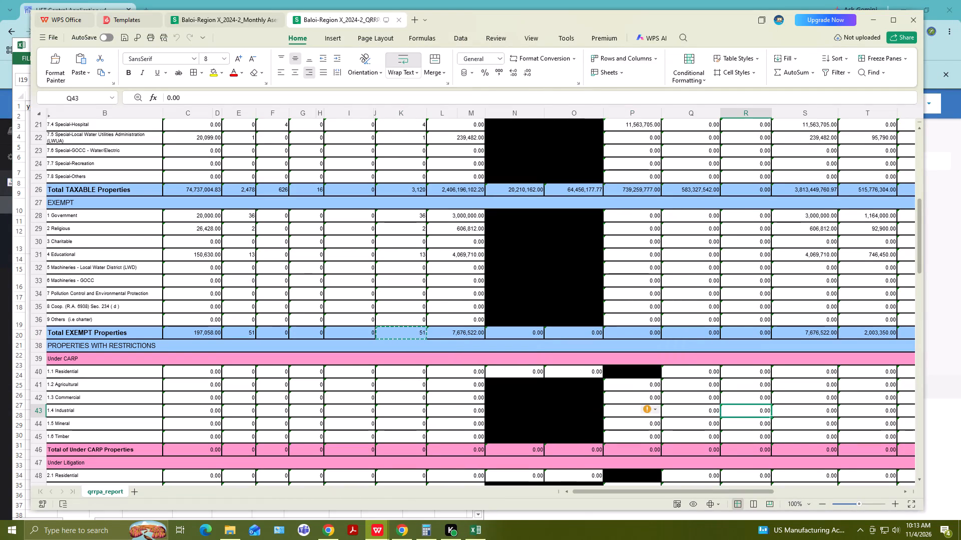
pyautogui.press('Right')
pyautogui.press('Up')
pyautogui.press('Up')
pyautogui.press('Up')
pyautogui.press('Up')
pyautogui.press('Up')
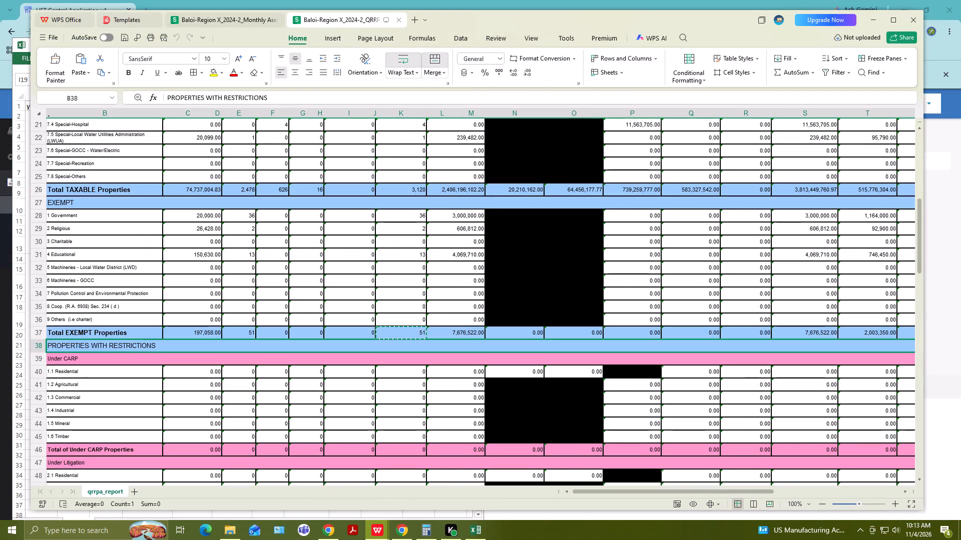
pyautogui.press('Up')
pyautogui.press('Right')
pyautogui.press('Right')
pyautogui.press('Right')
pyautogui.press('Right')
pyautogui.press('Right')
pyautogui.press('Right')
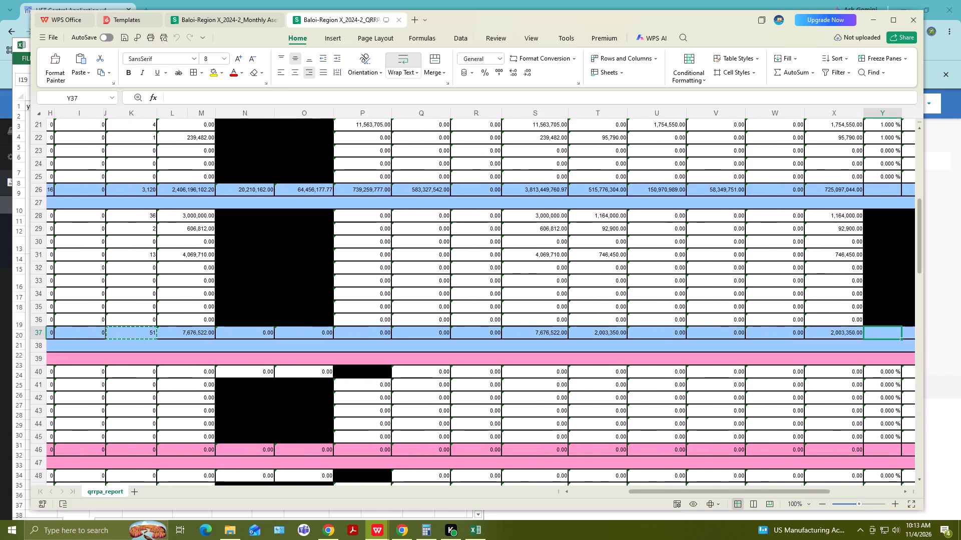
pyautogui.click(845, 348)
pyautogui.click(836, 331)
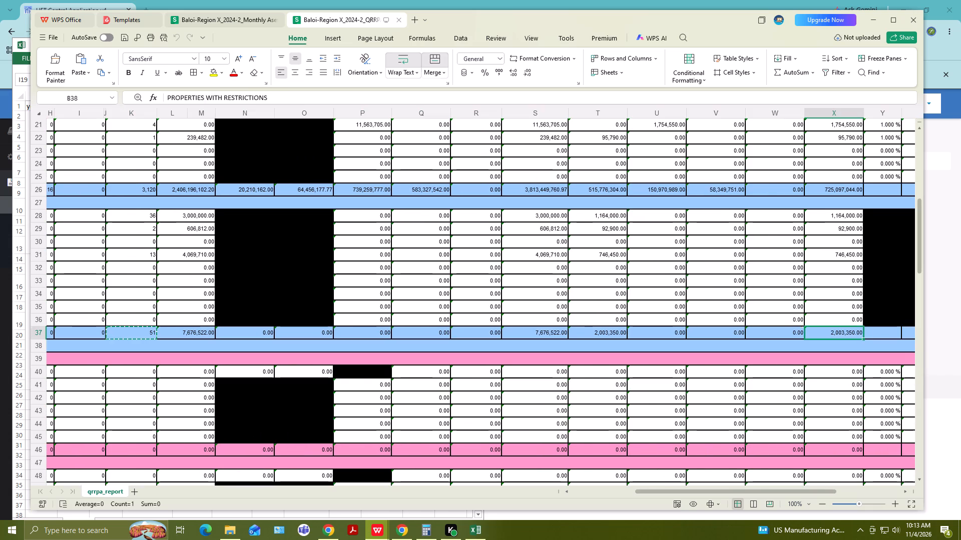
pyautogui.hotkey('ctrl', 'c')
pyautogui.click(474, 530)
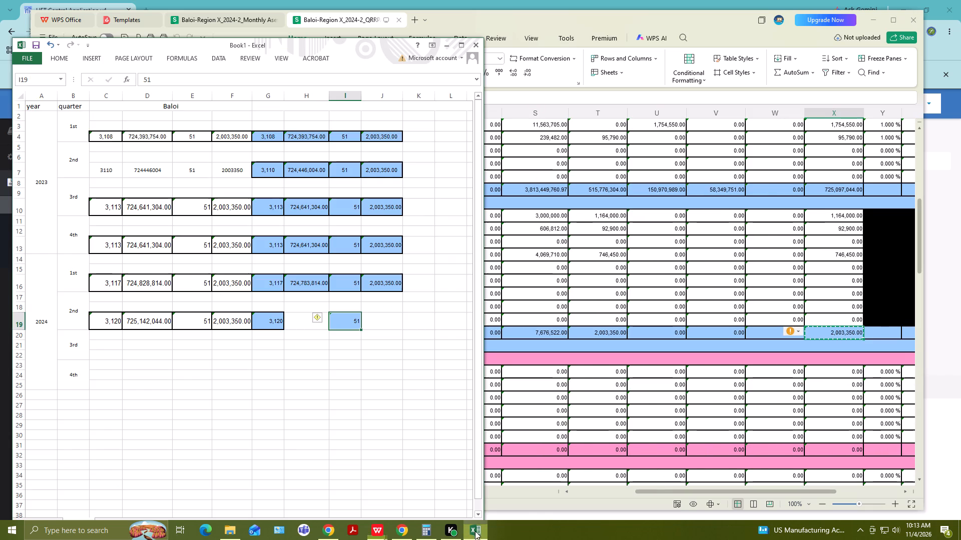
pyautogui.click(372, 324)
pyautogui.hotkey('ctrl', 'v')
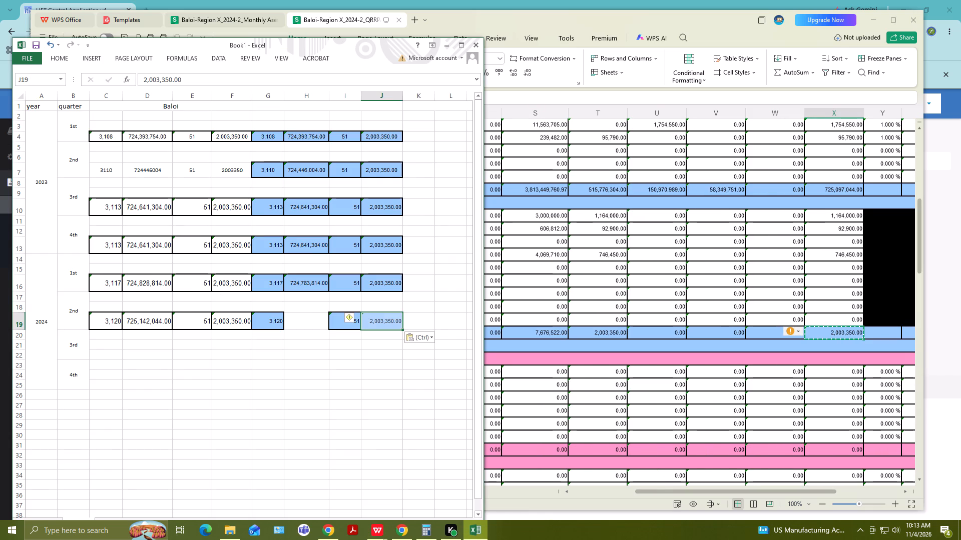
# Copy the total taxable assessed value (X26) from the QRRPA report into Book1 cell H19.
pyautogui.click(839, 192)
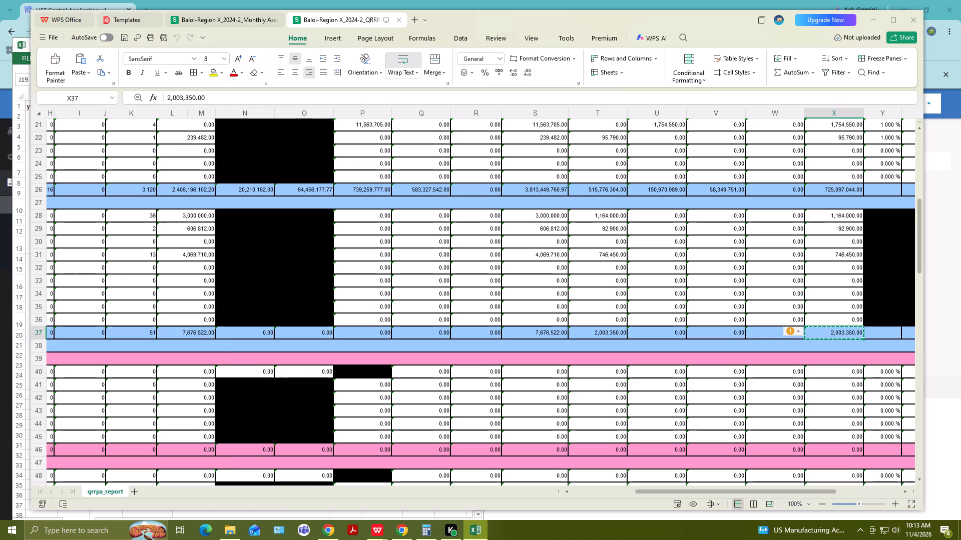
pyautogui.click(839, 189)
pyautogui.hotkey('ctrl', 'c')
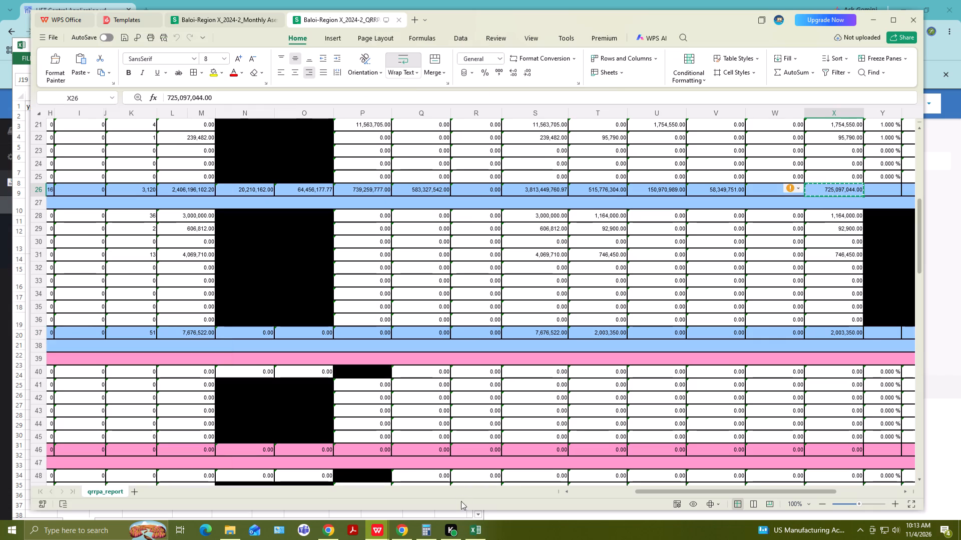
pyautogui.click(472, 533)
pyautogui.click(312, 325)
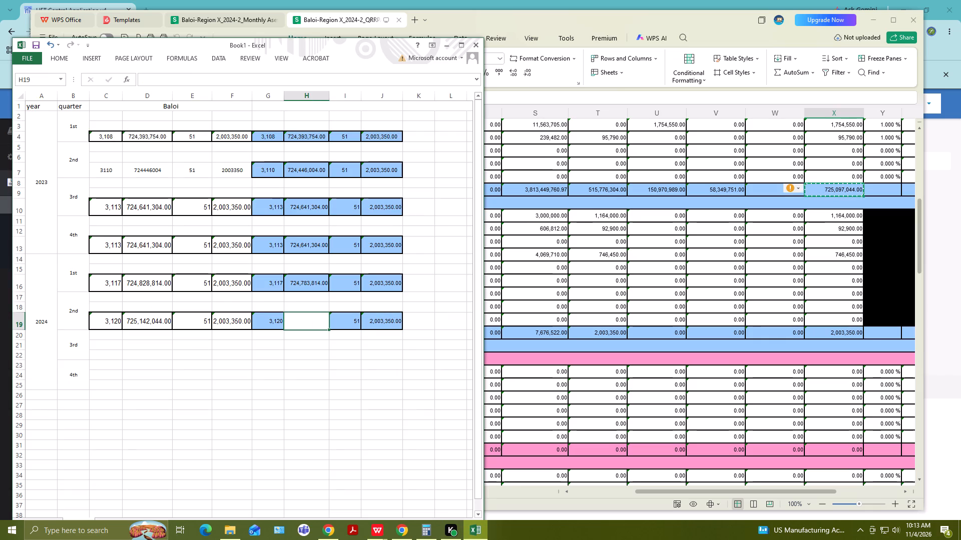
pyautogui.hotkey('ctrl', 'v')
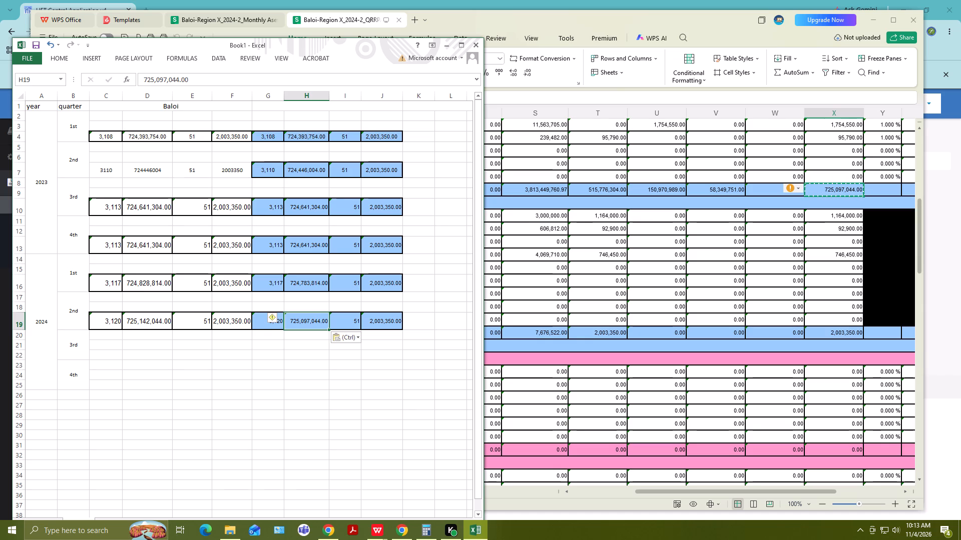
# Check the 2024 second-quarter QRRPA and June Monthly Assessment Report against the second-quarter figures in Book1.
pyautogui.scroll(2, 858, 229)
pyautogui.click(831, 152)
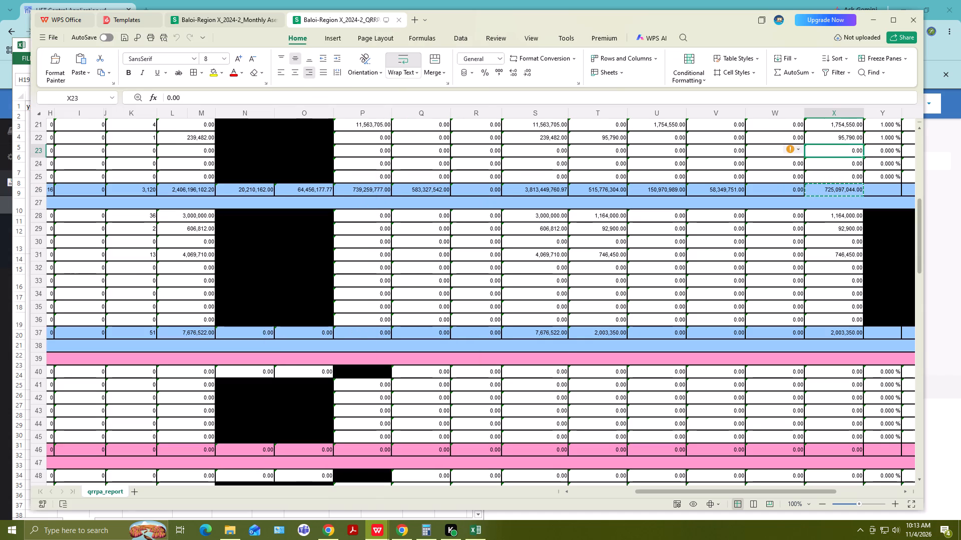
pyautogui.scroll(3, 821, 208)
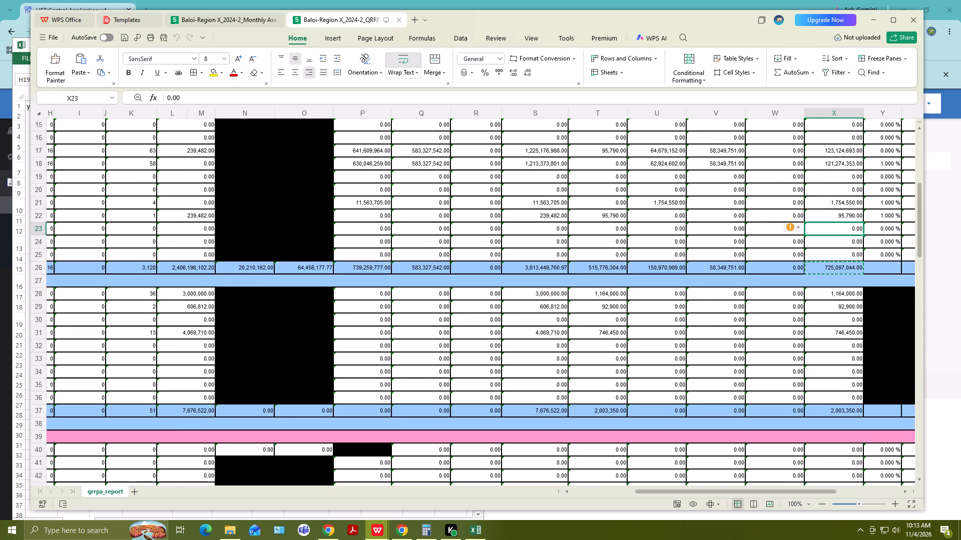
pyautogui.click(477, 535)
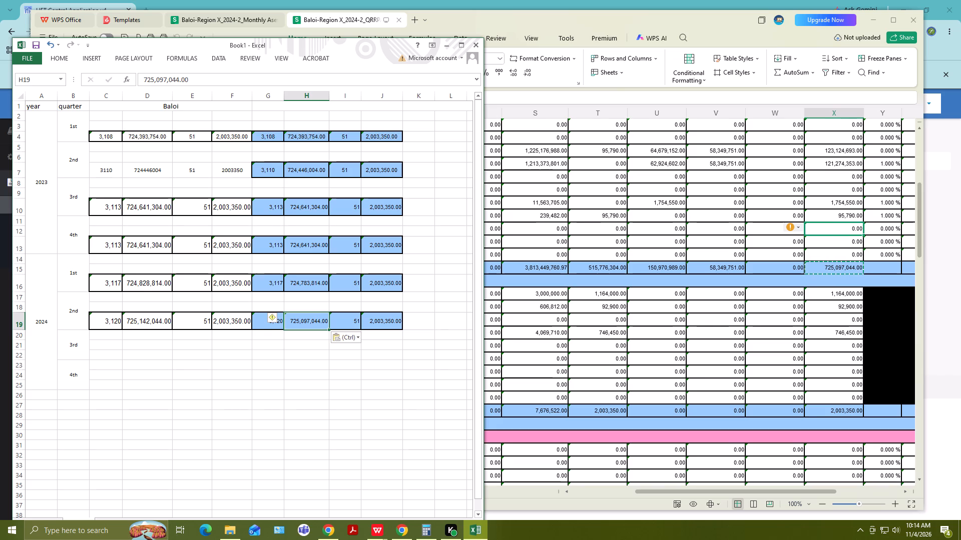
pyautogui.click(630, 208)
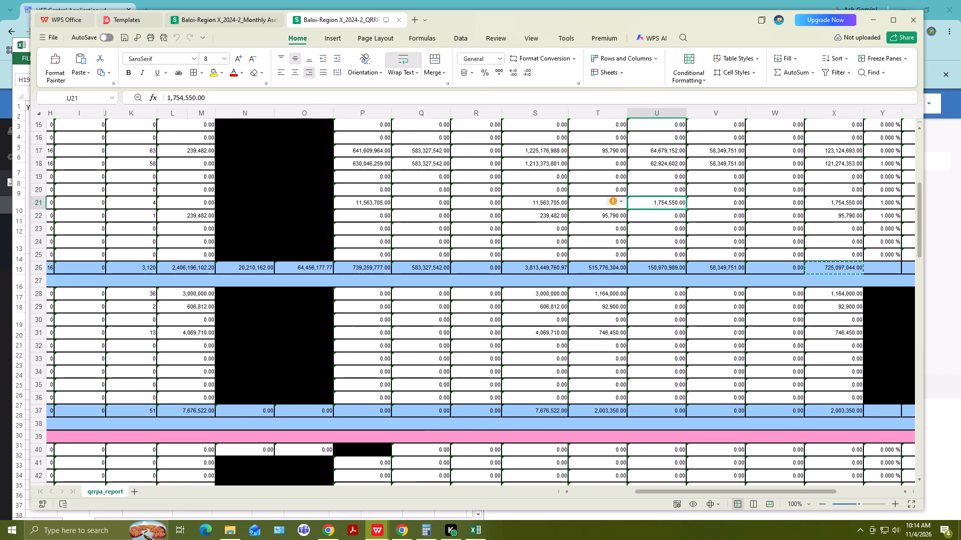
pyautogui.scroll(4, 439, 229)
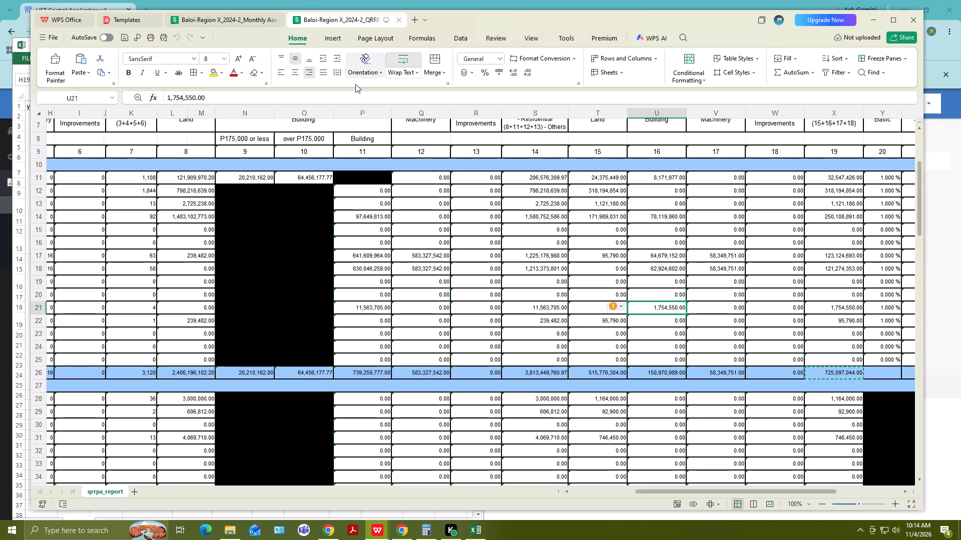
pyautogui.click(218, 25)
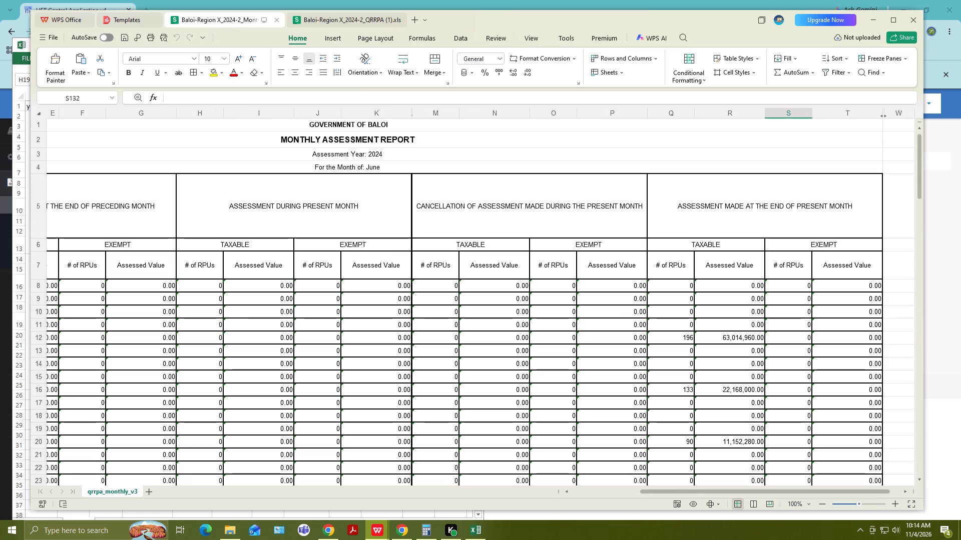
pyautogui.click(478, 531)
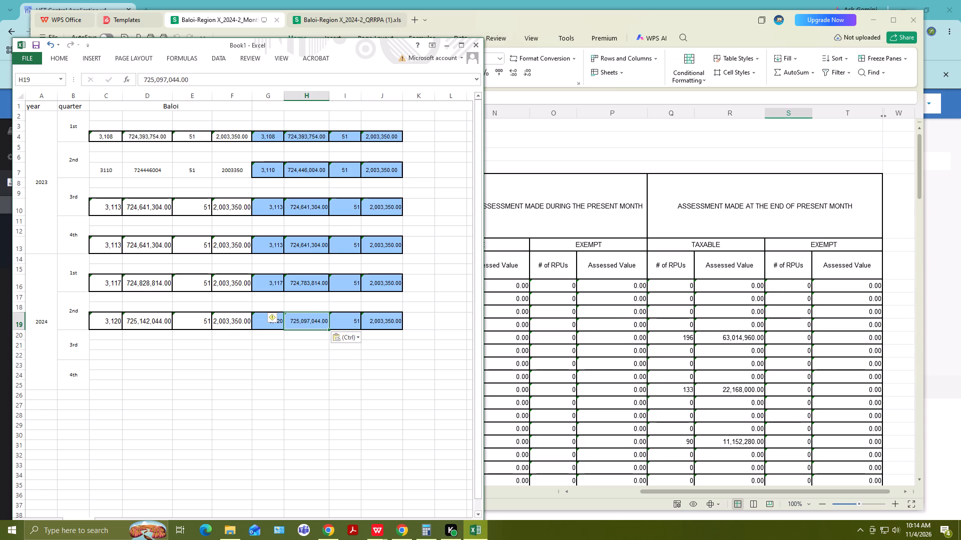
pyautogui.click(540, 377)
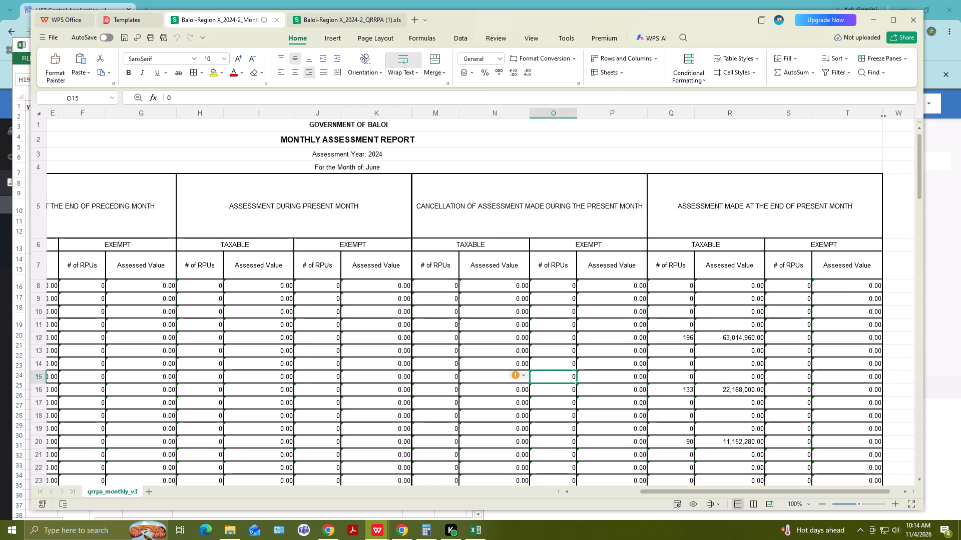
pyautogui.scroll(-8, 333, 388)
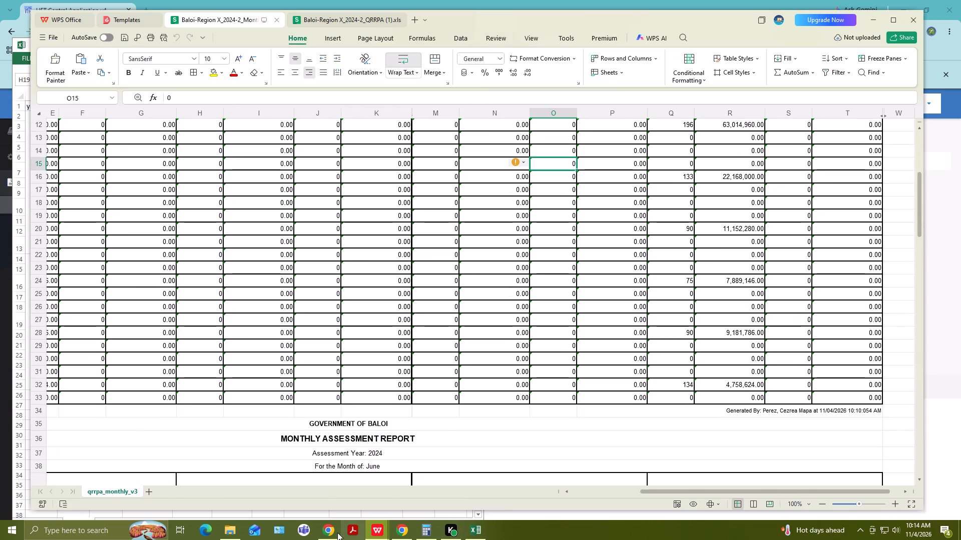
# Generate Baloi's Monthly Asessment Report for January 2024 from PCM Submission in Chrome.
pyautogui.click(239, 531)
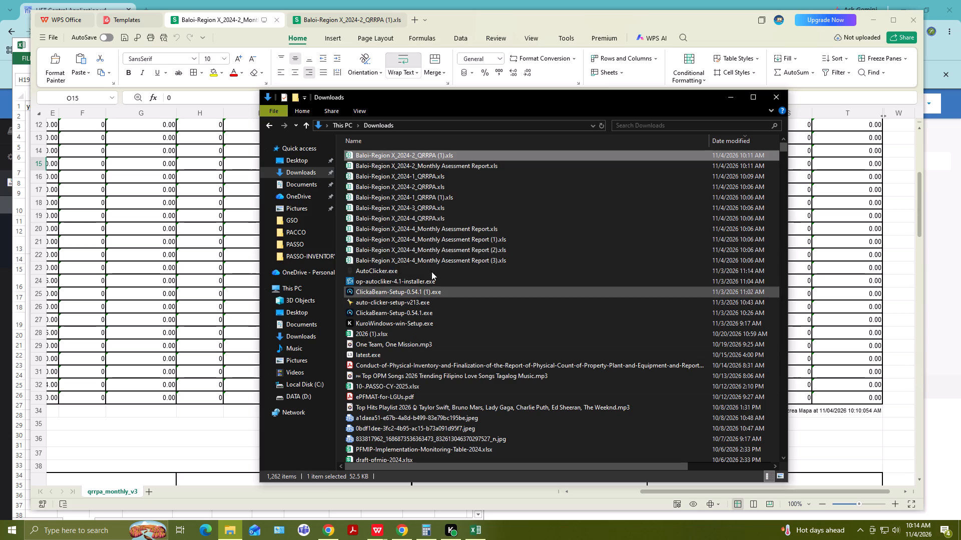
pyautogui.click(329, 526)
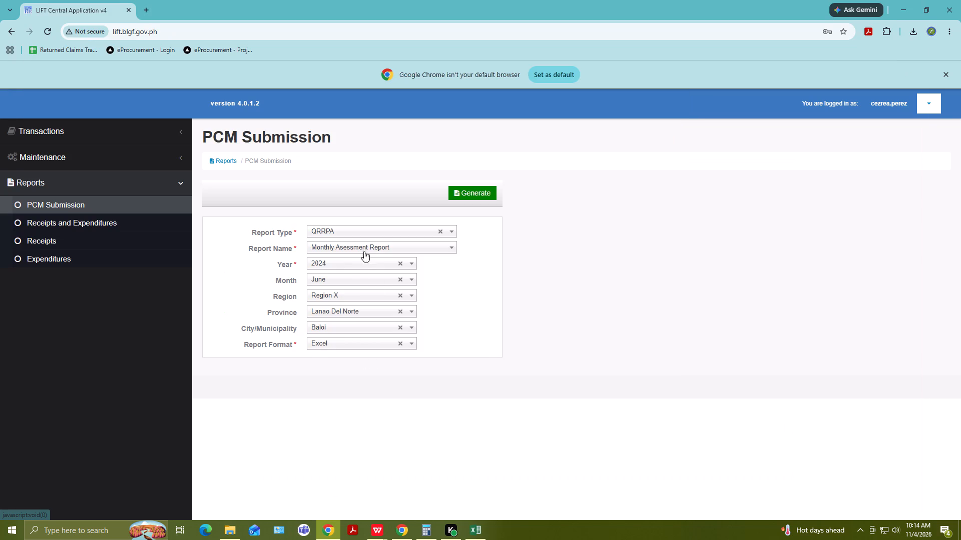
pyautogui.click(360, 263)
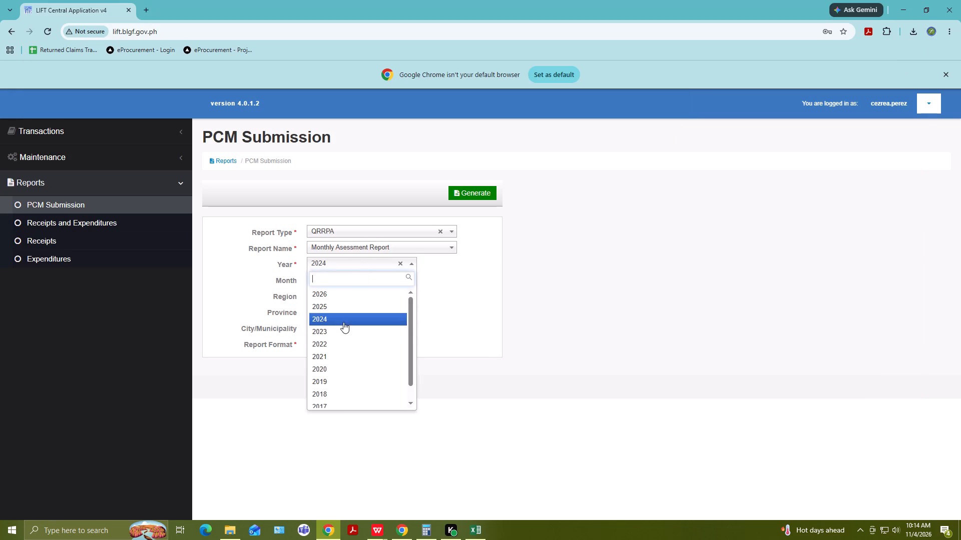
pyautogui.click(343, 321)
pyautogui.click(349, 248)
pyautogui.click(349, 248)
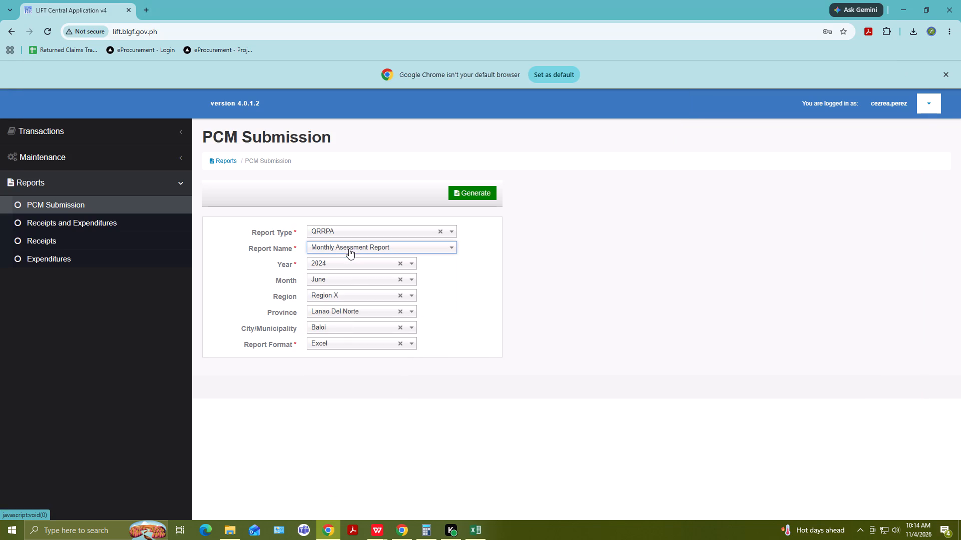
pyautogui.click(348, 275)
pyautogui.scroll(4, 338, 322)
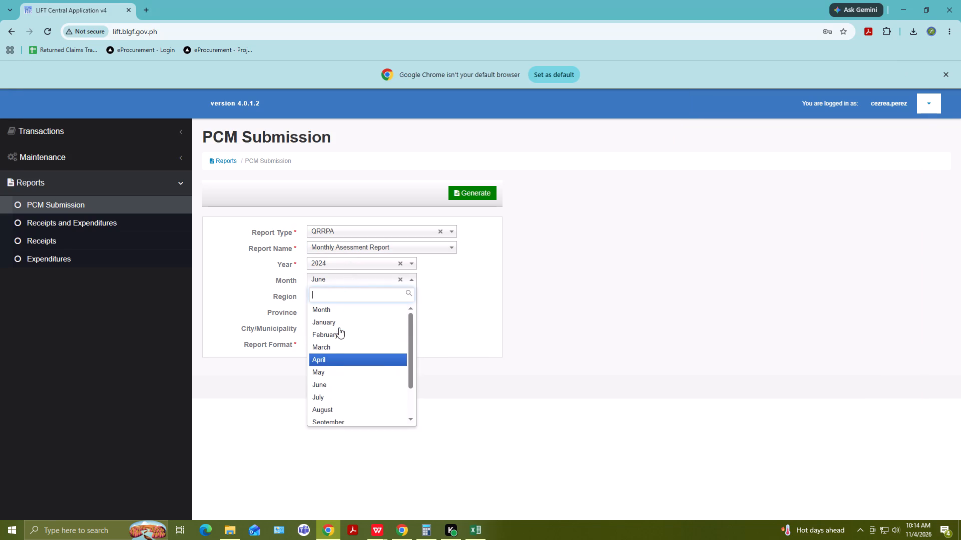
pyautogui.scroll(3, 339, 327)
pyautogui.click(340, 325)
pyautogui.click(473, 191)
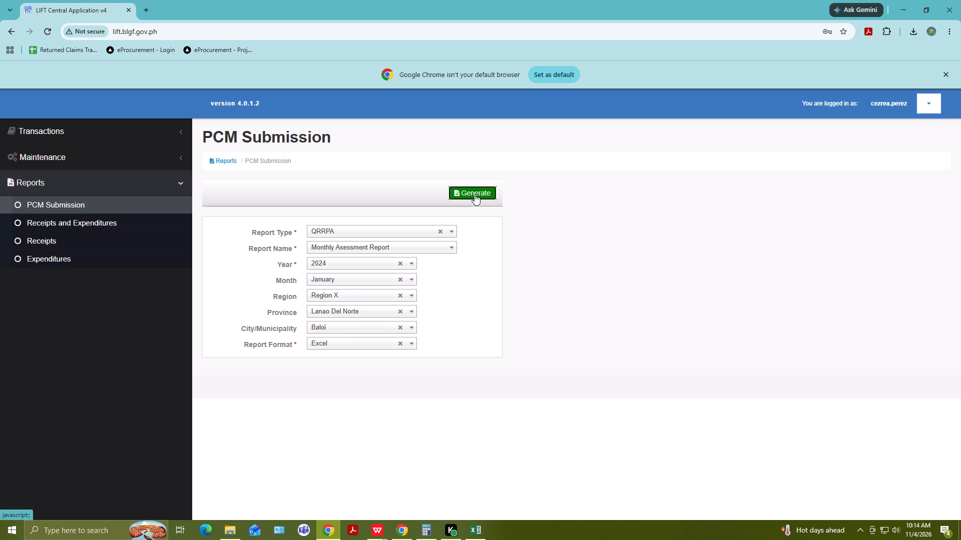
# Generate Baloi's Monthly Asessment Report for February 2024.
pyautogui.click(361, 278)
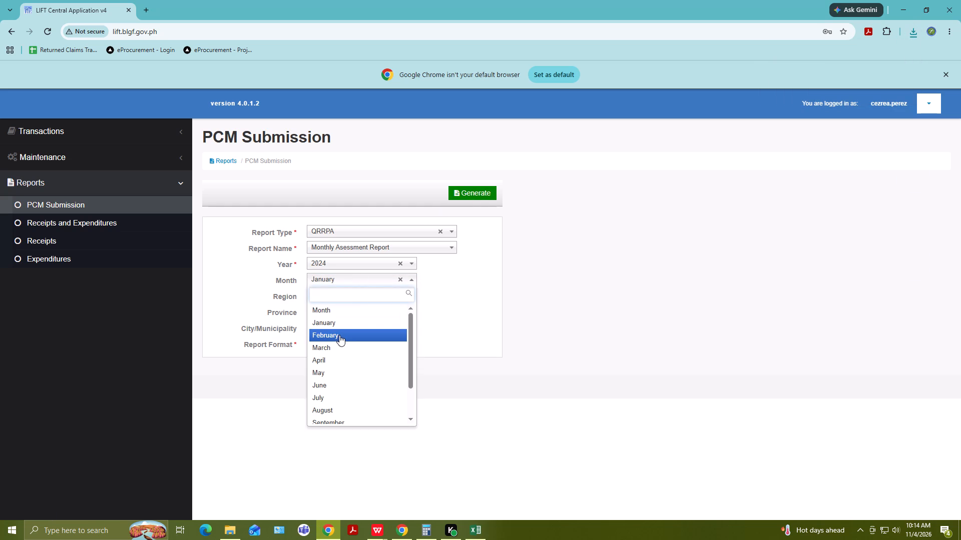
pyautogui.click(339, 335)
pyautogui.click(471, 191)
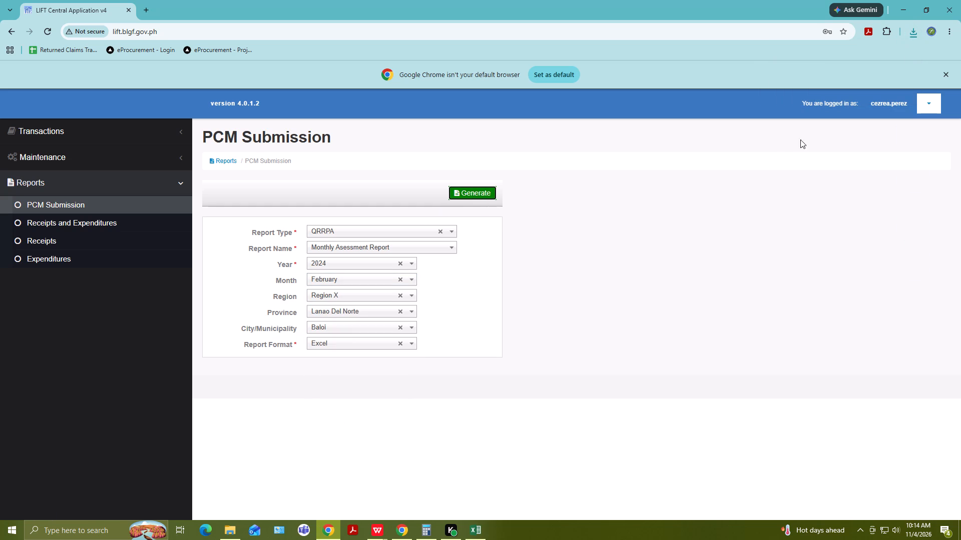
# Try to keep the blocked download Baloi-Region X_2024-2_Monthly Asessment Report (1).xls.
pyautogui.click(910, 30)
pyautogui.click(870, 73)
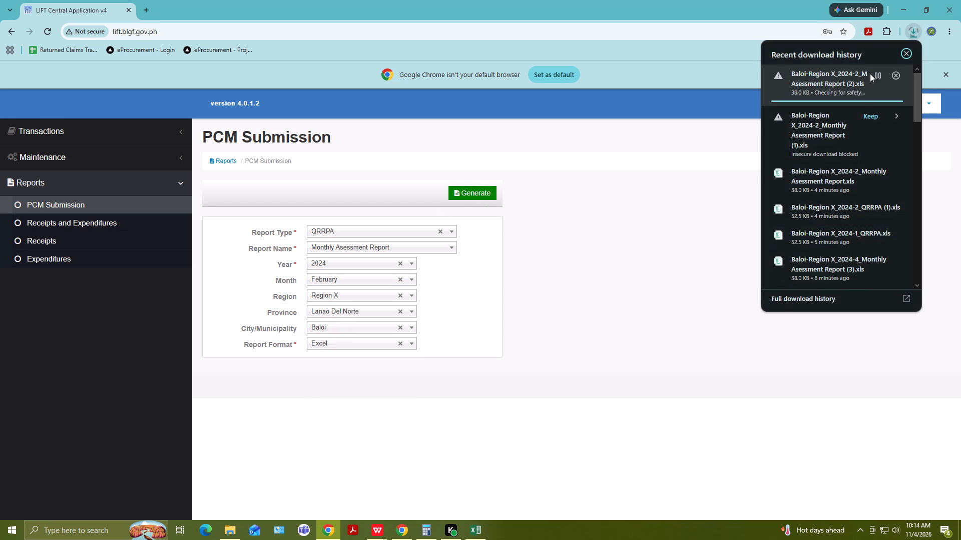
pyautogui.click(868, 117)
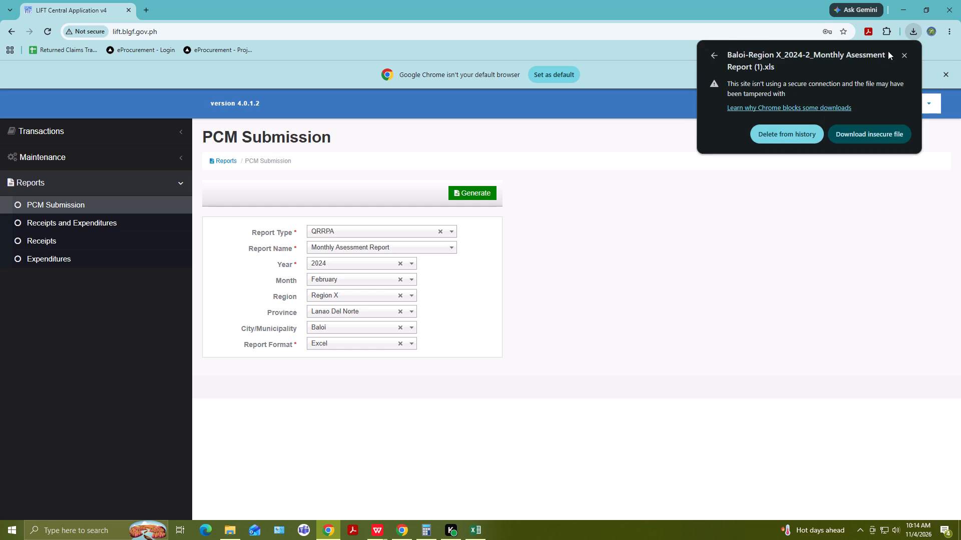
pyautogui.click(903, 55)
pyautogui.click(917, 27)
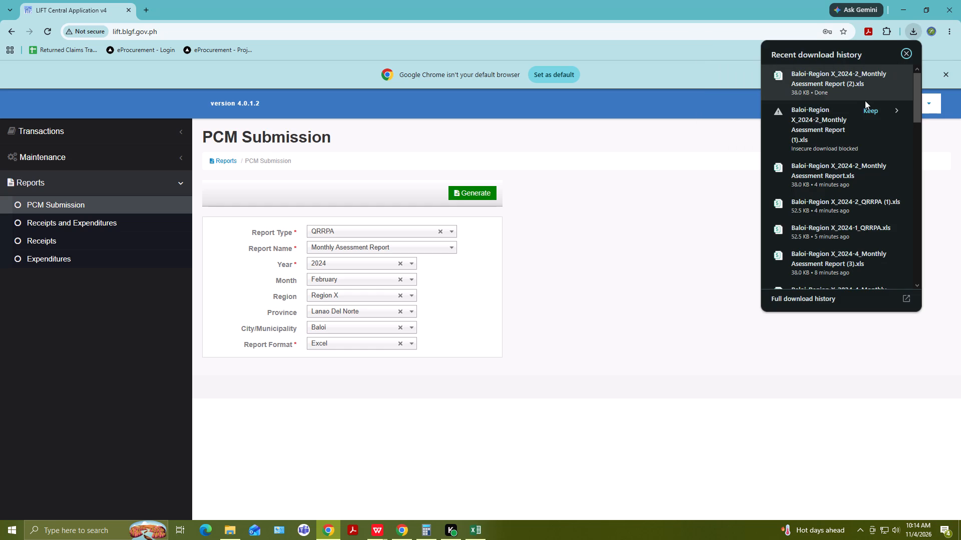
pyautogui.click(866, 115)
# Open the downloaded February report, Baloi-Region X_2024-2_Monthly Asessment Report (2).xls.
pyautogui.doubleClick(825, 72)
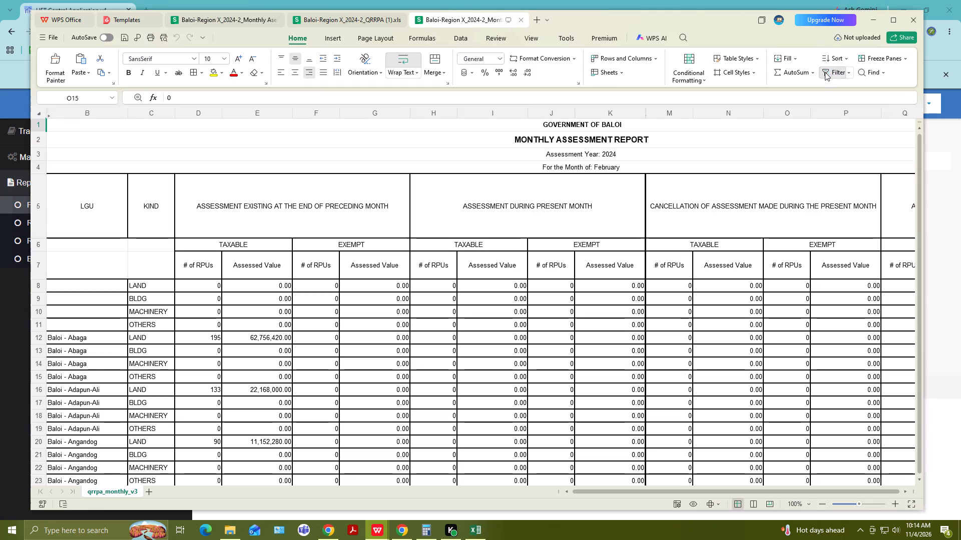
# Examine the February 2024 report's TOTAL row across to the end-of-present-month columns, and glance at the open 2024-2 QRRPA report.
pyautogui.scroll(-6, 291, 287)
pyautogui.scroll(-6, 311, 346)
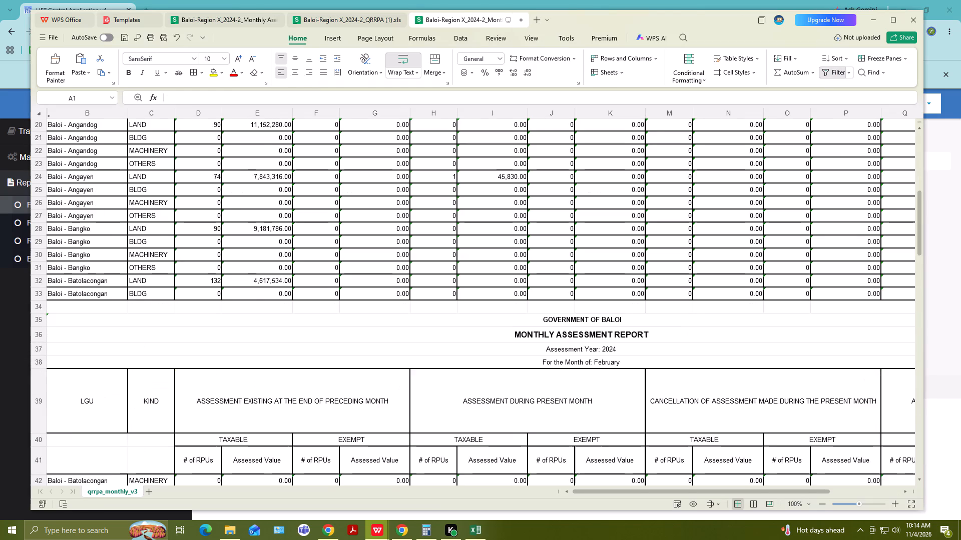
pyautogui.scroll(-17, 317, 356)
pyautogui.scroll(-12, 353, 379)
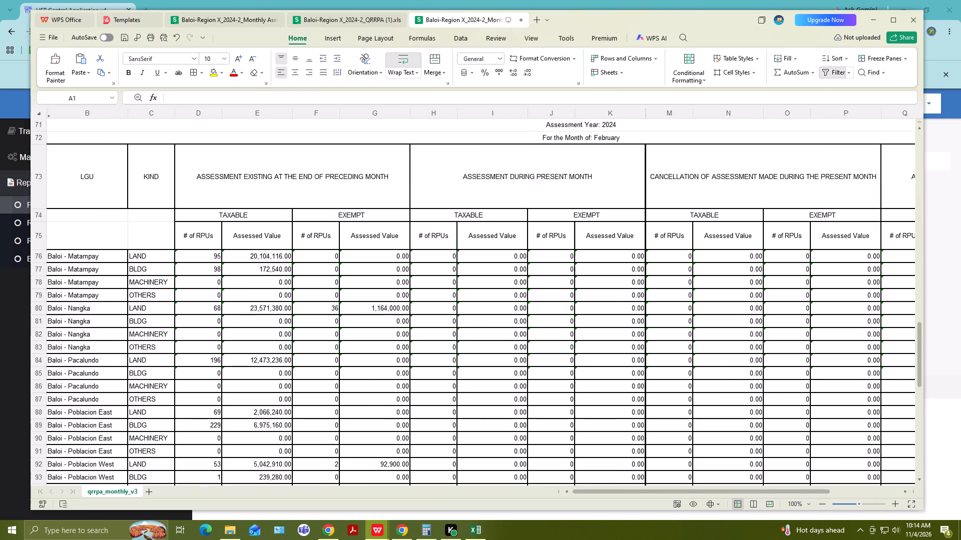
pyautogui.scroll(-2, 386, 374)
pyautogui.scroll(-6, 378, 317)
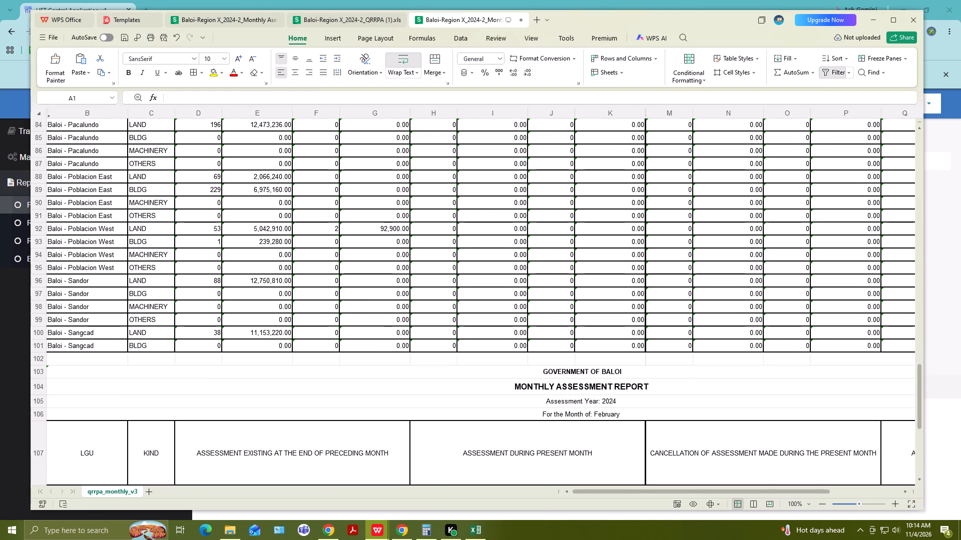
pyautogui.rightClick(403, 170)
pyautogui.scroll(2, 565, 211)
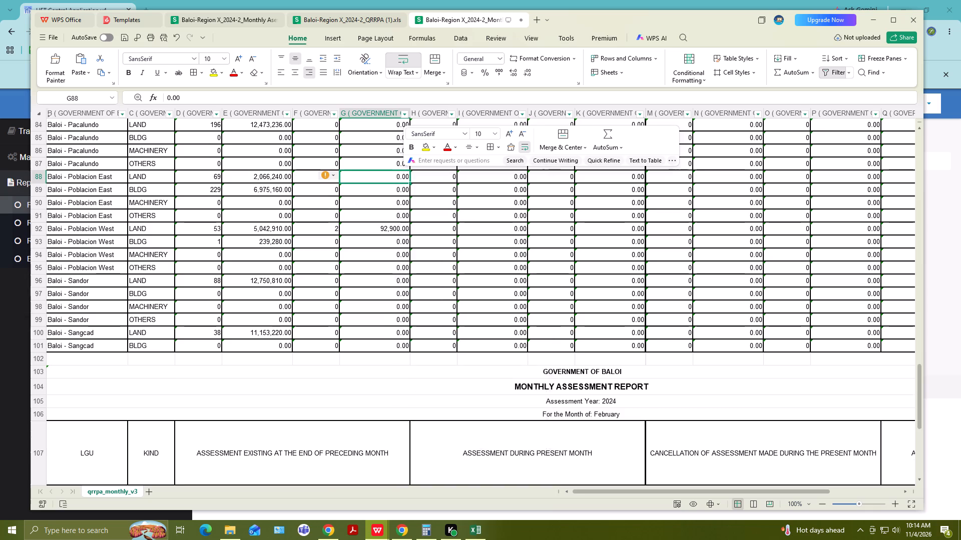
pyautogui.scroll(20, 565, 211)
pyautogui.scroll(3, 565, 211)
pyautogui.moveTo(919, 267); pyautogui.dragTo(919, 266)
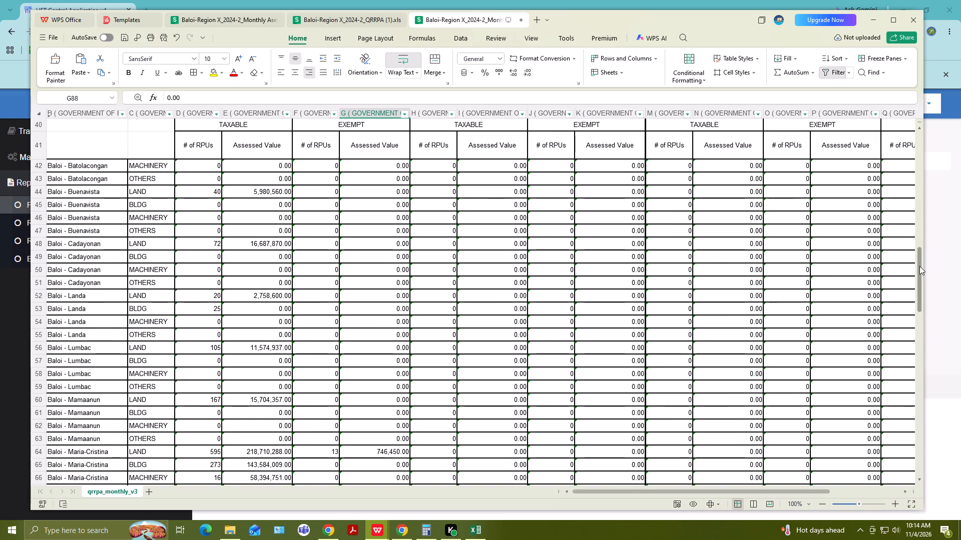
pyautogui.moveTo(919, 266); pyautogui.dragTo(919, 106)
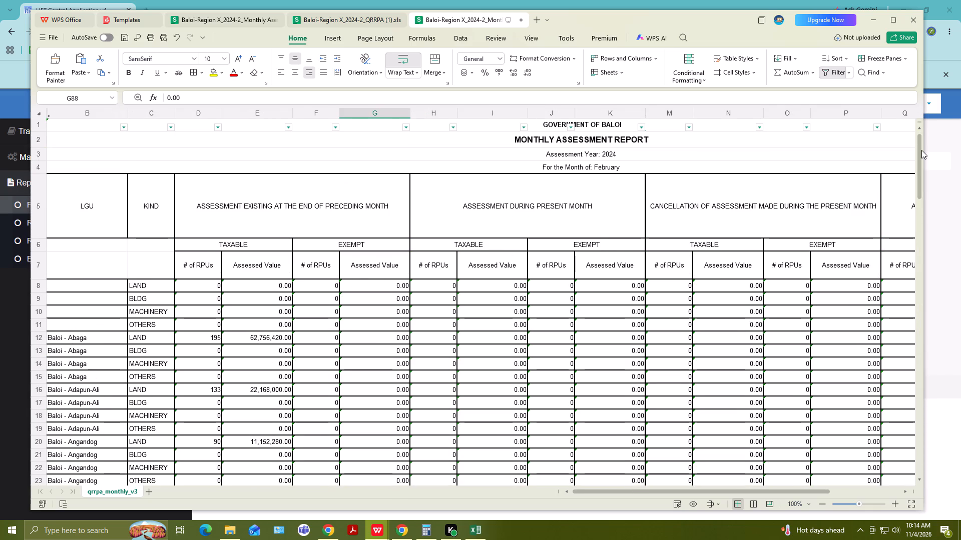
pyautogui.moveTo(921, 150); pyautogui.dragTo(901, 467)
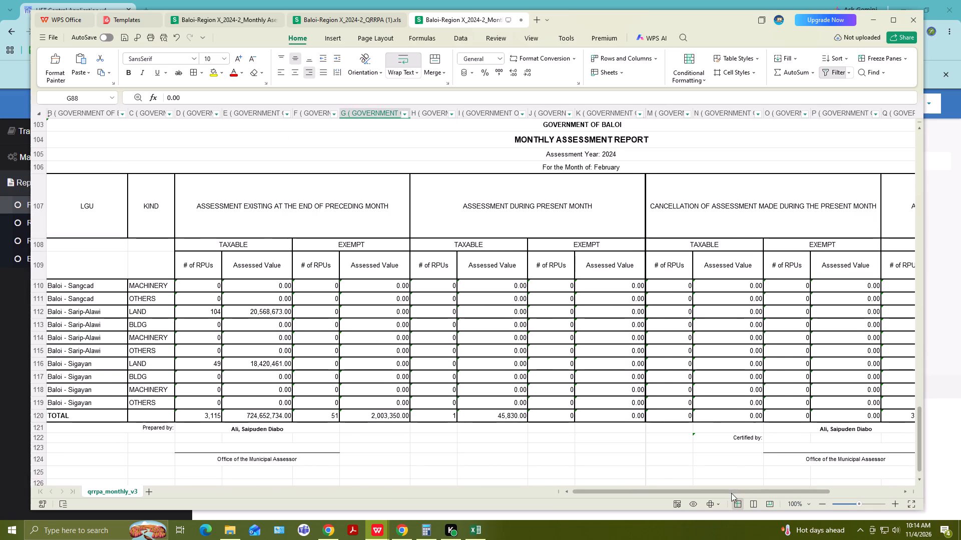
pyautogui.moveTo(731, 493); pyautogui.dragTo(886, 496)
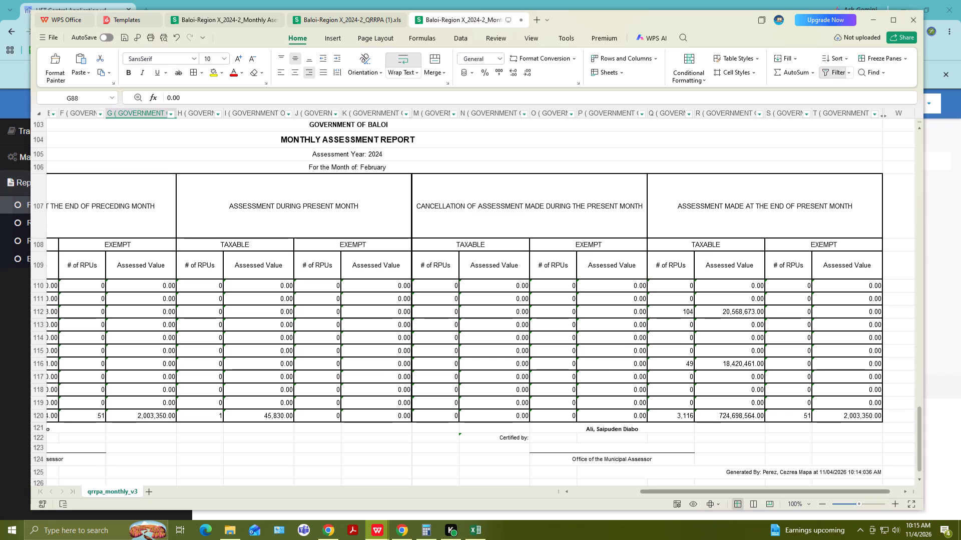
pyautogui.click(338, 24)
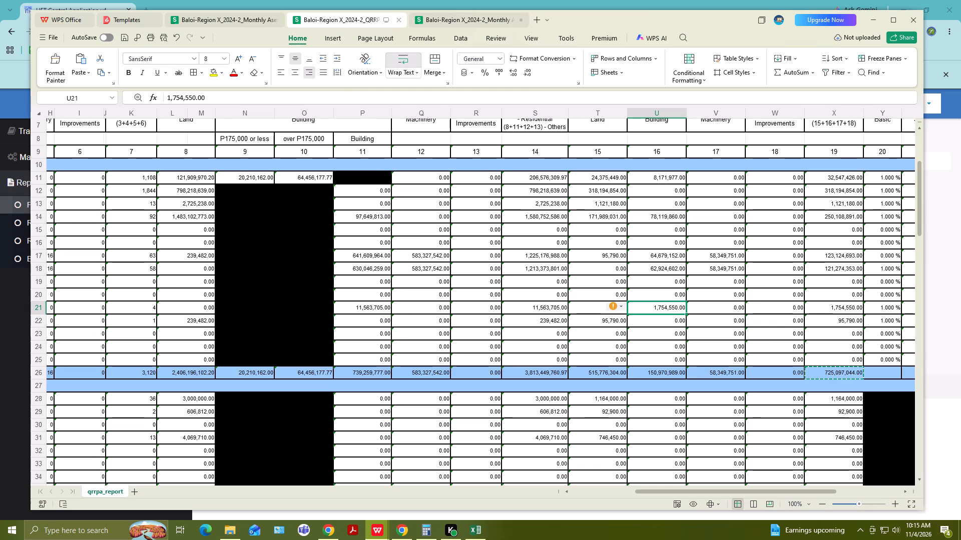
pyautogui.click(461, 21)
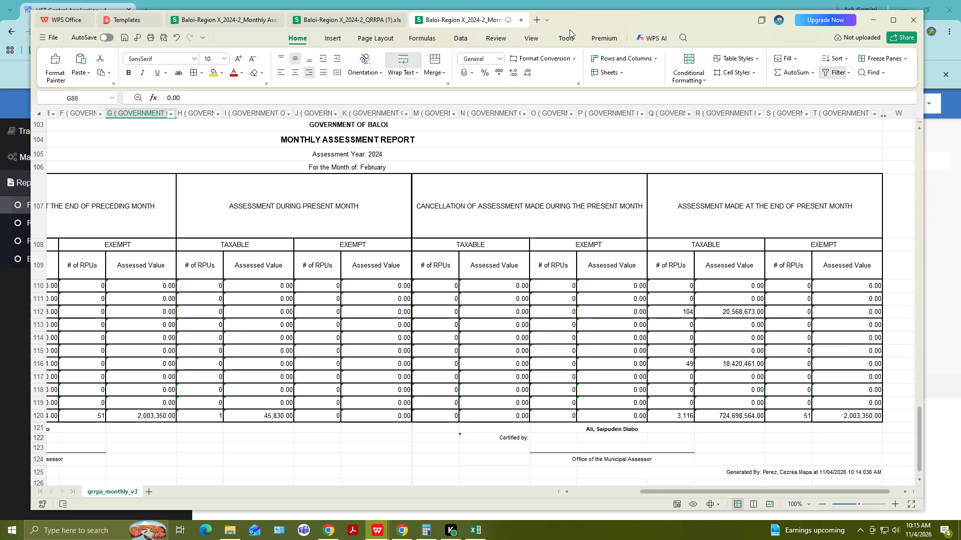
# Open Baloi-Region X_2024-2_Monthly Asessment Report (1).xls from the Downloads folder in File Explorer.
pyautogui.click(872, 23)
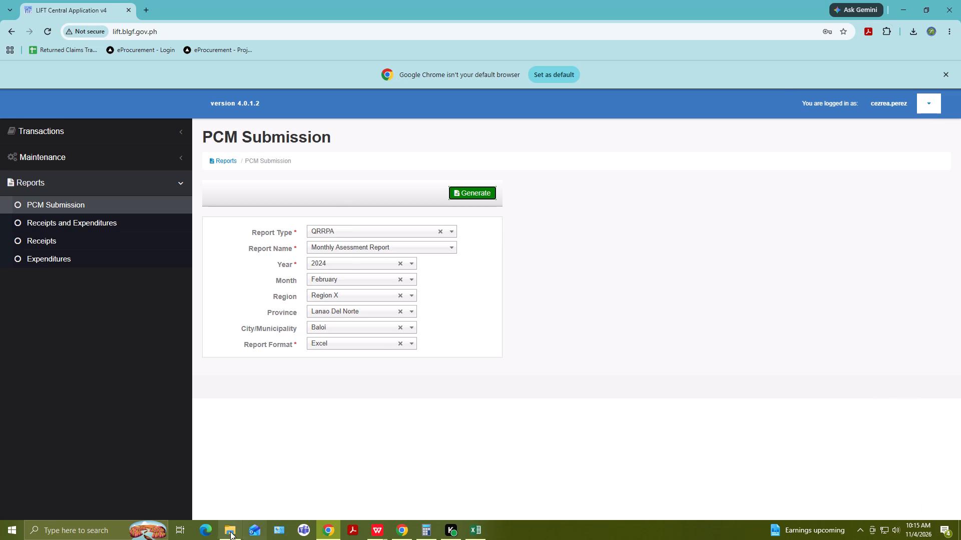
pyautogui.click(230, 531)
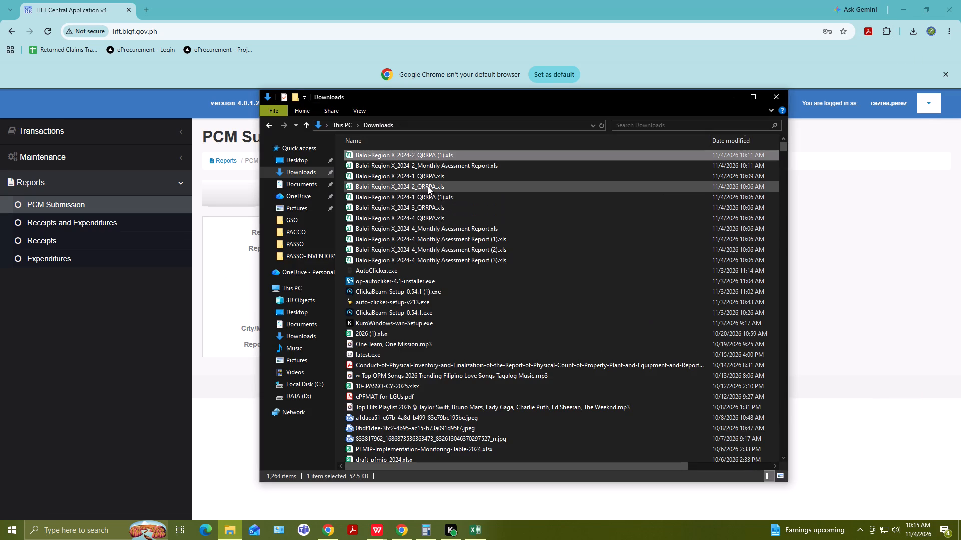
pyautogui.scroll(4, 432, 229)
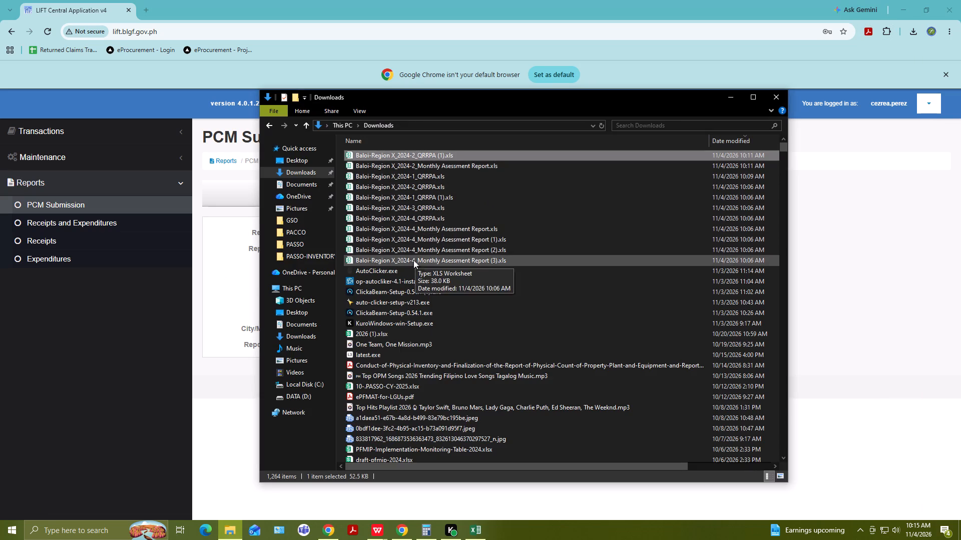
pyautogui.click(315, 173)
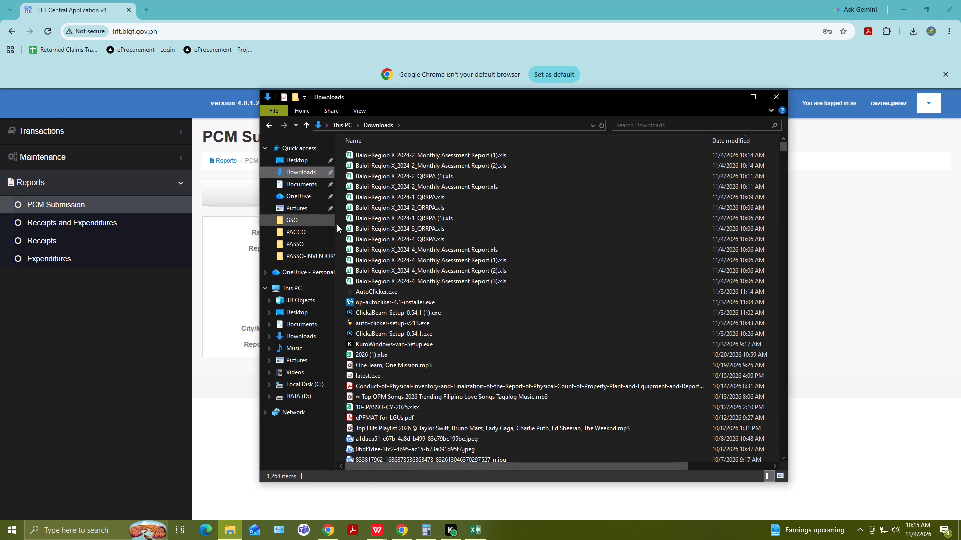
pyautogui.doubleClick(428, 157)
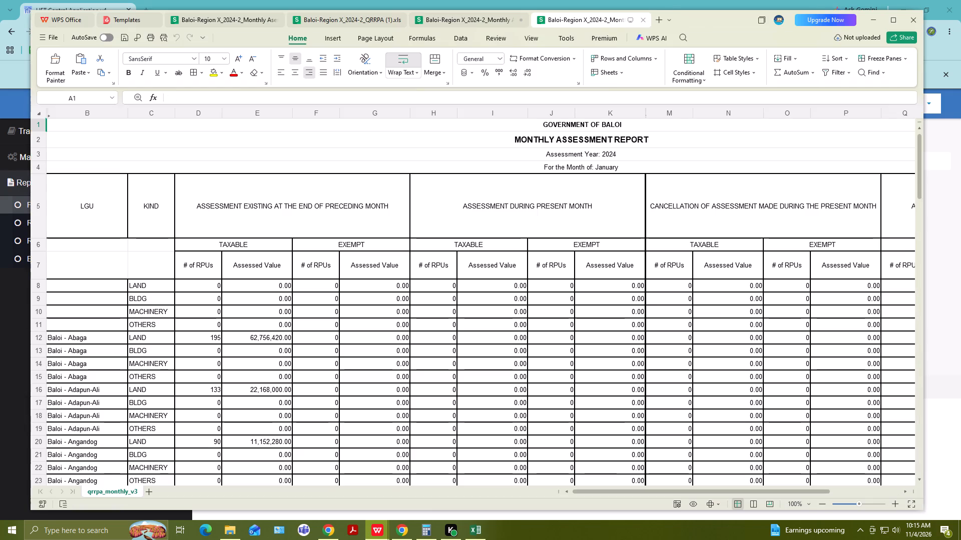
# Examine the January 2024 report's TOTAL row across to the assessment made at the end of the present month.
pyautogui.scroll(-4, 526, 286)
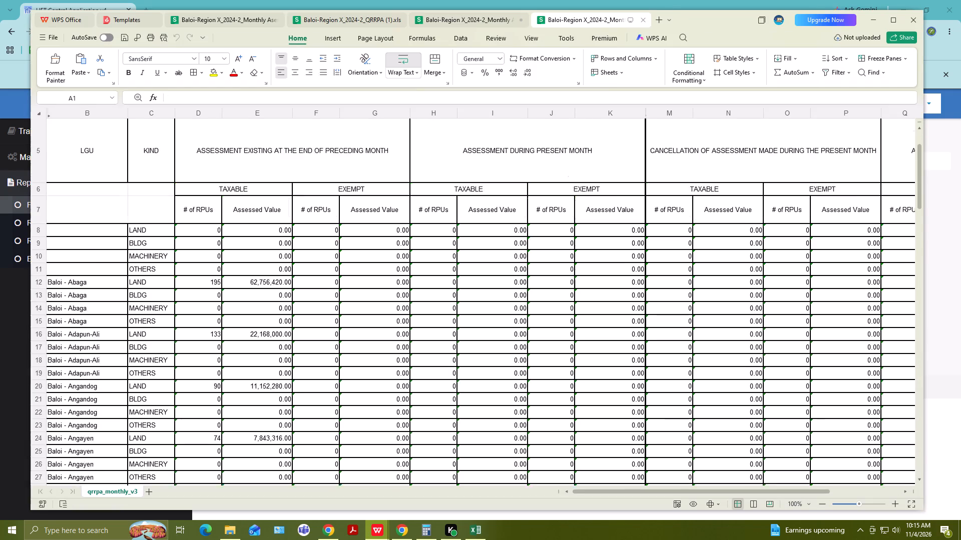
pyautogui.scroll(-2, 539, 301)
pyautogui.scroll(-6, 621, 385)
pyautogui.scroll(-18, 635, 396)
pyautogui.scroll(-4, 698, 368)
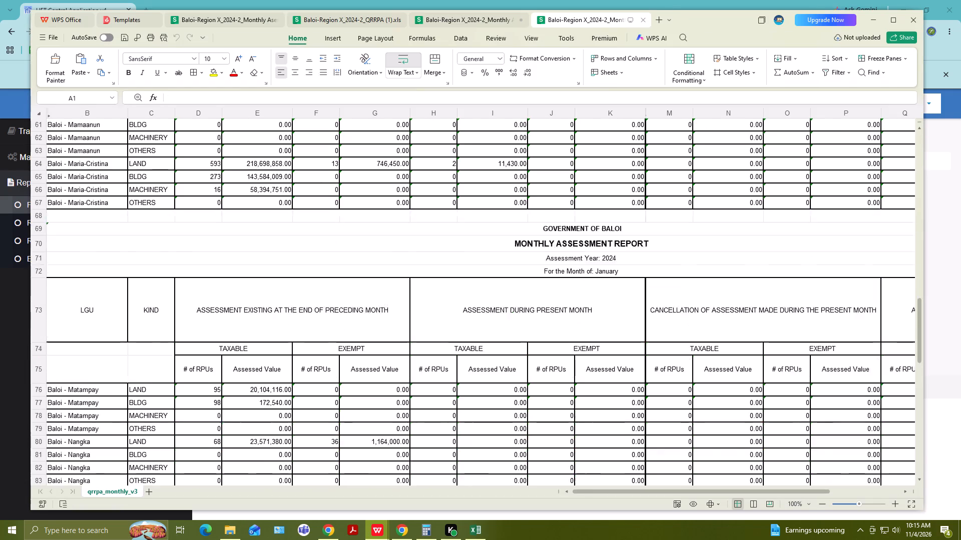
pyautogui.scroll(-20, 702, 357)
pyautogui.scroll(-10, 702, 357)
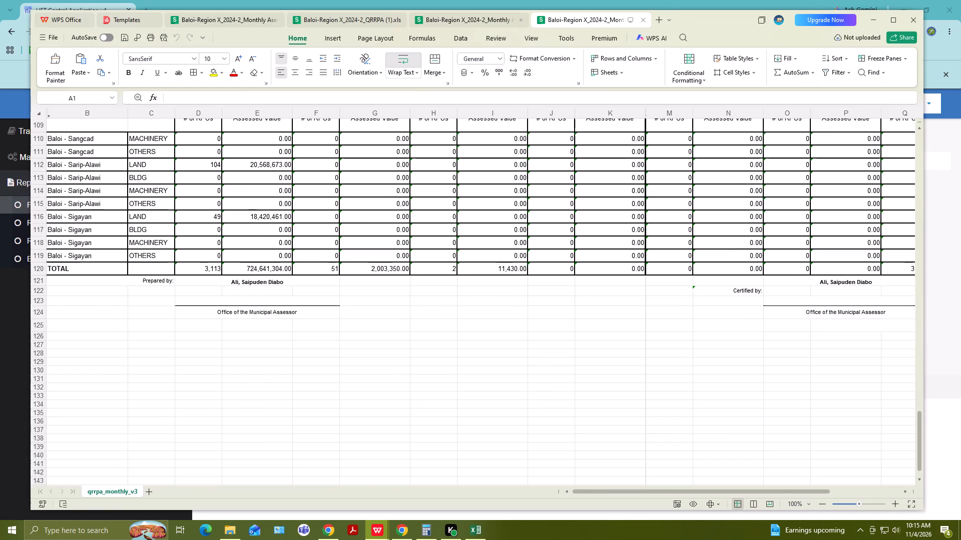
pyautogui.scroll(2, 697, 372)
pyautogui.moveTo(729, 492); pyautogui.dragTo(840, 484)
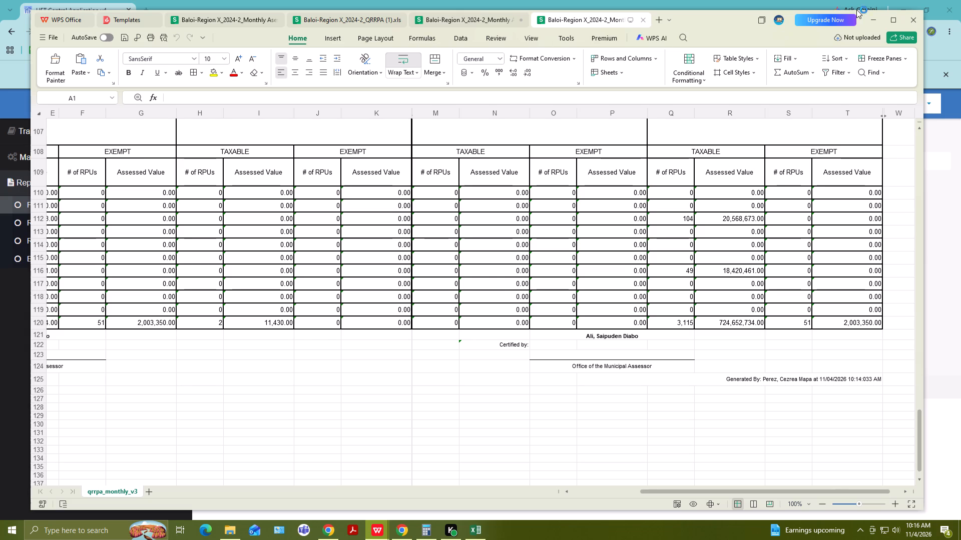
# Bring up Baloi-Region X_2024-2_Monthly Asessment Report.xls from Downloads and check which month its header covers.
pyautogui.click(945, 157)
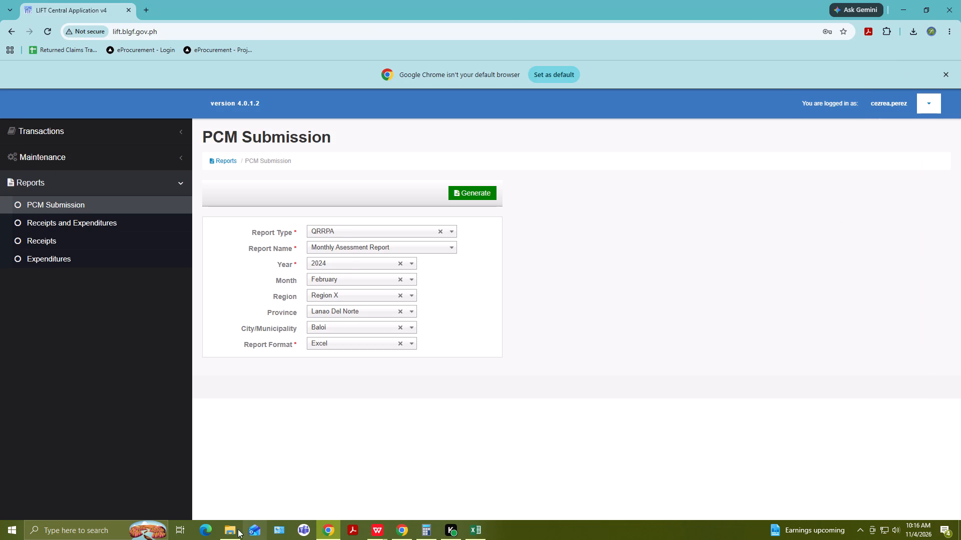
pyautogui.click(231, 529)
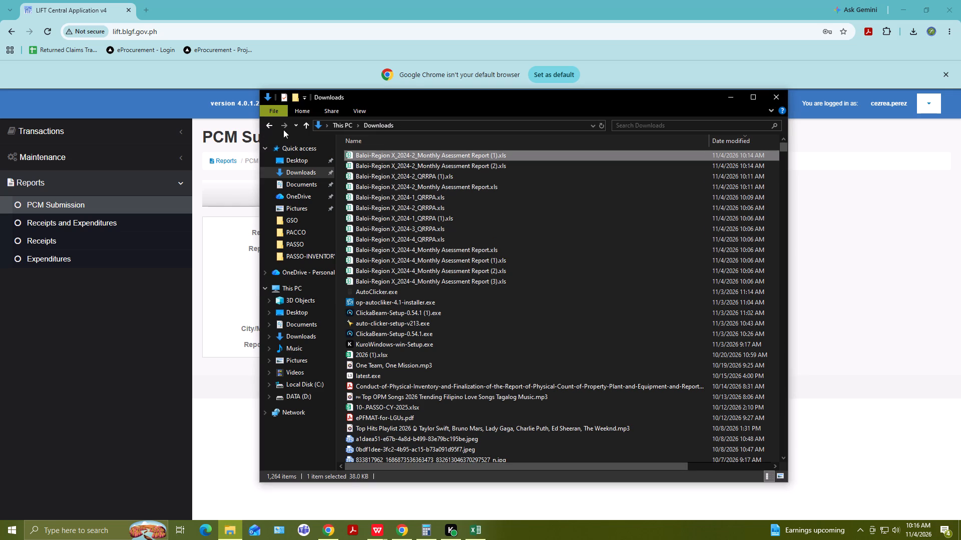
pyautogui.click(266, 125)
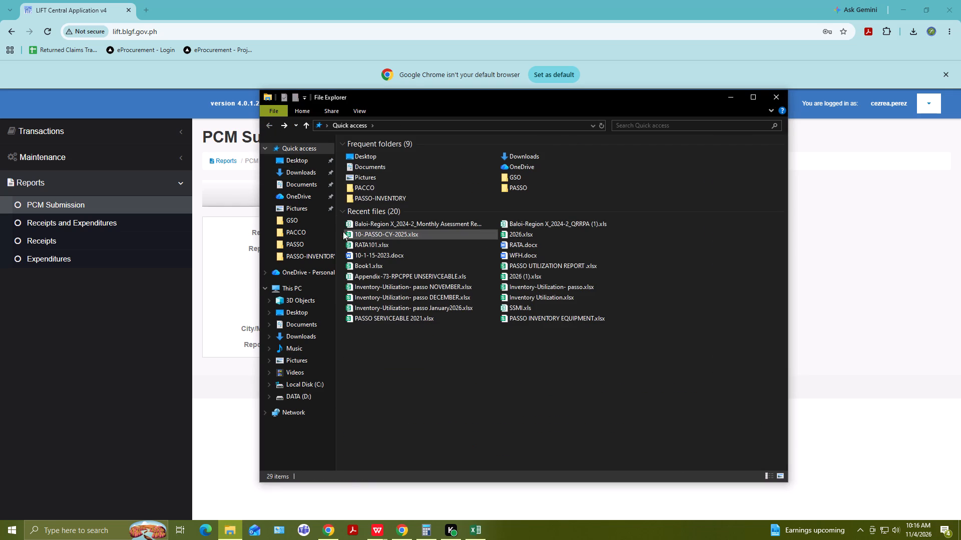
pyautogui.doubleClick(306, 175)
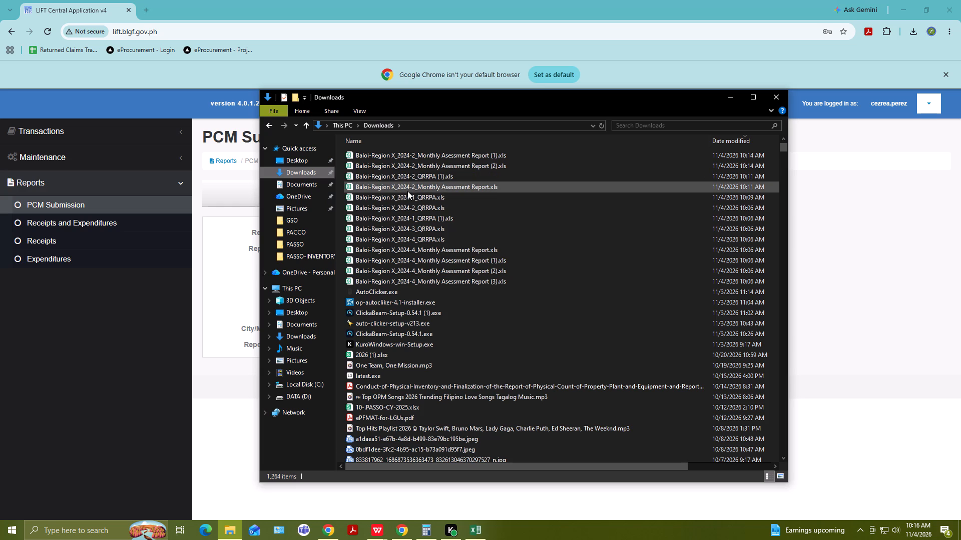
pyautogui.doubleClick(432, 190)
pyautogui.scroll(4, 492, 278)
pyautogui.scroll(-3, 502, 311)
pyautogui.scroll(4, 511, 303)
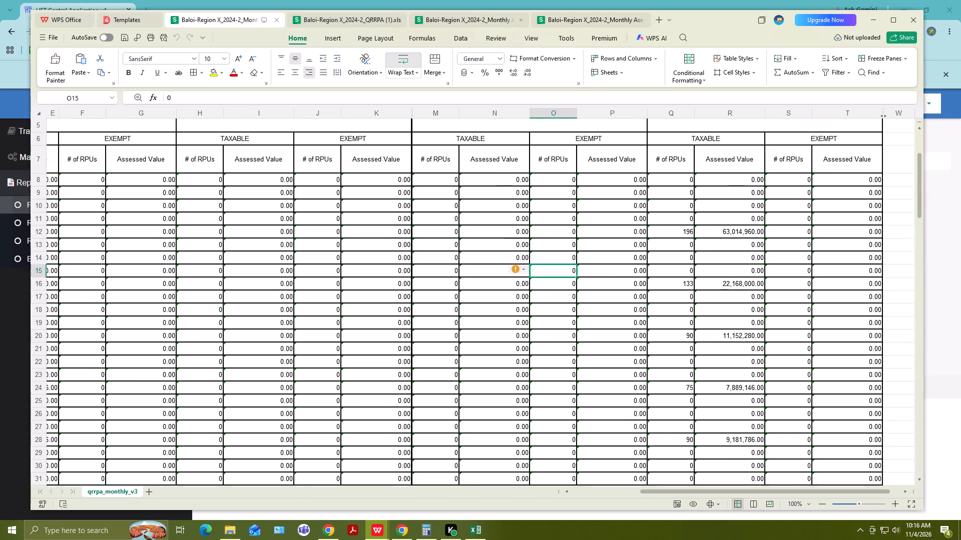
pyautogui.scroll(14, 493, 339)
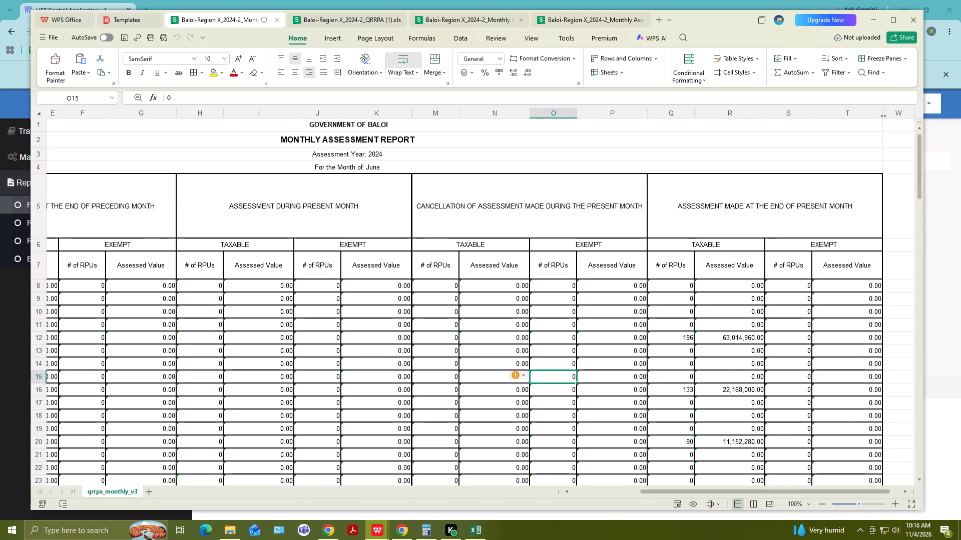
# Check the period covered by the open QRRPA (1) report and by the other open monthly assessment reports.
pyautogui.click(325, 18)
pyautogui.scroll(12, 554, 263)
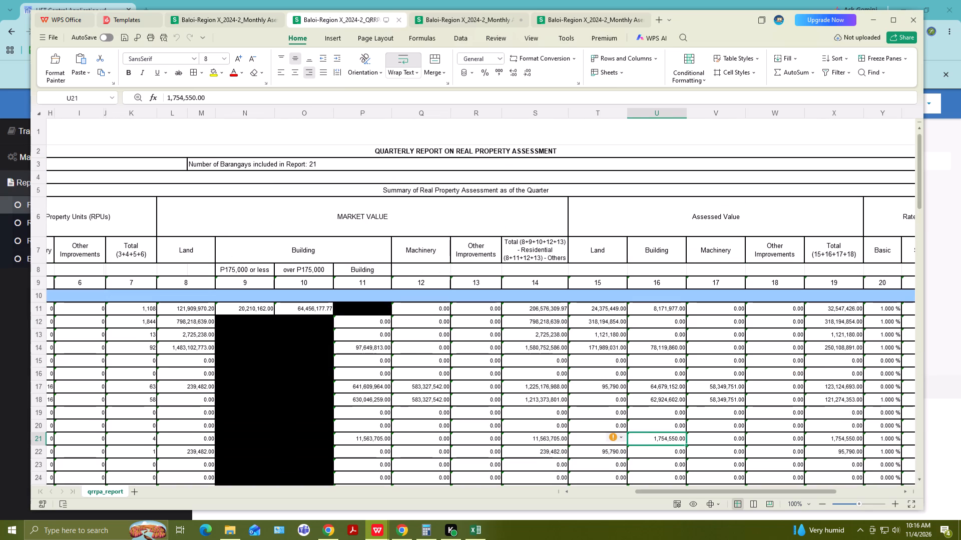
pyautogui.scroll(4, 486, 251)
pyautogui.moveTo(698, 489); pyautogui.dragTo(685, 491)
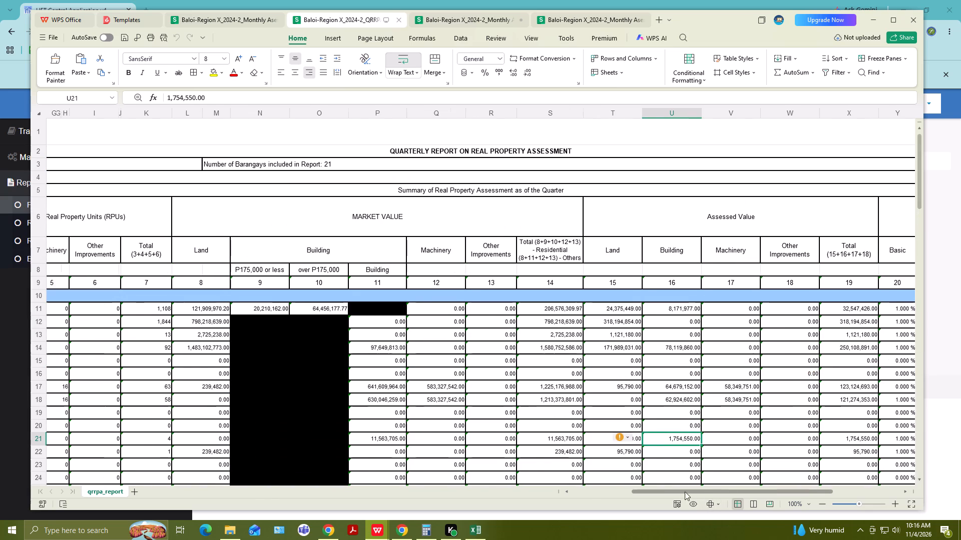
pyautogui.moveTo(685, 491); pyautogui.dragTo(484, 480)
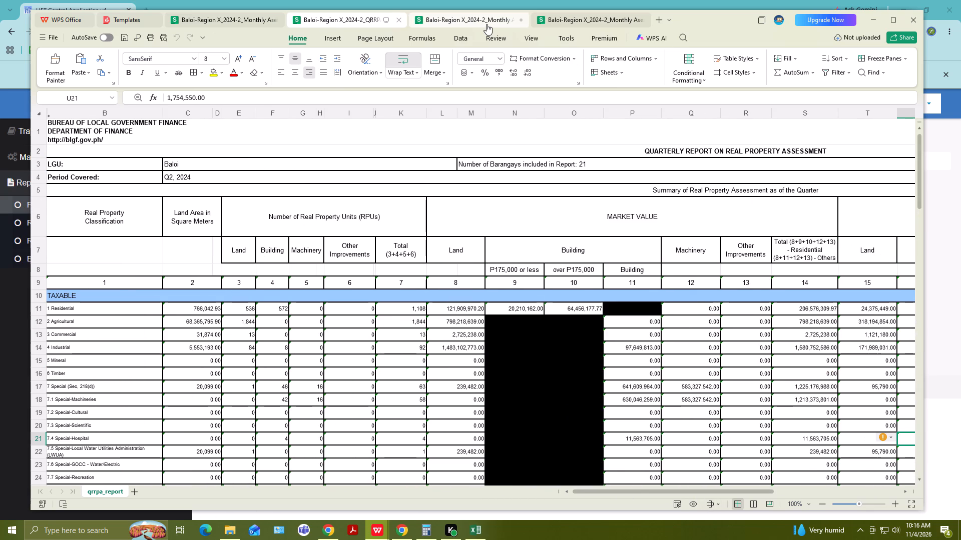
pyautogui.click(487, 23)
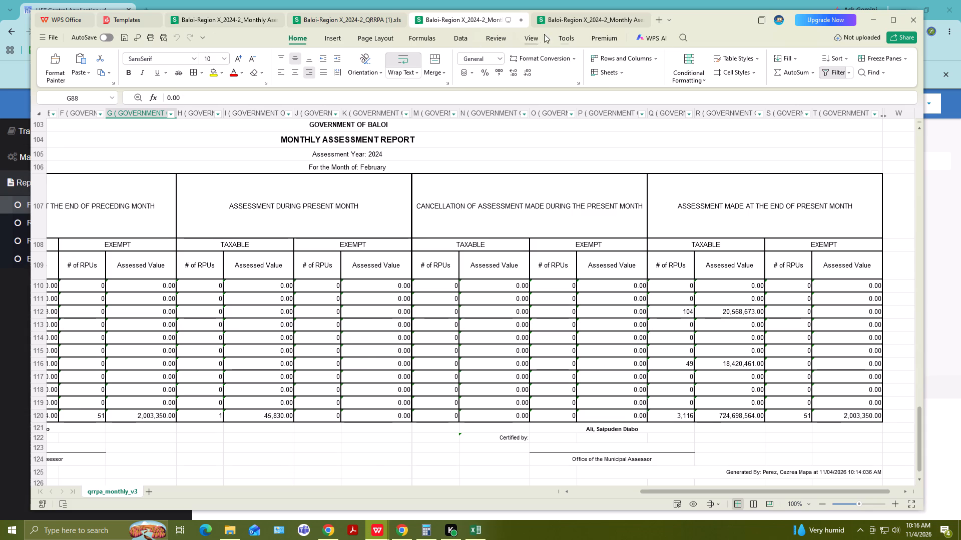
pyautogui.click(562, 20)
pyautogui.scroll(18, 496, 220)
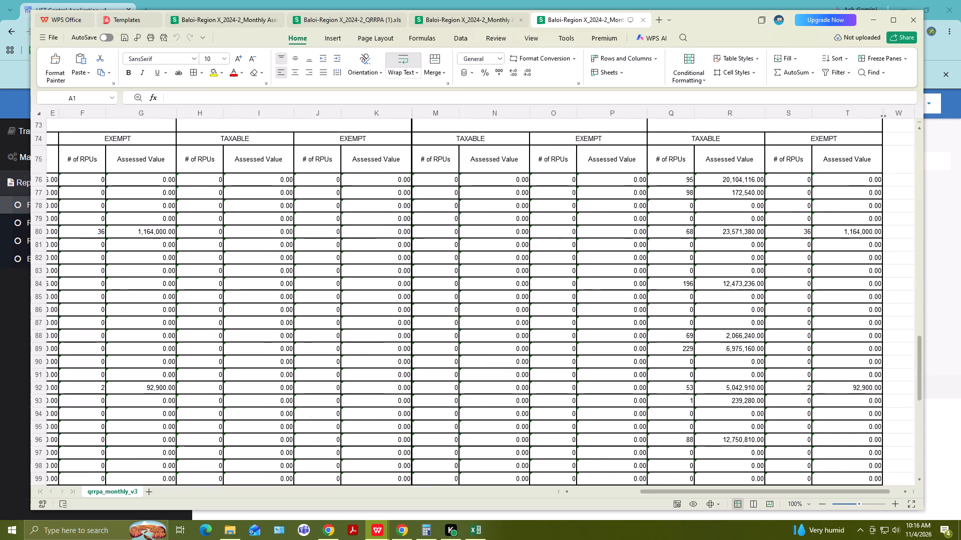
pyautogui.scroll(20, 448, 288)
pyautogui.scroll(20, 448, 288)
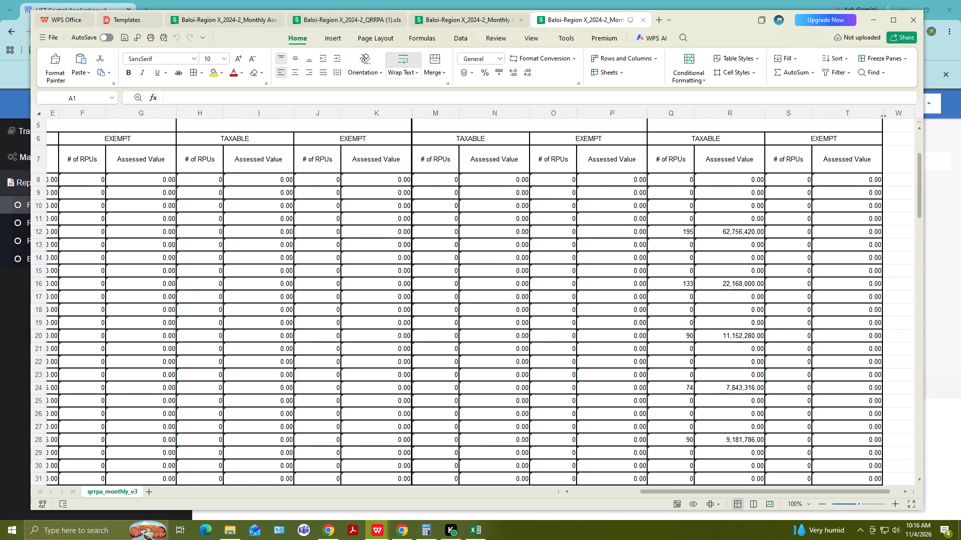
pyautogui.scroll(13, 381, 293)
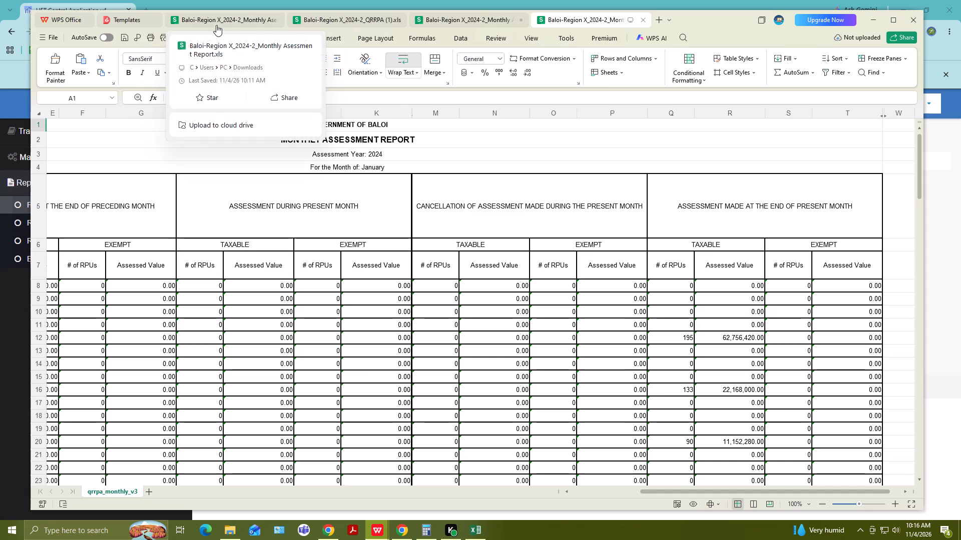
pyautogui.click(338, 18)
pyautogui.scroll(1, 364, 201)
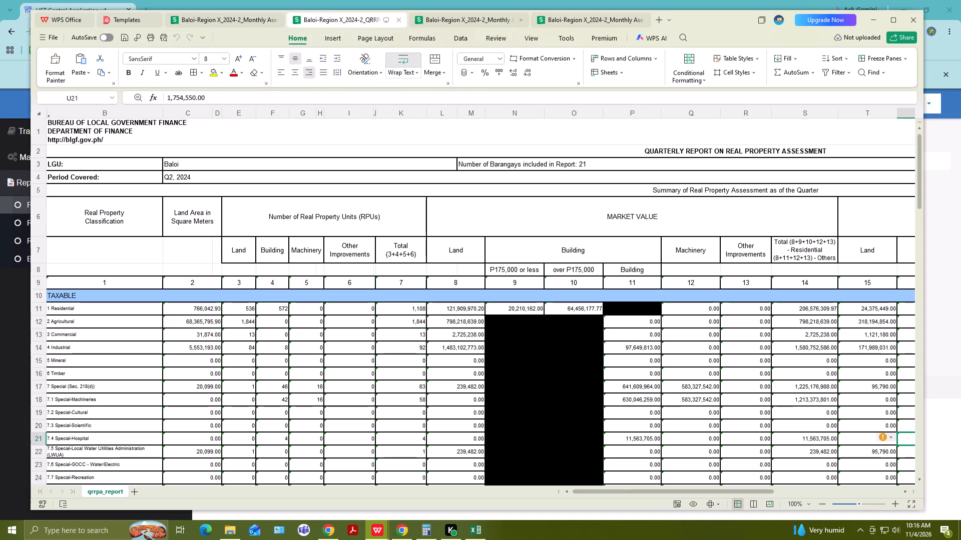
pyautogui.click(222, 17)
pyautogui.click(475, 17)
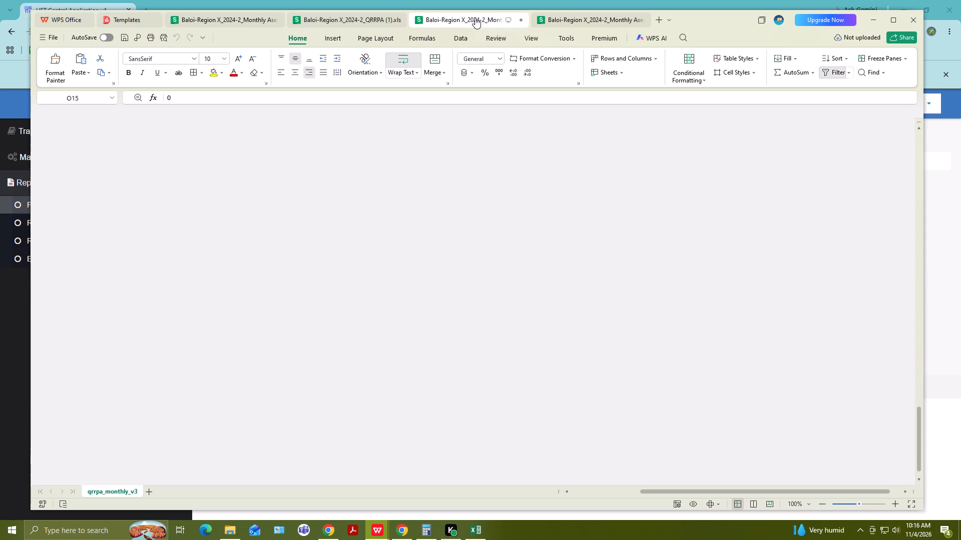
pyautogui.click(566, 14)
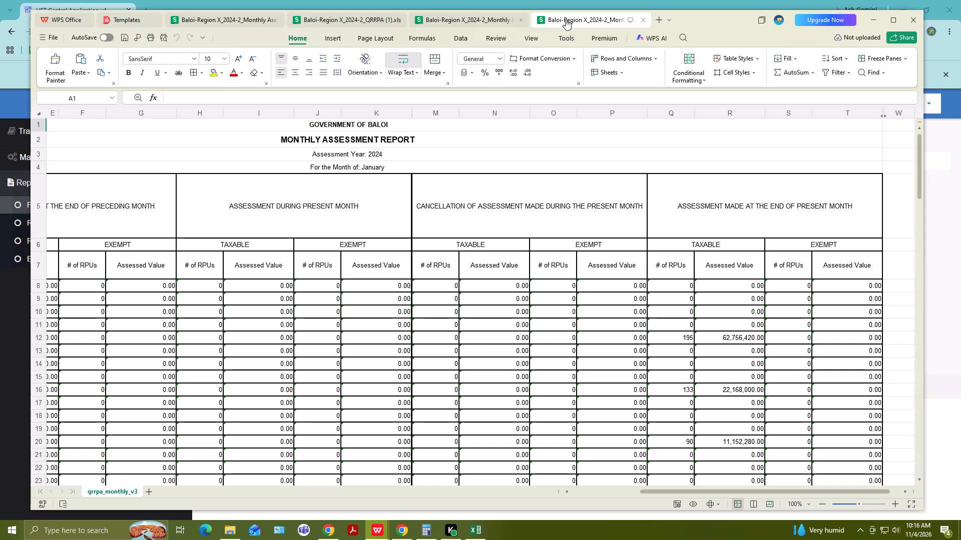
# Generate Baloi's Monthly Asessment Report for March 2024 in the LIFT portal and delete its pending download from history.
pyautogui.click(330, 534)
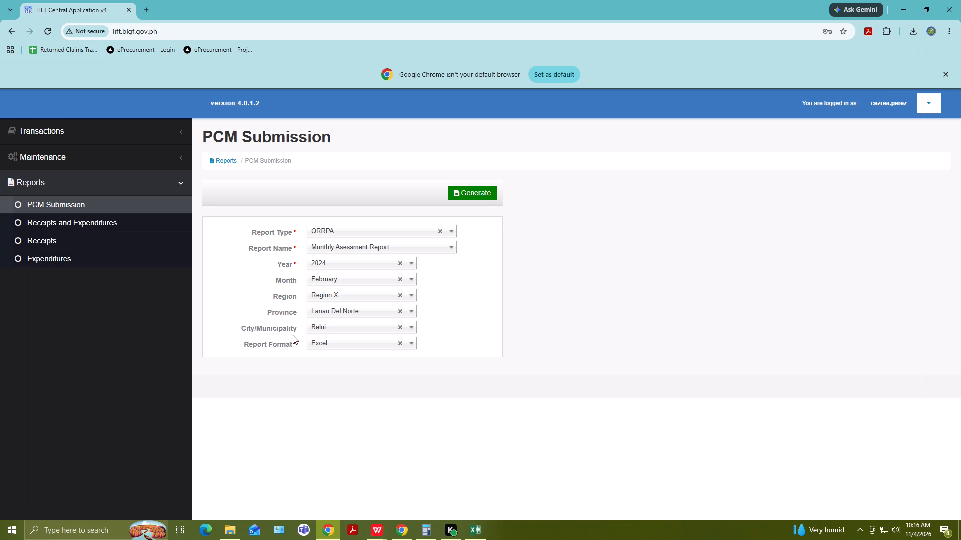
pyautogui.click(337, 280)
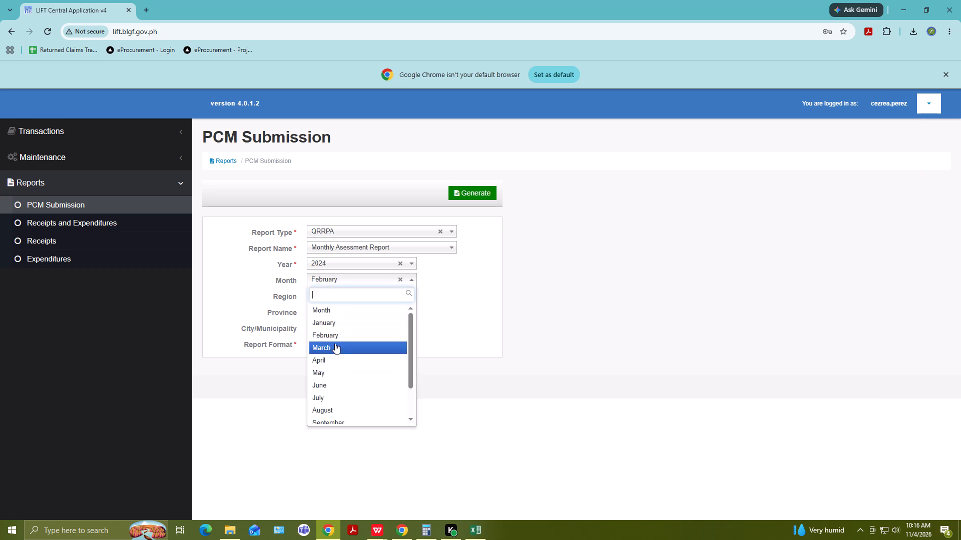
pyautogui.click(334, 344)
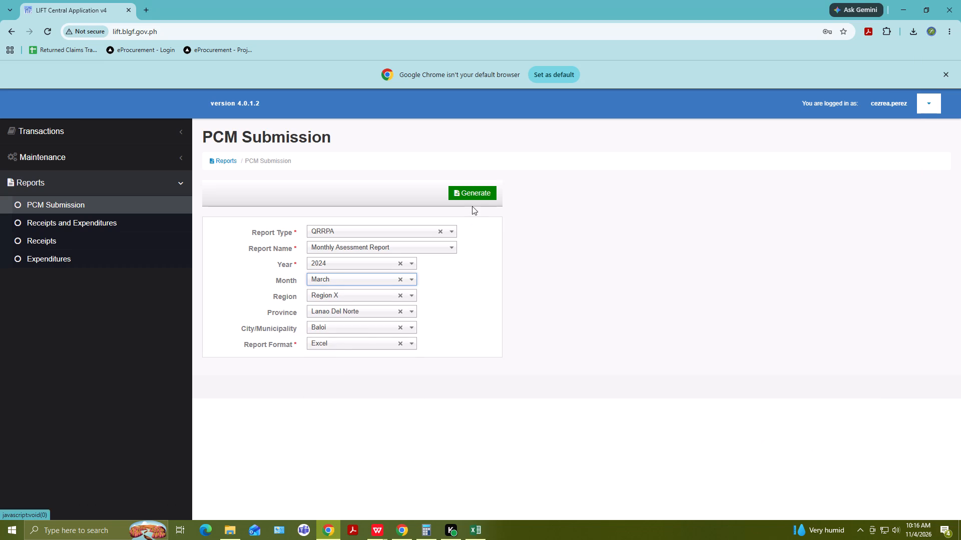
pyautogui.click(474, 196)
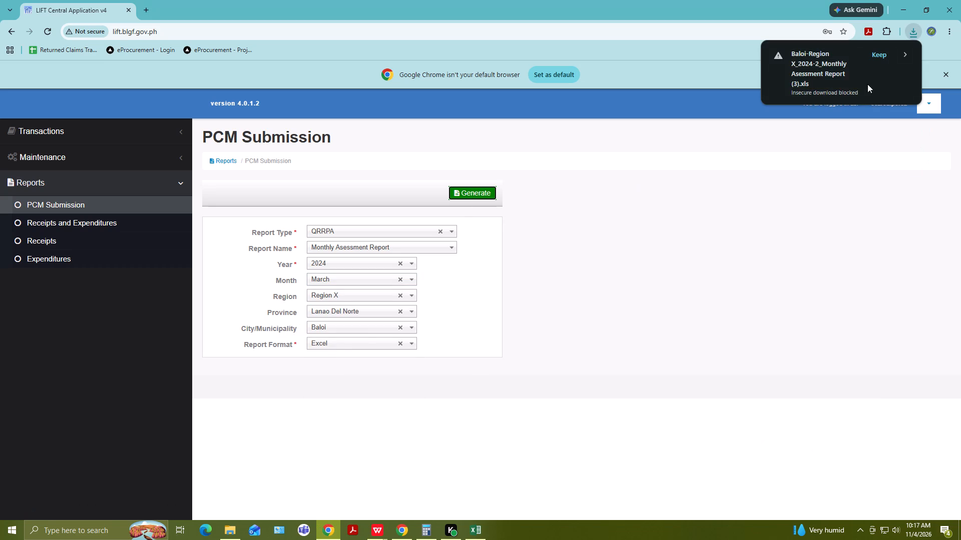
pyautogui.click(847, 70)
pyautogui.click(780, 134)
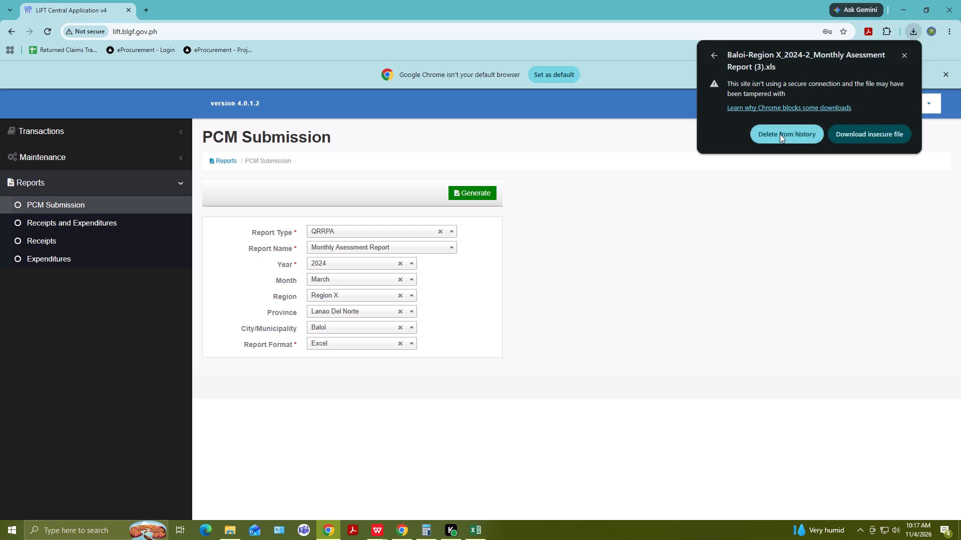
# Bring up Baloi-Region X_2024-2_Monthly Asessment Report (2).xls from Downloads and check the periods covered by it and the other open reports.
pyautogui.click(909, 34)
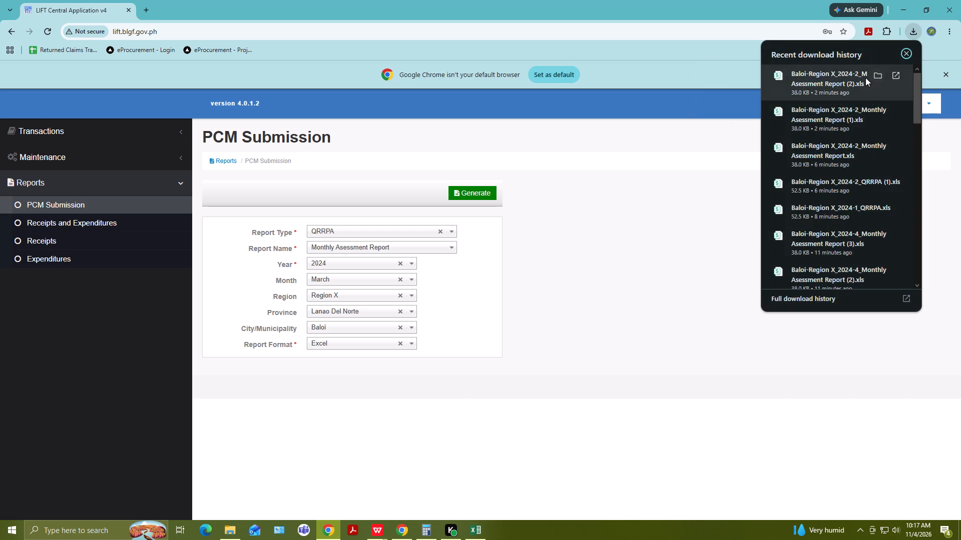
pyautogui.click(871, 75)
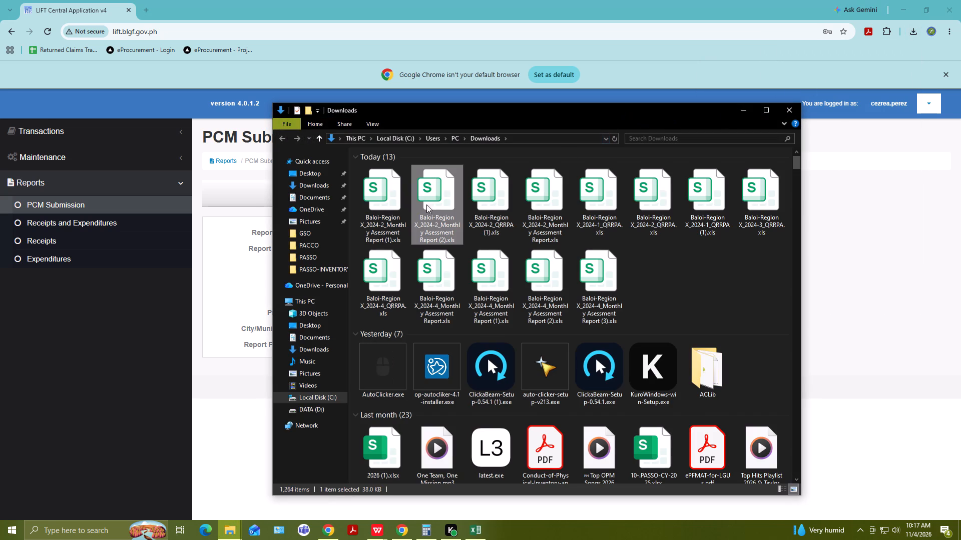
pyautogui.doubleClick(434, 221)
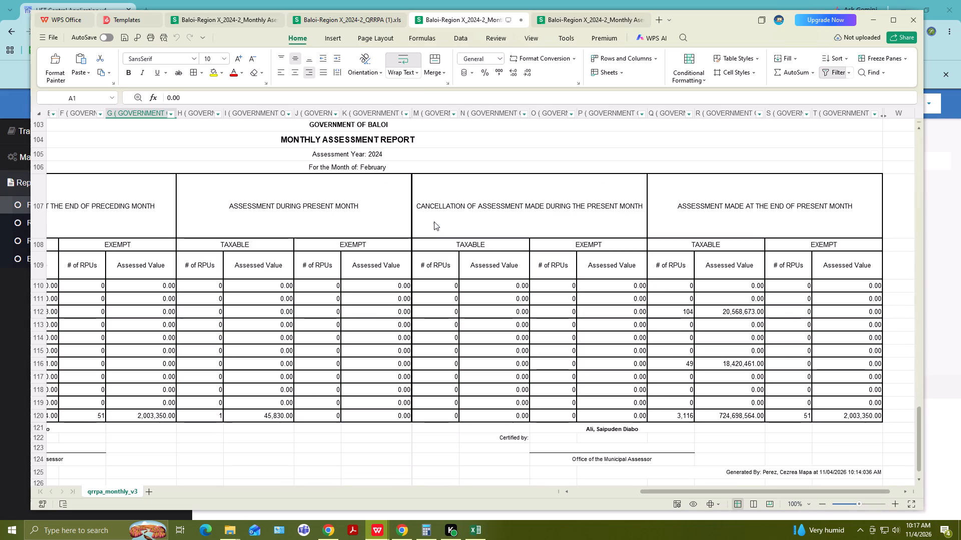
pyautogui.scroll(3, 408, 255)
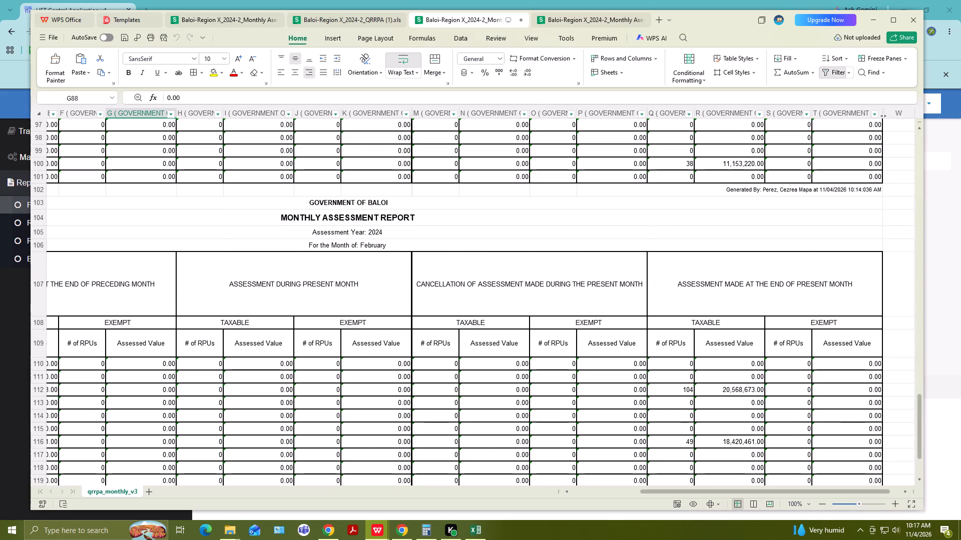
pyautogui.scroll(20, 409, 255)
pyautogui.scroll(2, 409, 255)
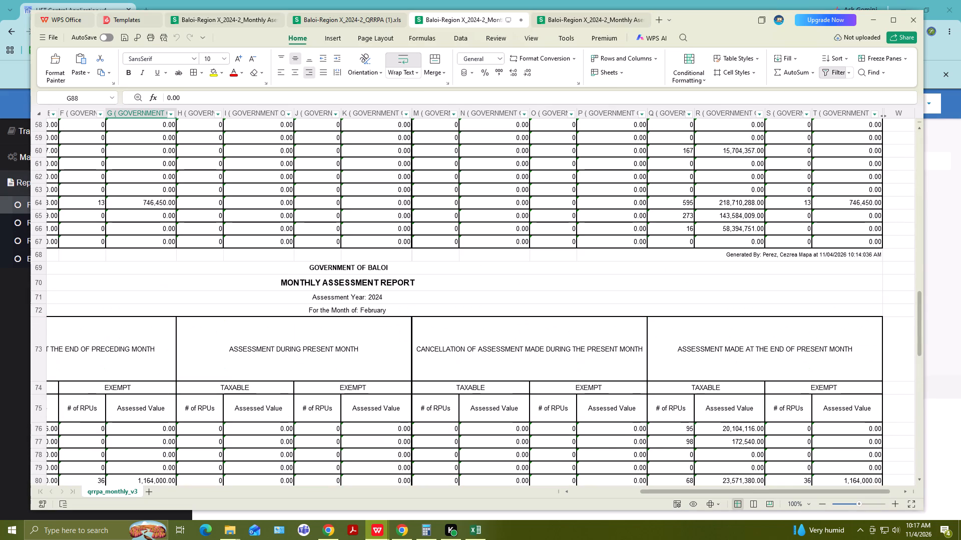
pyautogui.scroll(-5, 694, 193)
pyautogui.click(578, 21)
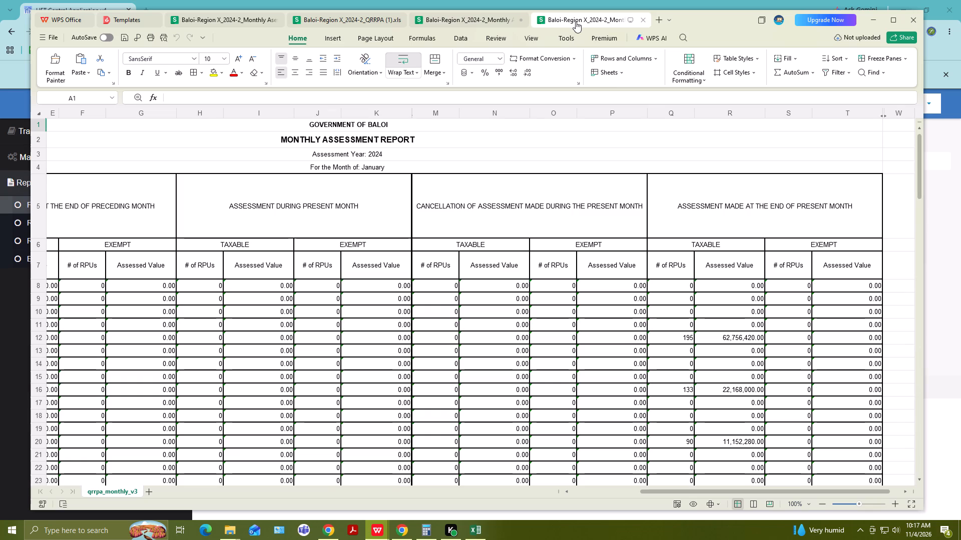
pyautogui.click(377, 24)
pyautogui.scroll(1, 360, 222)
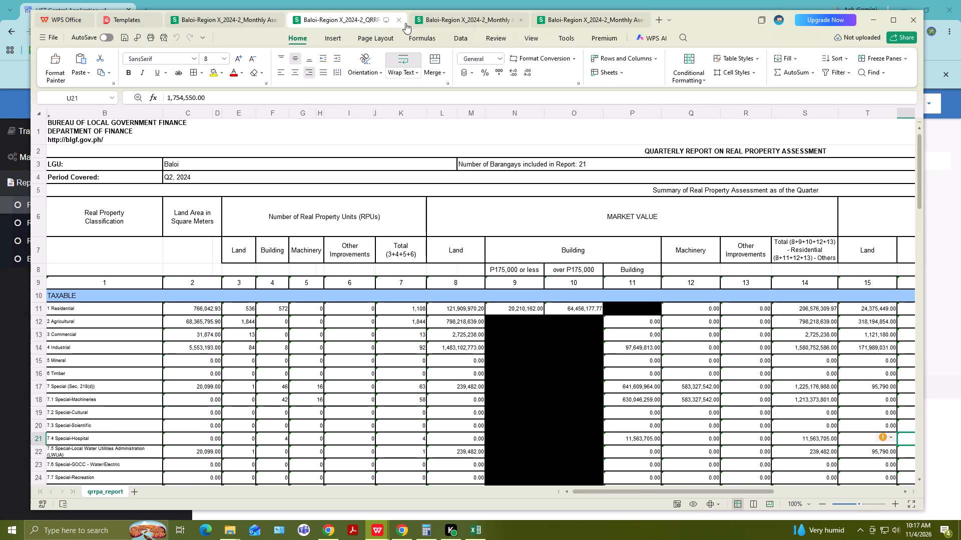
# Close the open Q2 2024 QRRPA (1) report and the first Monthly Asessment Report.
pyautogui.click(397, 19)
pyautogui.click(276, 19)
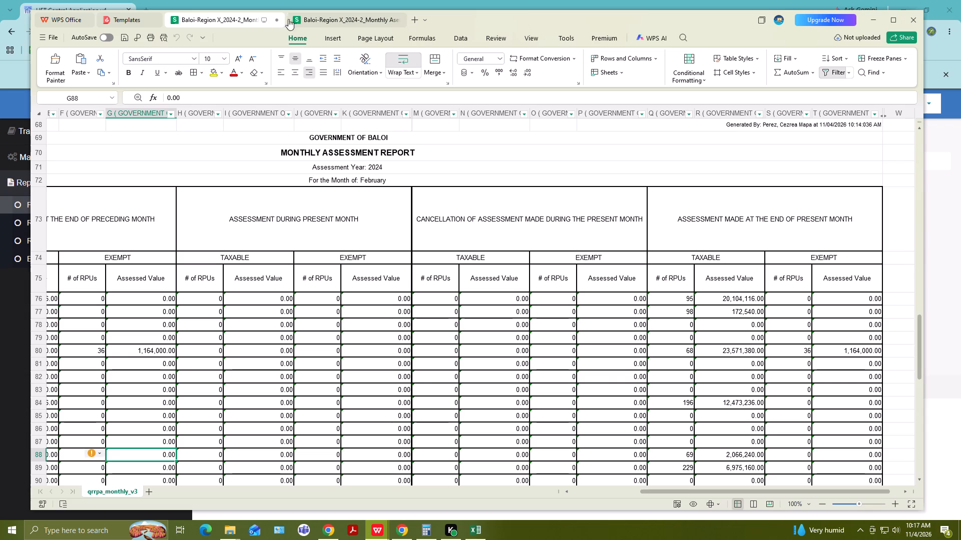
pyautogui.click(275, 19)
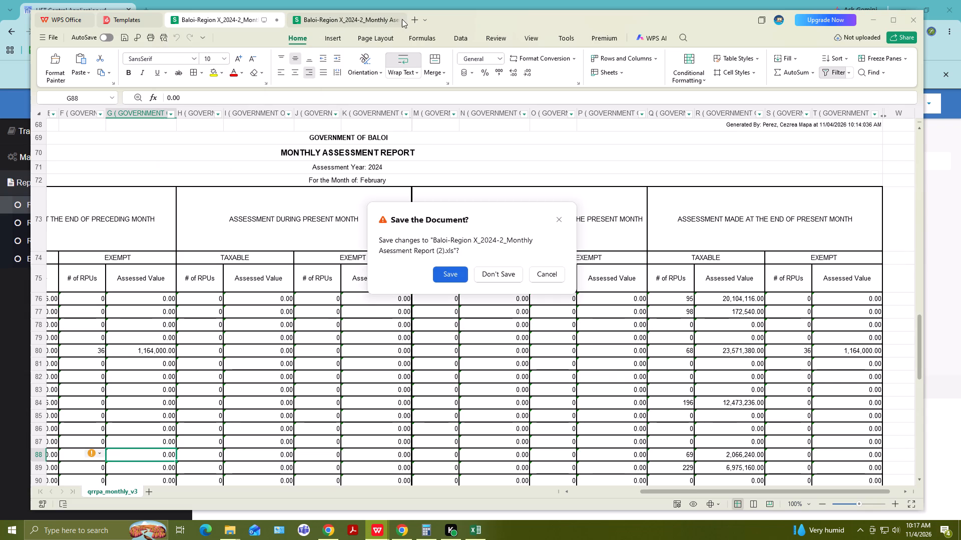
pyautogui.click(397, 19)
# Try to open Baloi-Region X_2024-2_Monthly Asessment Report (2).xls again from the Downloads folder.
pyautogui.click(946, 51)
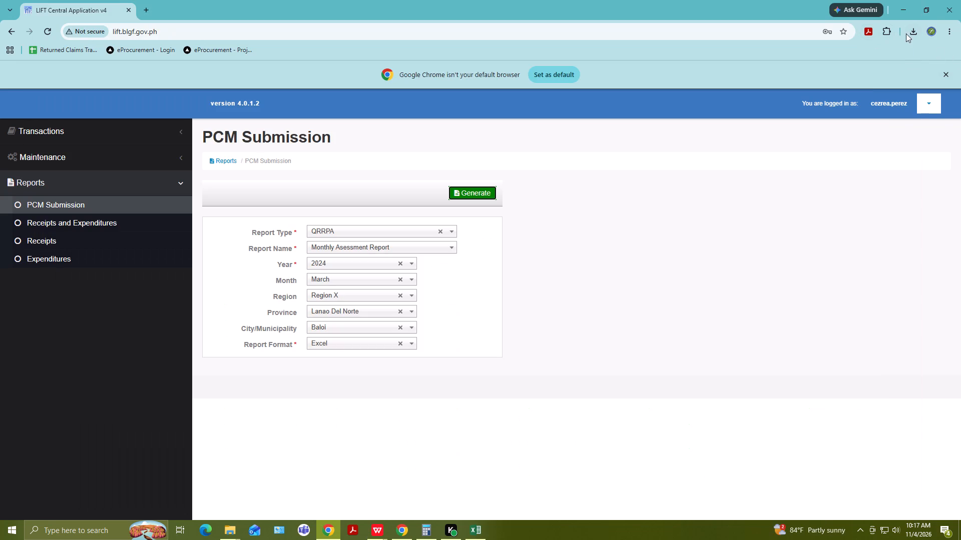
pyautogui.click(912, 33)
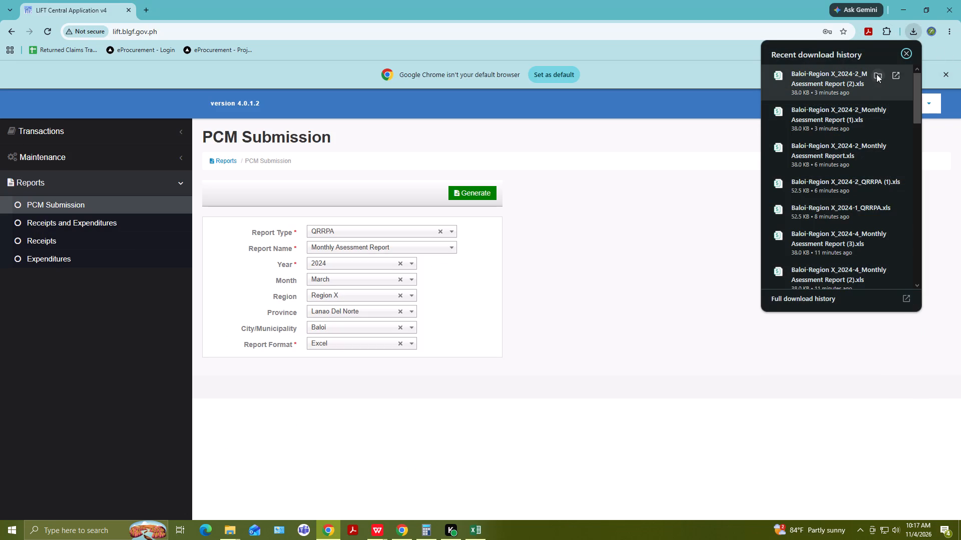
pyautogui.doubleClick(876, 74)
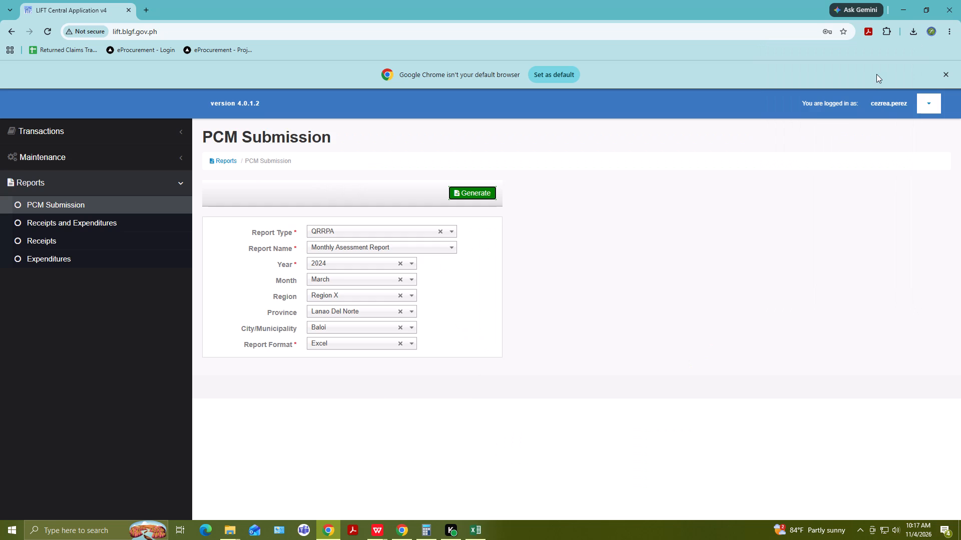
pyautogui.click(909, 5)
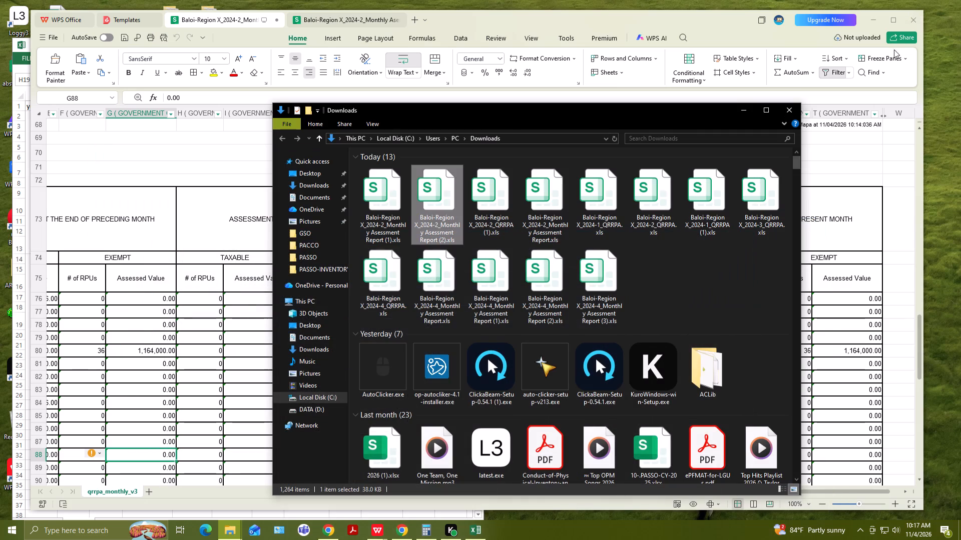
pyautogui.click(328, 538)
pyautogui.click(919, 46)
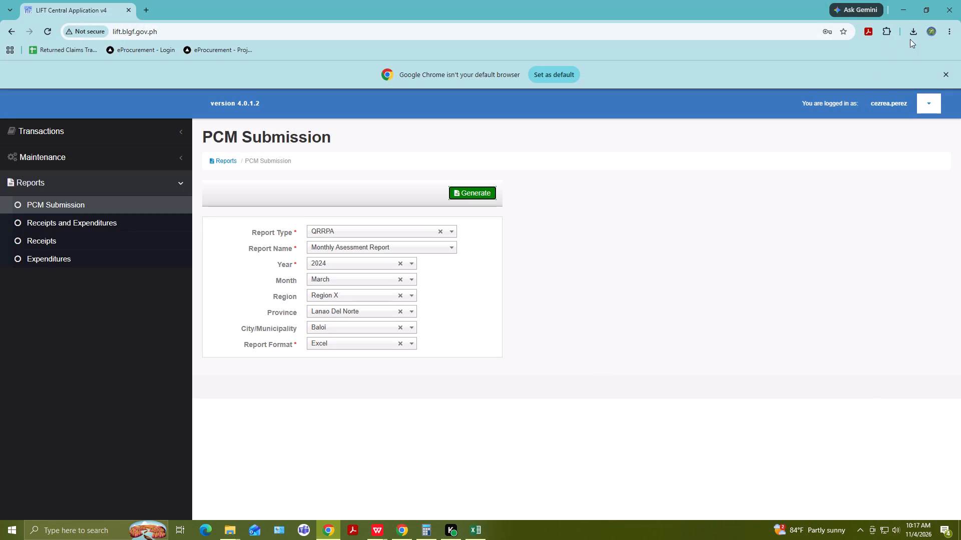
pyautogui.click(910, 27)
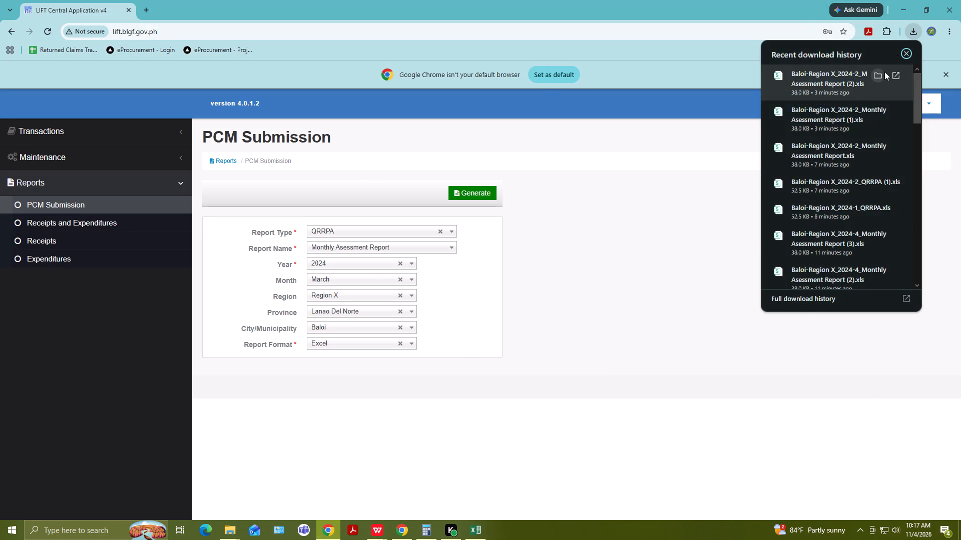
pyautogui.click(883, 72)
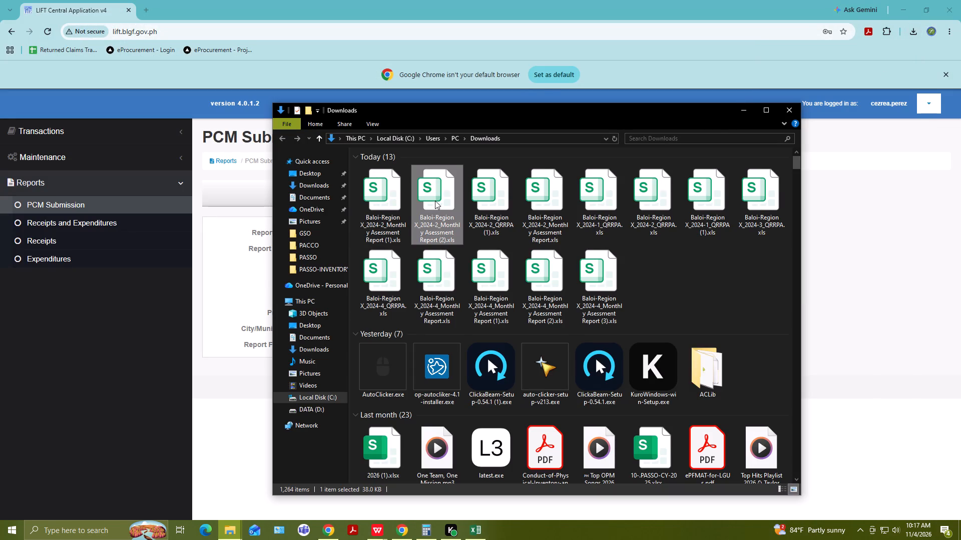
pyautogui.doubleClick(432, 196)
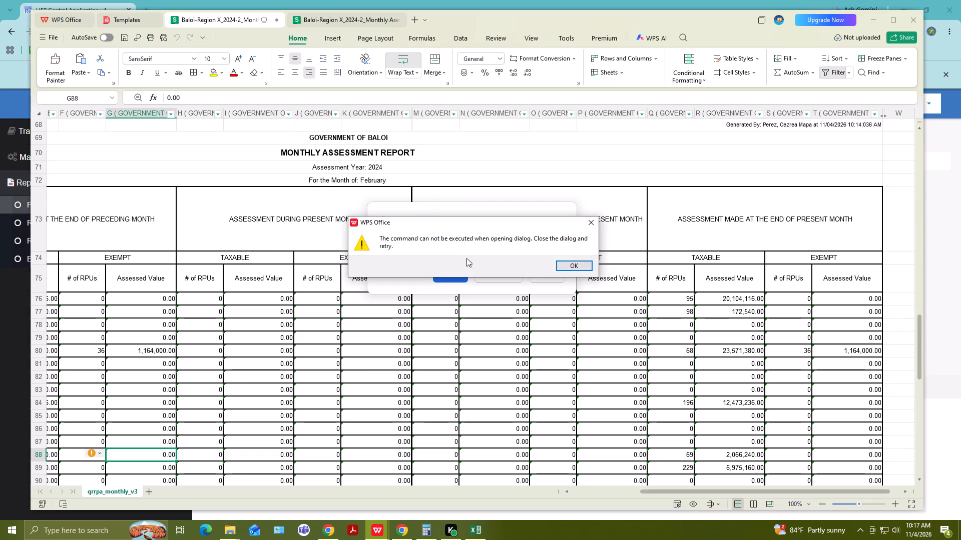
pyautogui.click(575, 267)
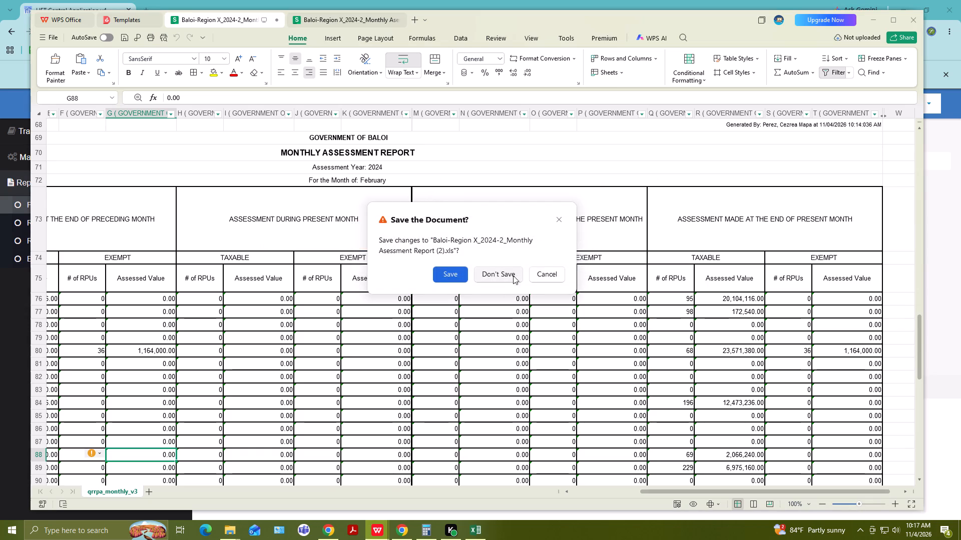
# Close the remaining open Monthly Asessment Reports, discarding changes to report (2).
pyautogui.click(559, 275)
pyautogui.click(917, 22)
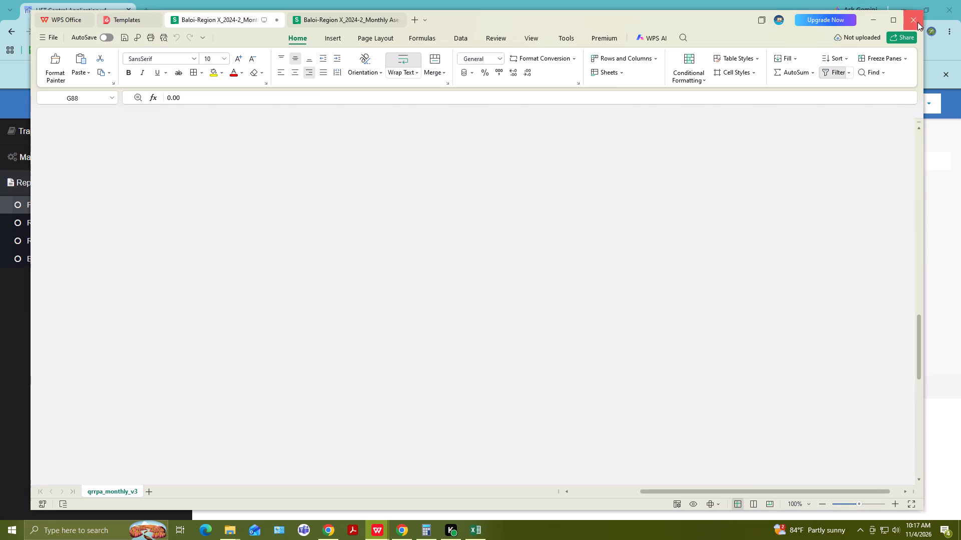
pyautogui.click(545, 274)
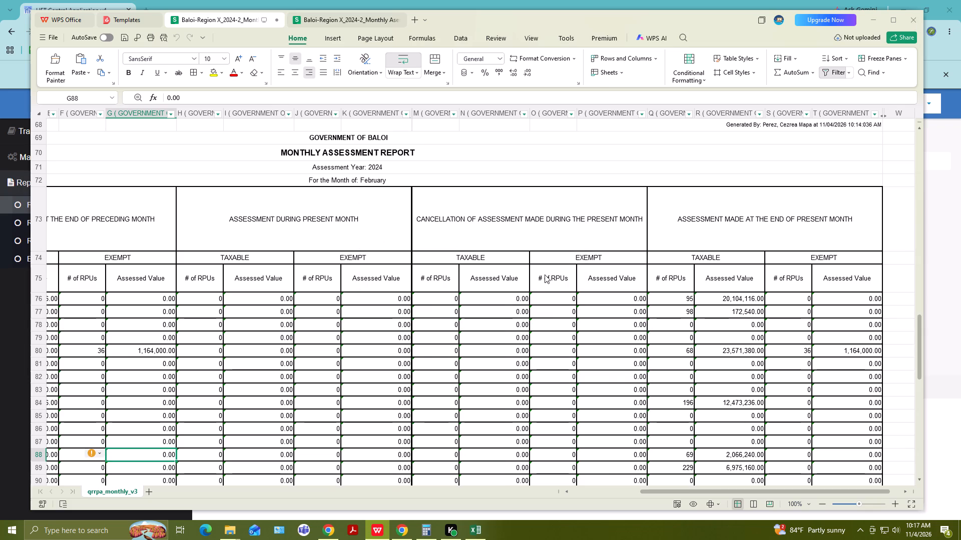
pyautogui.click(277, 20)
pyautogui.click(490, 272)
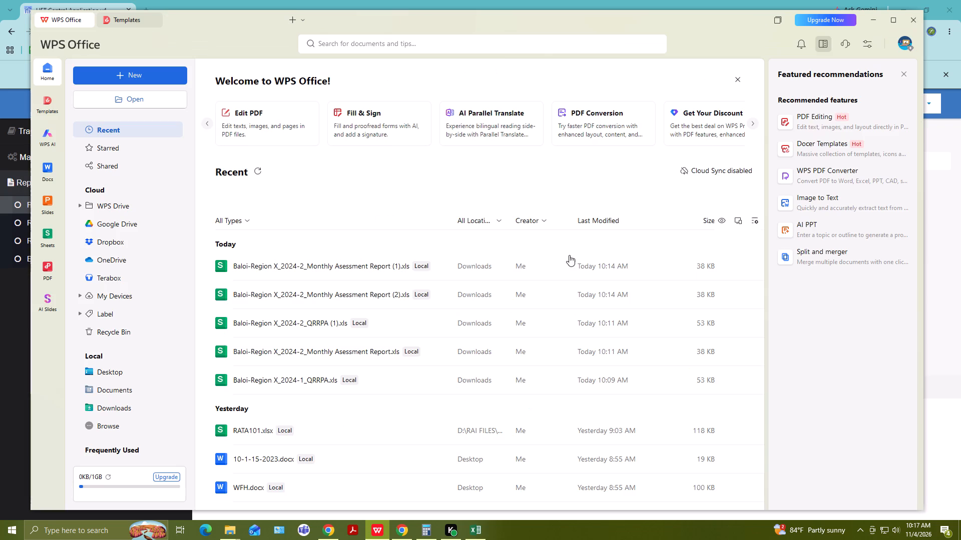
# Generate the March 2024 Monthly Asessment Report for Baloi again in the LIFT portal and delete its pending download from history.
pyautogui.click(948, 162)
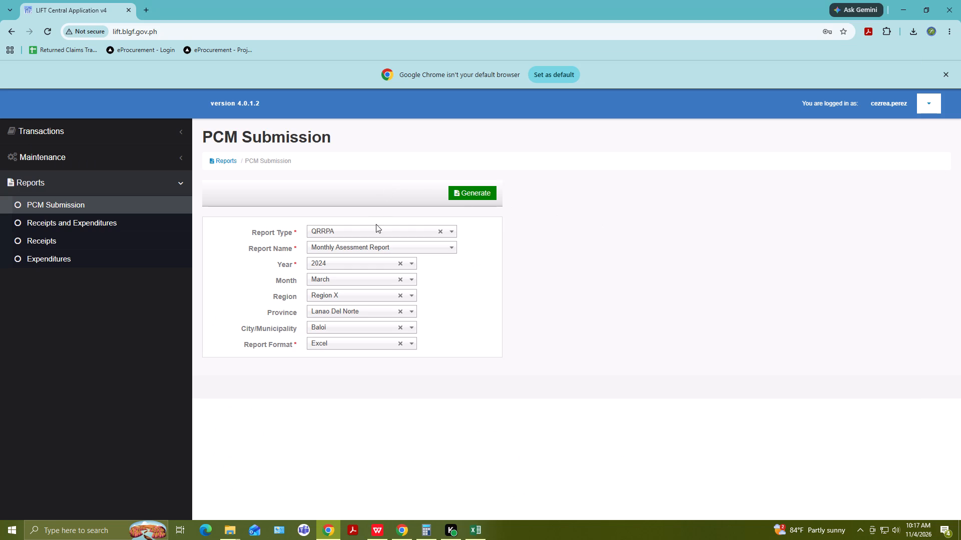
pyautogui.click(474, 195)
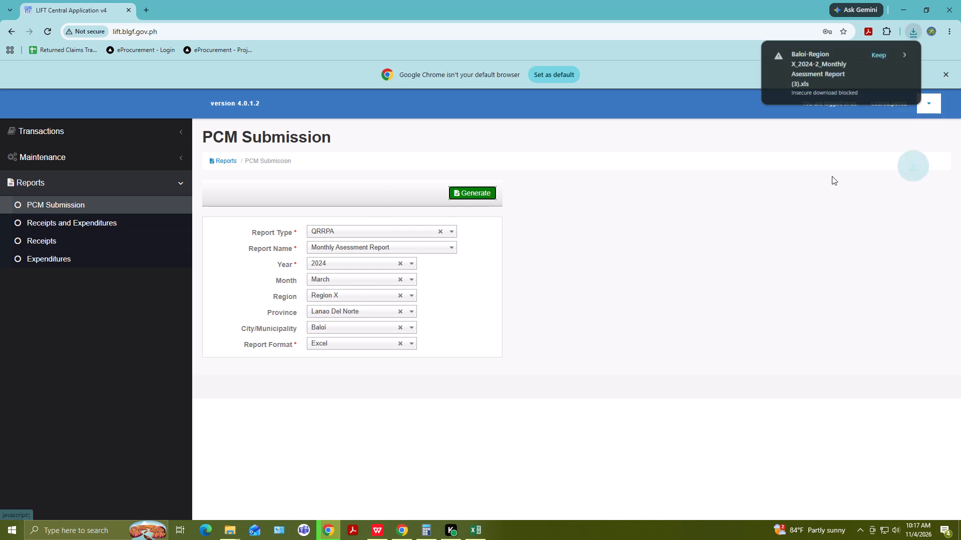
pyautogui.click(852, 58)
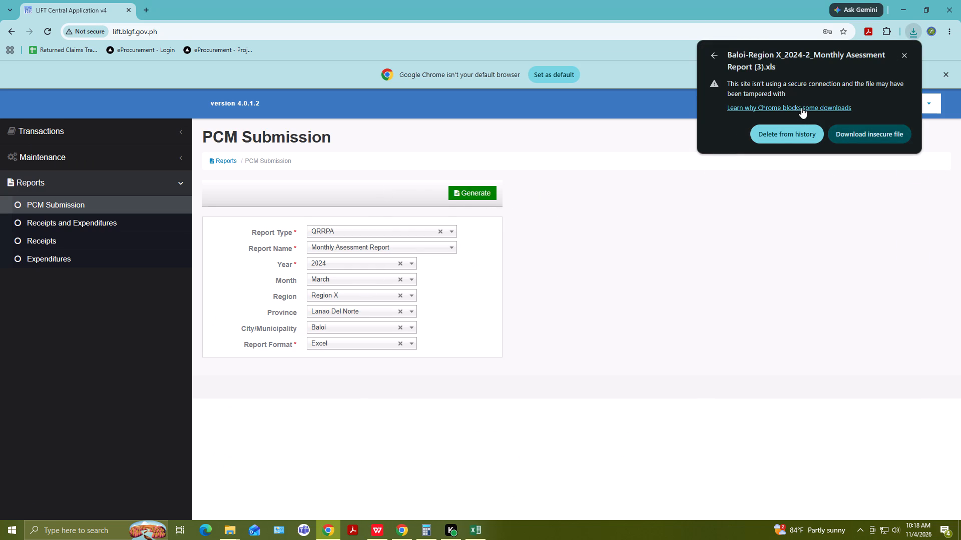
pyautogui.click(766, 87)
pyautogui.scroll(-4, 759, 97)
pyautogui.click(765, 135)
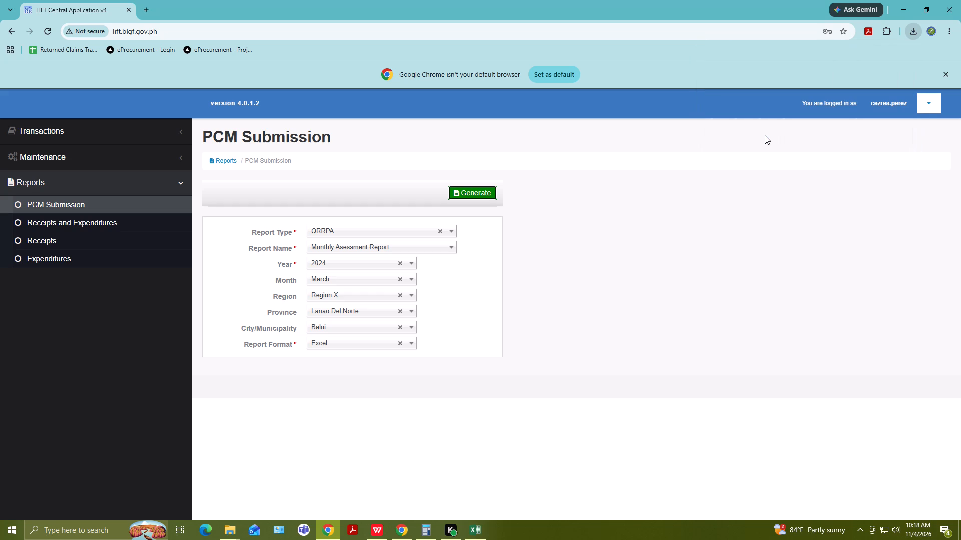
# Delete all of today's Baloi 2024 QRRPA and Monthly Asessment Report files from the Downloads folder.
pyautogui.click(912, 32)
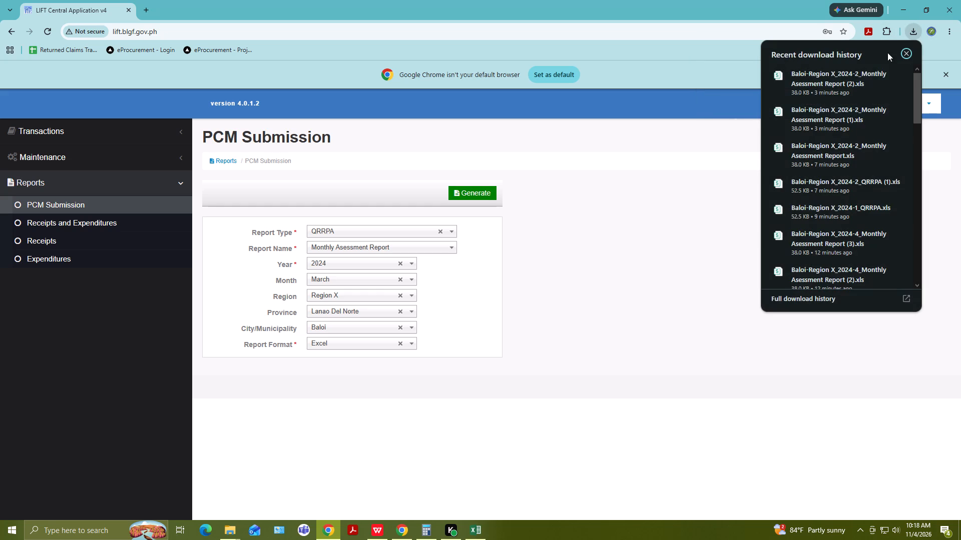
pyautogui.click(879, 75)
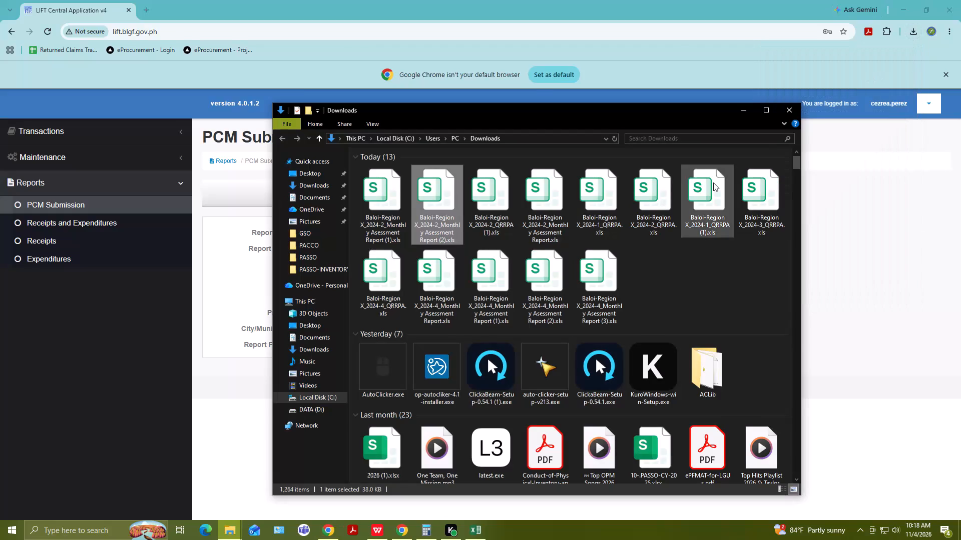
pyautogui.moveTo(676, 290); pyautogui.dragTo(483, 271)
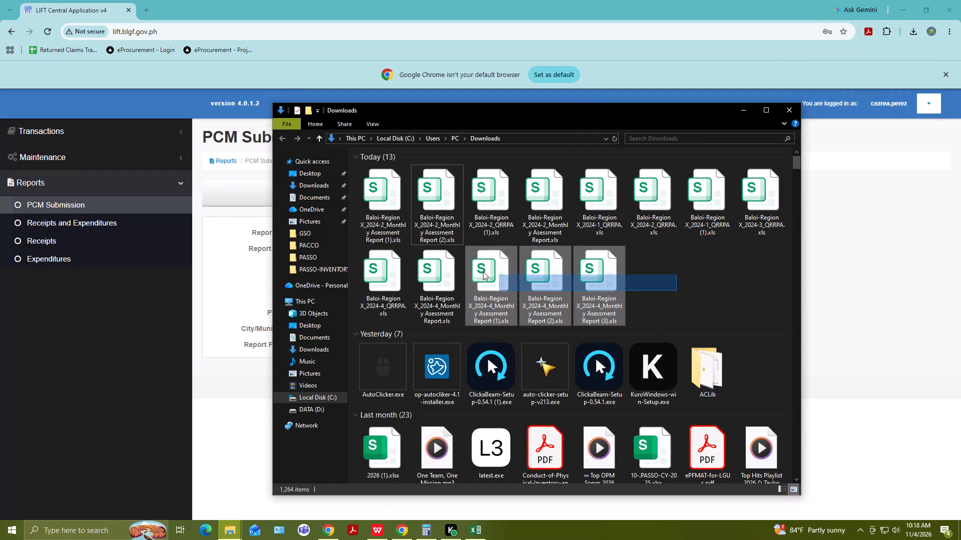
pyautogui.moveTo(483, 271); pyautogui.dragTo(376, 196)
pyautogui.press('Delete')
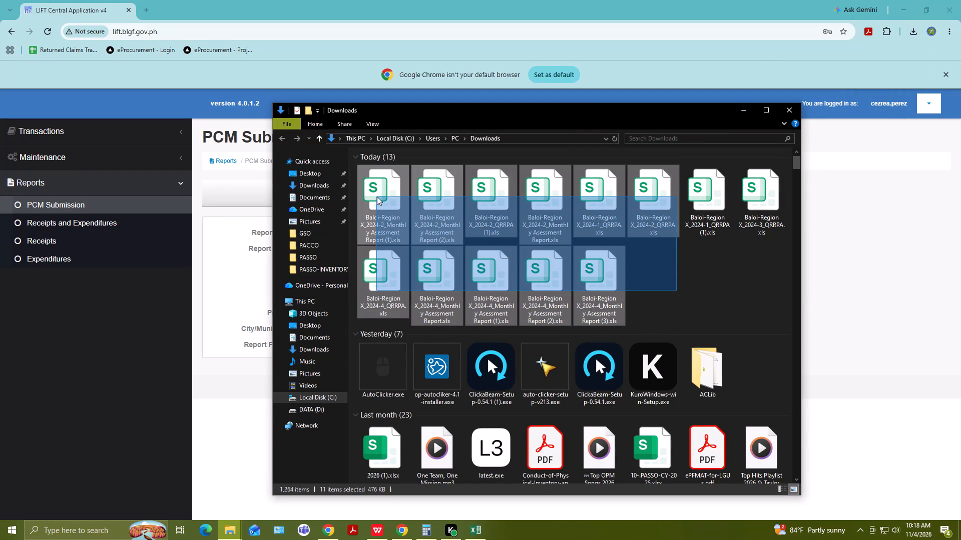
pyautogui.moveTo(552, 200); pyautogui.dragTo(386, 200)
pyautogui.press('Delete')
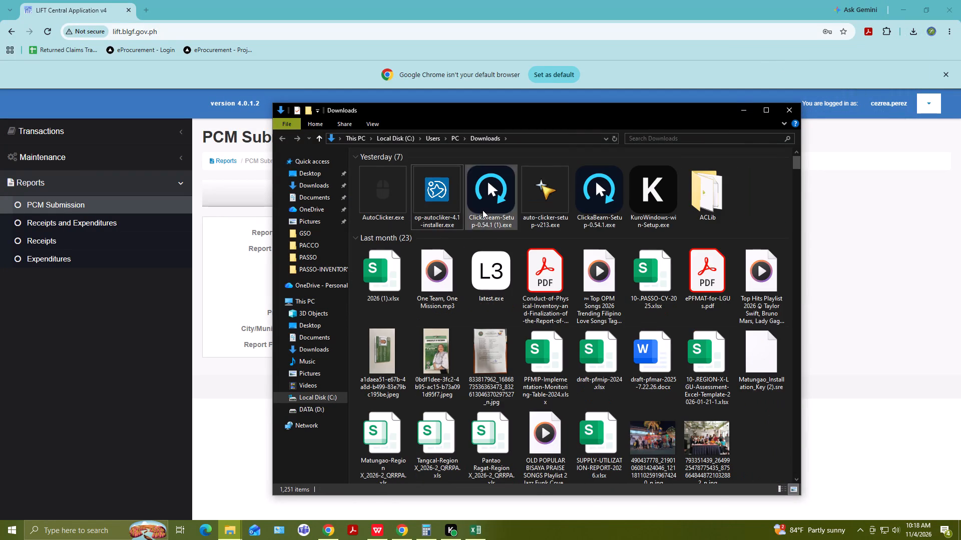
# Generate Baloi's March 2024 Monthly Asessment Report in Excel format from the LIFT portal and keep the blocked download.
pyautogui.click(861, 167)
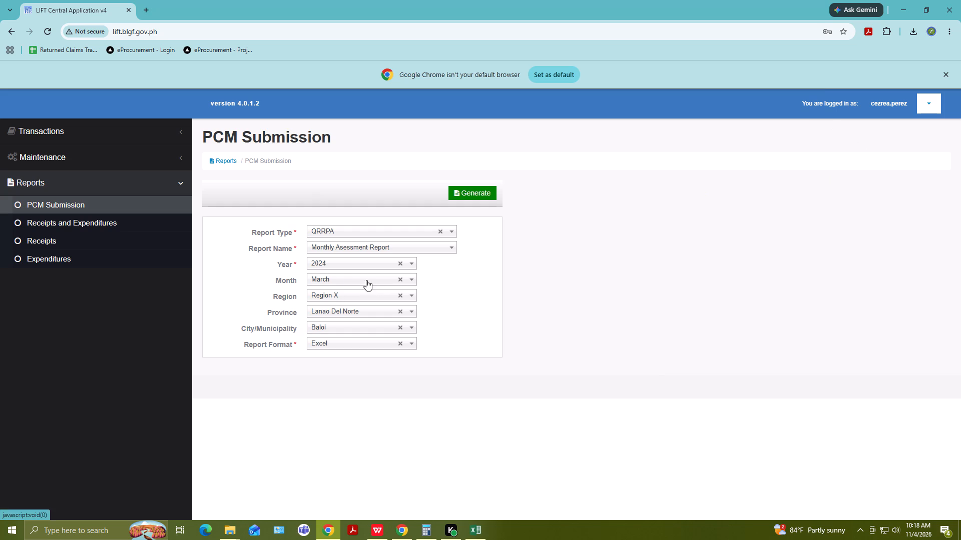
pyautogui.click(477, 190)
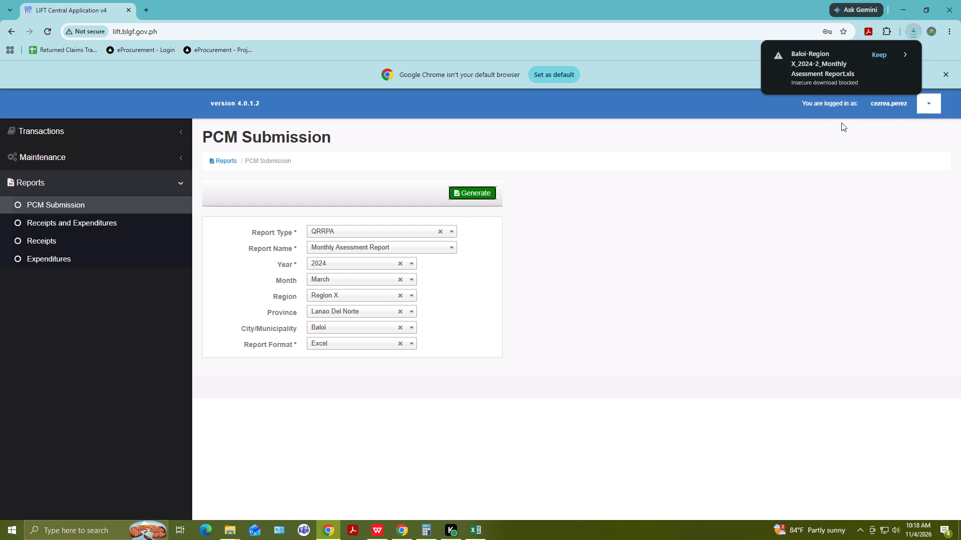
pyautogui.click(831, 59)
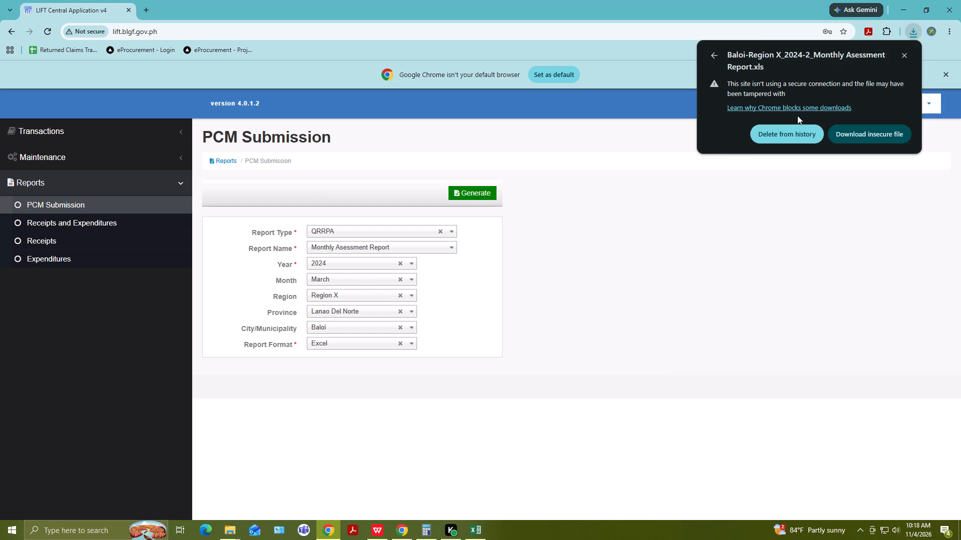
pyautogui.click(857, 129)
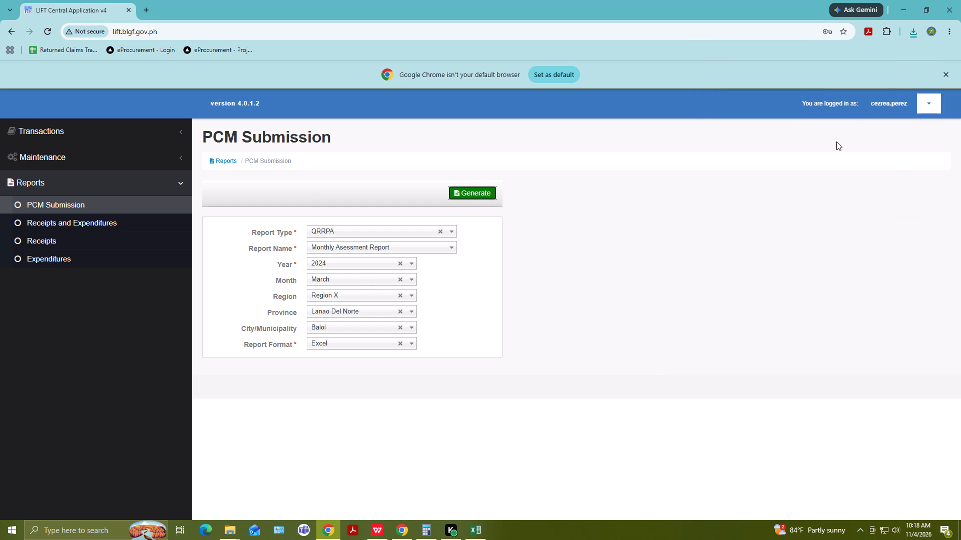
# Open the downloaded Baloi-Region X_2024-2_Monthly Asessment Report.xls from the Downloads folder and examine its totals row through the last columns.
pyautogui.click(915, 31)
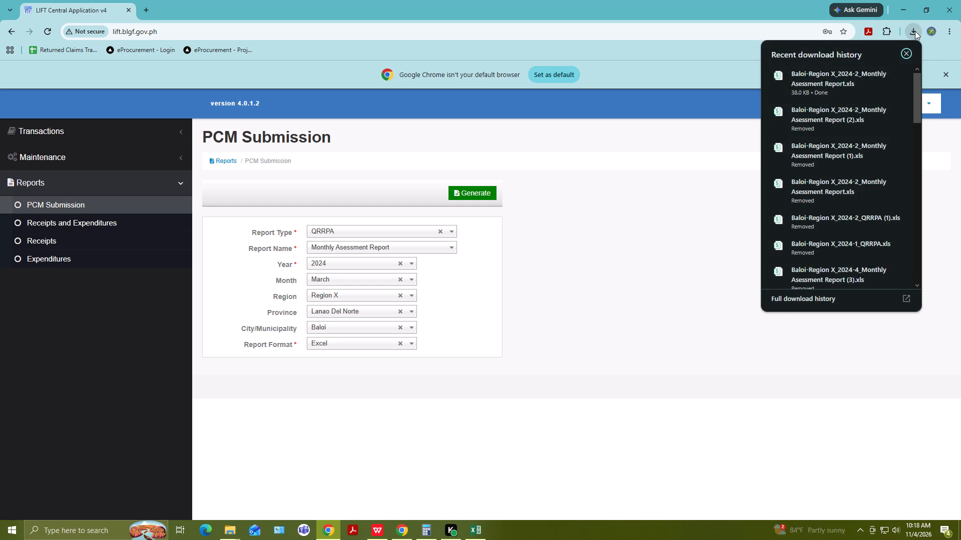
pyautogui.click(879, 74)
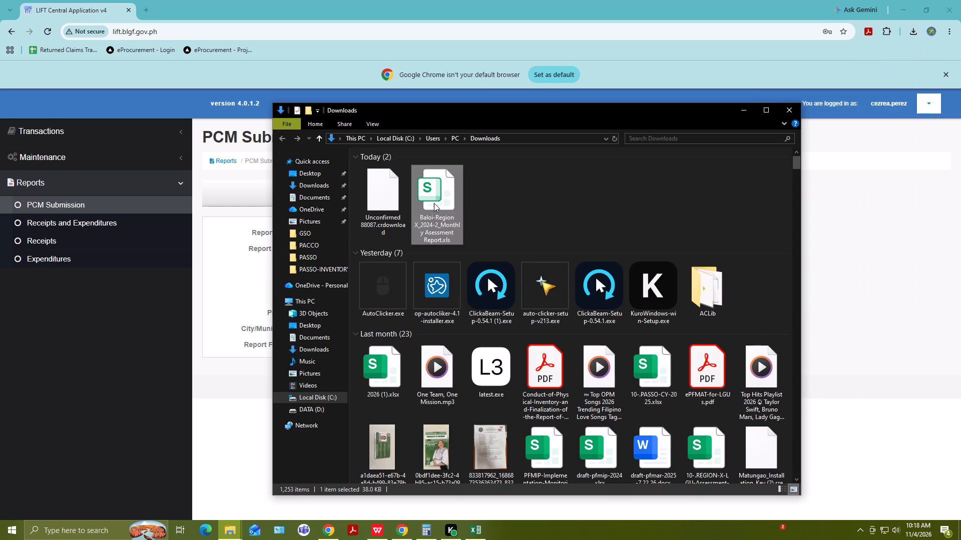
pyautogui.doubleClick(434, 203)
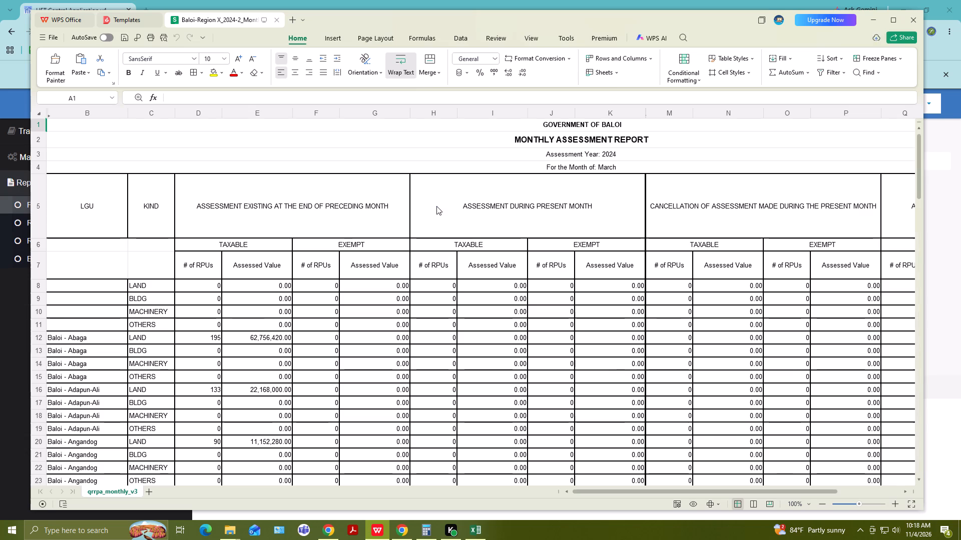
pyautogui.scroll(-19, 512, 243)
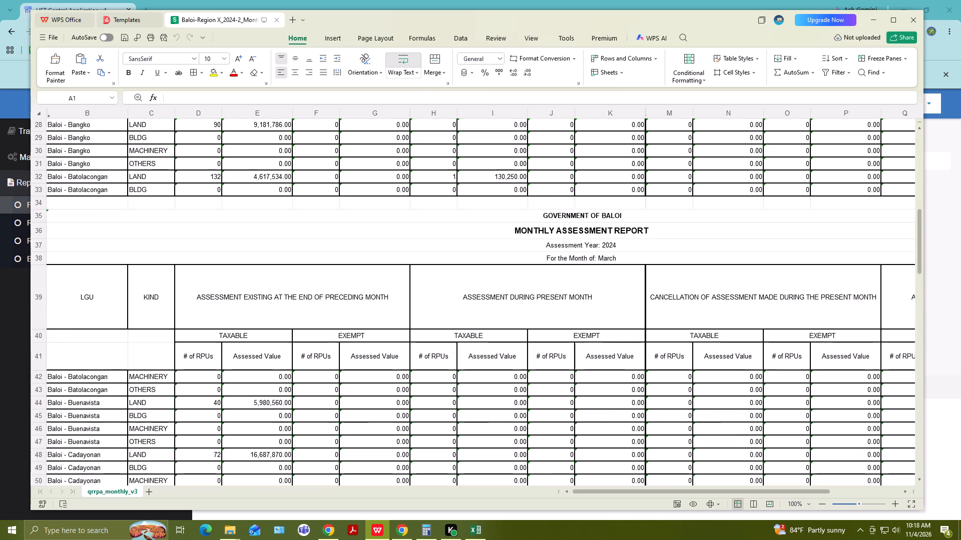
pyautogui.scroll(-20, 553, 319)
pyautogui.scroll(-17, 553, 319)
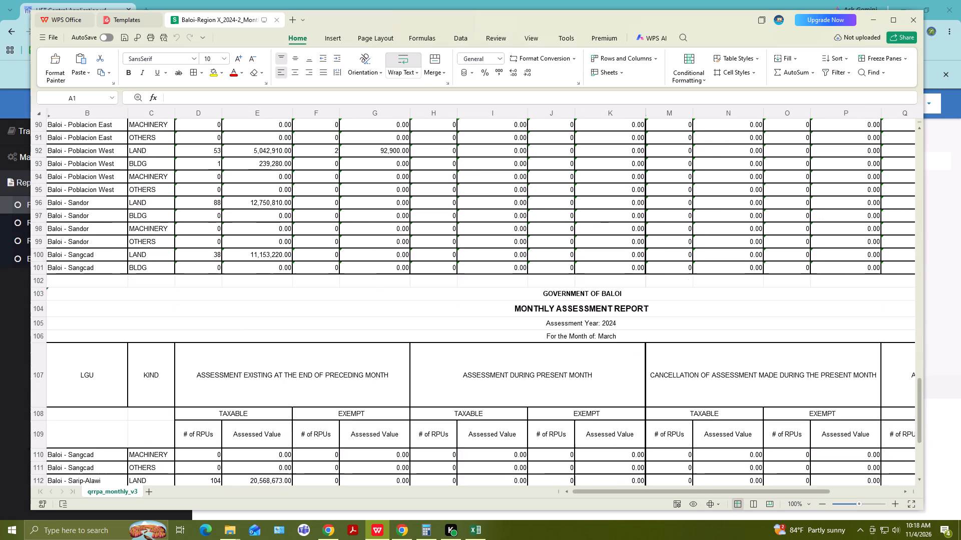
pyautogui.scroll(-10, 692, 457)
pyautogui.moveTo(732, 493); pyautogui.dragTo(805, 481)
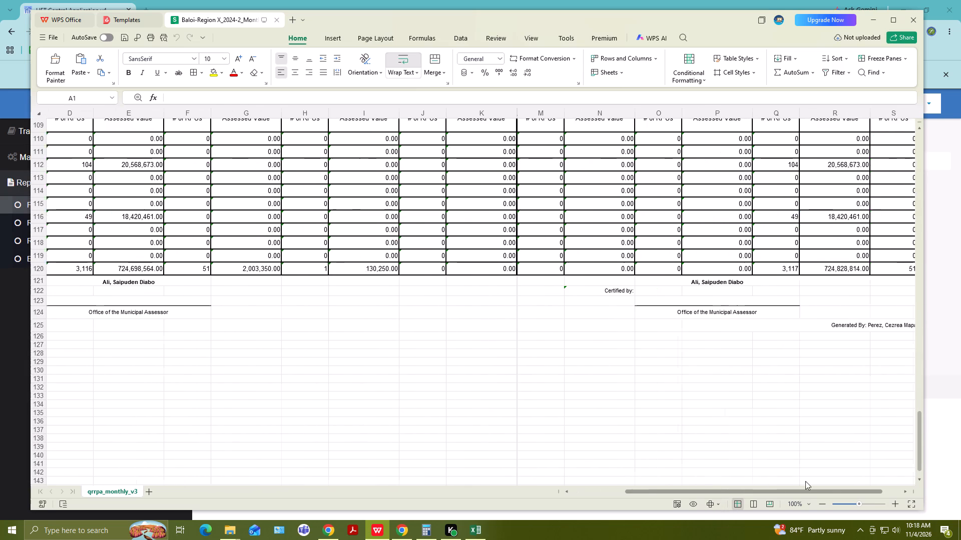
pyautogui.moveTo(805, 481); pyautogui.dragTo(859, 479)
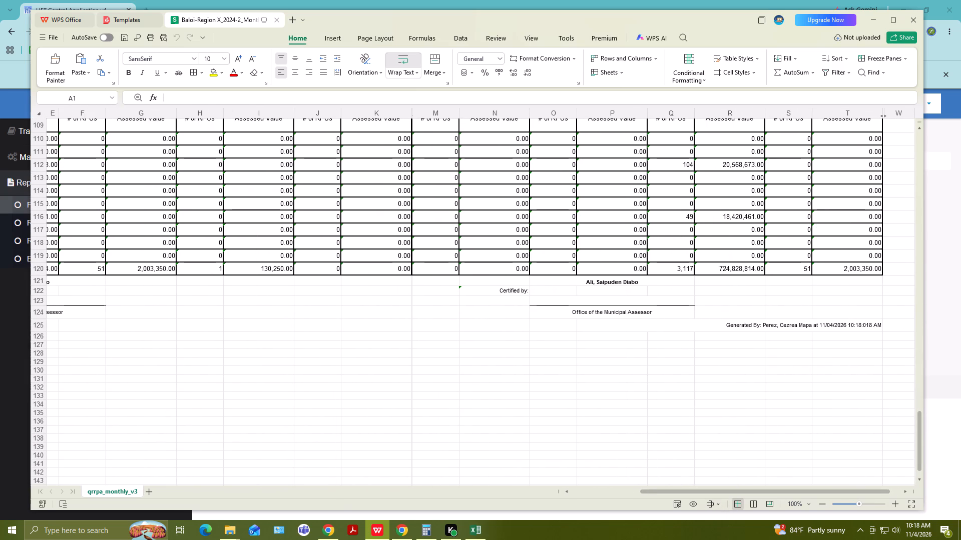
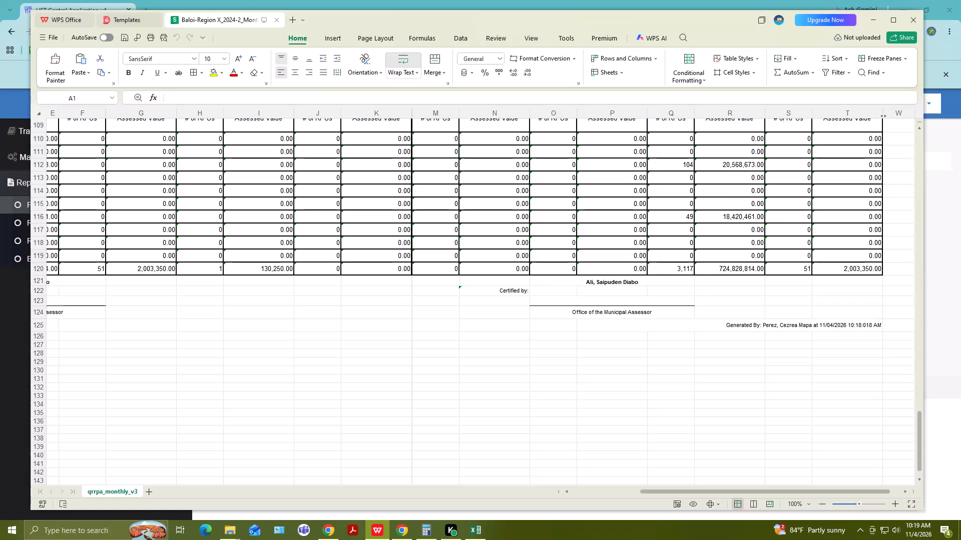
# Return to the report's heading and check the assessment year and month it covers.
pyautogui.scroll(1, 899, 326)
pyautogui.moveTo(922, 432); pyautogui.dragTo(906, 182)
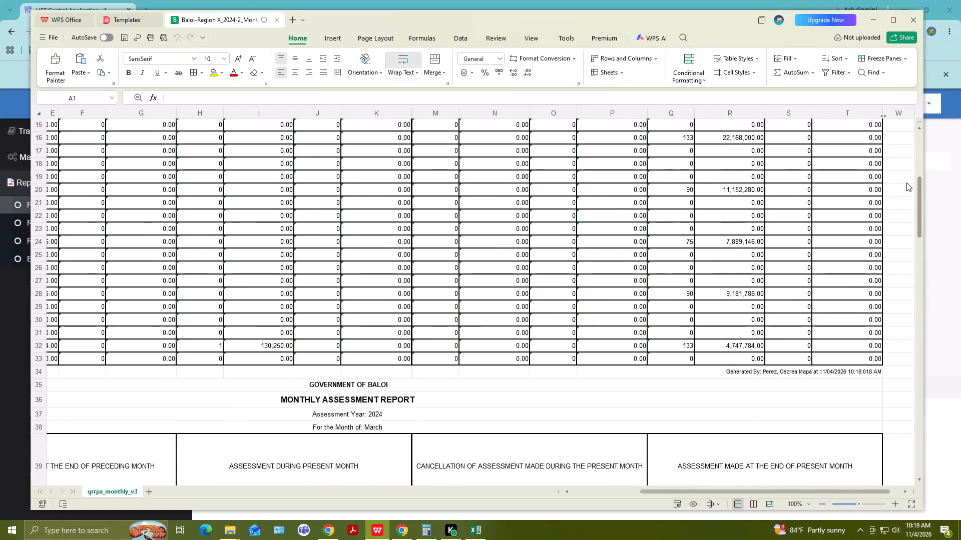
pyautogui.moveTo(906, 182); pyautogui.dragTo(896, 107)
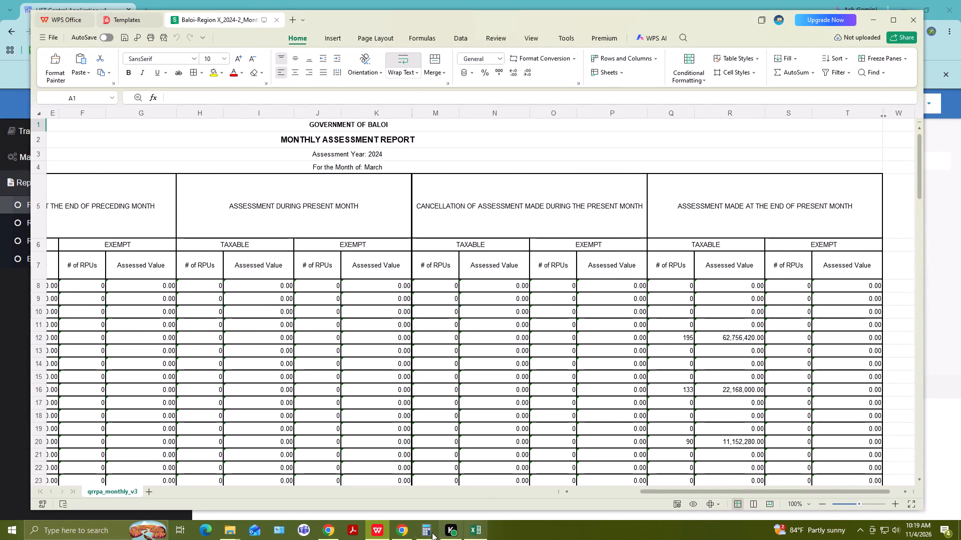
# Switch to the LIFT portal in Chrome and generate Baloi's January 2024 Monthly Asessment Report in Excel format.
pyautogui.click(326, 534)
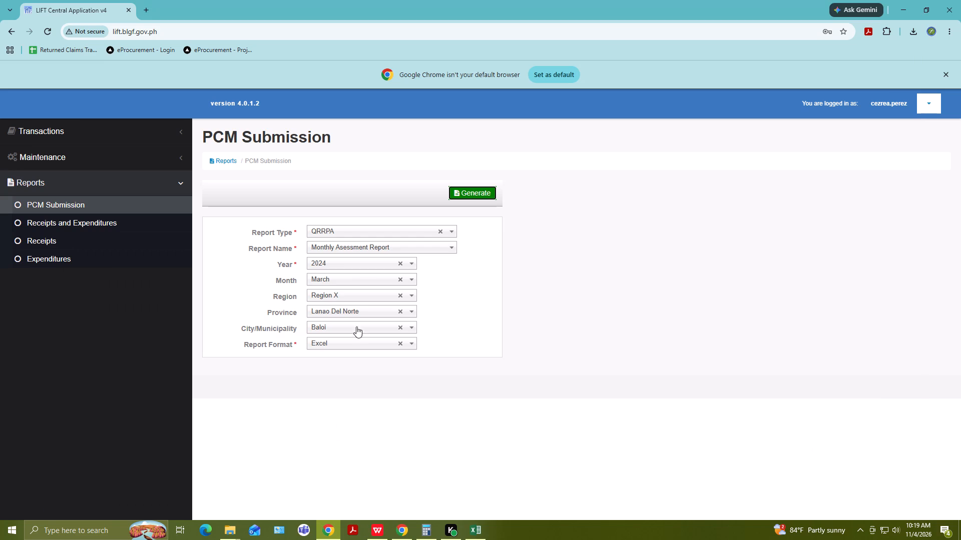
pyautogui.click(356, 279)
pyautogui.click(343, 327)
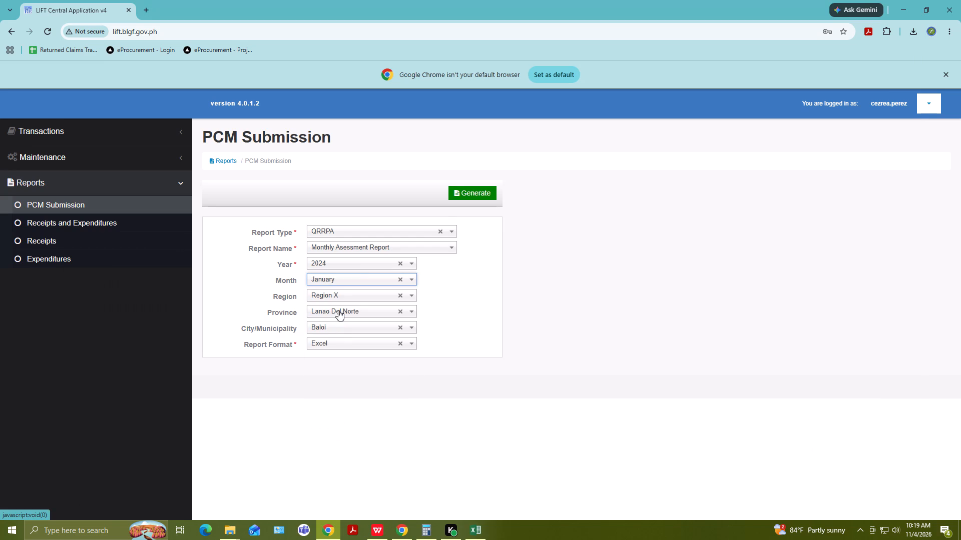
pyautogui.click(469, 191)
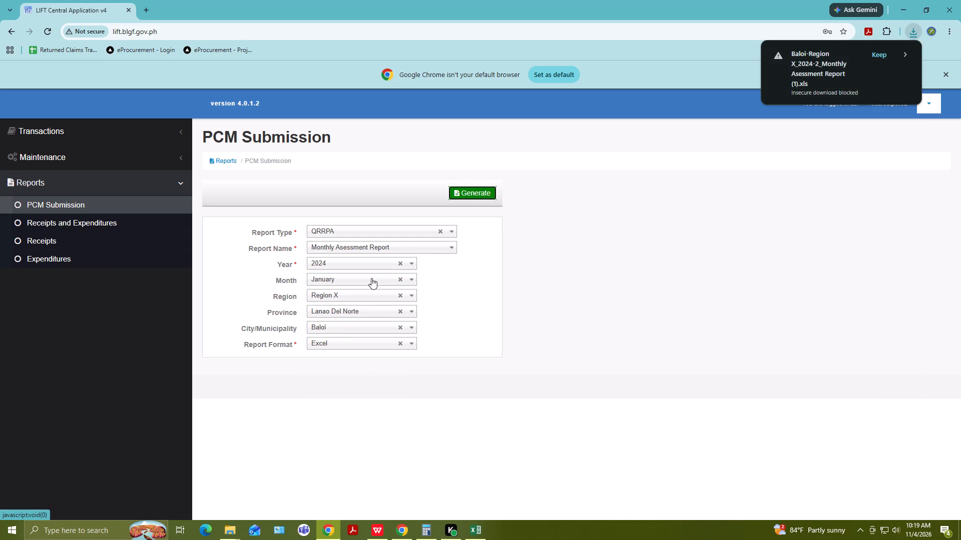
# Change the month to February and generate Baloi's 2024 Monthly Asessment Report in Excel format.
pyautogui.click(370, 276)
pyautogui.click(344, 332)
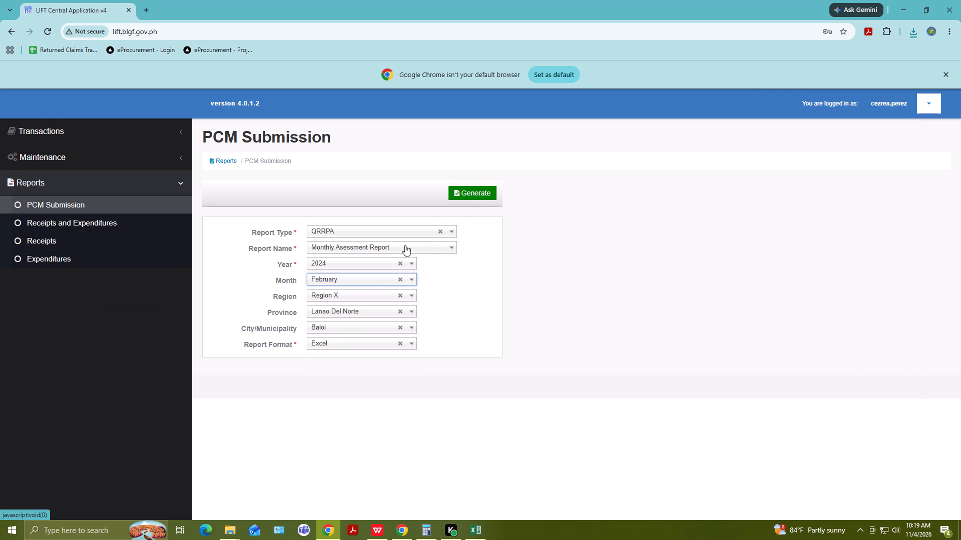
pyautogui.click(472, 193)
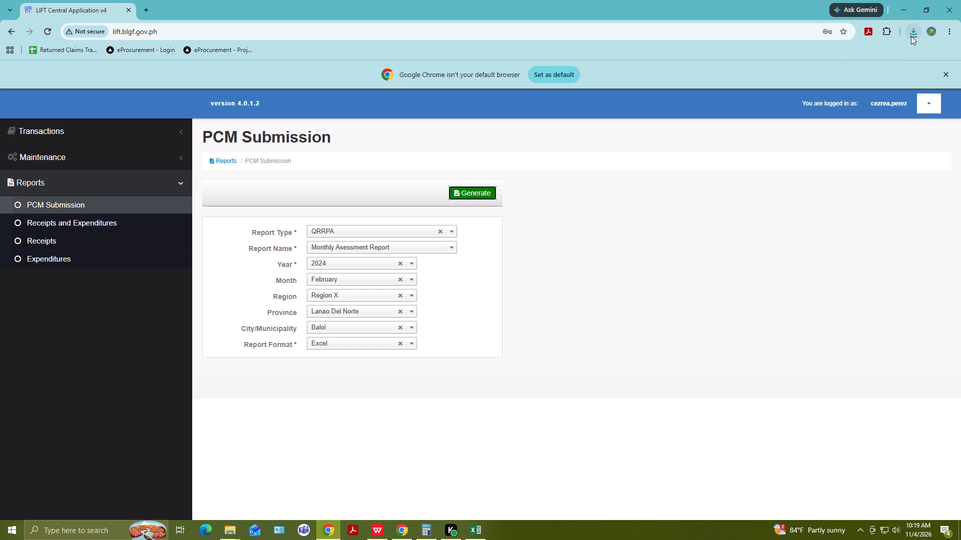
# Keep the two blocked downloads, Baloi-Region X_2024-2_Monthly Asessment Report (2).xls and (1).xls.
pyautogui.click(911, 36)
pyautogui.click(861, 77)
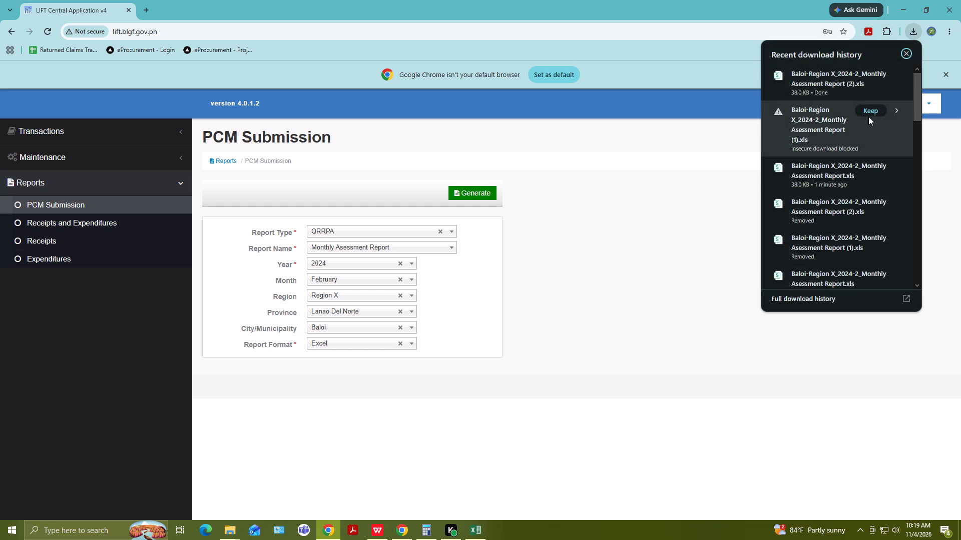
pyautogui.click(868, 116)
pyautogui.click(906, 55)
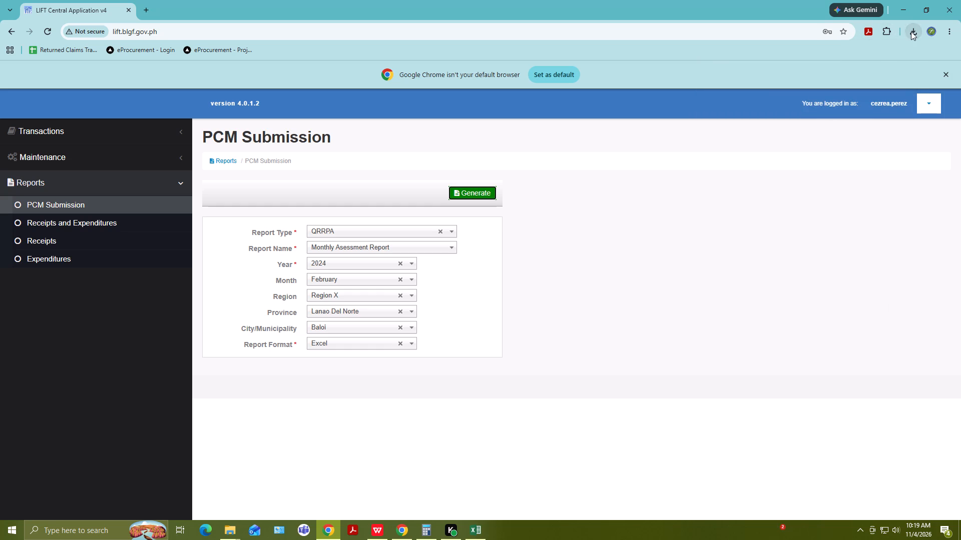
pyautogui.click(911, 31)
pyautogui.click(870, 107)
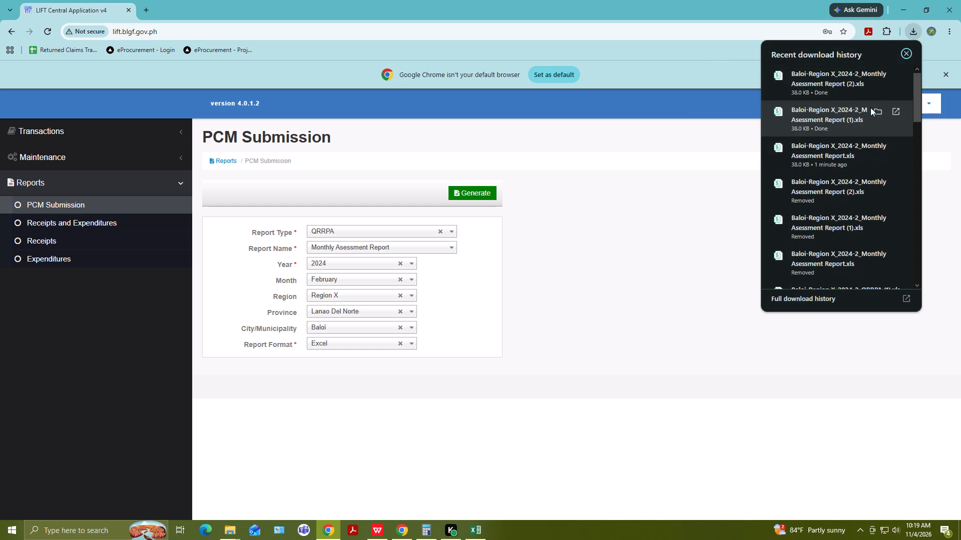
# Open Monthly Asessment Report (2).xls from the download history and examine the first barangay rows across the preceding, present-month and ending assessment columns.
pyautogui.doubleClick(826, 71)
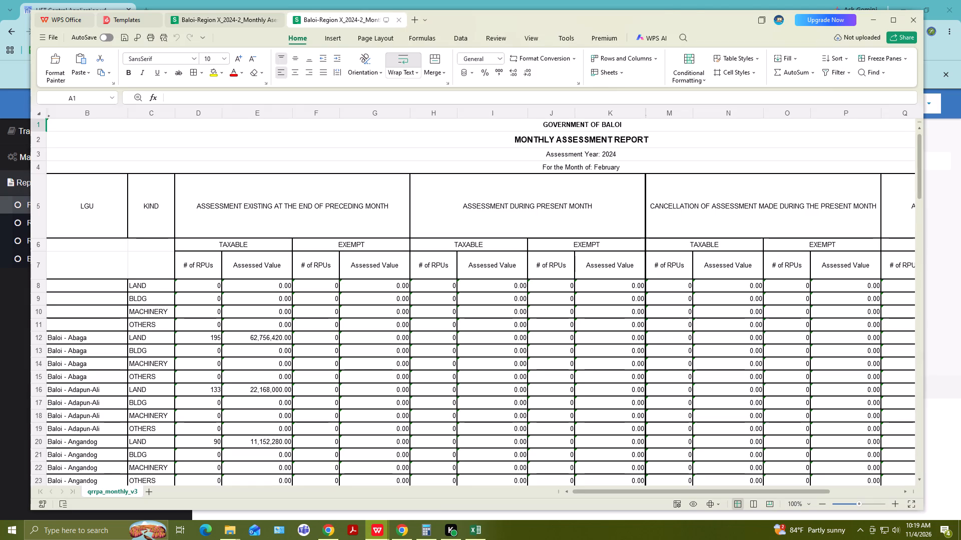
pyautogui.scroll(-2, 608, 426)
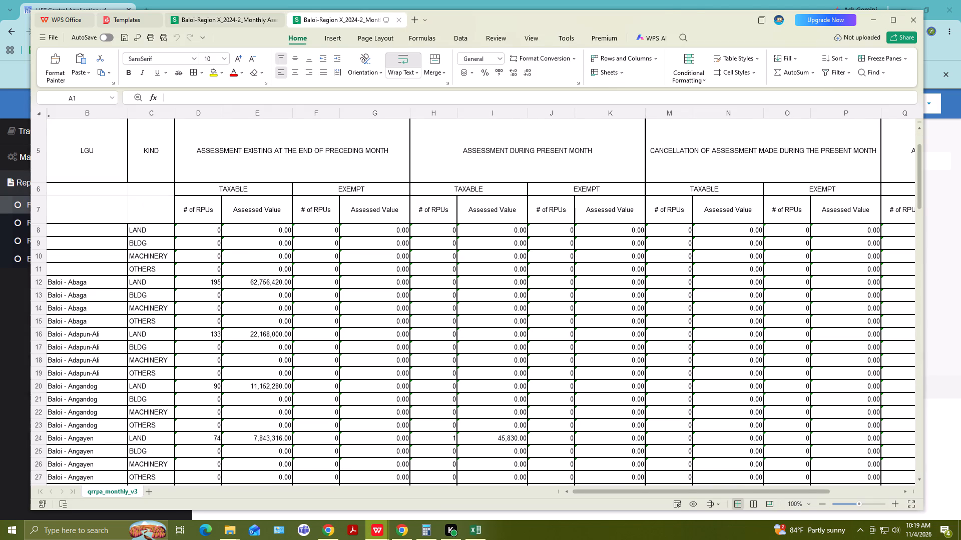
pyautogui.scroll(-1, 609, 426)
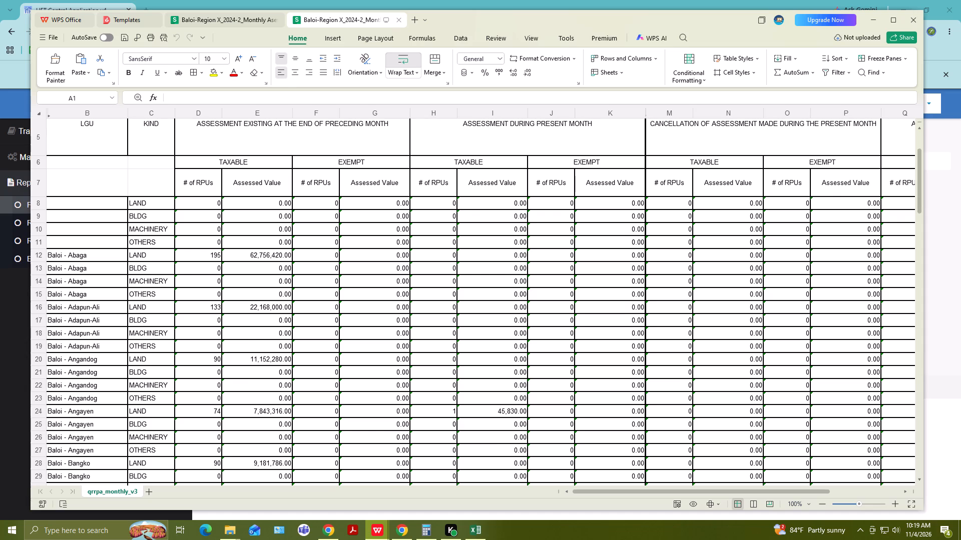
pyautogui.scroll(1, 582, 430)
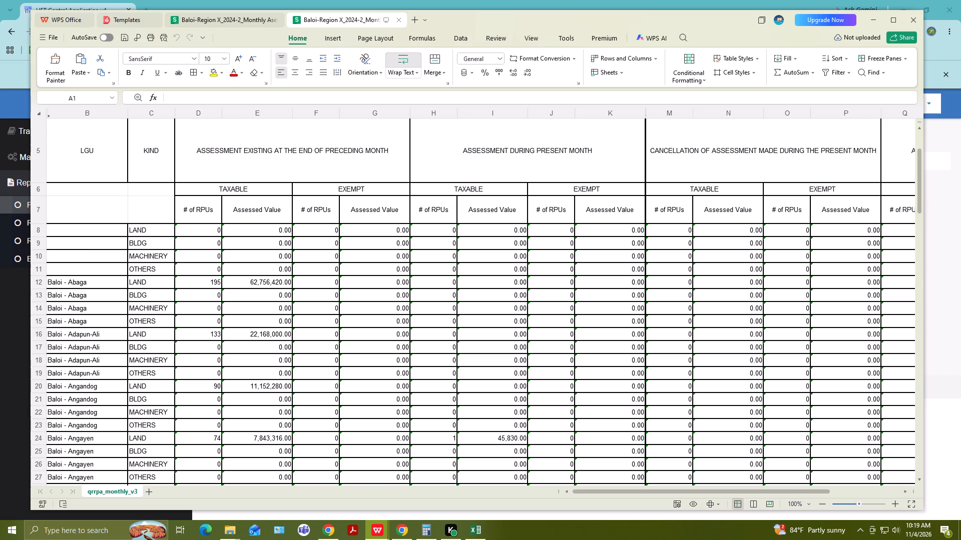
pyautogui.scroll(-2, 583, 429)
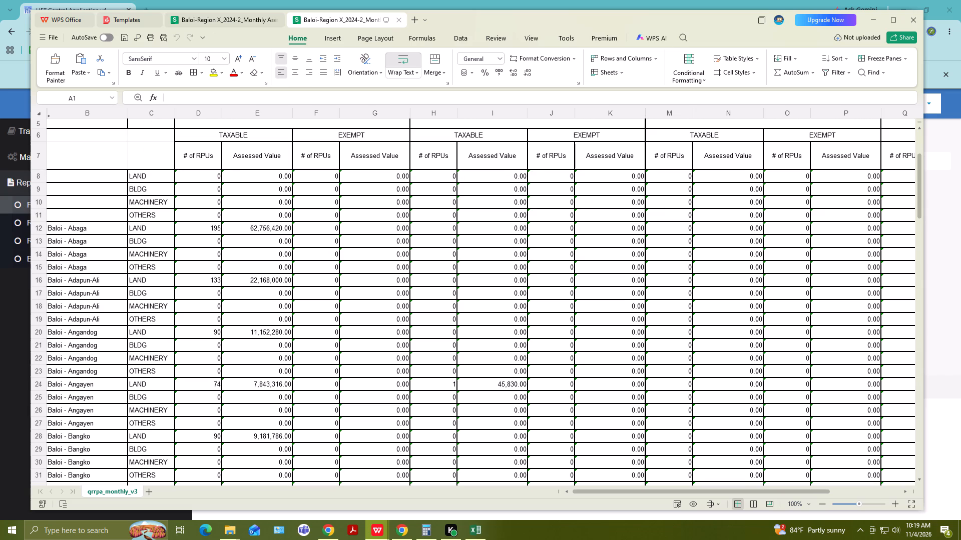
pyautogui.moveTo(612, 490); pyautogui.dragTo(664, 491)
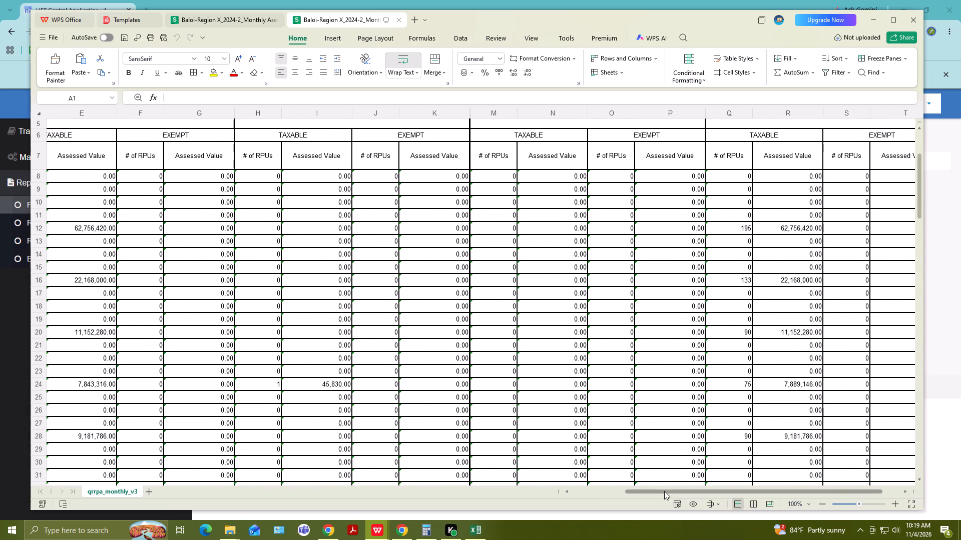
pyautogui.moveTo(664, 491); pyautogui.dragTo(614, 491)
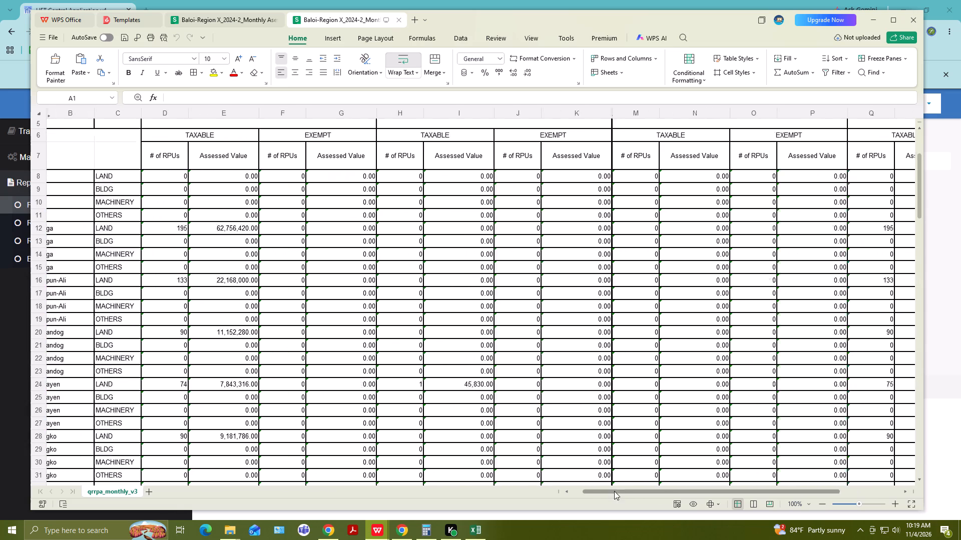
pyautogui.moveTo(614, 491); pyautogui.dragTo(603, 491)
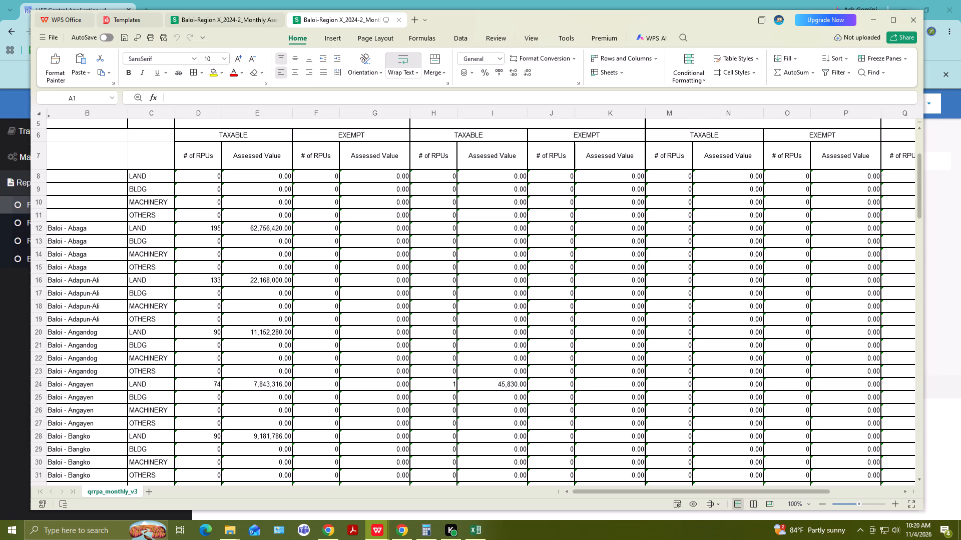
# Examine the February 2024 report's TOTAL row, from the preceding-month assessment through the end-of-present-month columns.
pyautogui.scroll(-11, 518, 477)
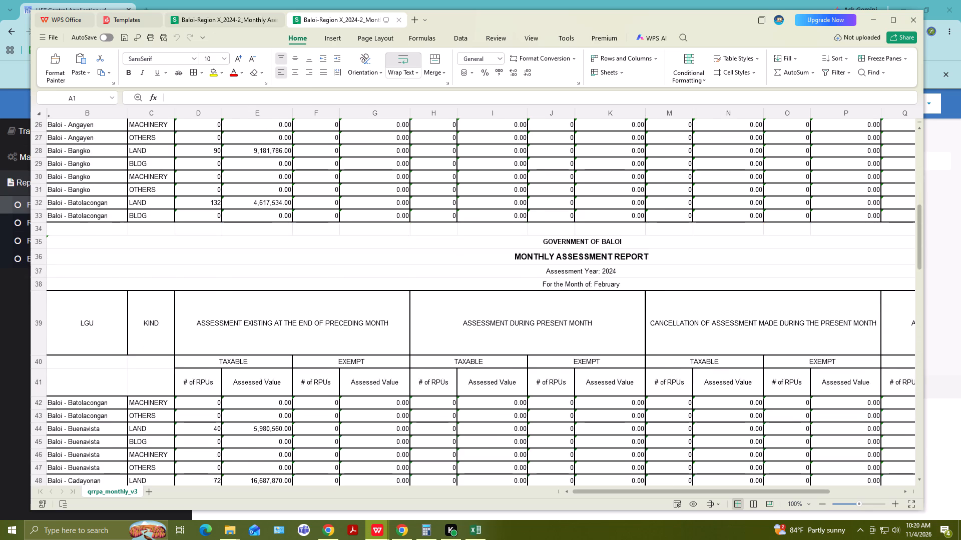
pyautogui.scroll(-7, 514, 427)
pyautogui.scroll(-20, 519, 431)
pyautogui.scroll(-5, 519, 431)
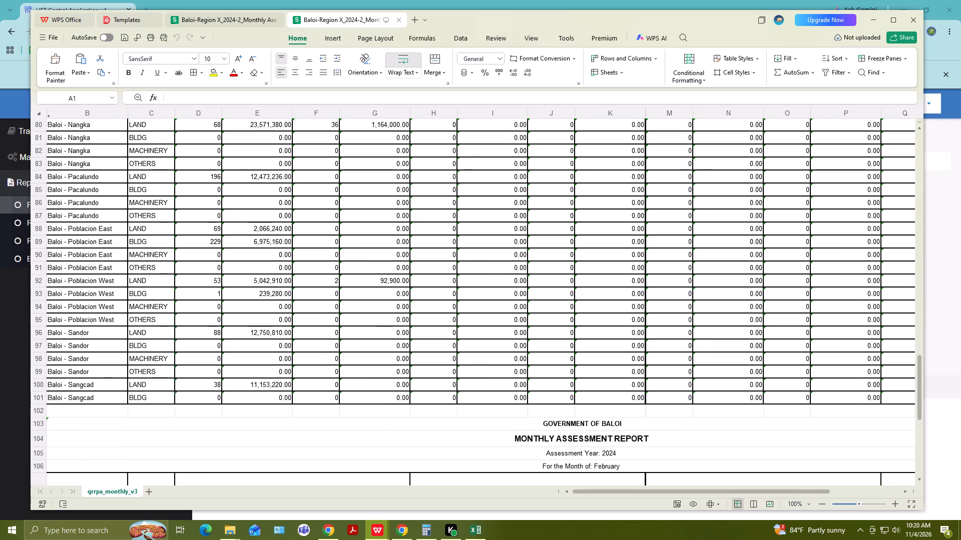
pyautogui.scroll(-14, 525, 417)
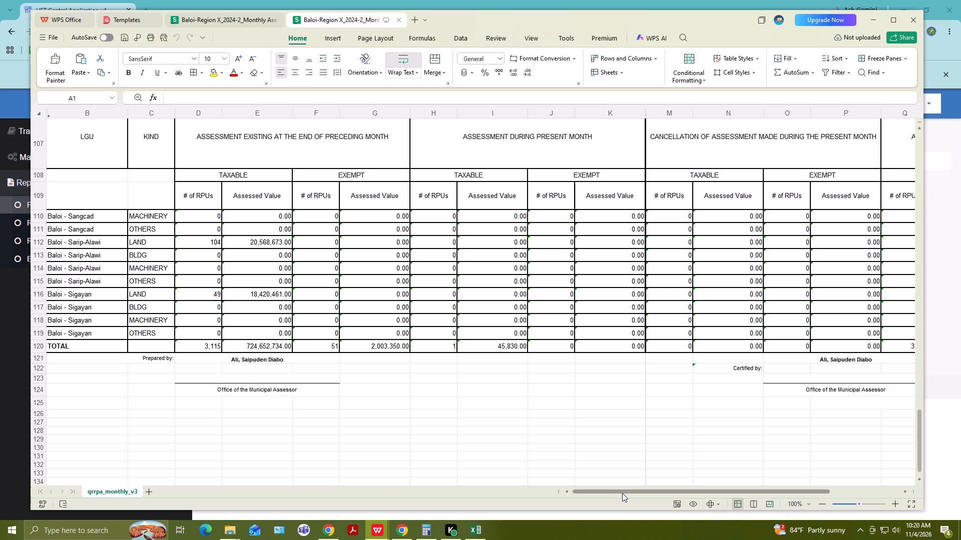
pyautogui.moveTo(642, 491); pyautogui.dragTo(739, 493)
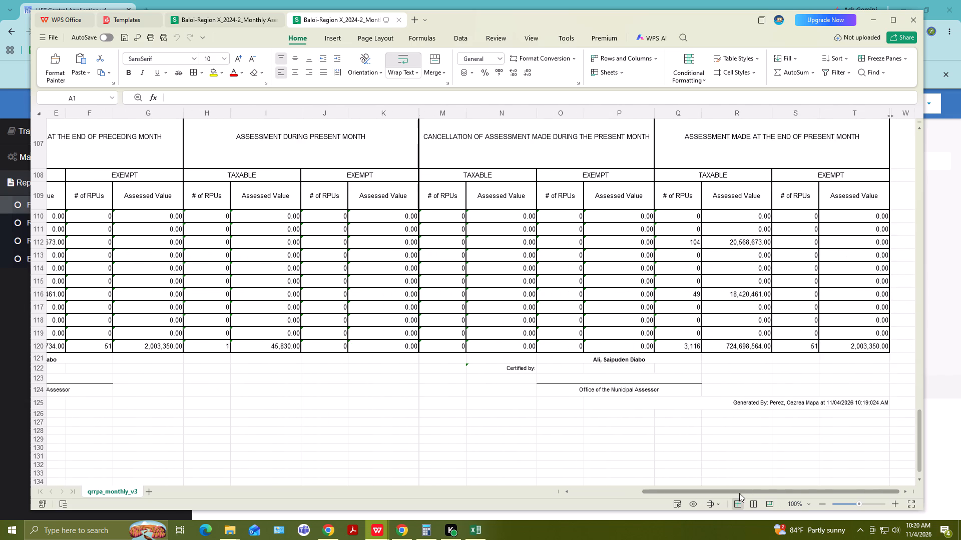
pyautogui.moveTo(739, 493); pyautogui.dragTo(749, 493)
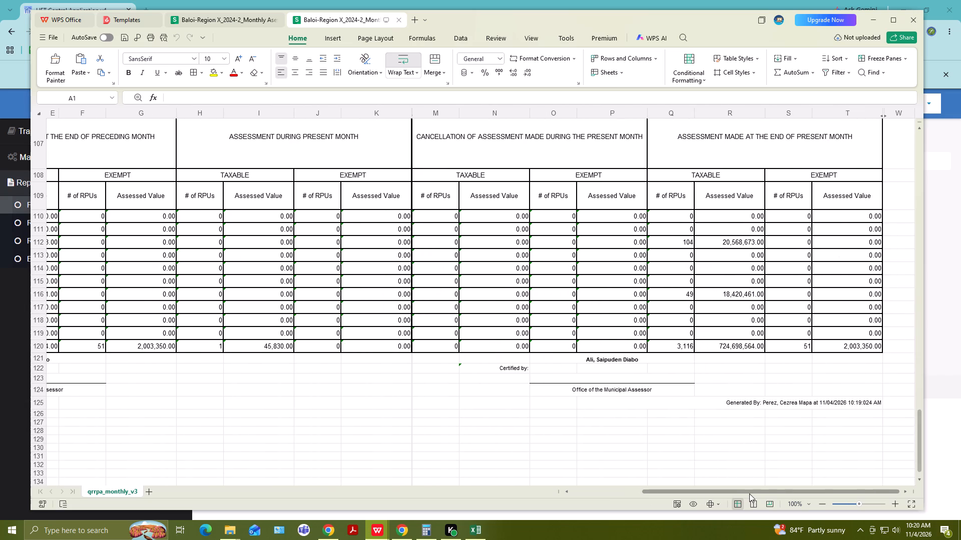
pyautogui.moveTo(749, 493); pyautogui.dragTo(647, 496)
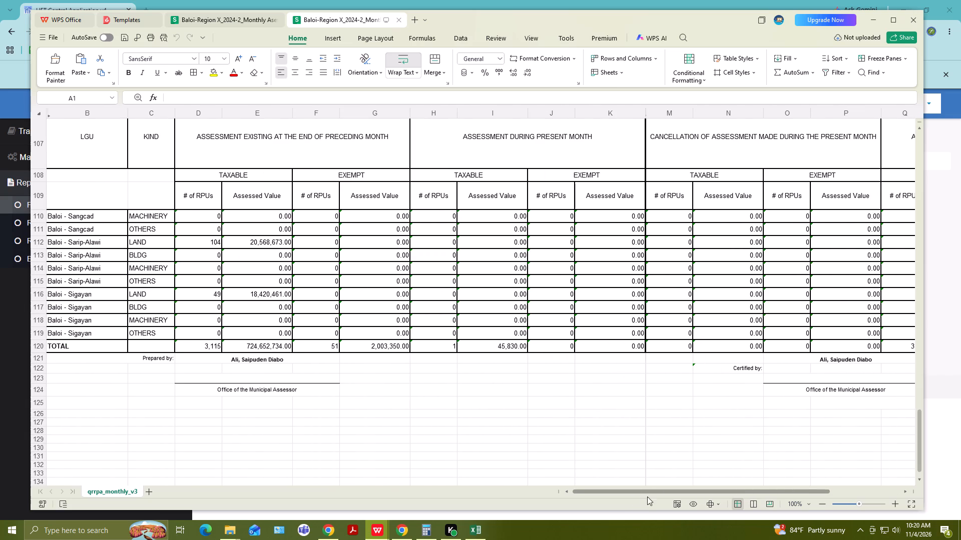
pyautogui.moveTo(647, 496); pyautogui.dragTo(715, 496)
# Consult the quarterly comparison in the Excel workbook Book1, then check the heading of the March 2024 report in WPS Office.
pyautogui.click(472, 532)
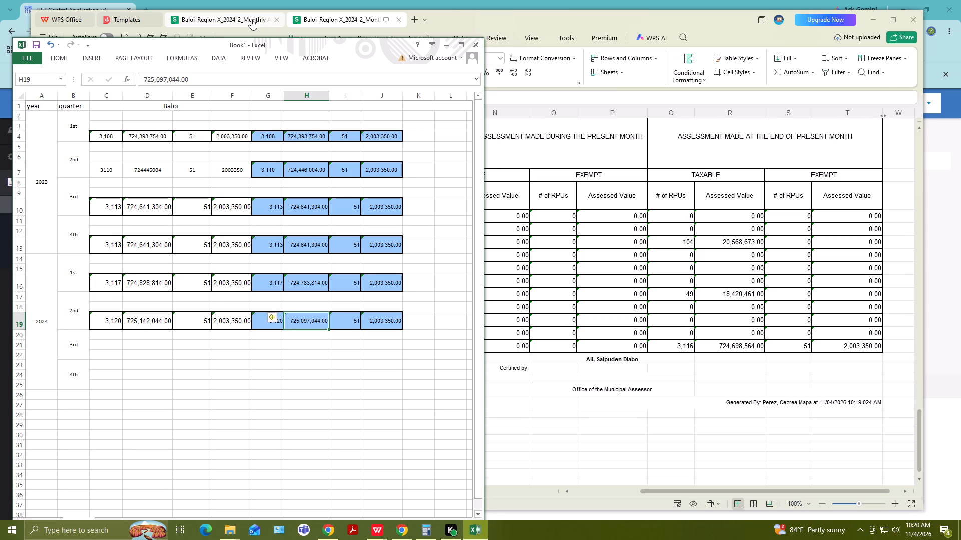
pyautogui.click(225, 16)
pyautogui.scroll(-1, 360, 322)
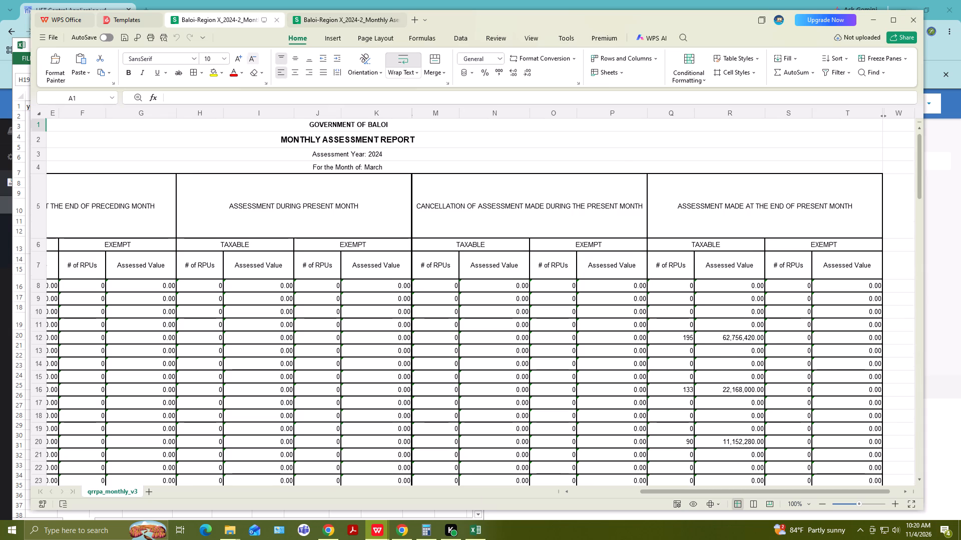
# Open Baloi-Region X_2024-2_Monthly Asessment Report (1).xls from the Downloads folder.
pyautogui.click(233, 529)
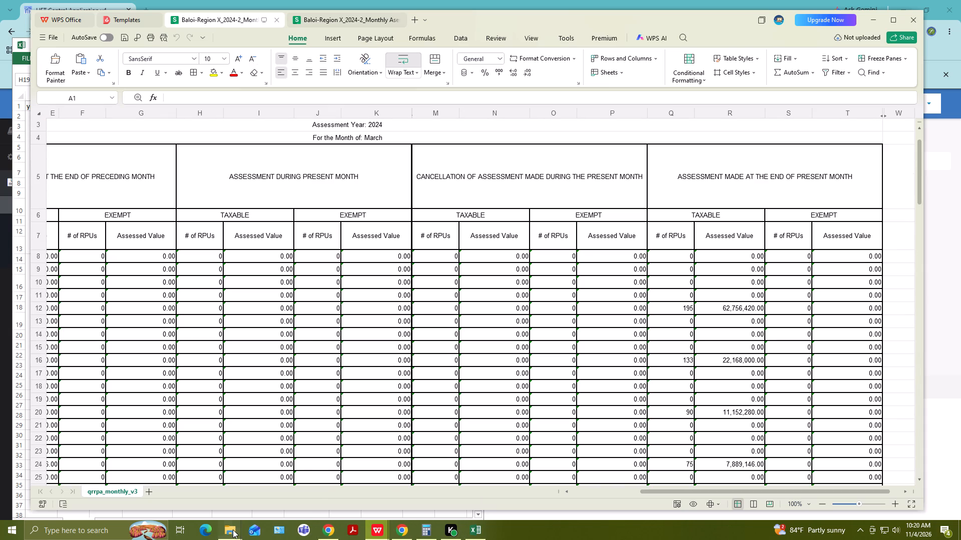
pyautogui.click(271, 499)
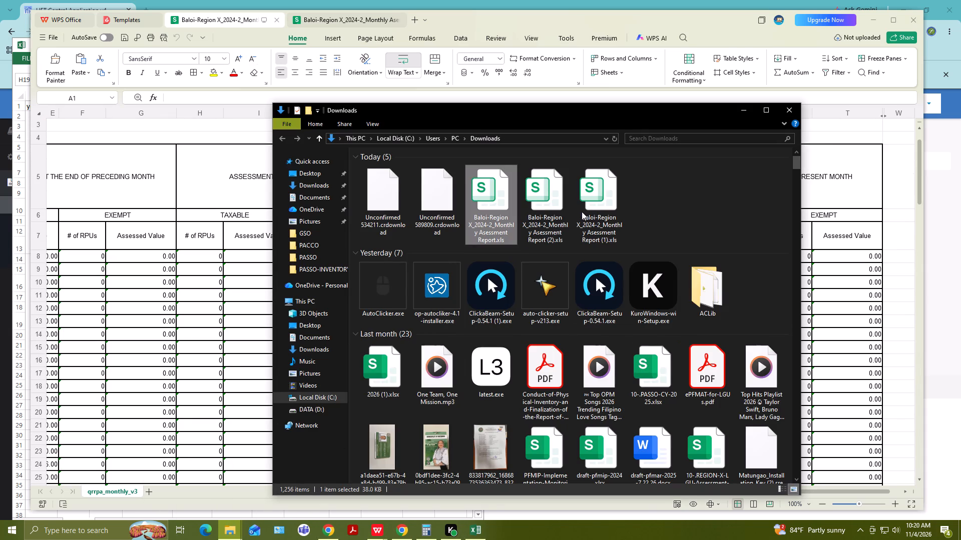
pyautogui.doubleClick(585, 210)
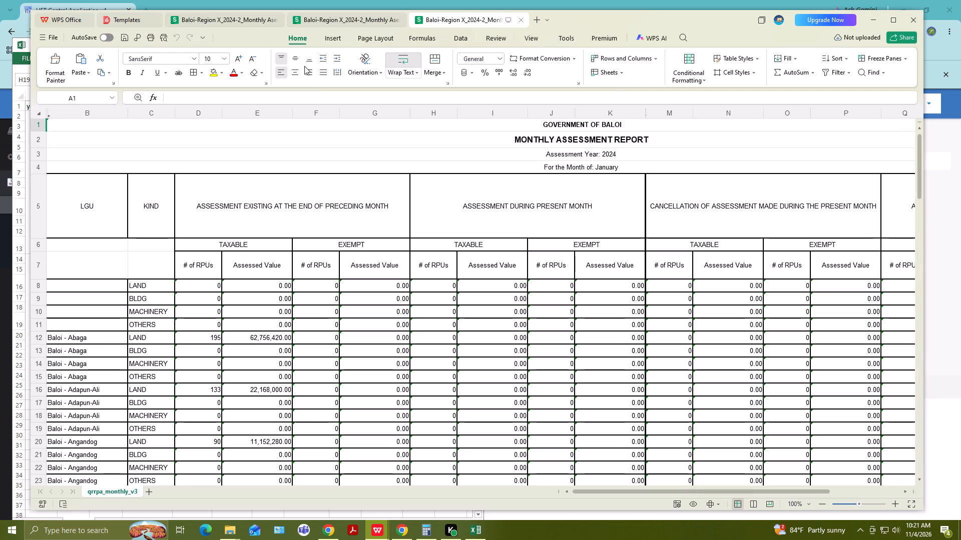
# Review the February 2024 report again, checking its present-month assessment entries and its TOTAL row.
pyautogui.click(350, 13)
pyautogui.scroll(14, 464, 293)
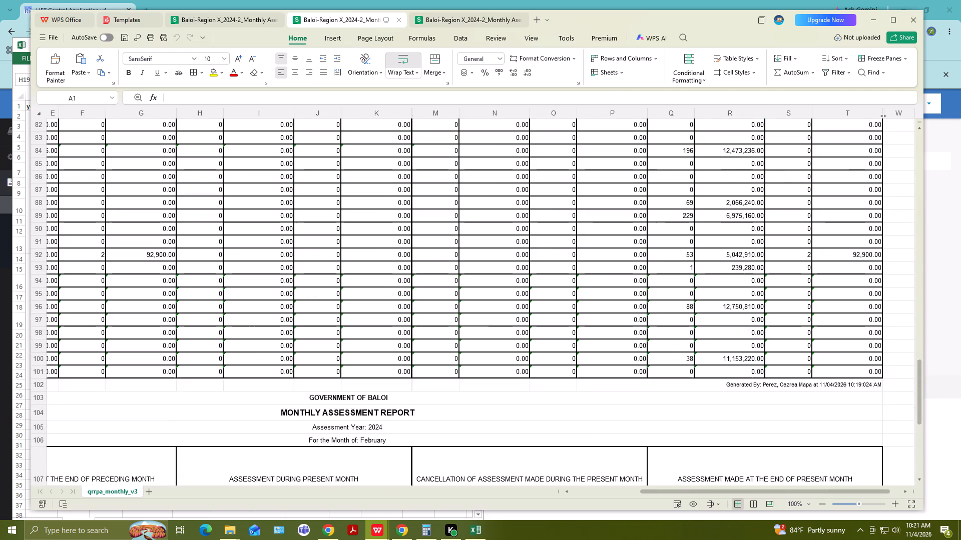
pyautogui.scroll(12, 453, 297)
pyautogui.scroll(20, 440, 289)
pyautogui.scroll(2, 440, 289)
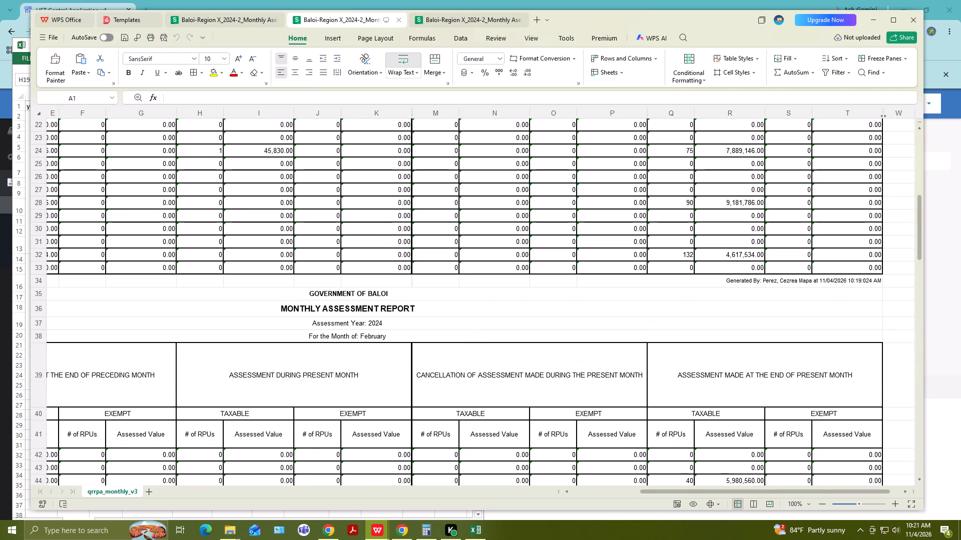
pyautogui.scroll(-4, 411, 335)
pyautogui.scroll(3, 420, 343)
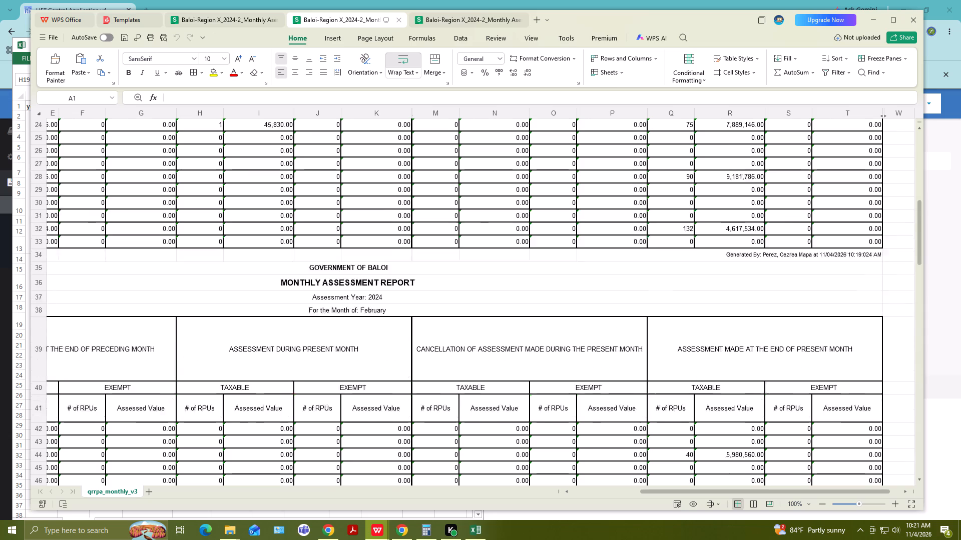
pyautogui.scroll(1, 404, 352)
pyautogui.scroll(-20, 403, 353)
pyautogui.scroll(-15, 403, 353)
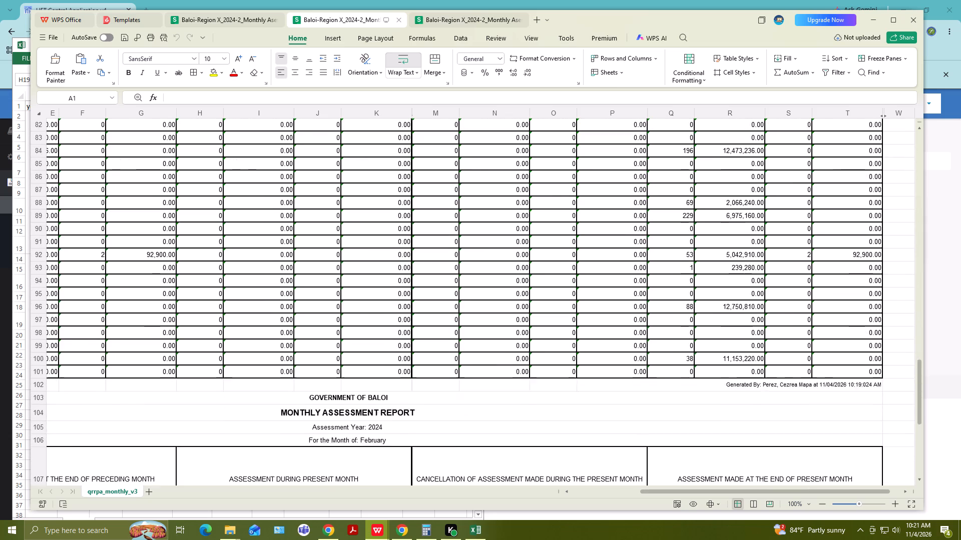
pyautogui.scroll(-16, 406, 338)
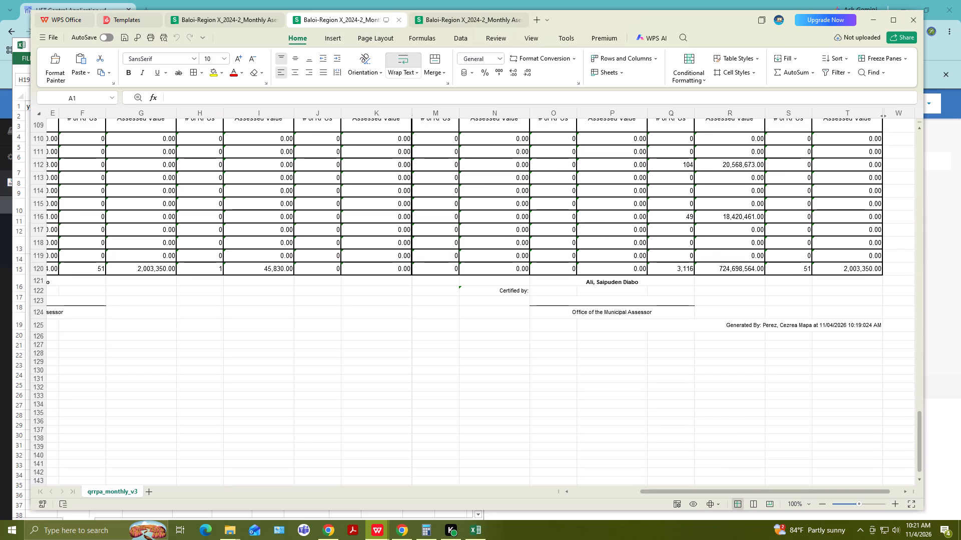
# Review the March 2024 report down to its TOTAL row, checking the present-month, cancellation and end-of-present-month assessment columns.
pyautogui.click(219, 21)
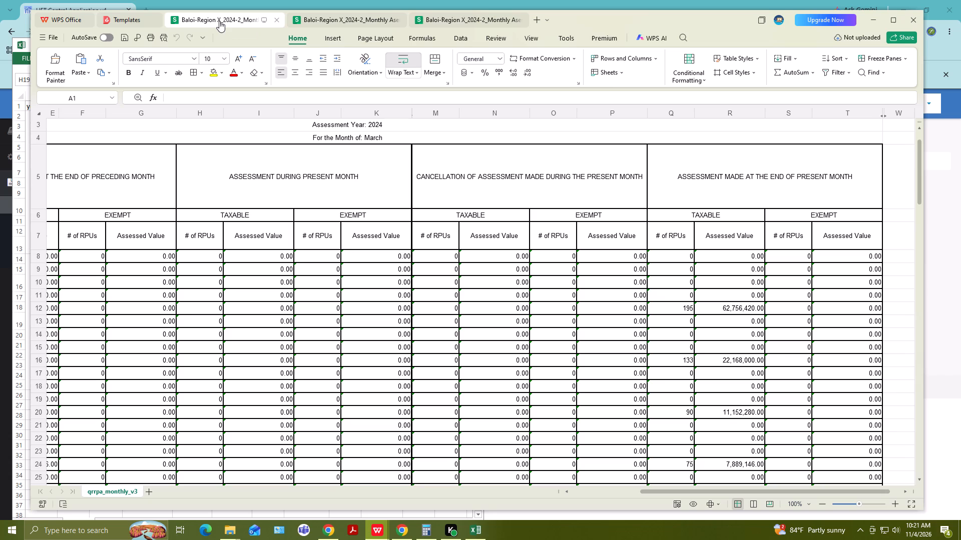
pyautogui.scroll(-13, 349, 302)
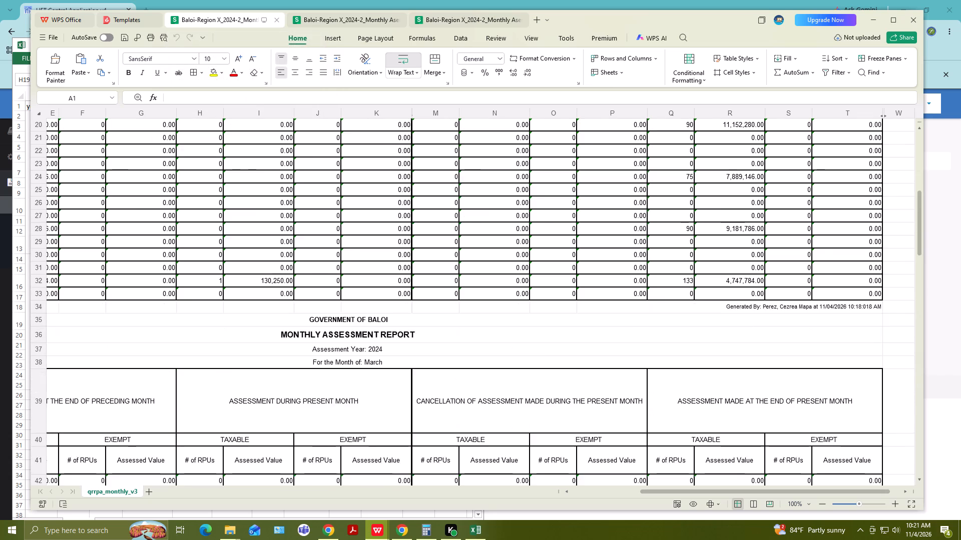
pyautogui.scroll(-20, 351, 314)
pyautogui.scroll(-17, 351, 314)
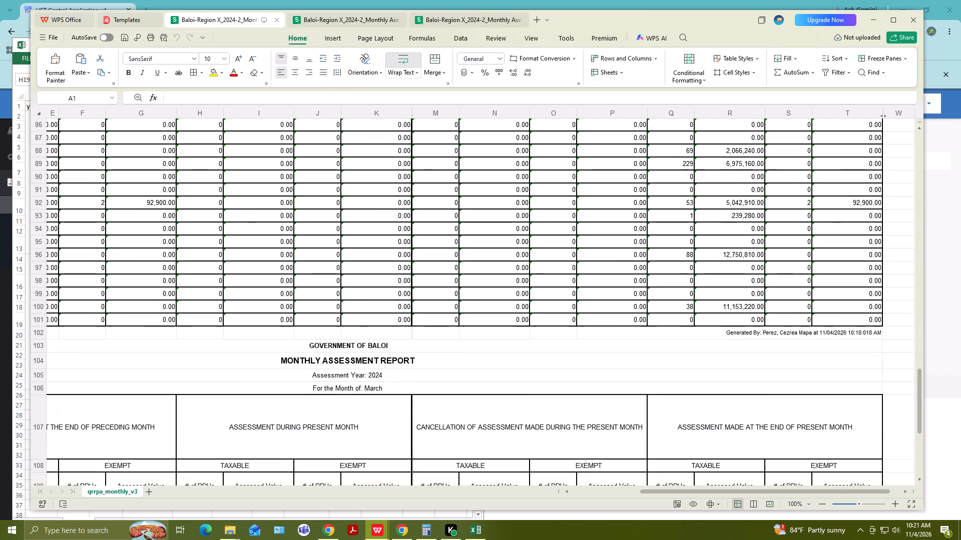
pyautogui.scroll(-16, 341, 312)
pyautogui.scroll(2, 335, 308)
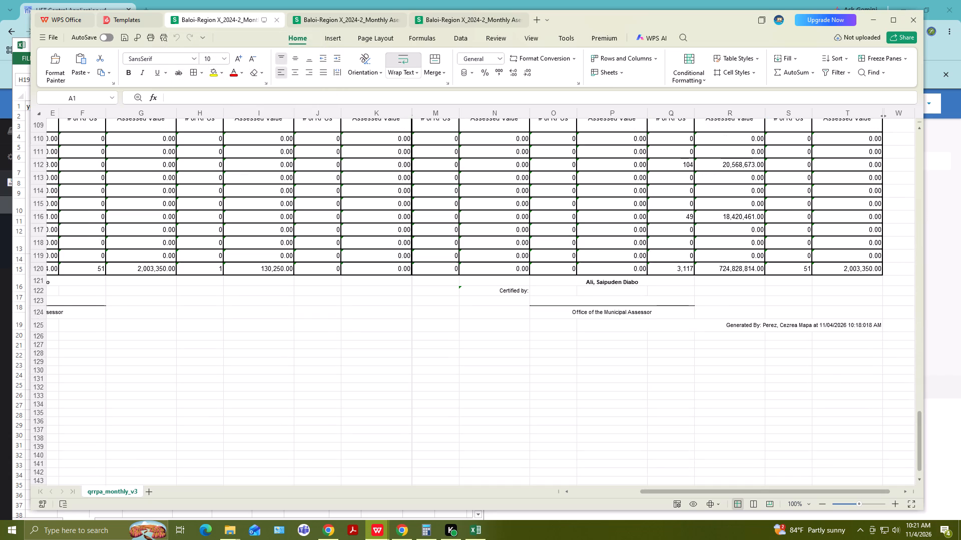
pyautogui.scroll(4, 335, 314)
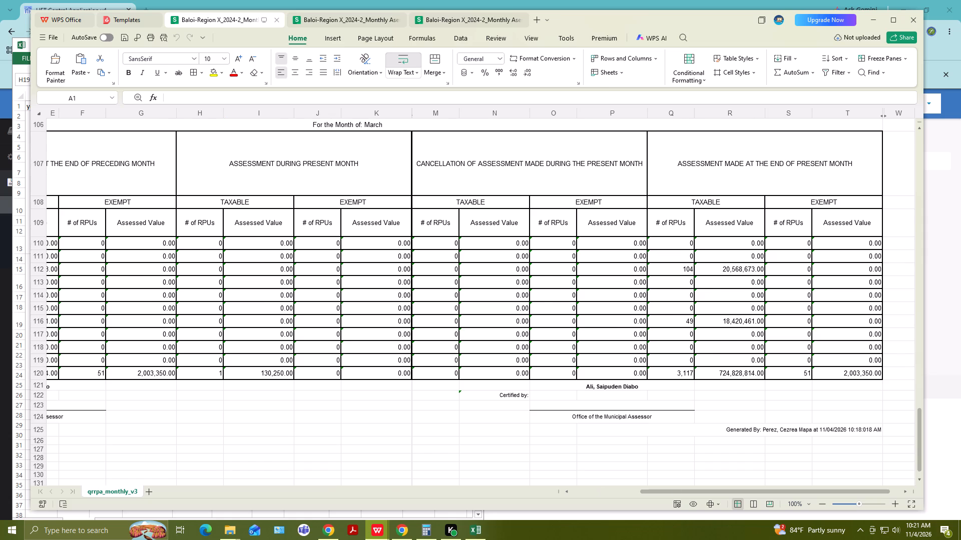
pyautogui.moveTo(674, 488); pyautogui.dragTo(670, 486)
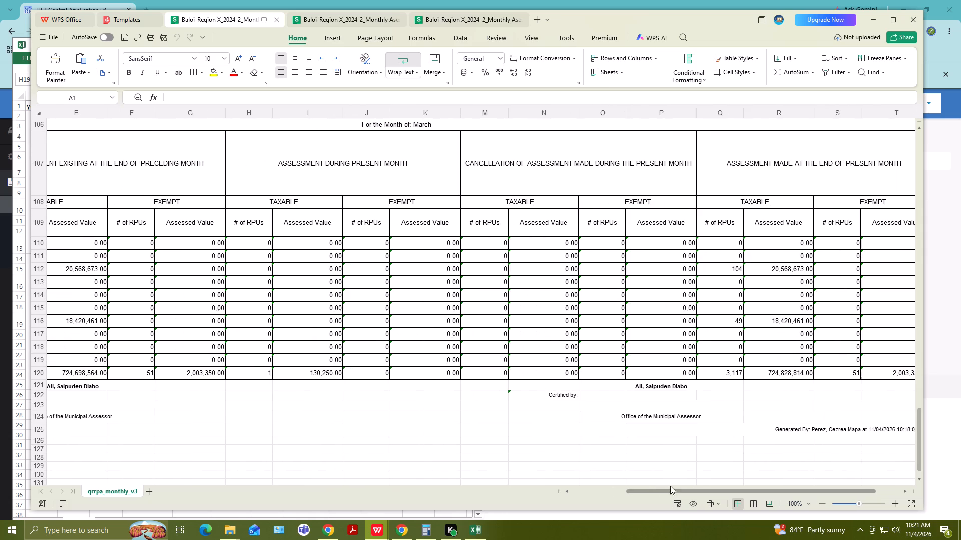
pyautogui.moveTo(670, 486); pyautogui.dragTo(700, 485)
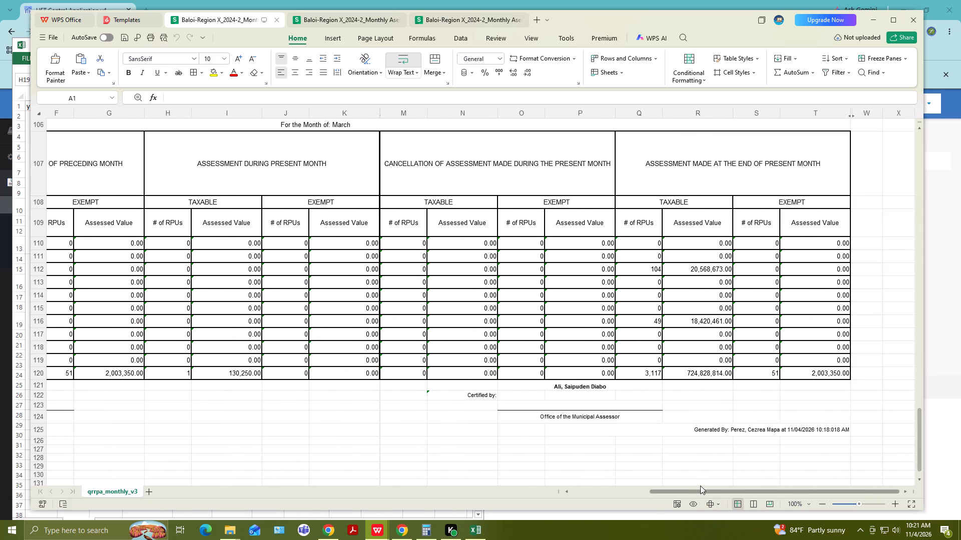
pyautogui.moveTo(700, 485); pyautogui.dragTo(708, 485)
pyautogui.moveTo(708, 485); pyautogui.dragTo(712, 438)
pyautogui.moveTo(920, 421); pyautogui.dragTo(910, 375)
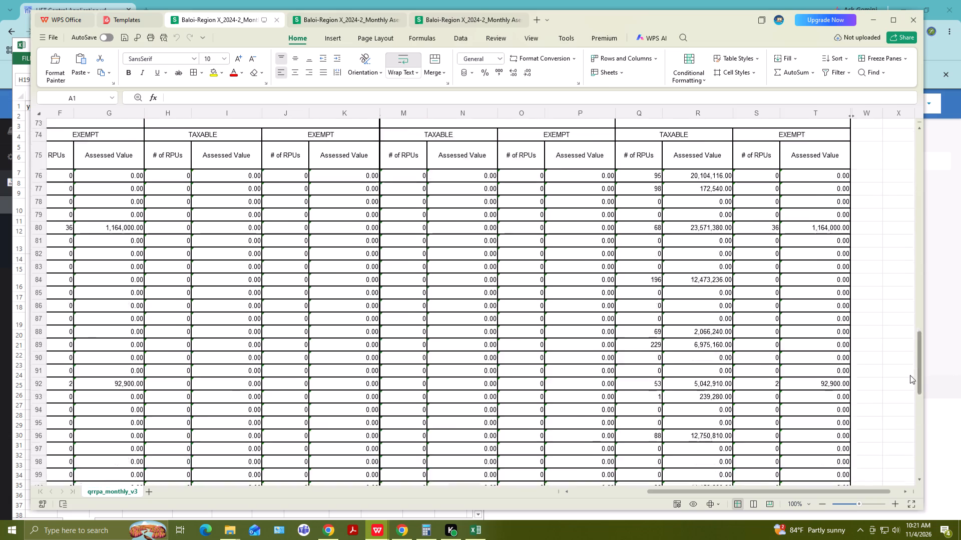
pyautogui.moveTo(910, 375); pyautogui.dragTo(903, 430)
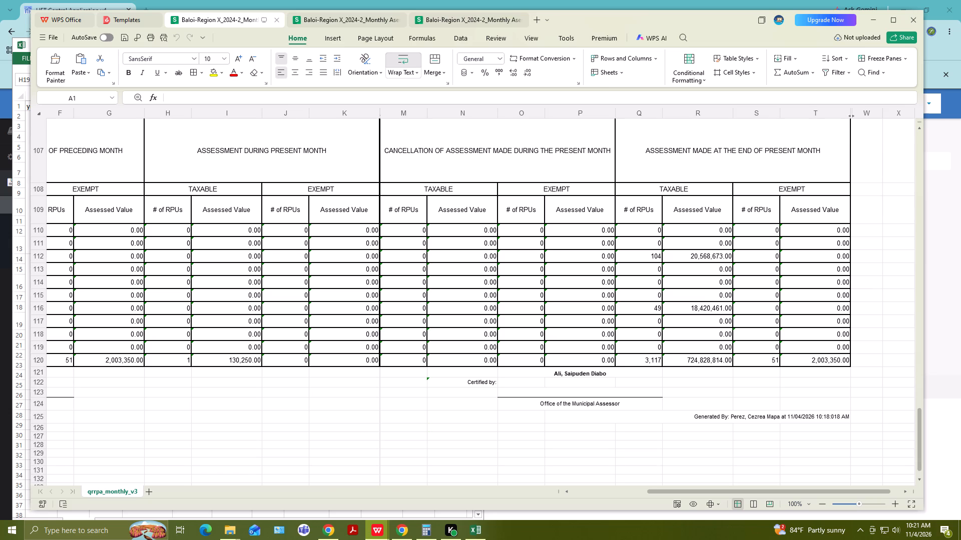
# Check the TOTAL row of the January 2024 monthly assessment report.
pyautogui.click(465, 17)
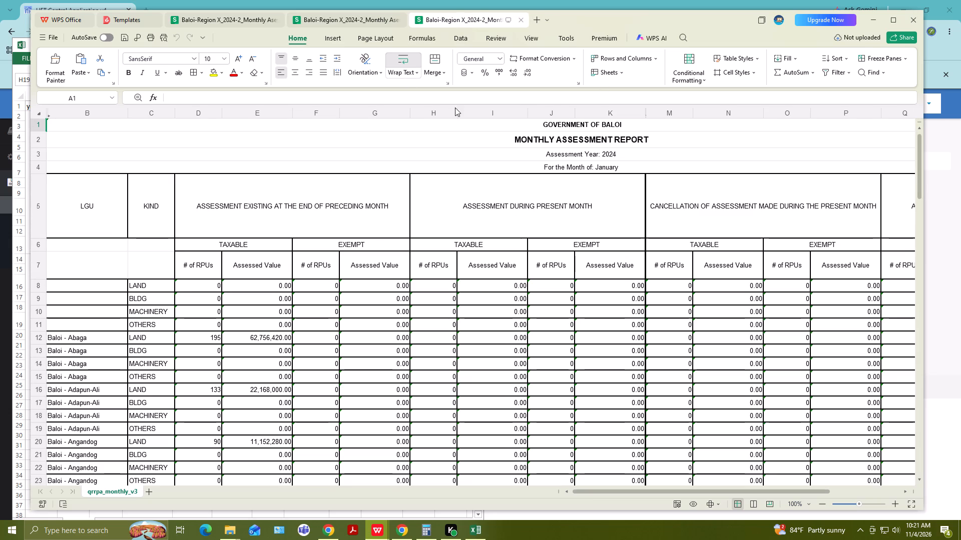
pyautogui.scroll(-11, 456, 125)
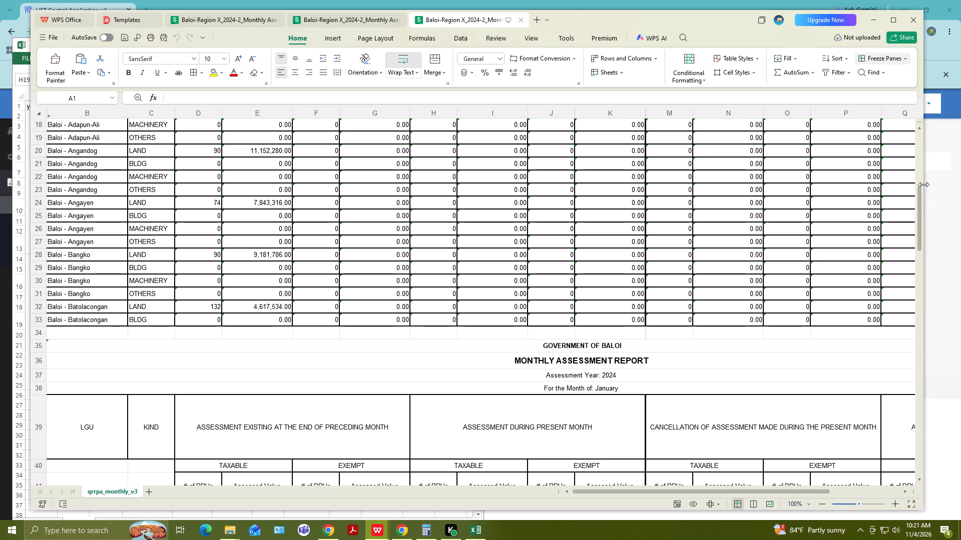
pyautogui.moveTo(920, 190); pyautogui.dragTo(896, 454)
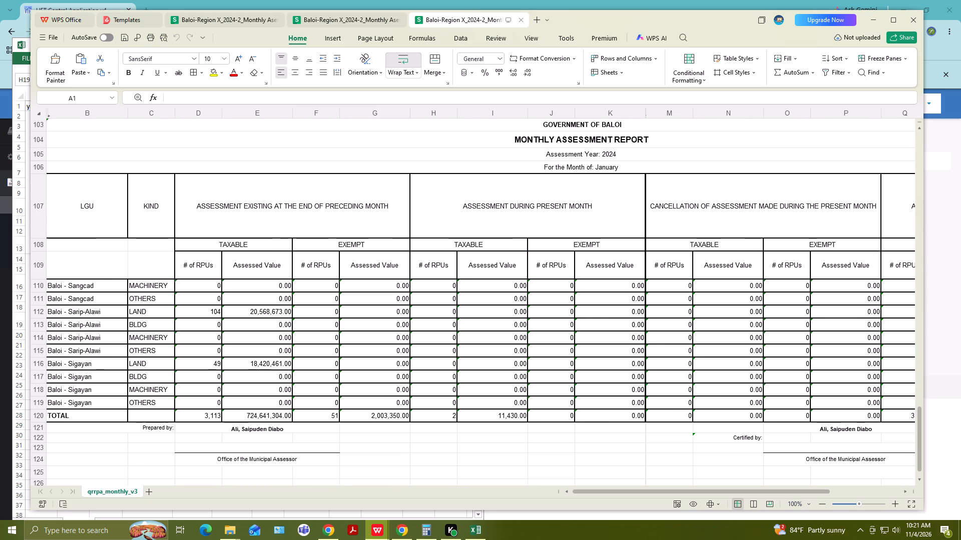
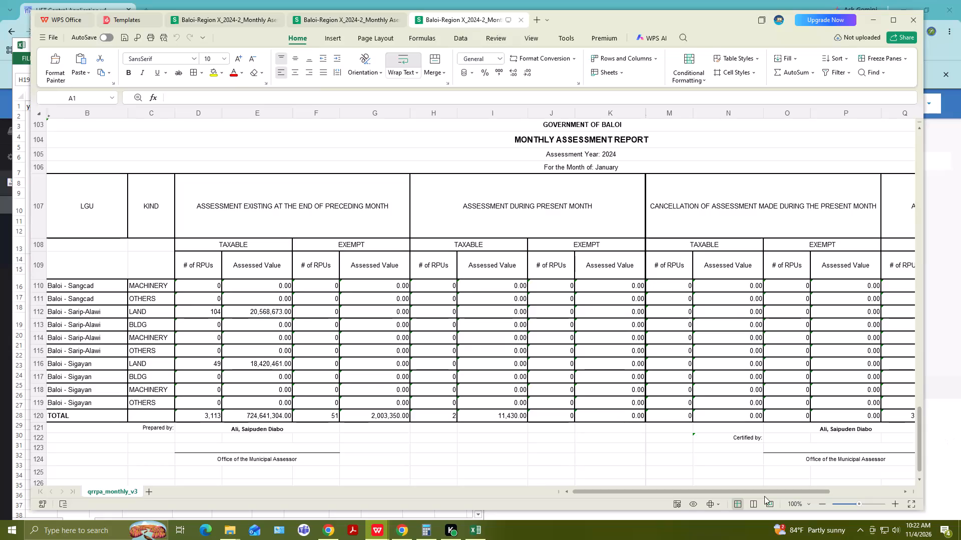
# Check the January 2024 report's TOTAL row under the assessment made at the end of the present month.
pyautogui.moveTo(767, 491); pyautogui.dragTo(872, 491)
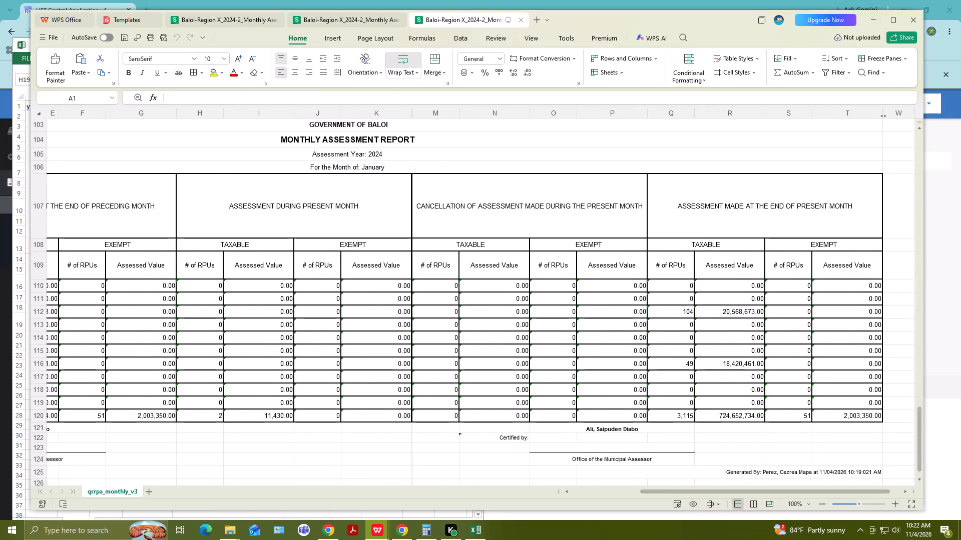
pyautogui.scroll(4, 423, 248)
# Review the February 2024 report's TOTAL row across the preceding-month, present-month, cancellation and end-of-present-month assessment columns.
pyautogui.click(356, 21)
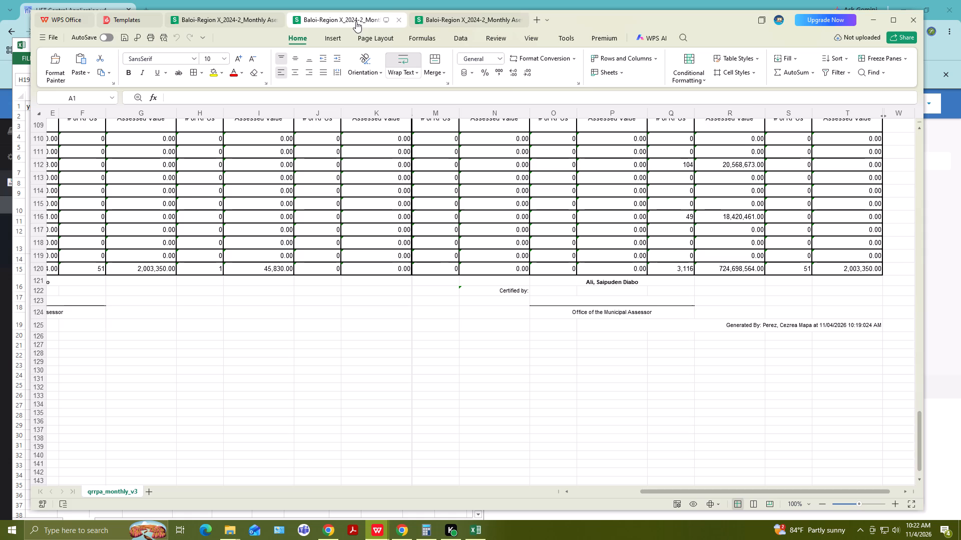
pyautogui.scroll(7, 378, 188)
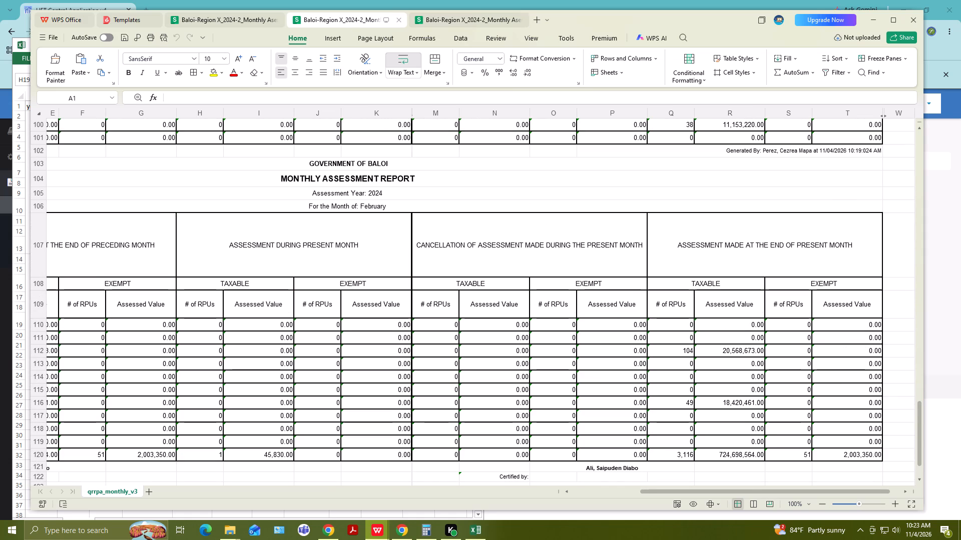
pyautogui.moveTo(757, 492); pyautogui.dragTo(564, 485)
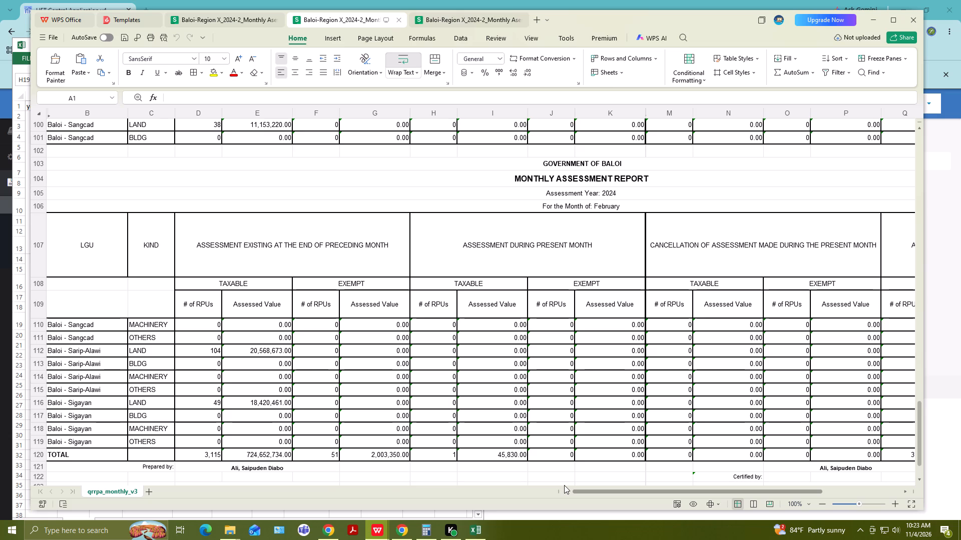
pyautogui.moveTo(564, 485); pyautogui.dragTo(565, 485)
pyautogui.moveTo(565, 485); pyautogui.dragTo(631, 488)
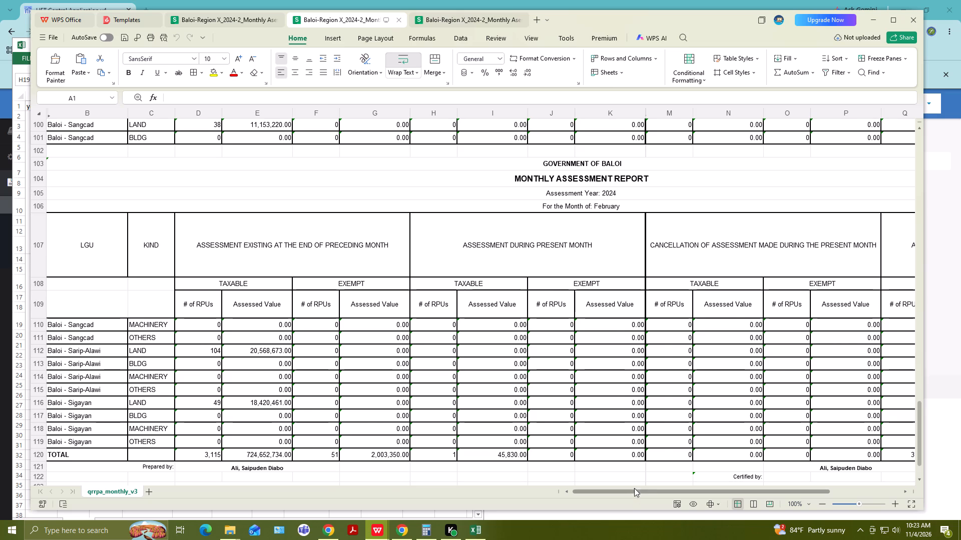
pyautogui.moveTo(634, 488); pyautogui.dragTo(799, 492)
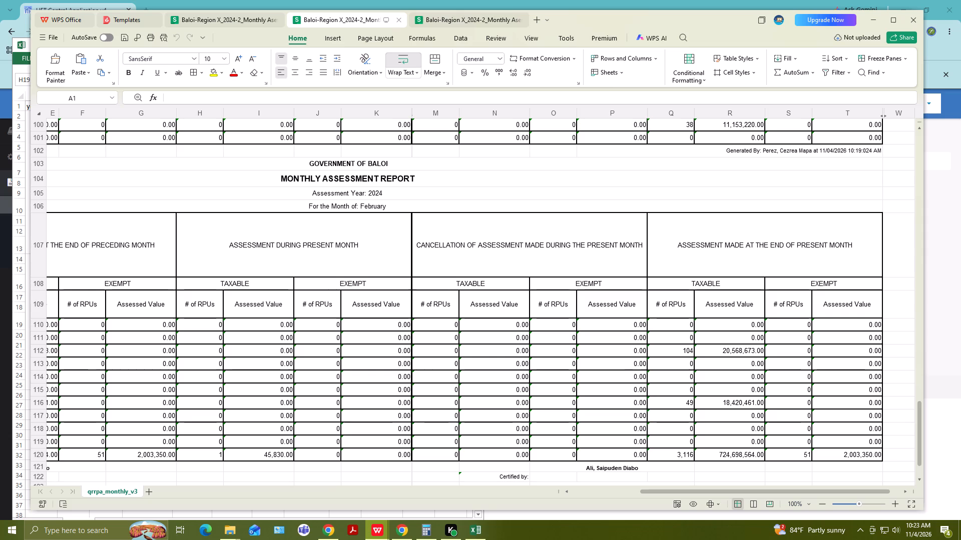
pyautogui.scroll(-5, 712, 396)
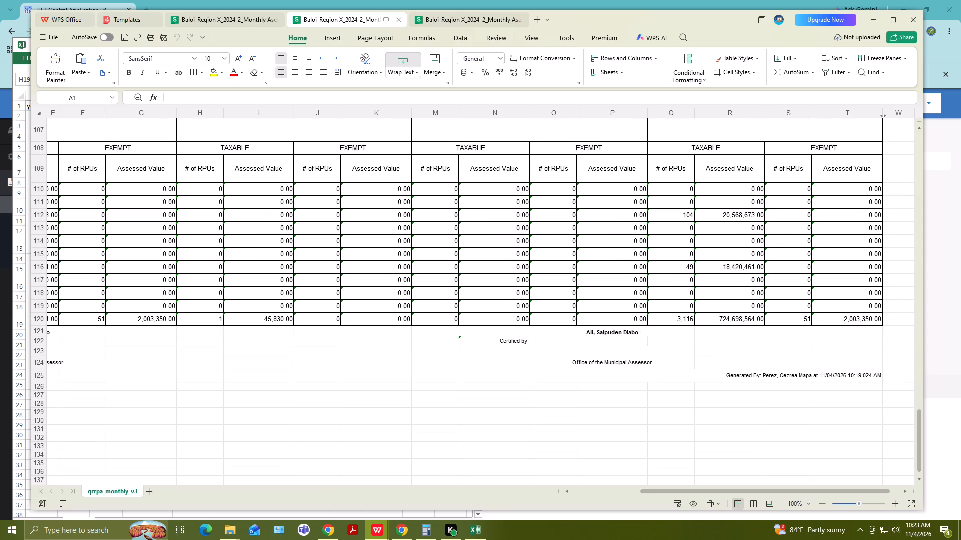
pyautogui.scroll(2, 705, 393)
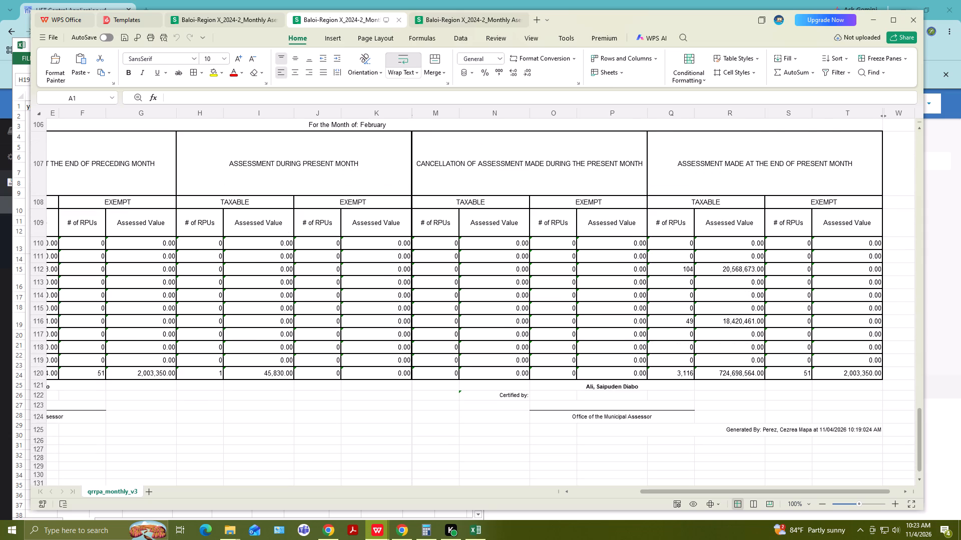
# Review the March 2024 report's TOTAL row from the preceding-month assessment through to the end-of-present-month assessment.
pyautogui.click(454, 17)
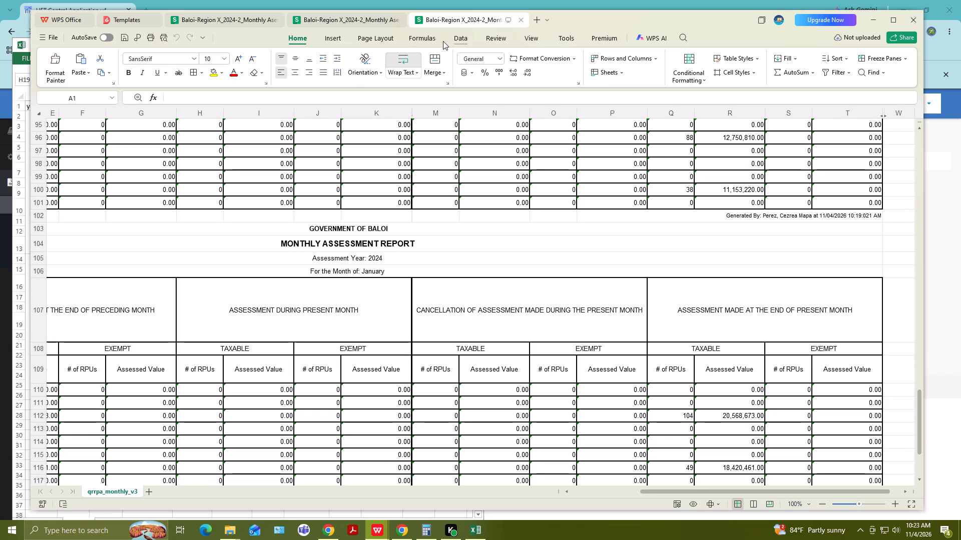
pyautogui.click(236, 20)
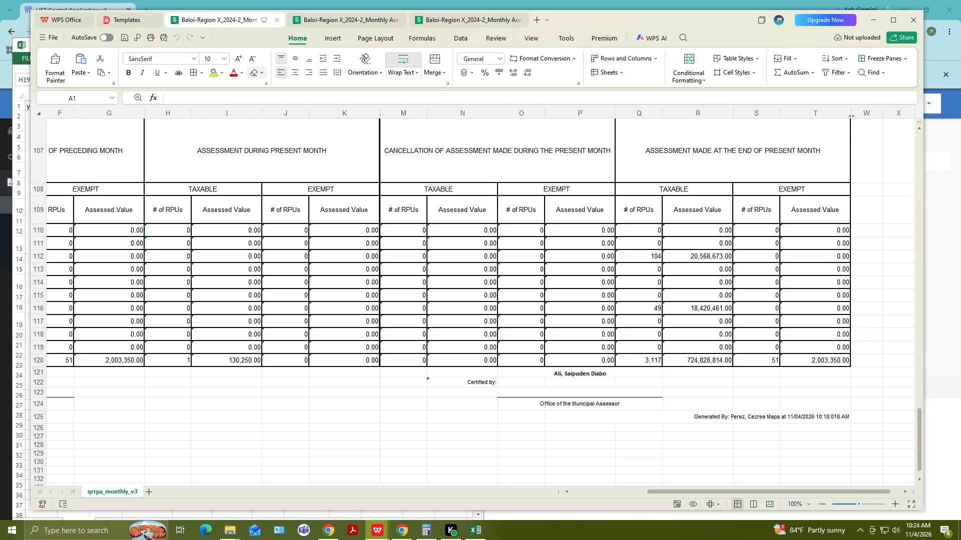
pyautogui.moveTo(704, 488); pyautogui.dragTo(614, 482)
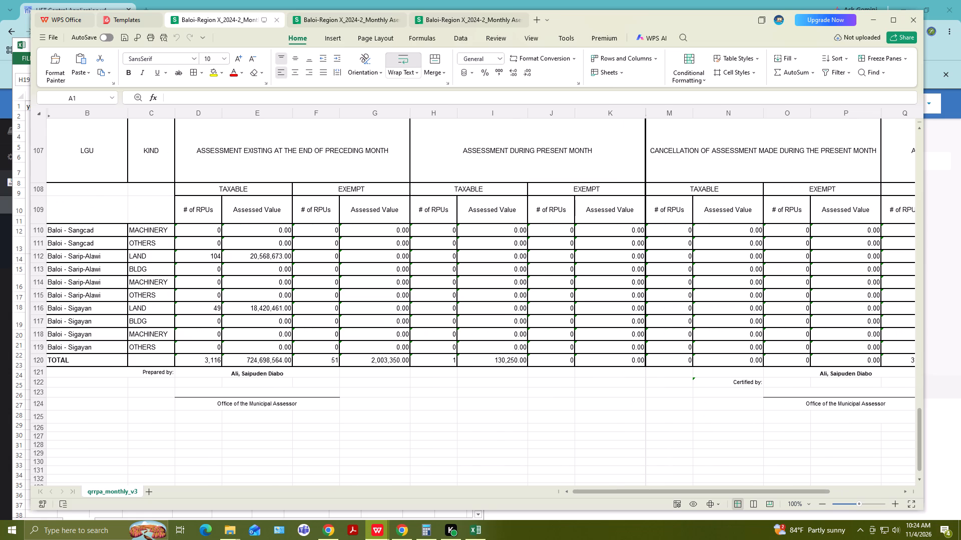
pyautogui.moveTo(675, 491); pyautogui.dragTo(805, 492)
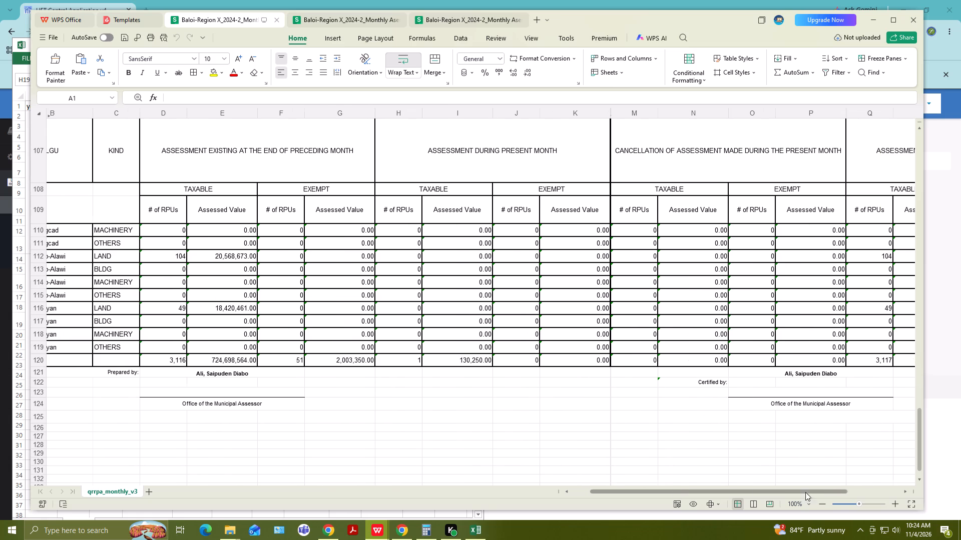
pyautogui.moveTo(805, 492); pyautogui.dragTo(899, 489)
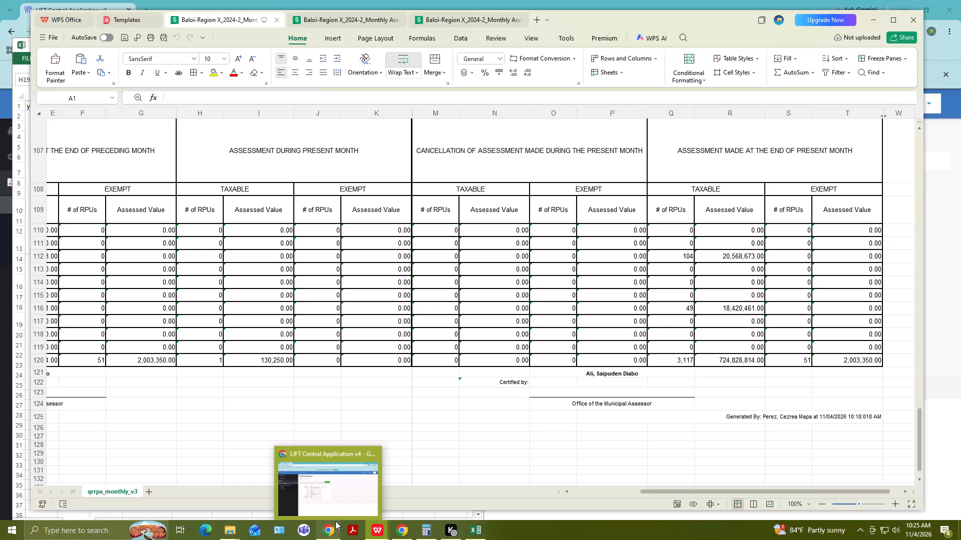
# Switch to Chrome with the Person 1 profile and search the web for Google Maps in a new tab.
pyautogui.click(408, 531)
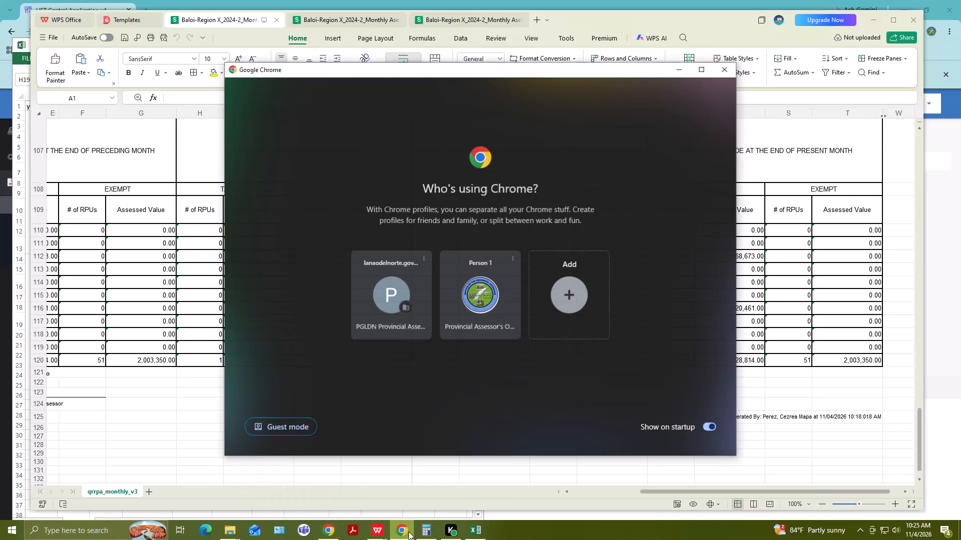
pyautogui.click(490, 298)
pyautogui.click(143, 11)
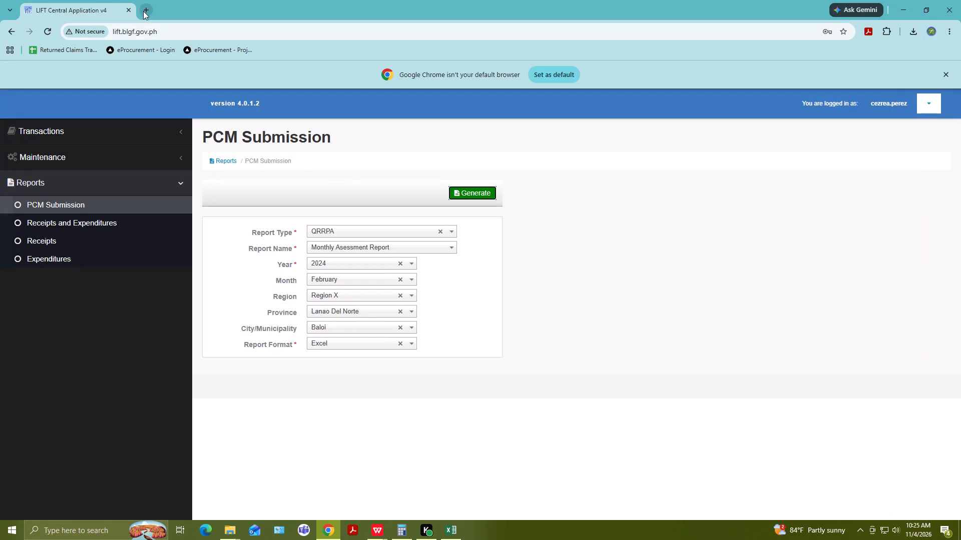
pyautogui.click(230, 32)
pyautogui.write('goog')
pyautogui.press('Down')
pyautogui.press('Down')
pyautogui.press('Down')
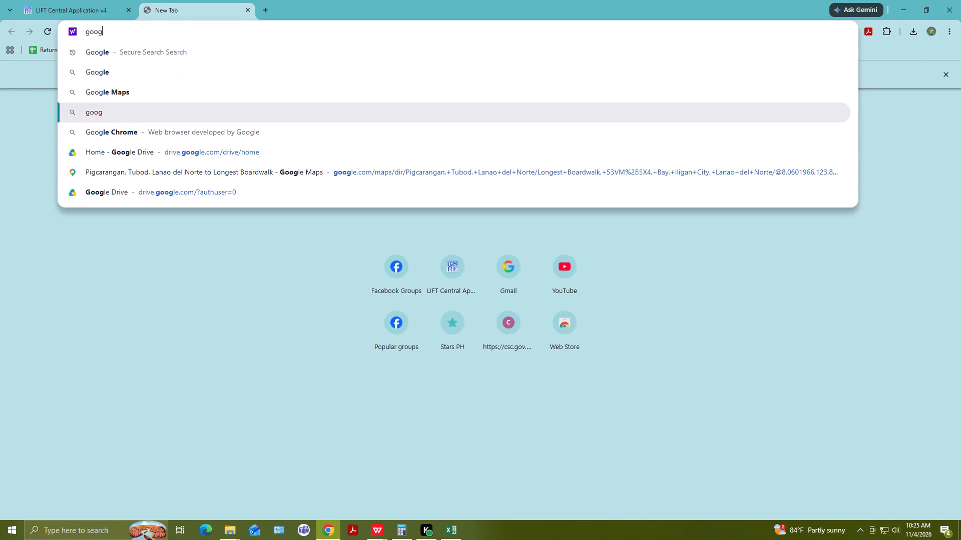
pyautogui.press('Up')
pyautogui.press('Return')
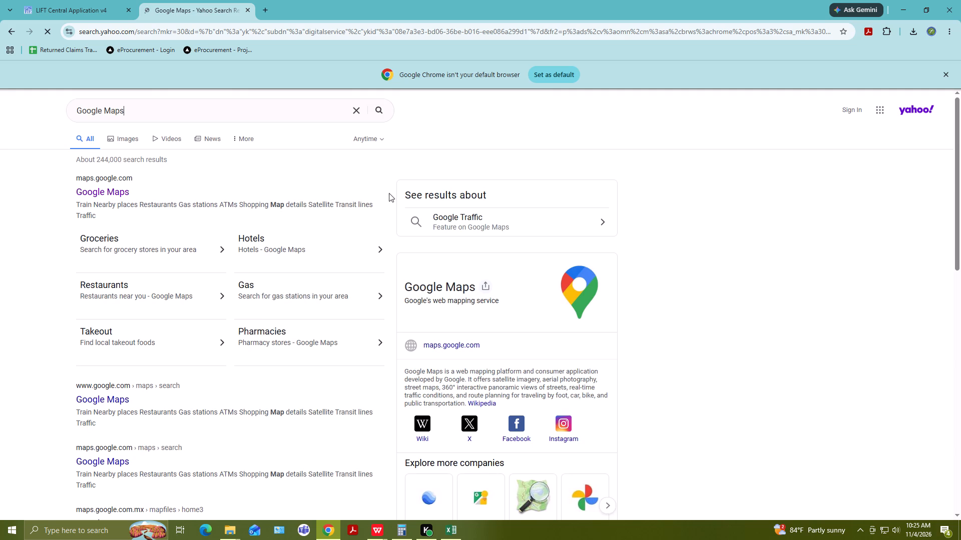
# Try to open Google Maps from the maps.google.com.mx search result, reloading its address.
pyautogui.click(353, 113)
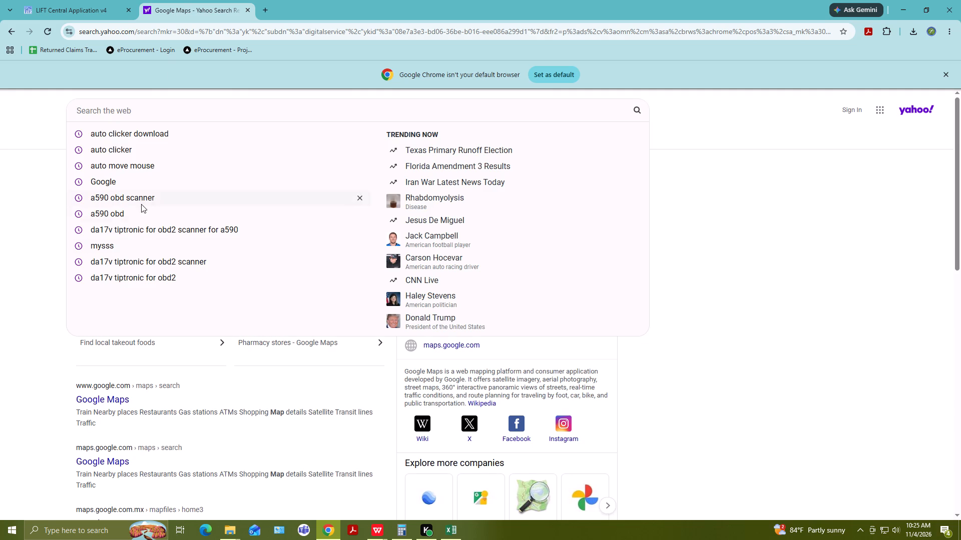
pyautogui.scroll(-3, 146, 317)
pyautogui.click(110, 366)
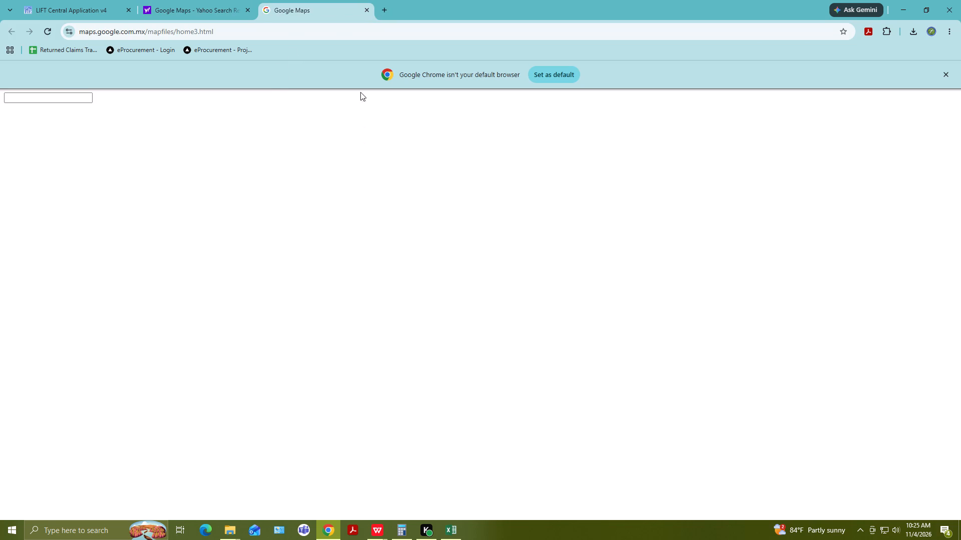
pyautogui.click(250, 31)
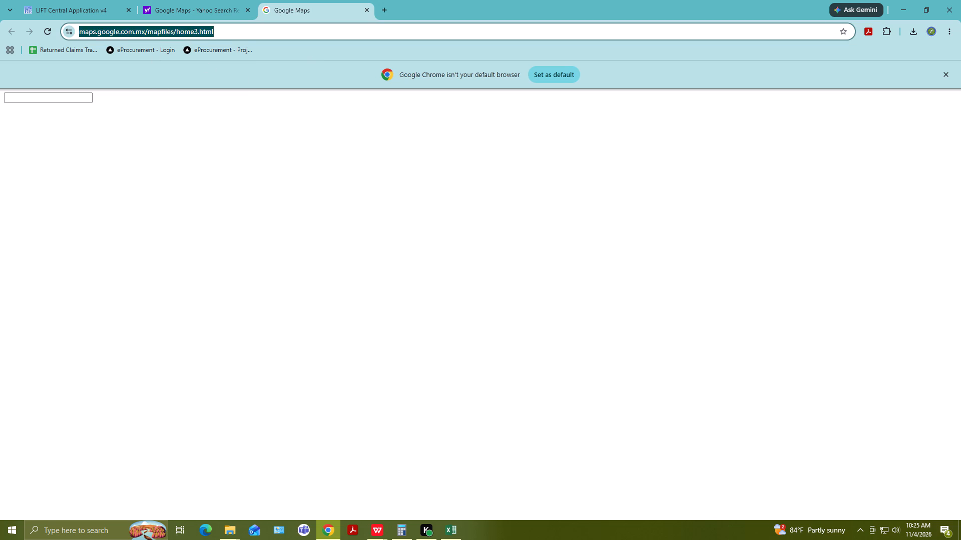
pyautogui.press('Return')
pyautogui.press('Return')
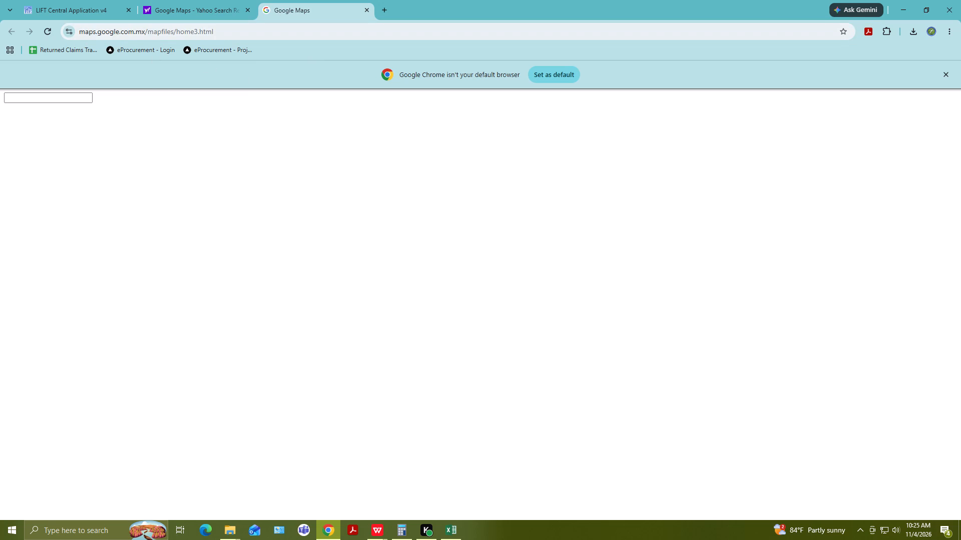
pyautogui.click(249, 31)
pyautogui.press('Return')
# Search the web again for Google Maps and open the maps.google.com result.
pyautogui.click(162, 0)
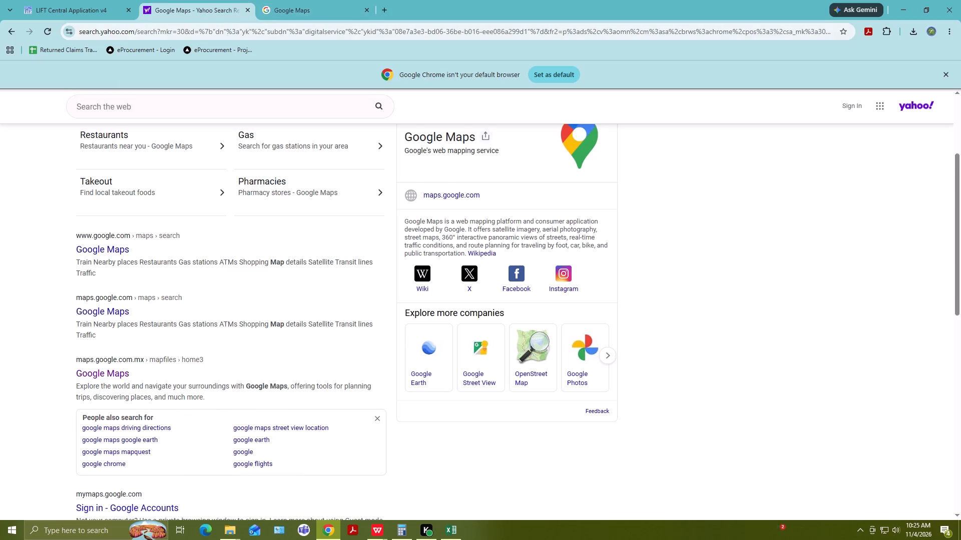
pyautogui.click(203, 35)
pyautogui.write('goog')
pyautogui.press('Right')
pyautogui.press('BackSpace')
pyautogui.press('BackSpace')
pyautogui.press('BackSpace')
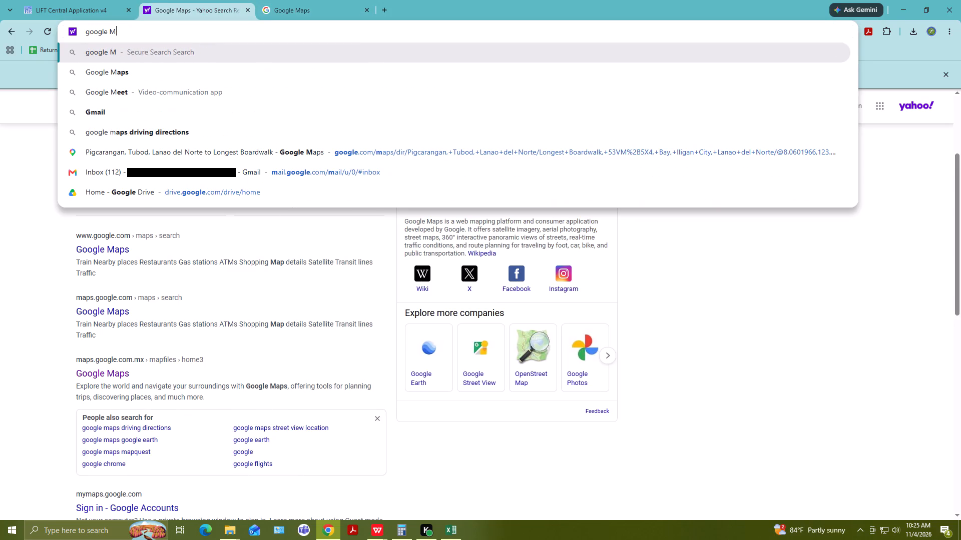
pyautogui.press('s')
pyautogui.press('BackSpace')
pyautogui.write('ap')
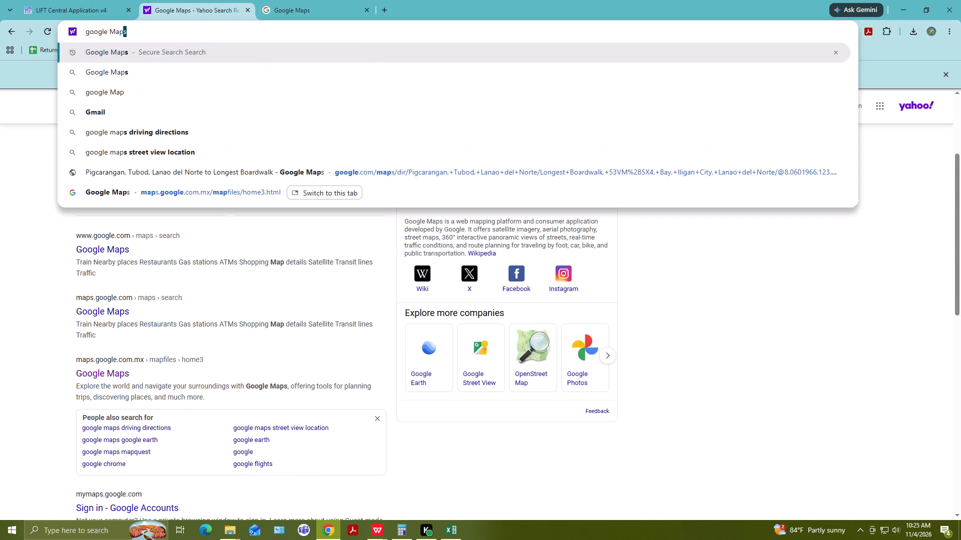
pyautogui.press('s')
pyautogui.press('Return')
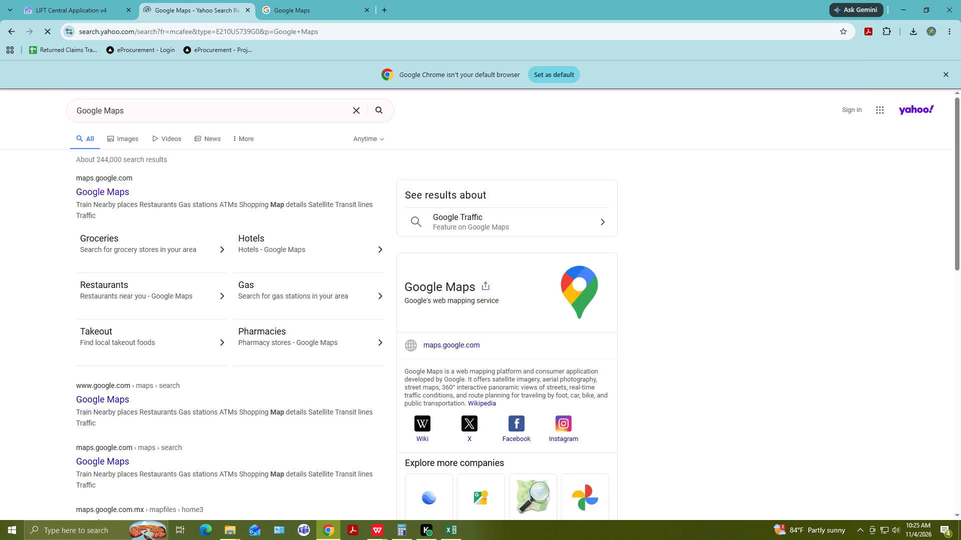
pyautogui.click(114, 192)
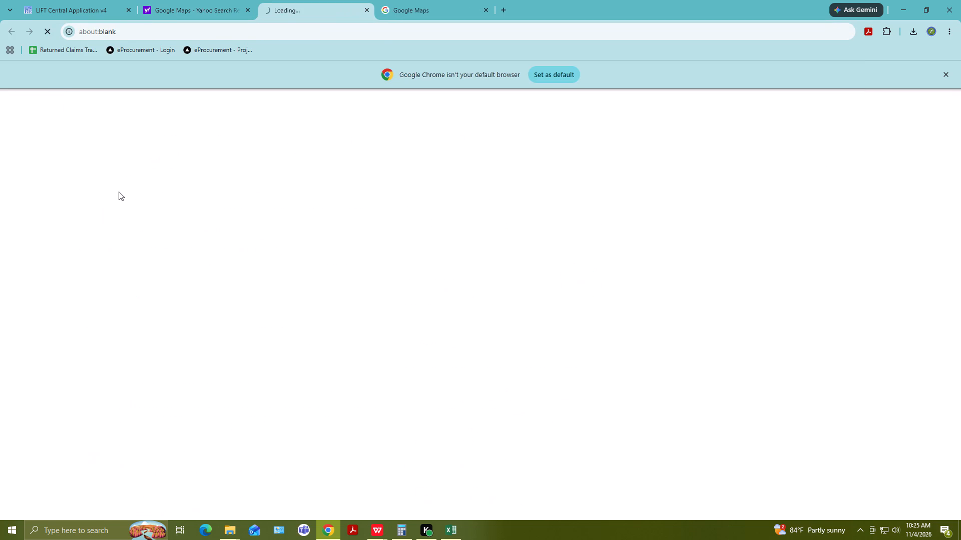
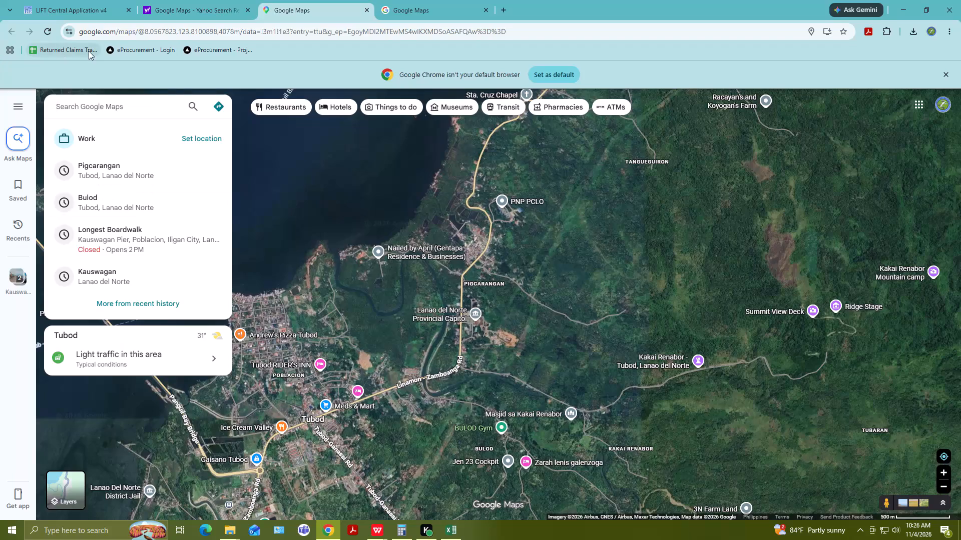
# Get directions to Pigcarangan, Tubod, Lanao del Norte, choosing Harvest Time Temple Tubod on the map as the starting point.
pyautogui.click(215, 108)
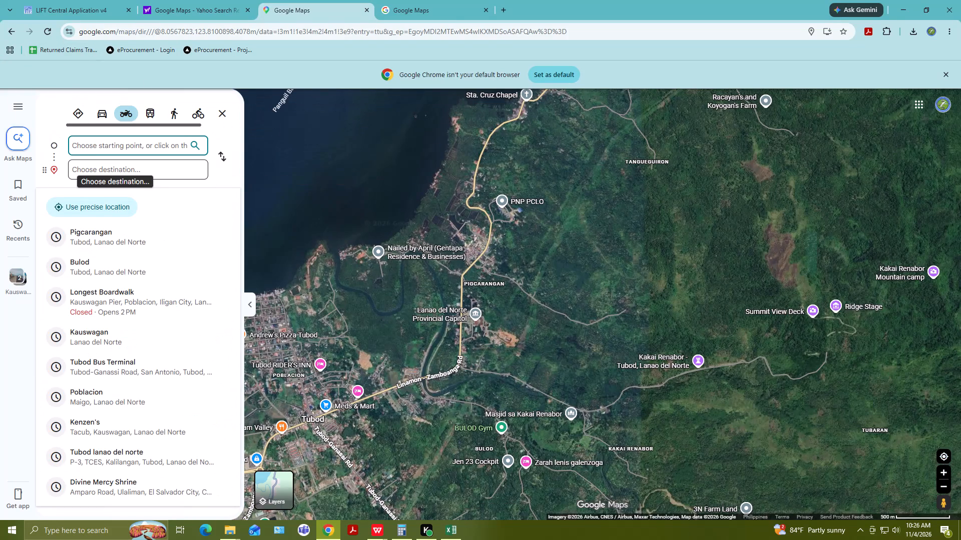
pyautogui.click(88, 138)
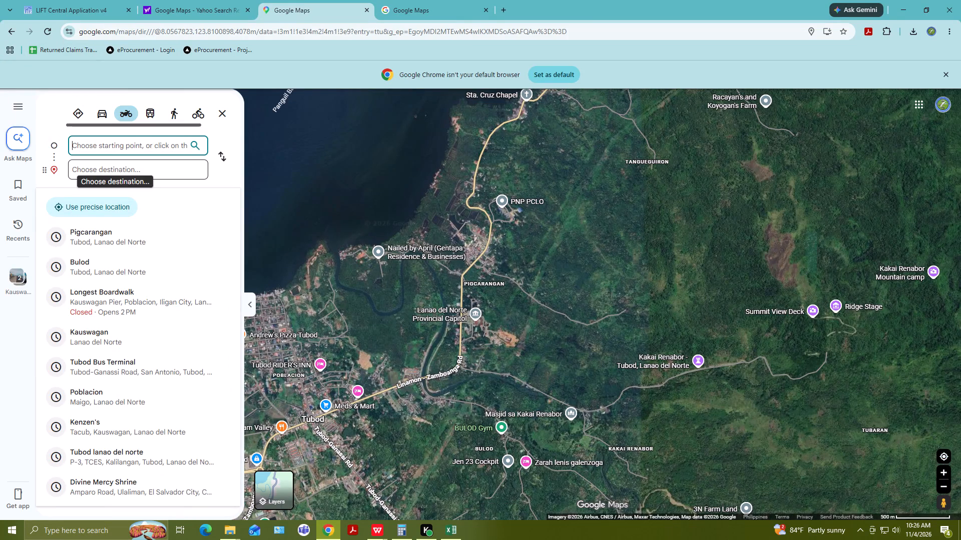
pyautogui.click(87, 173)
pyautogui.click(85, 237)
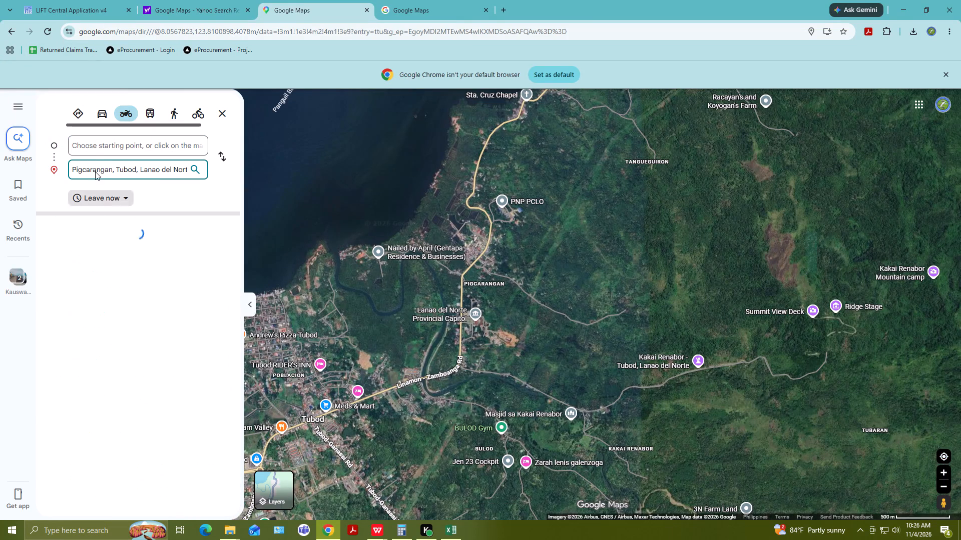
pyautogui.click(86, 144)
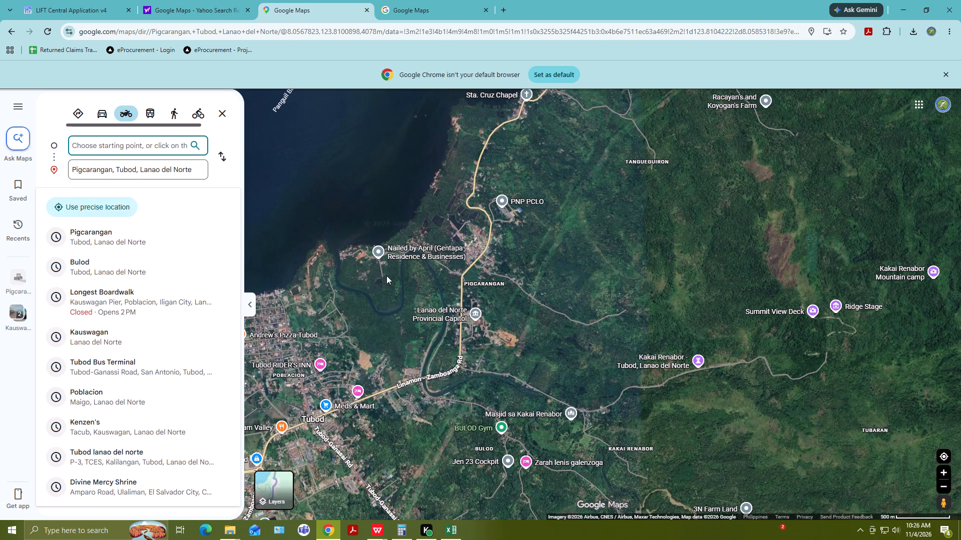
pyautogui.moveTo(434, 368); pyautogui.dragTo(492, 247)
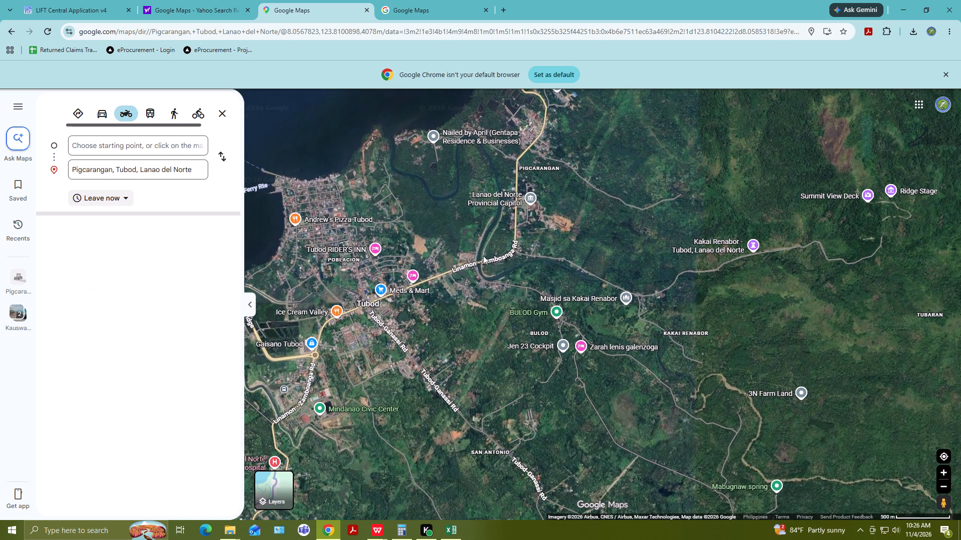
pyautogui.click(468, 261)
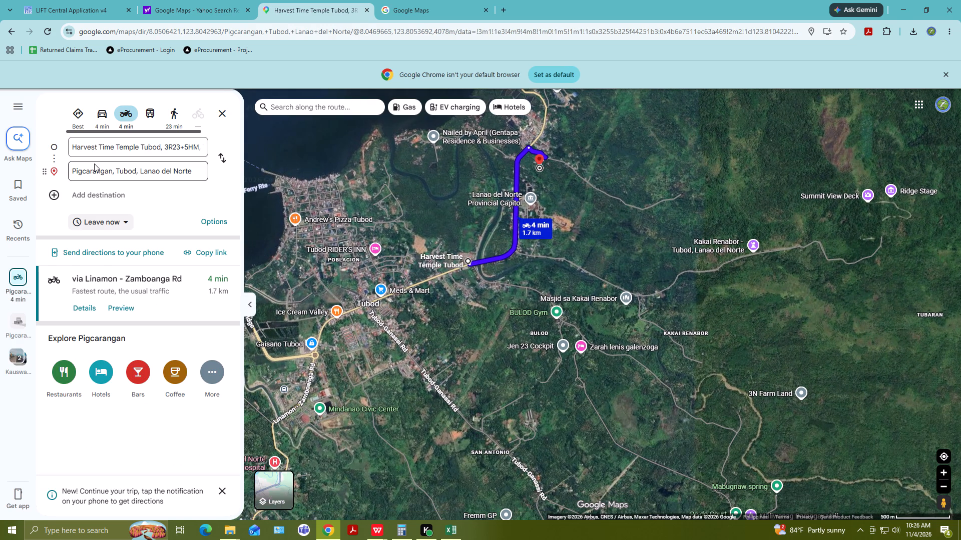
# Examine the route's starting point near Harvest Time Temple Tubod up close, and return to the route overview.
pyautogui.click(452, 272)
pyautogui.click(470, 264)
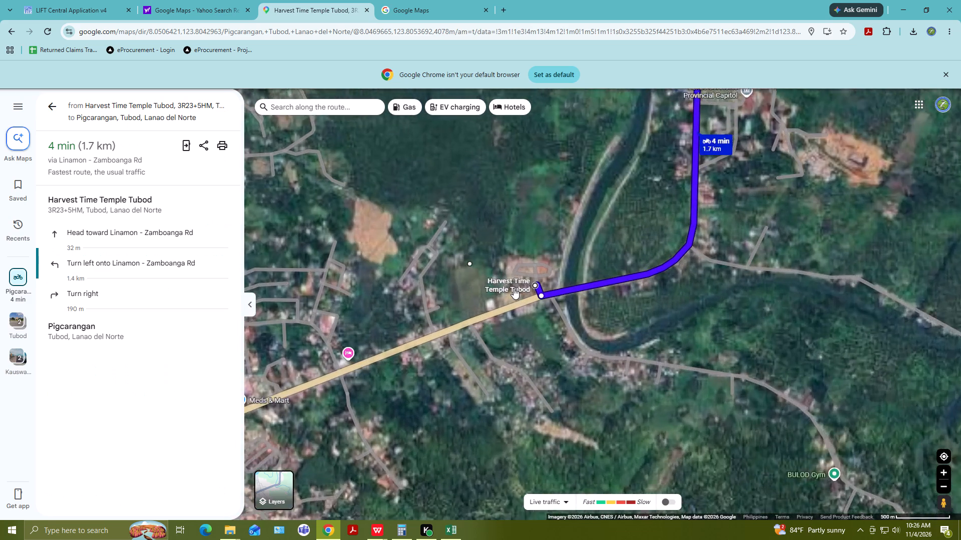
pyautogui.moveTo(537, 294); pyautogui.dragTo(509, 270)
pyautogui.click(529, 277)
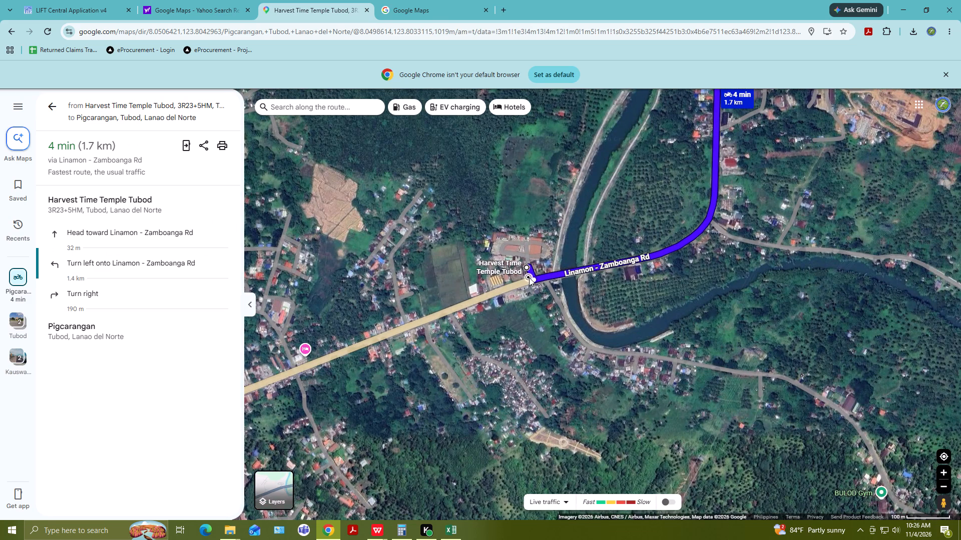
pyautogui.scroll(-5, 530, 278)
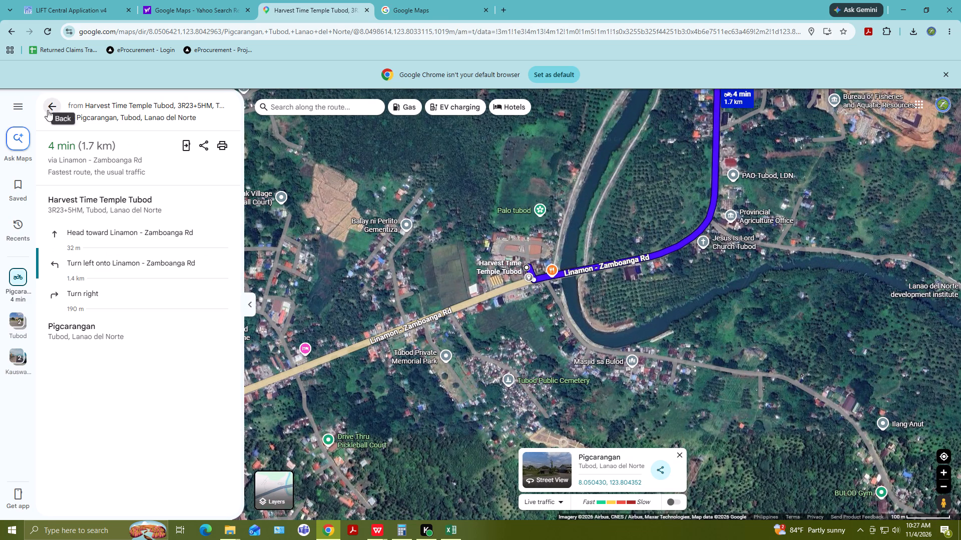
pyautogui.click(48, 110)
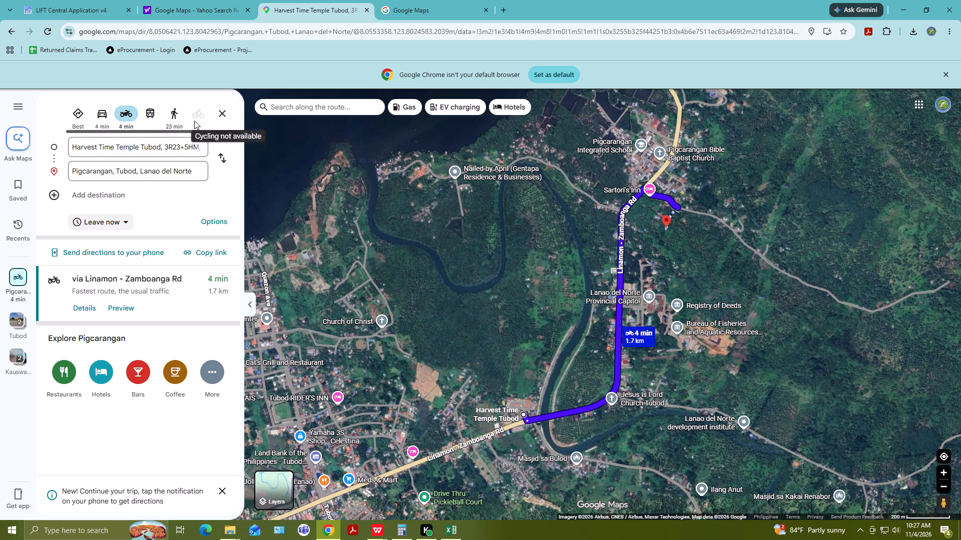
# Show the best travel mode and change the route's destination to Liloy, Zamboanga del Norte.
pyautogui.click(79, 113)
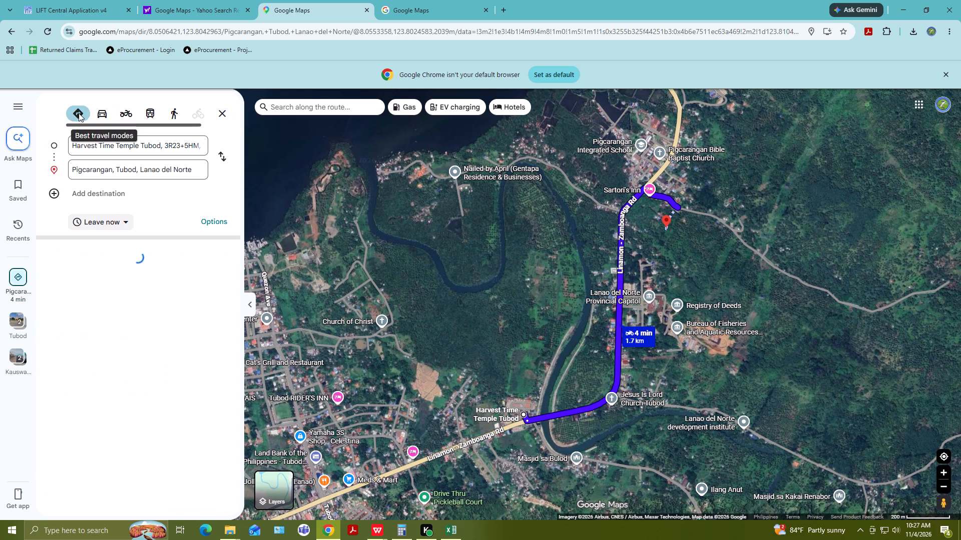
pyautogui.click(102, 173)
pyautogui.press('BackSpace')
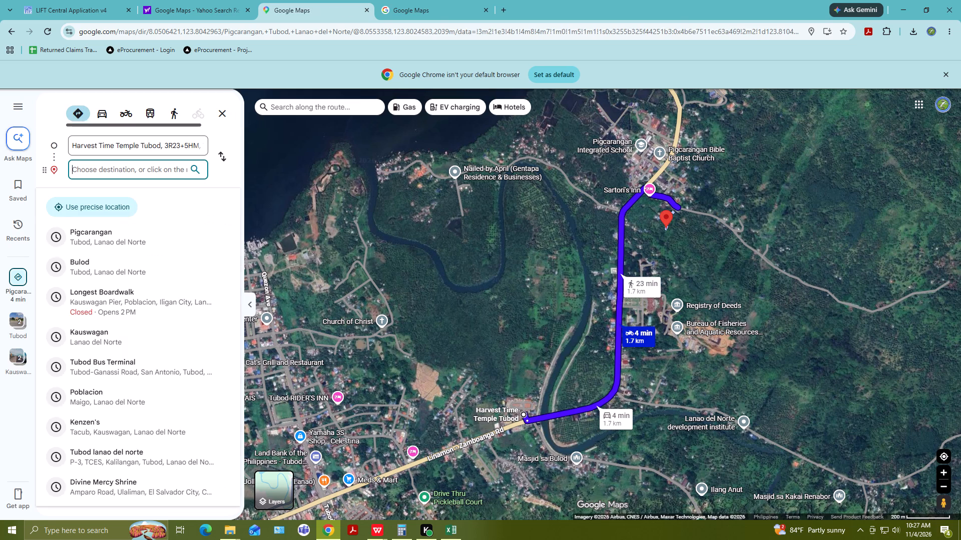
pyautogui.write('liloy')
pyautogui.press('Down')
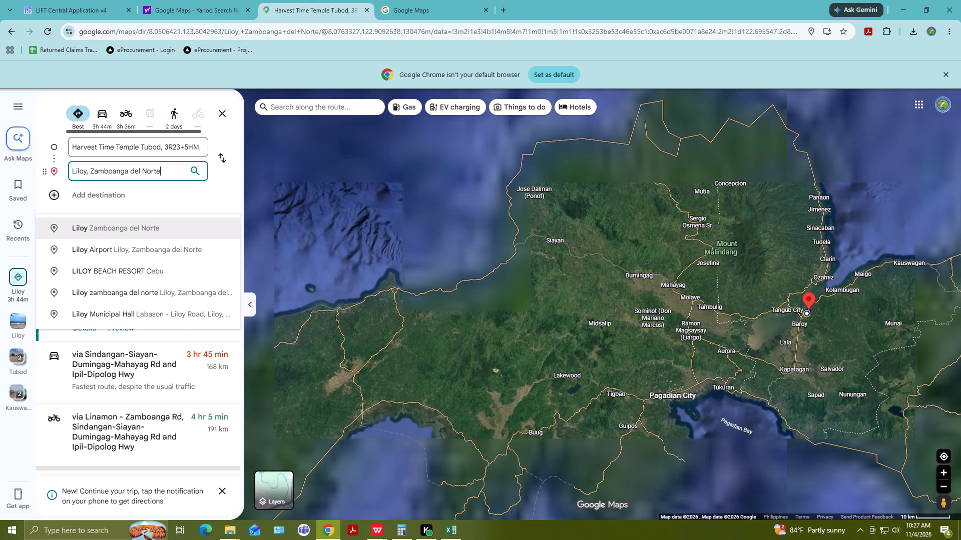
pyautogui.press('Return')
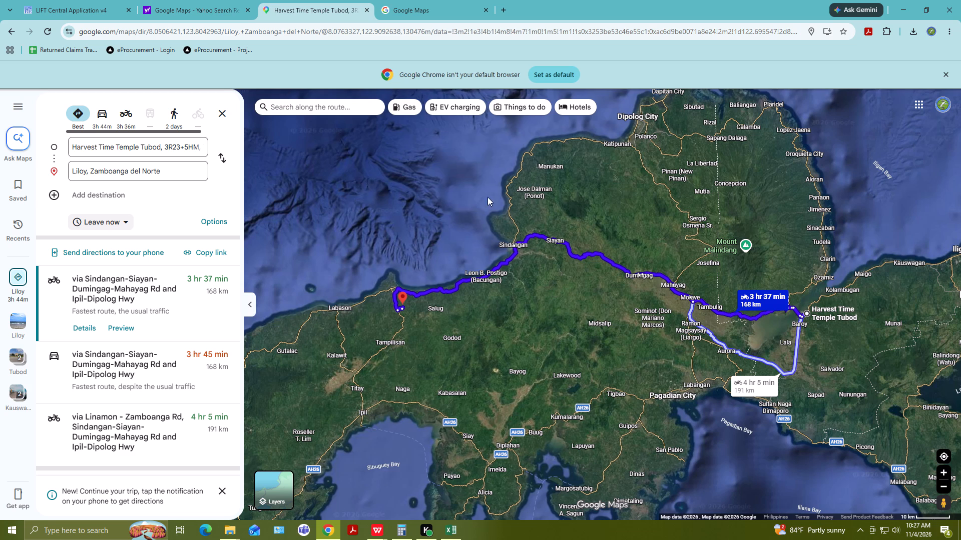
# Return to WPS Office and review the March 2024 report's TOTAL row across all assessment columns again.
pyautogui.click(70, 6)
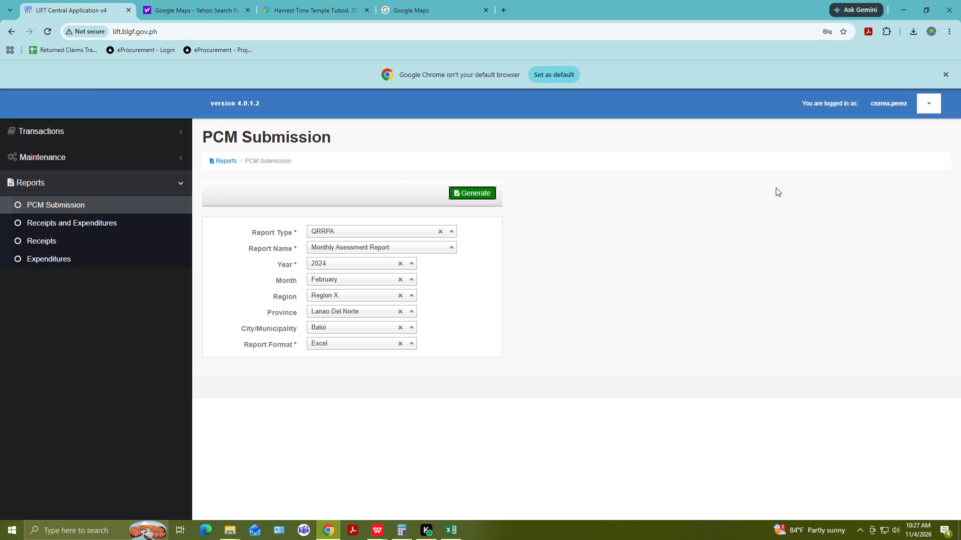
pyautogui.click(361, 0)
pyautogui.click(441, 0)
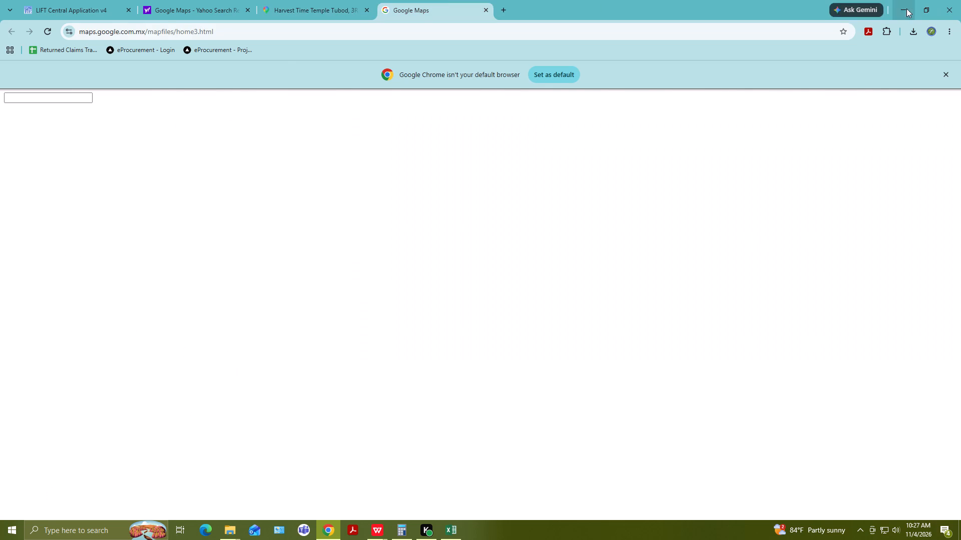
pyautogui.click(906, 8)
pyautogui.moveTo(760, 490); pyautogui.dragTo(890, 490)
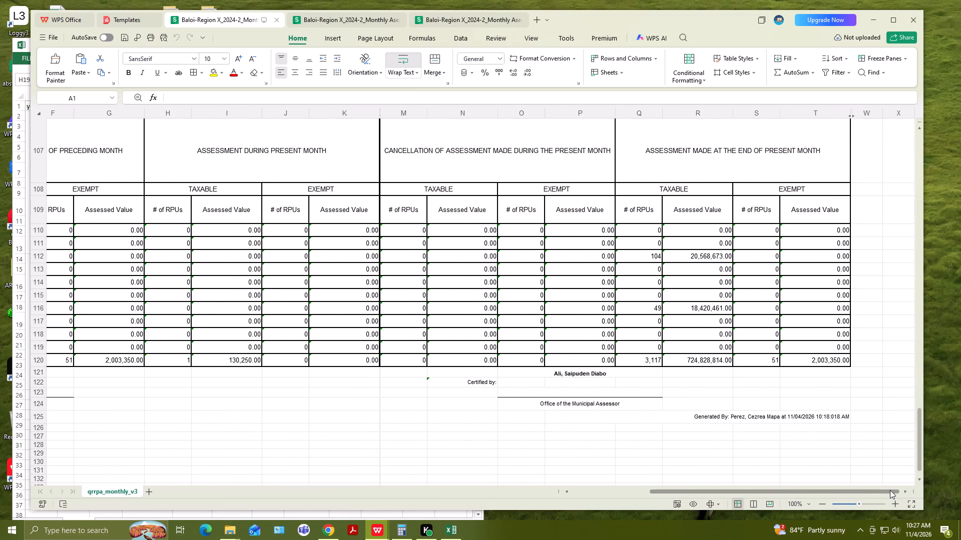
pyautogui.moveTo(890, 490); pyautogui.dragTo(611, 483)
pyautogui.scroll(3, 288, 291)
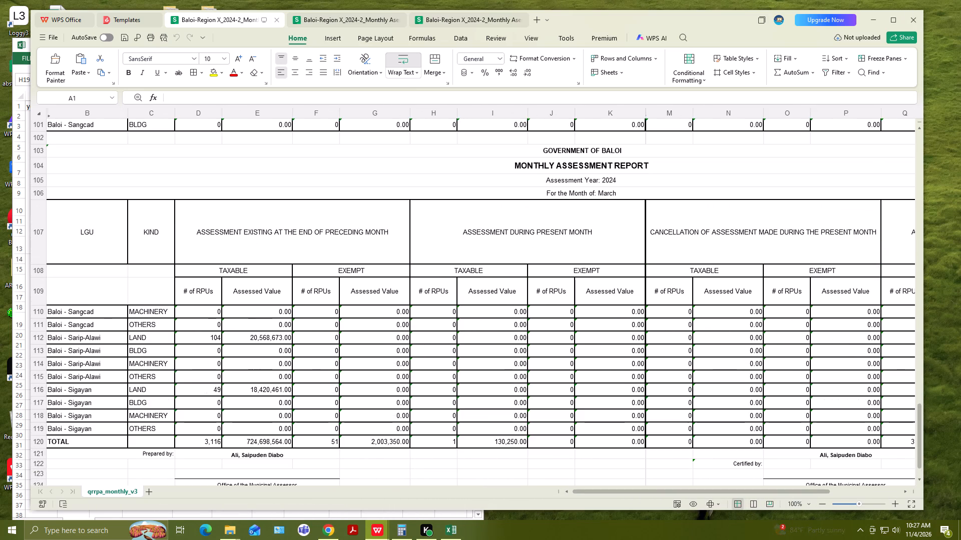
pyautogui.scroll(-4, 295, 293)
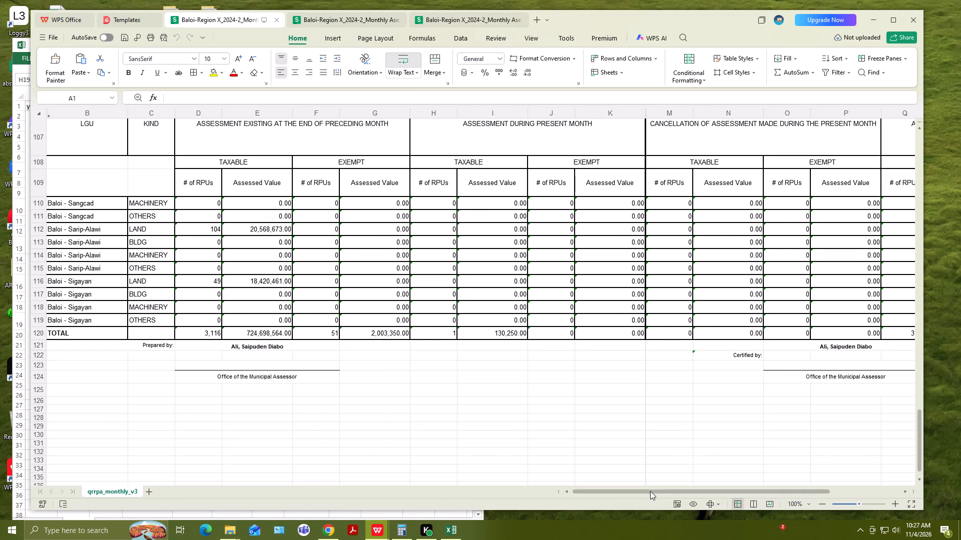
pyautogui.moveTo(650, 491); pyautogui.dragTo(908, 489)
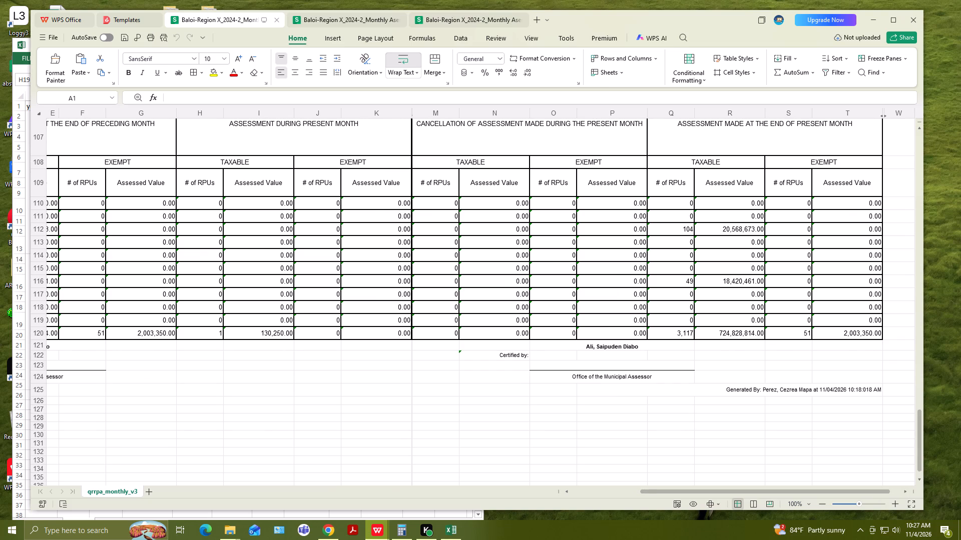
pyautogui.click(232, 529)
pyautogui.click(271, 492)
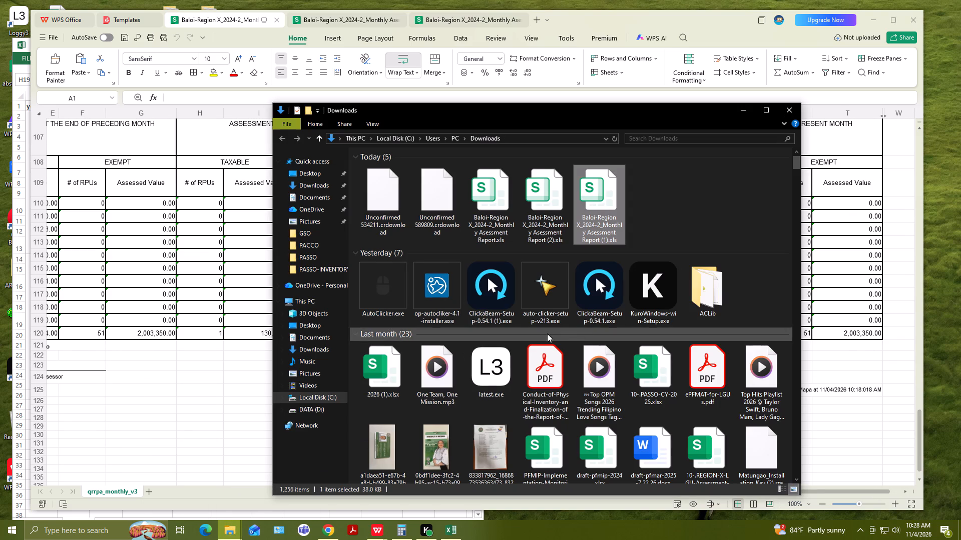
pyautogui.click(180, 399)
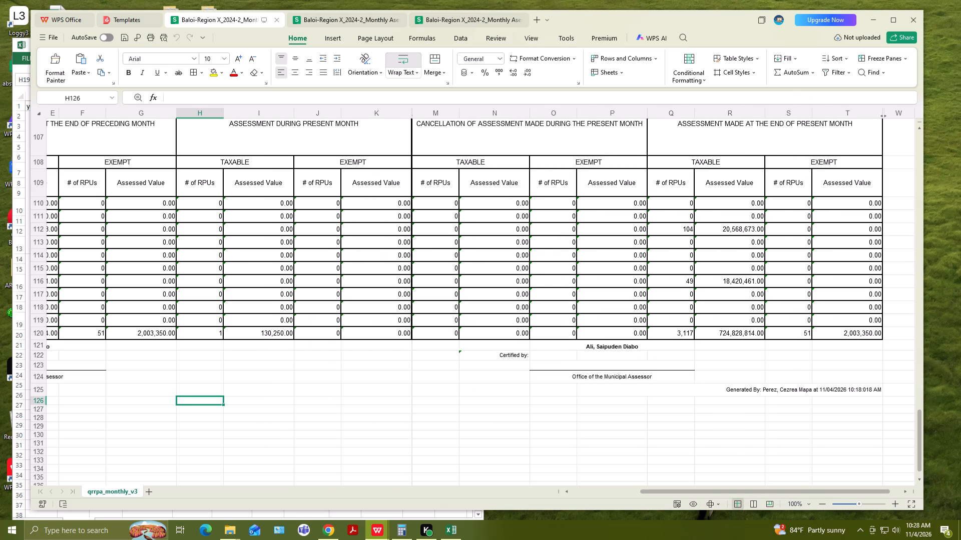
# Examine the final section of the February 2024 monthly assessment report.
pyautogui.click(336, 16)
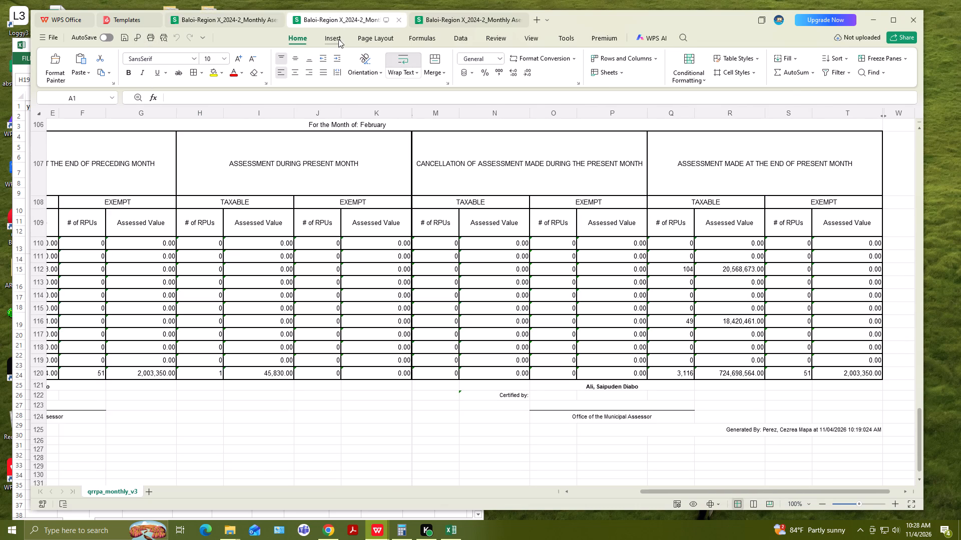
pyautogui.scroll(4, 315, 200)
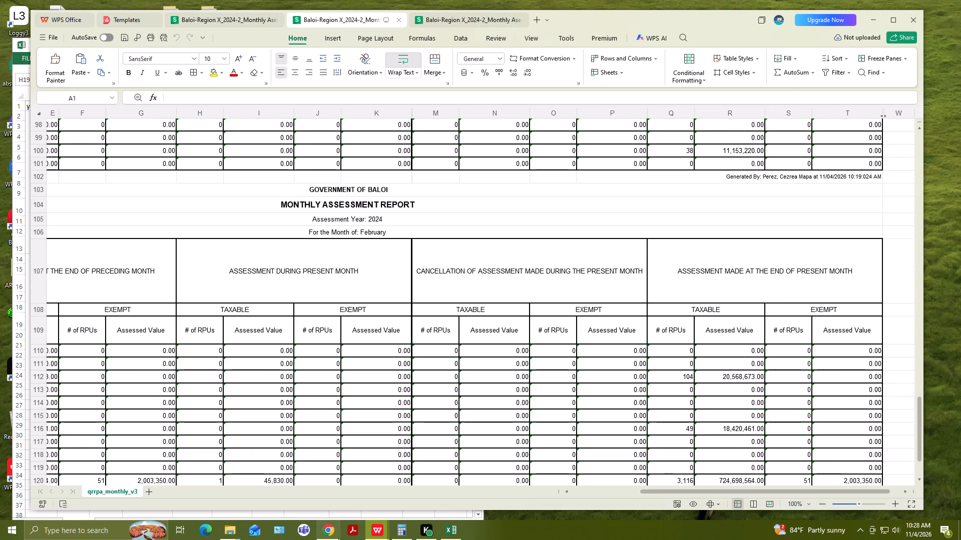
# Switch to Chrome and return to the LIFT Central PCM Submission page.
pyautogui.click(338, 538)
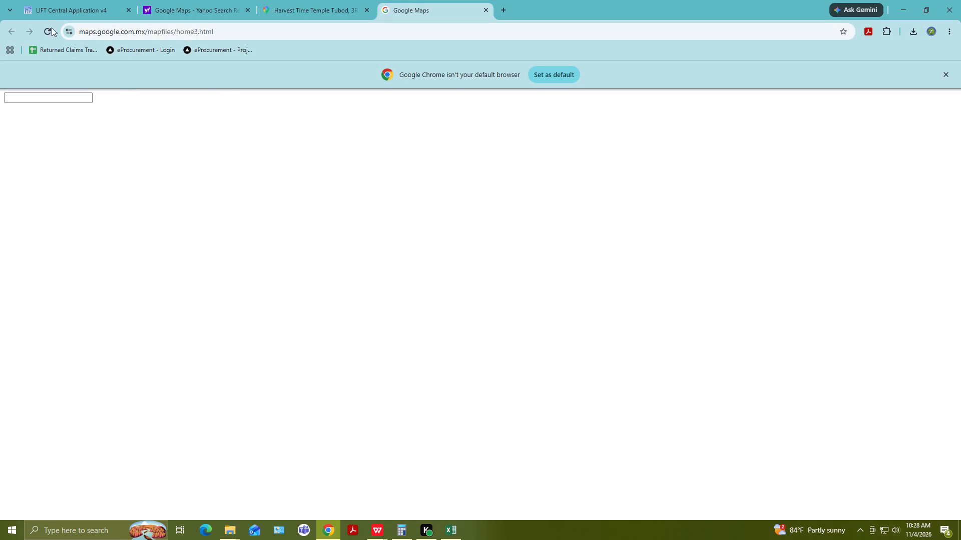
pyautogui.click(48, 31)
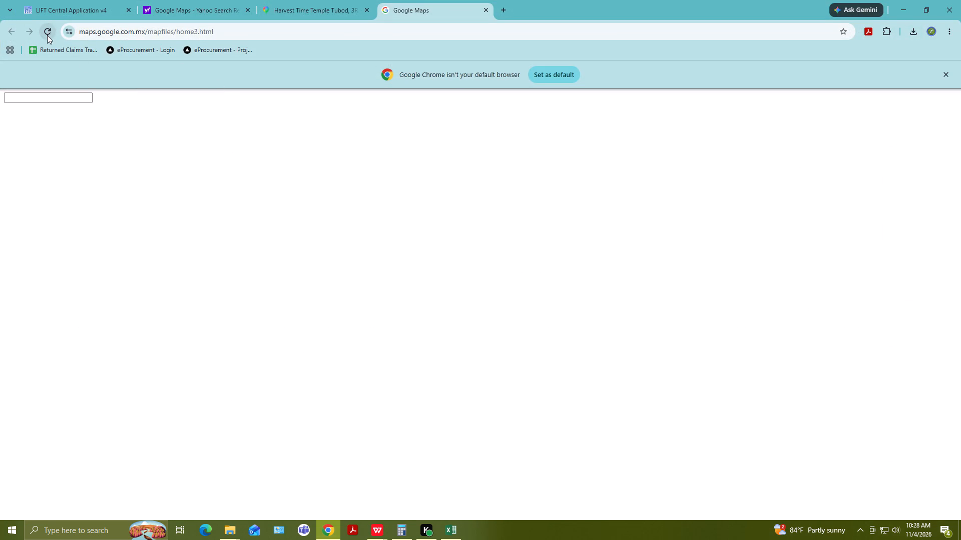
pyautogui.click(47, 35)
pyautogui.click(305, 8)
pyautogui.click(197, 5)
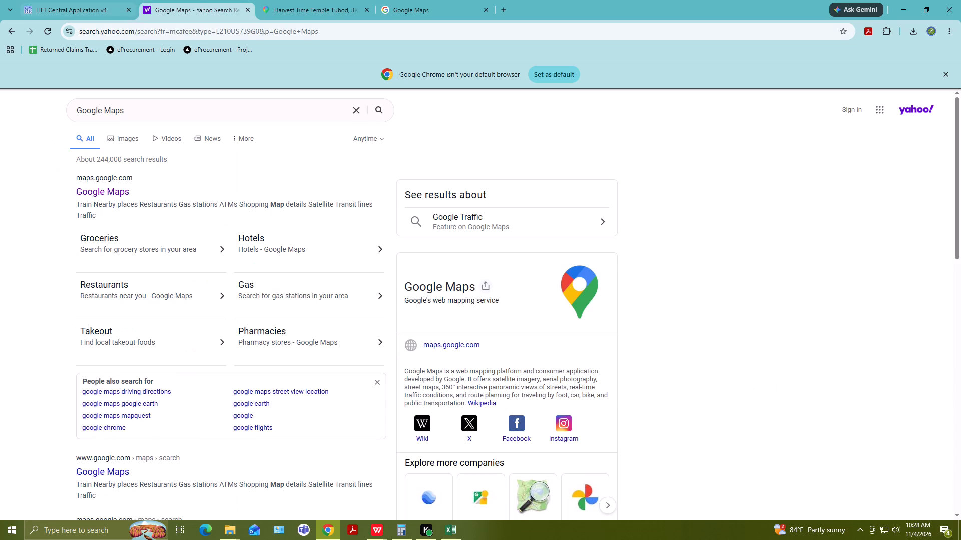
pyautogui.click(94, 2)
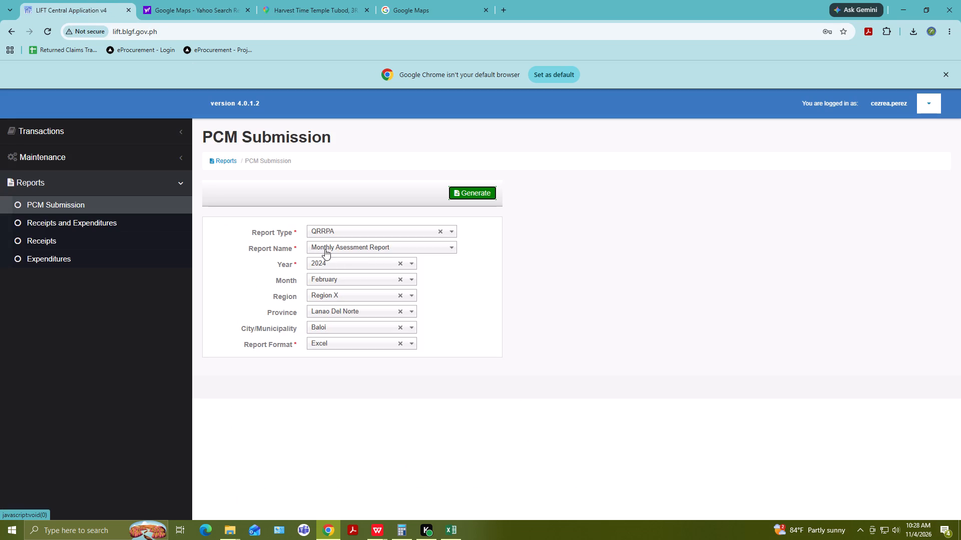
# Set the report name to QRRPA and generate Baloi's second quarter 2024 report in Excel format.
pyautogui.click(325, 249)
pyautogui.click(326, 288)
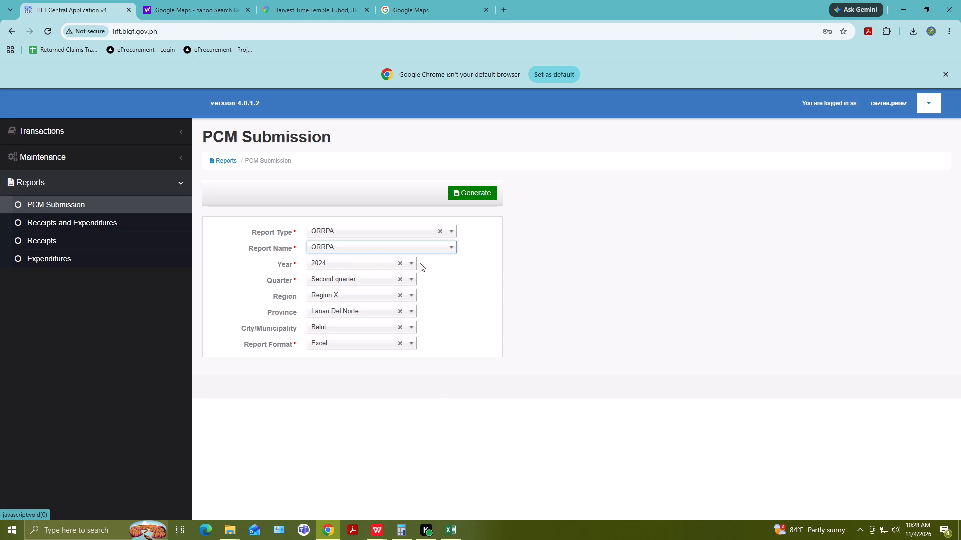
pyautogui.click(481, 198)
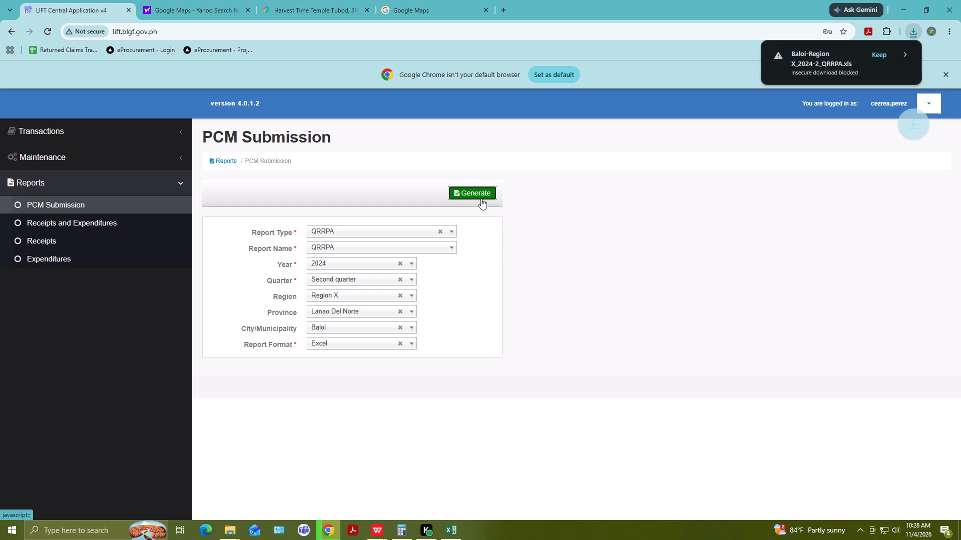
# Keep the blocked download Baloi-Region X_2024-2_QRRPA.xls and open it in WPS Office.
pyautogui.click(840, 59)
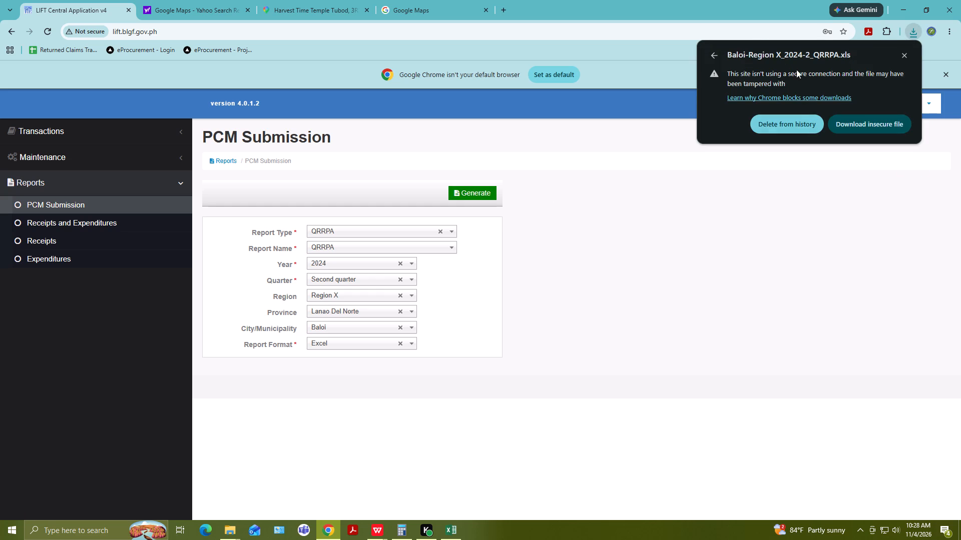
pyautogui.click(902, 52)
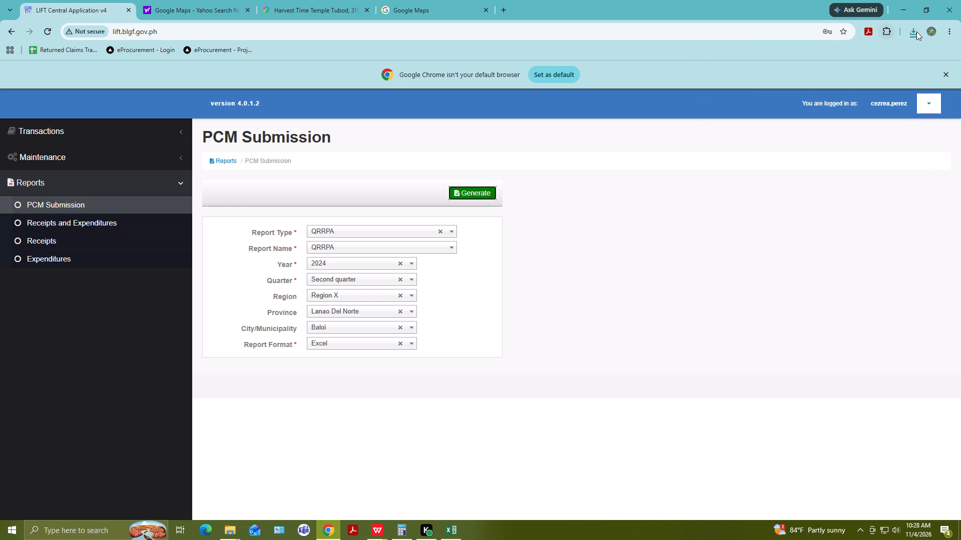
pyautogui.click(916, 31)
pyautogui.click(869, 74)
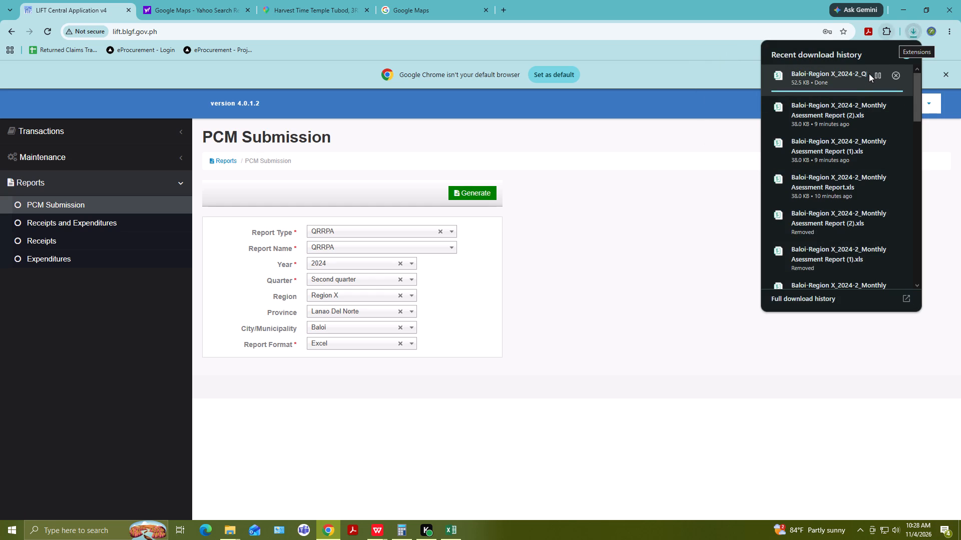
pyautogui.click(837, 75)
# Examine the second quarter 2024 QRRPA report's property classifications, market values and assessed value totals, and close the report.
pyautogui.scroll(-4, 550, 207)
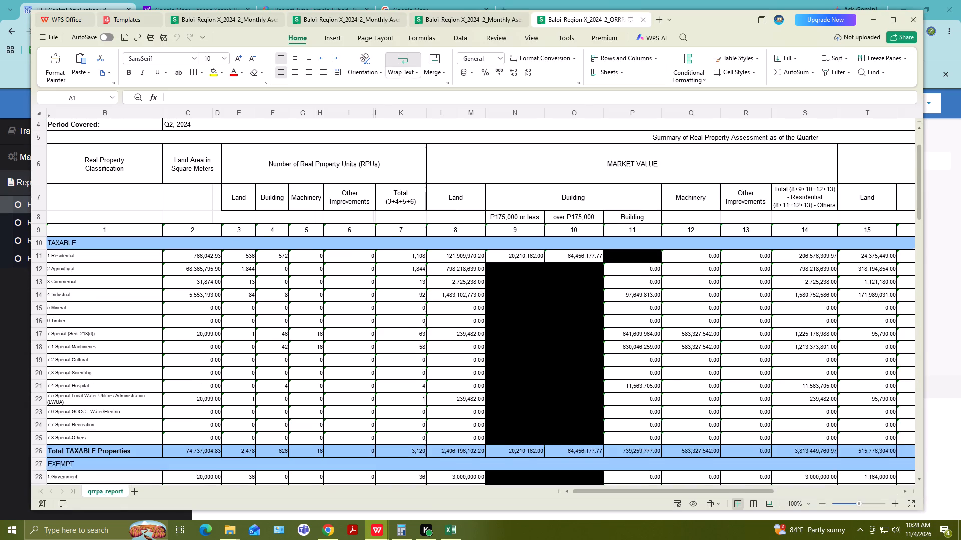
pyautogui.scroll(-15, 525, 241)
pyautogui.scroll(9, 523, 241)
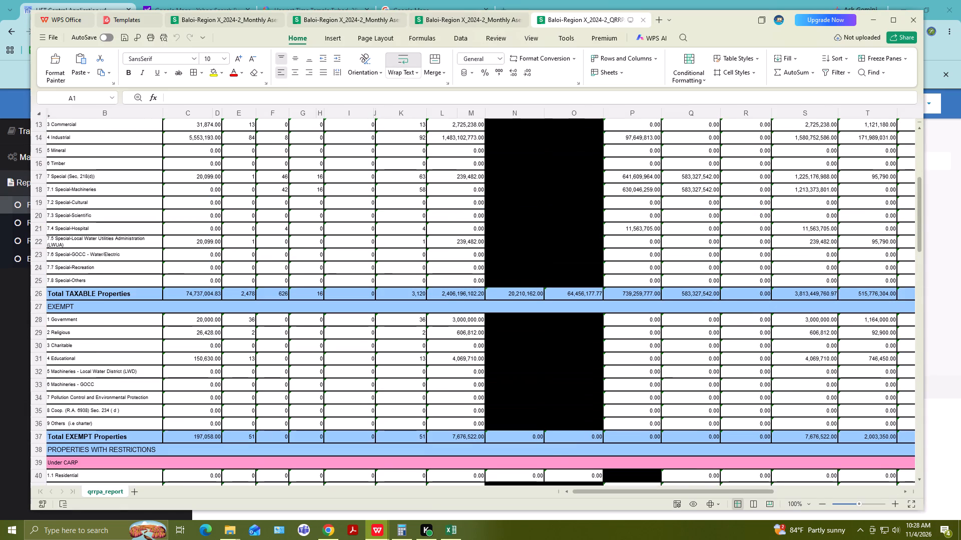
pyautogui.scroll(4, 523, 238)
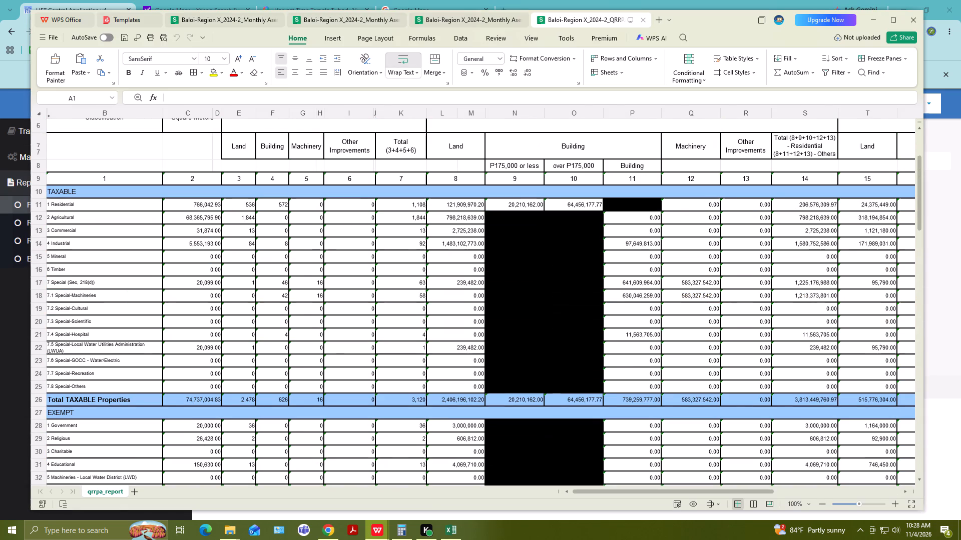
pyautogui.moveTo(612, 493); pyautogui.dragTo(731, 493)
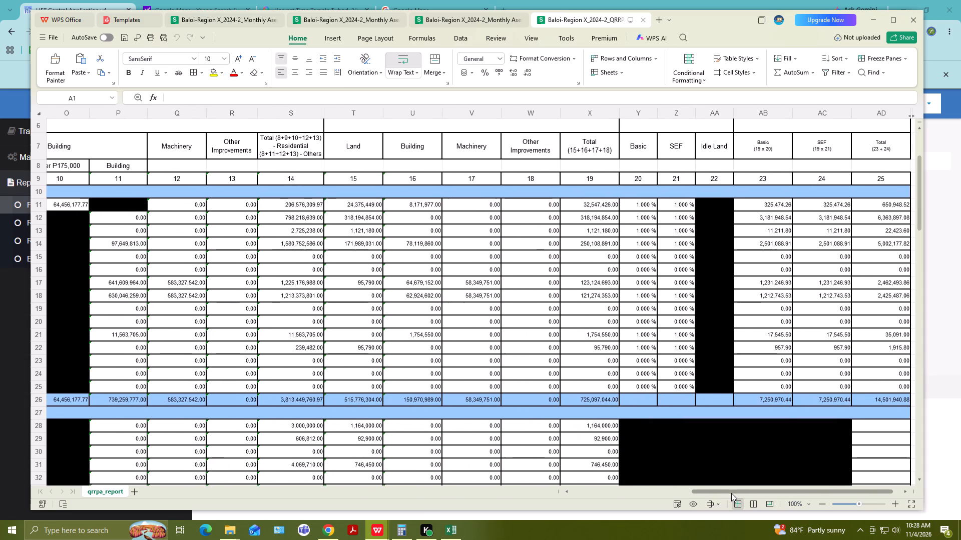
pyautogui.moveTo(731, 493); pyautogui.dragTo(731, 493)
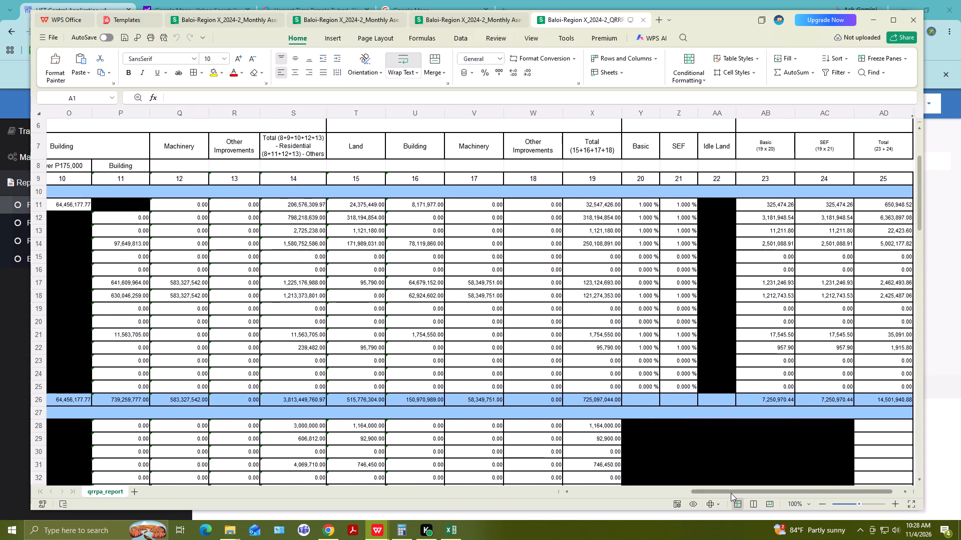
pyautogui.moveTo(731, 493); pyautogui.dragTo(729, 493)
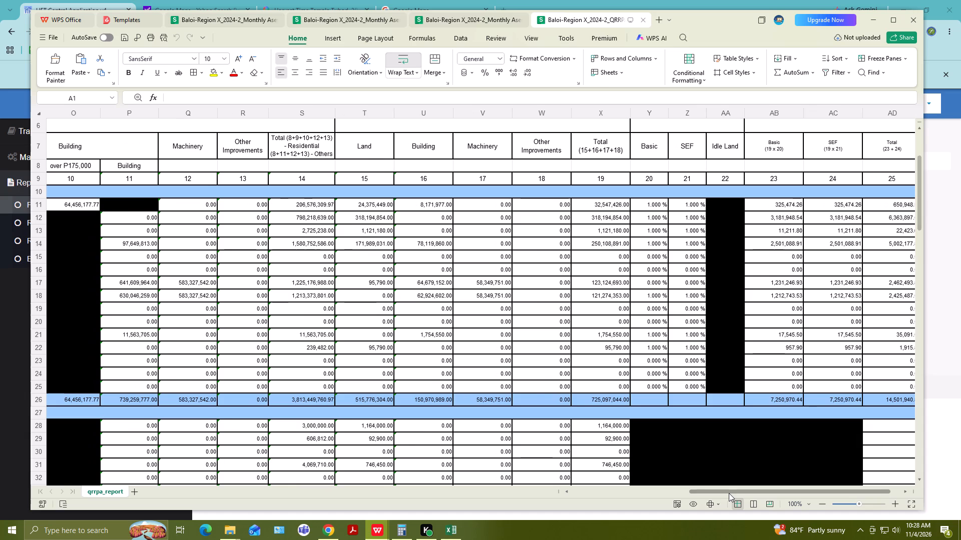
pyautogui.moveTo(729, 493); pyautogui.dragTo(520, 480)
pyautogui.scroll(9, 413, 387)
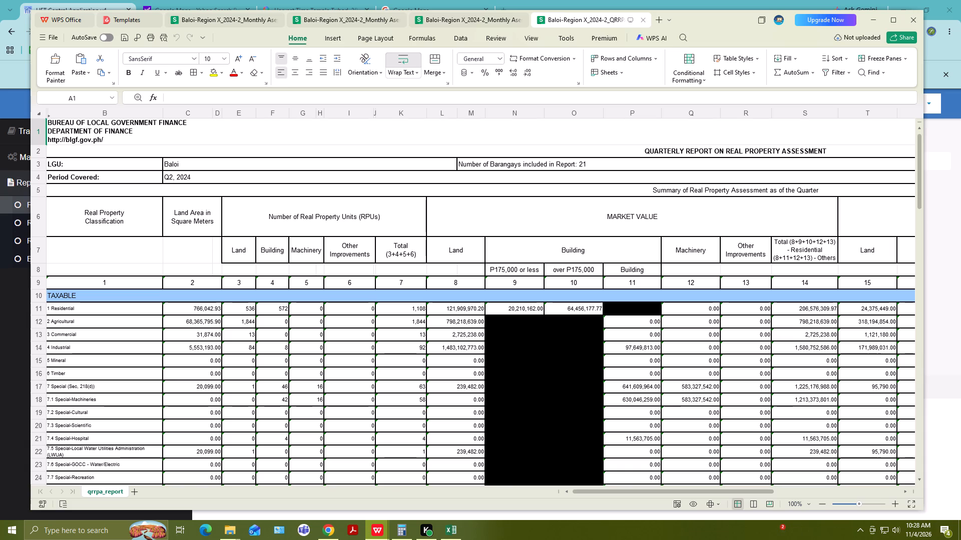
pyautogui.click(645, 16)
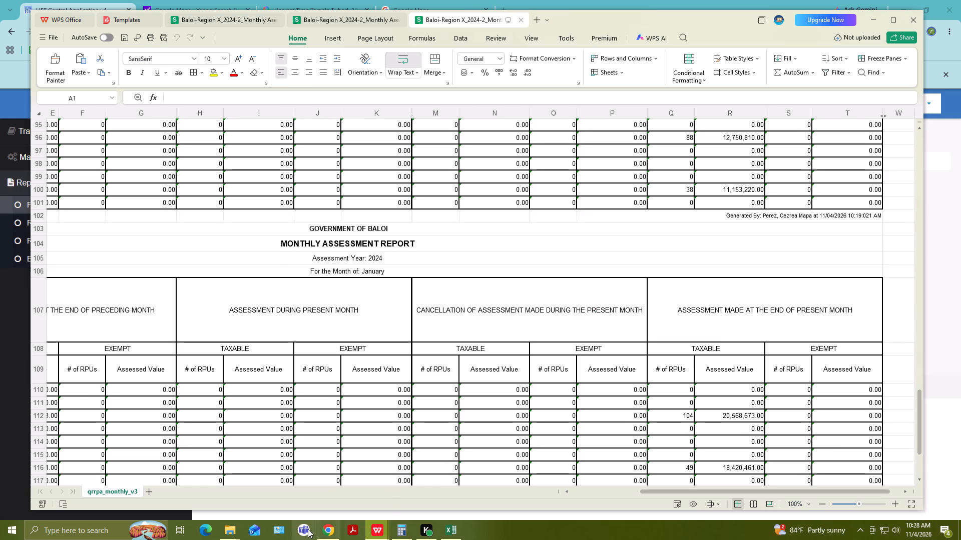
# Switch to Chrome and generate Baloi's first quarter 2024 QRRPA report in Excel format.
pyautogui.click(325, 533)
pyautogui.click(372, 275)
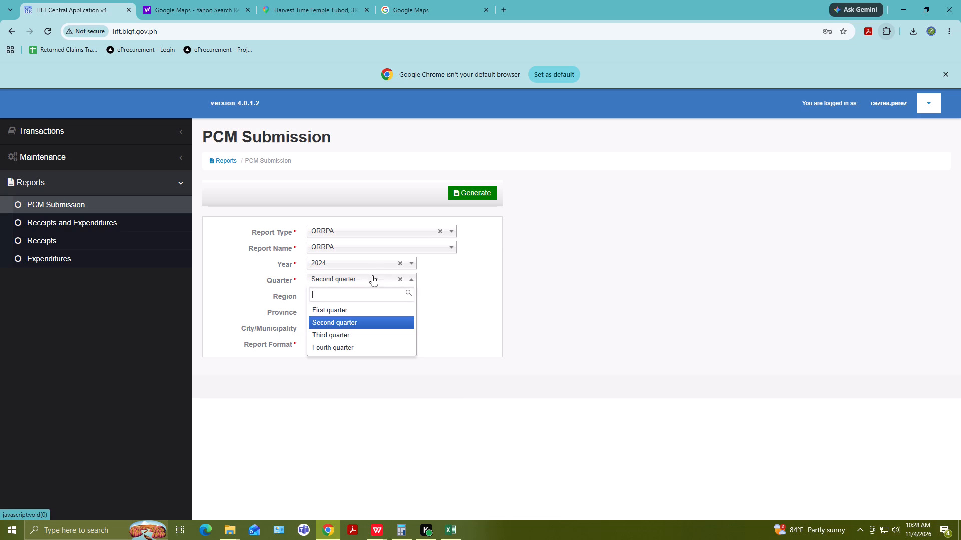
pyautogui.click(349, 308)
pyautogui.click(469, 187)
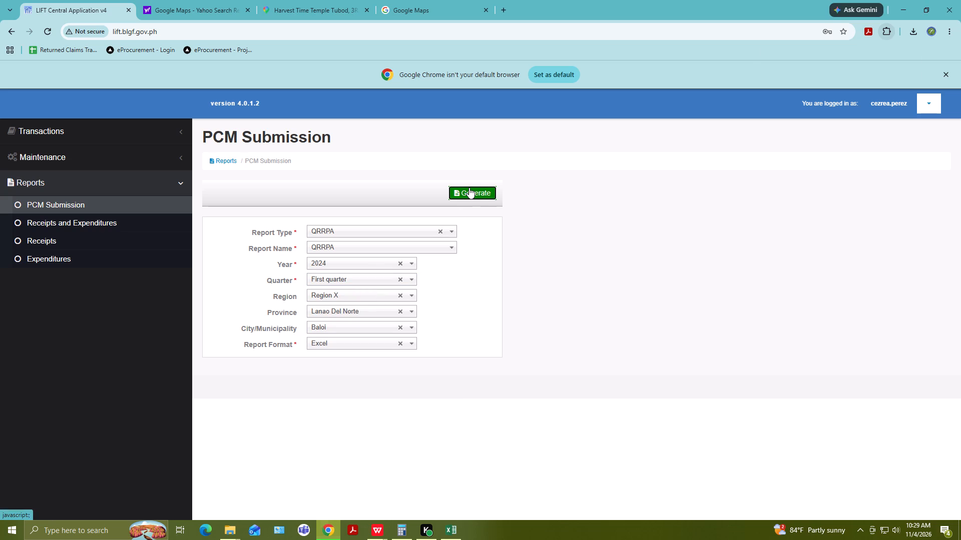
# Keep the blocked download Baloi-Region X_2024-1_QRRPA.xls and open it in WPS Office.
pyautogui.click(854, 58)
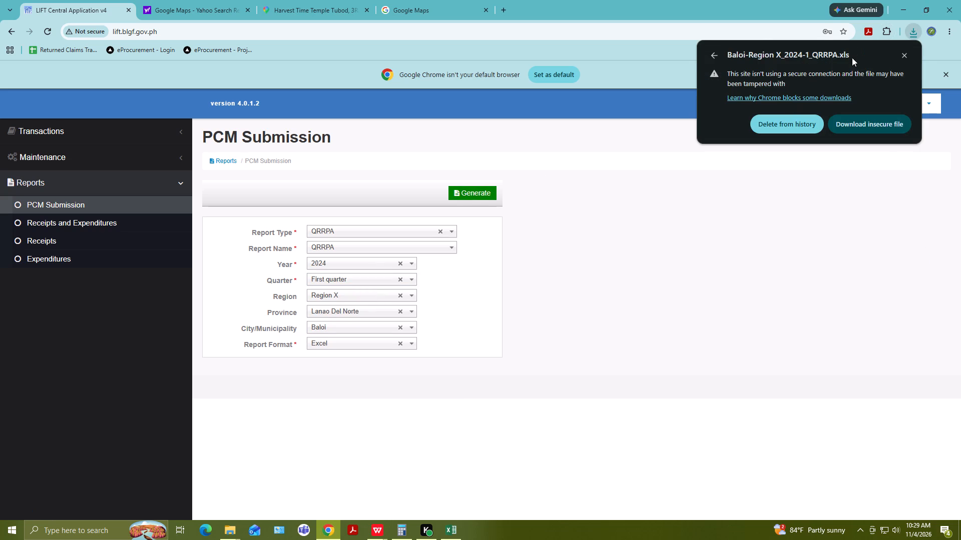
pyautogui.click(899, 51)
pyautogui.click(915, 36)
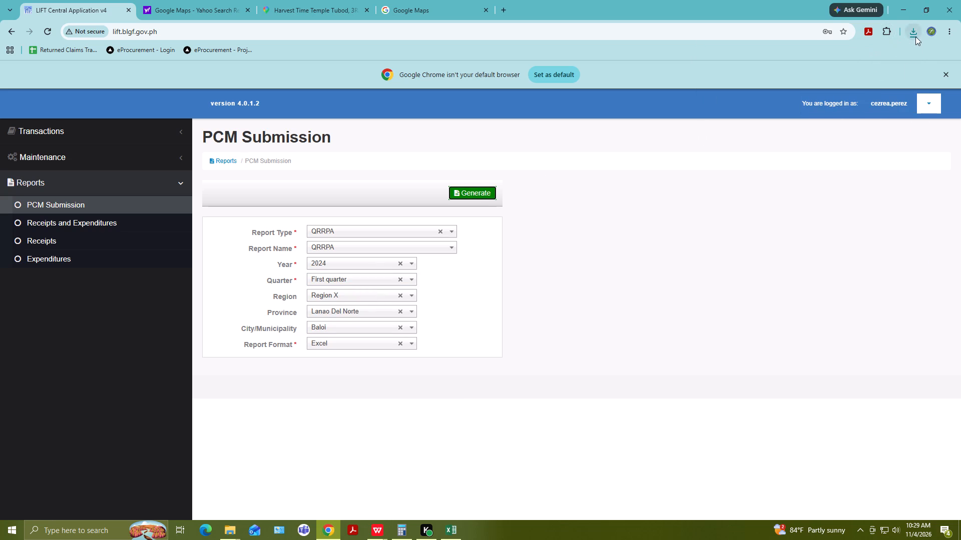
pyautogui.click(868, 76)
pyautogui.click(848, 77)
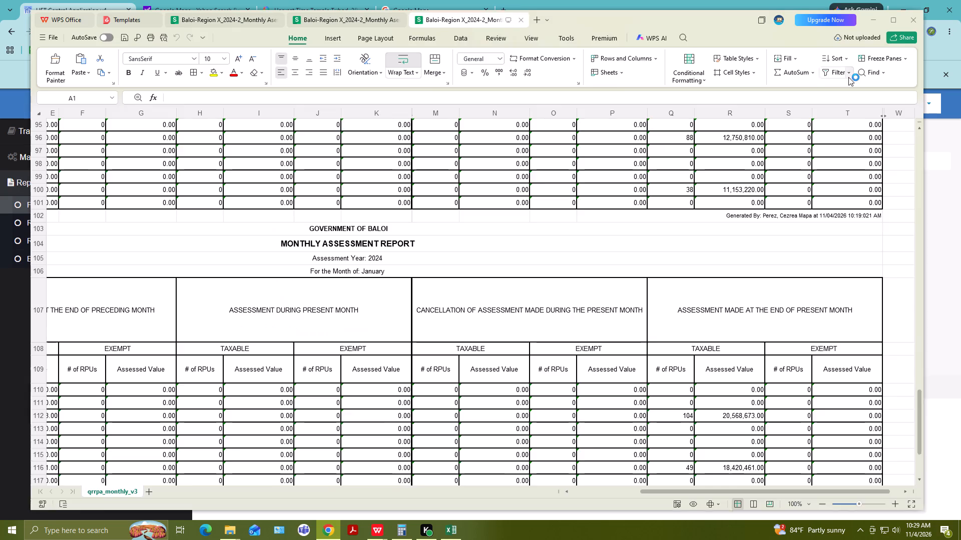
# Examine the Total TAXABLE Properties row across the unit, market value and assessed value columns of the first quarter 2024 QRRPA report.
pyautogui.scroll(-4, 363, 340)
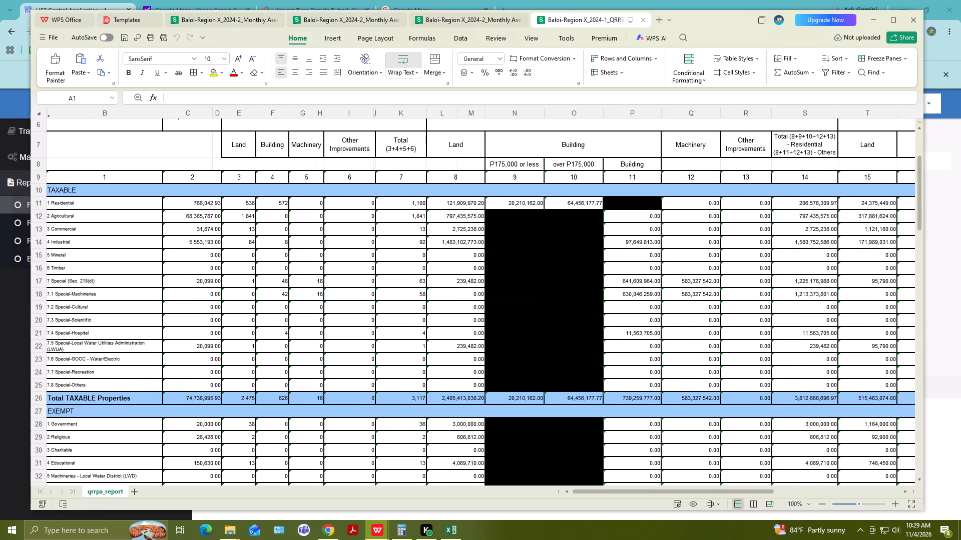
pyautogui.moveTo(697, 490); pyautogui.dragTo(788, 490)
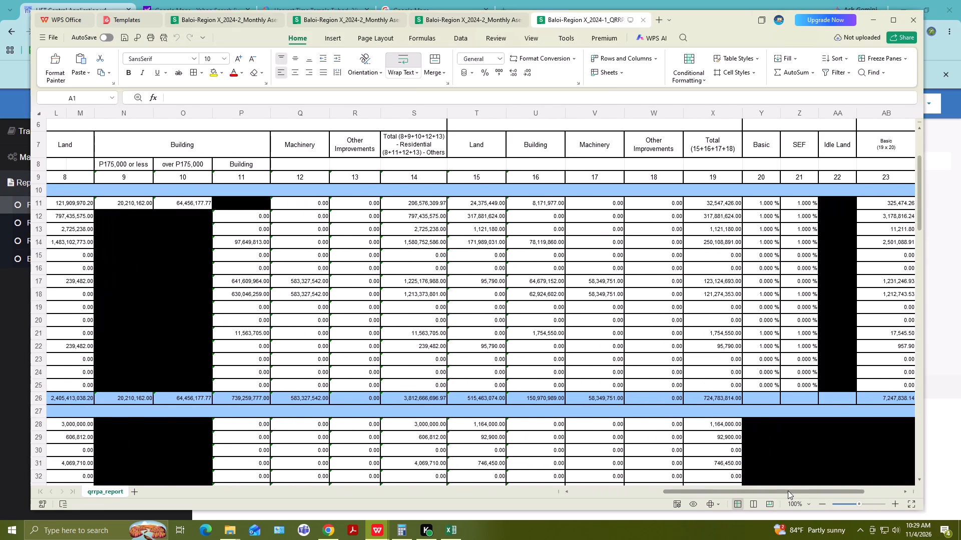
pyautogui.moveTo(788, 490); pyautogui.dragTo(788, 490)
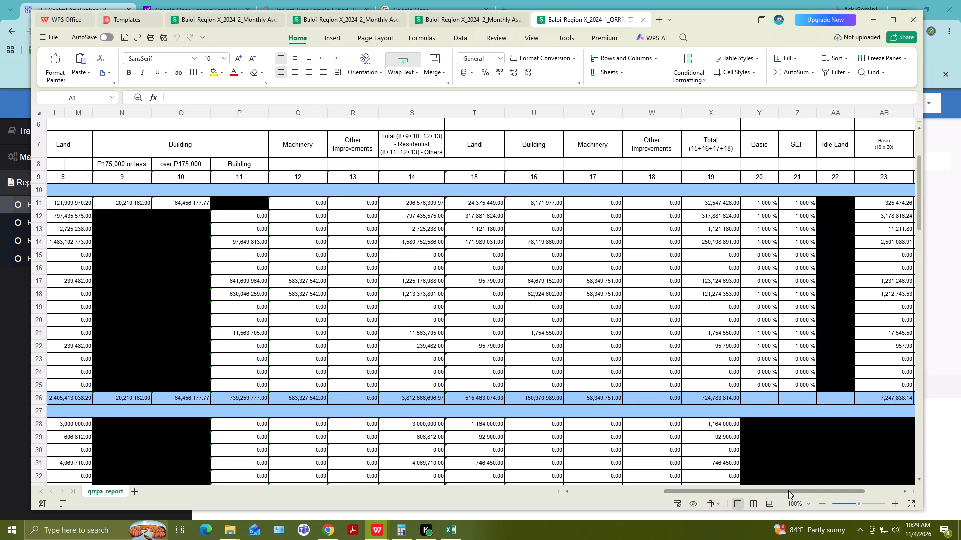
pyautogui.moveTo(788, 490); pyautogui.dragTo(789, 489)
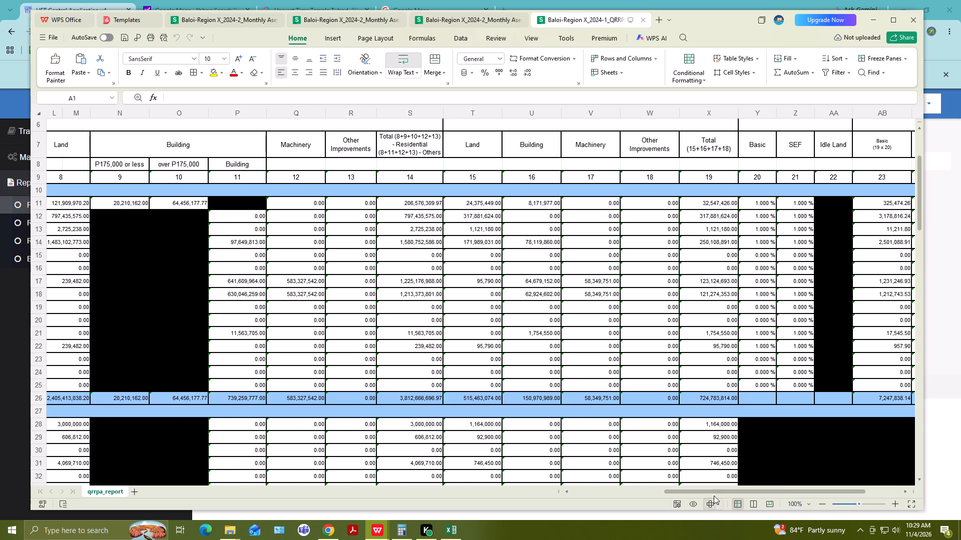
pyautogui.moveTo(712, 493); pyautogui.dragTo(616, 492)
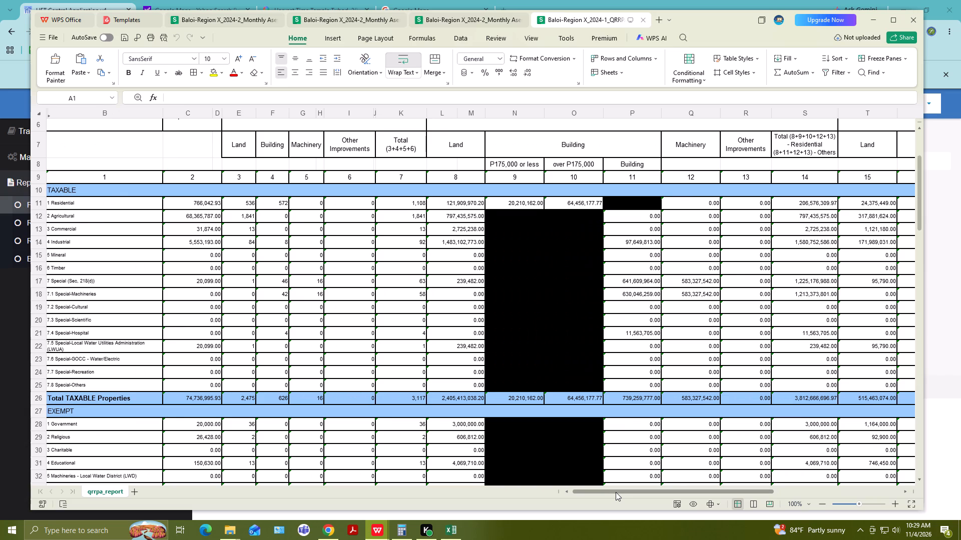
pyautogui.moveTo(616, 492); pyautogui.dragTo(638, 492)
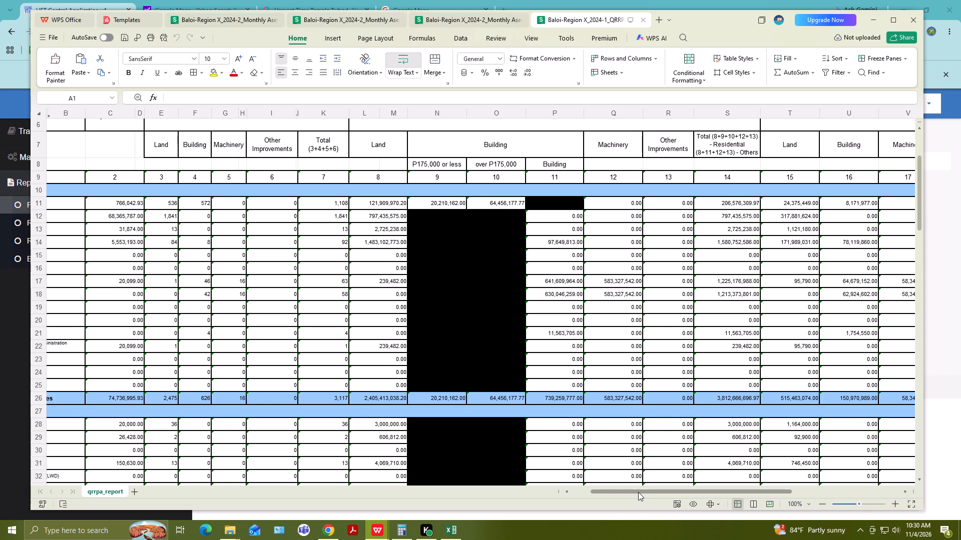
pyautogui.moveTo(638, 492); pyautogui.dragTo(628, 492)
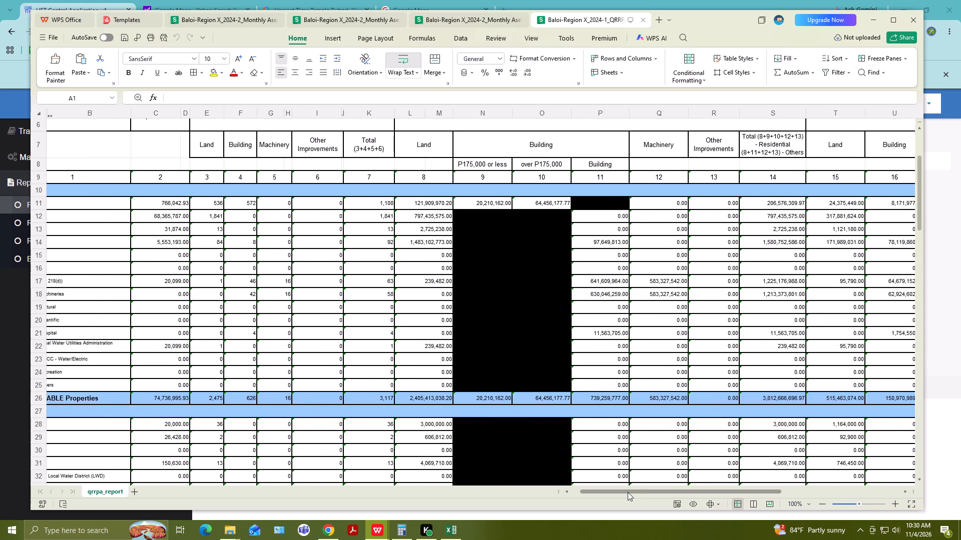
pyautogui.moveTo(628, 492); pyautogui.dragTo(648, 491)
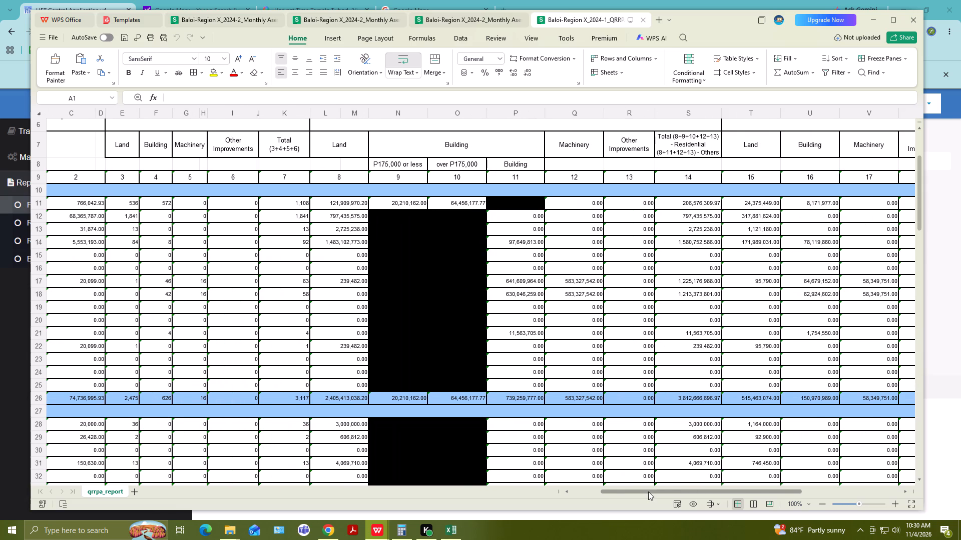
pyautogui.moveTo(648, 491); pyautogui.dragTo(694, 487)
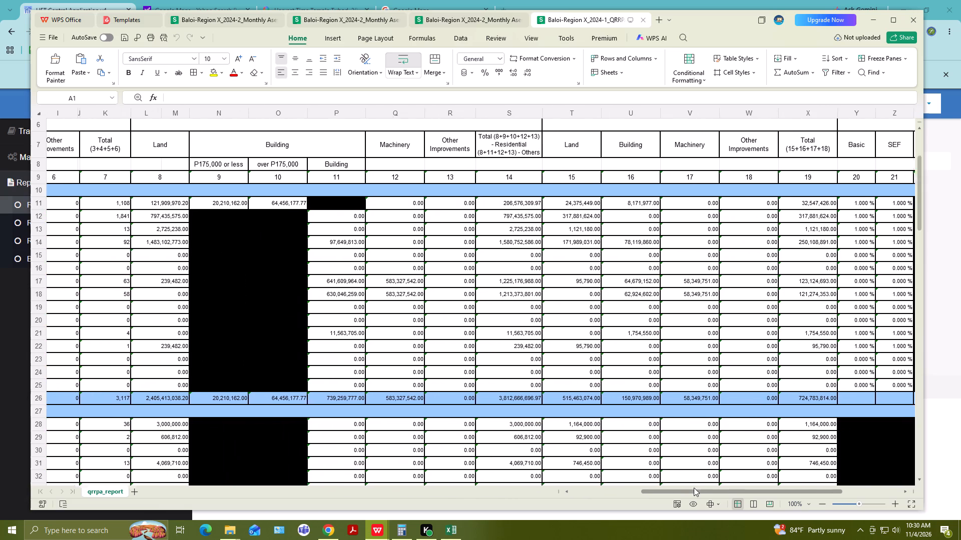
pyautogui.moveTo(694, 487); pyautogui.dragTo(701, 486)
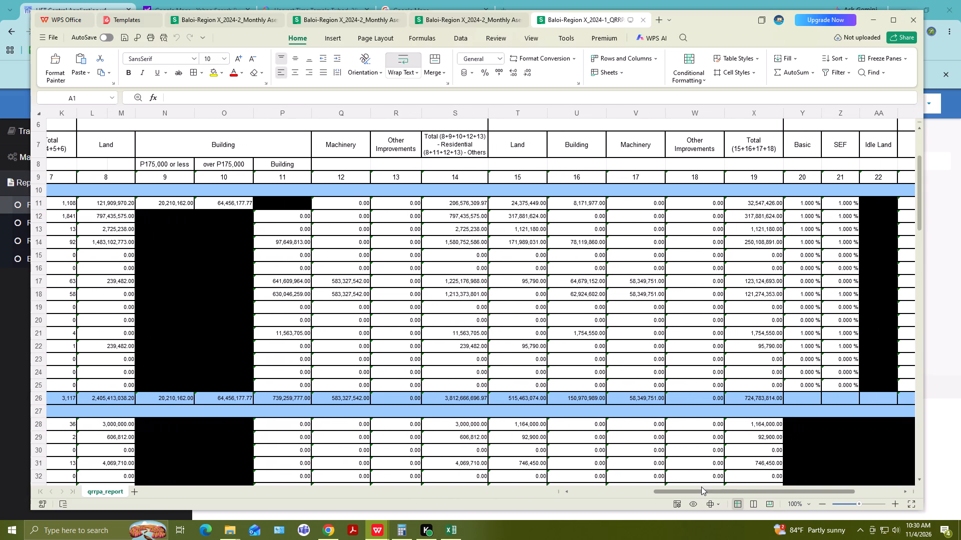
pyautogui.moveTo(701, 486); pyautogui.dragTo(702, 486)
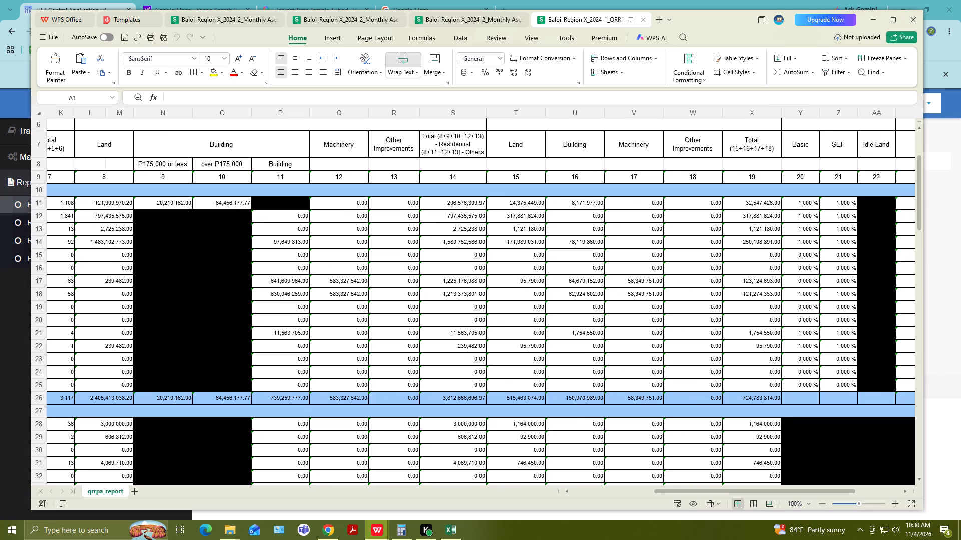
pyautogui.moveTo(691, 480); pyautogui.dragTo(575, 478, button='right')
# Switch to the January 2024 monthly assessment report and examine its TOTAL row and header for comparison.
pyautogui.click(463, 18)
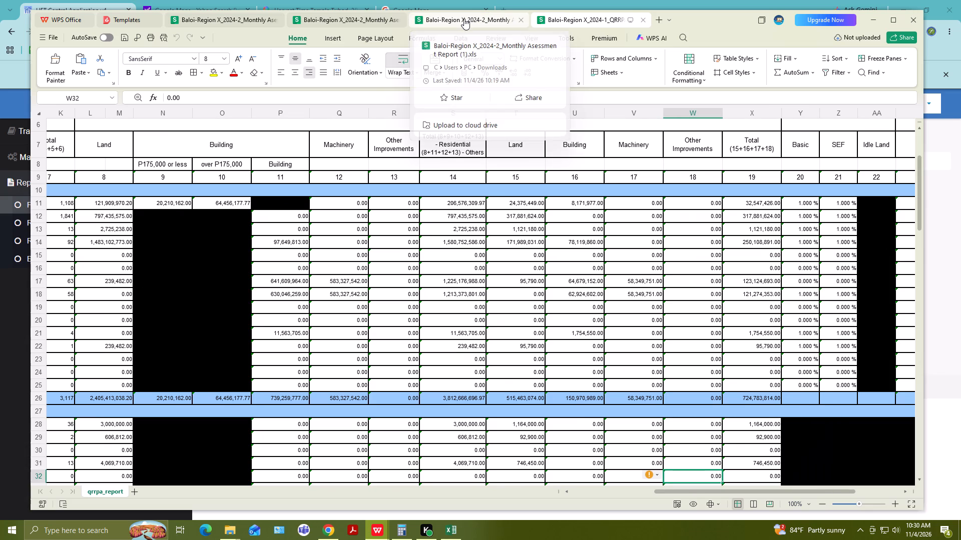
pyautogui.click(464, 18)
pyautogui.scroll(3, 450, 325)
pyautogui.scroll(-4, 432, 387)
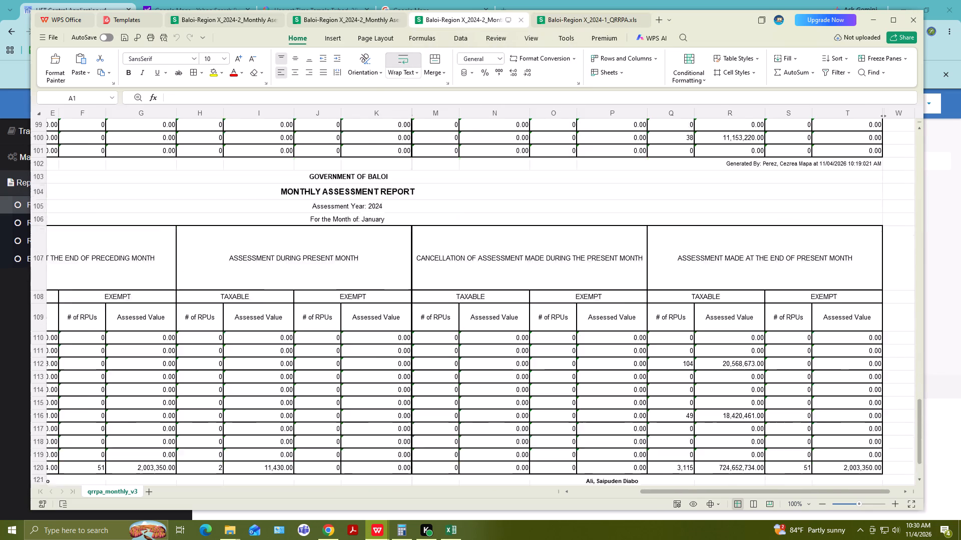
pyautogui.scroll(-9, 430, 389)
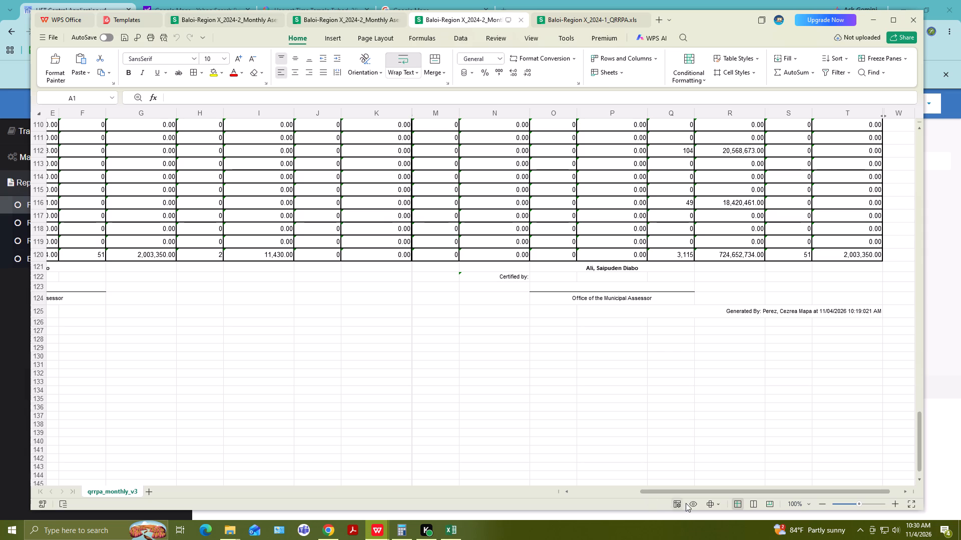
pyautogui.moveTo(726, 491); pyautogui.dragTo(588, 494)
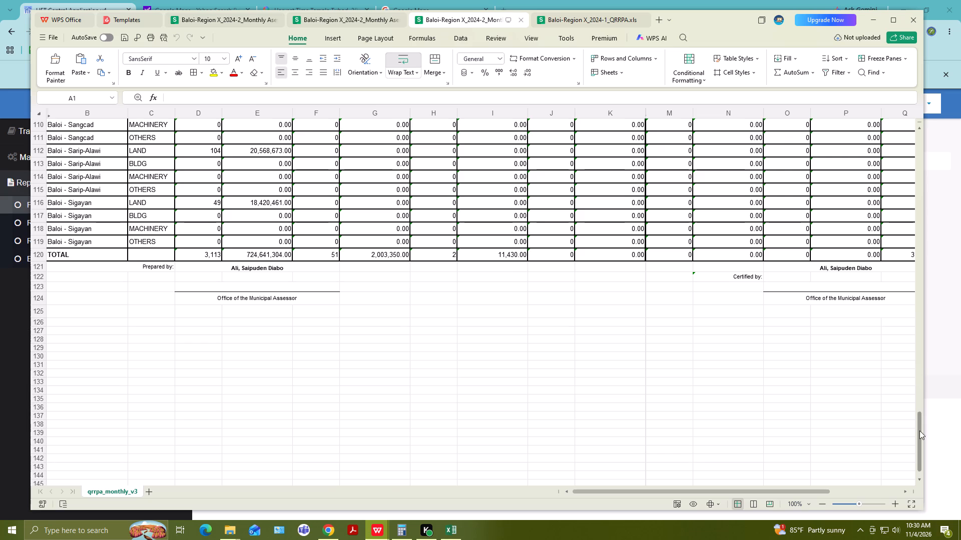
pyautogui.moveTo(920, 431); pyautogui.dragTo(960, 89)
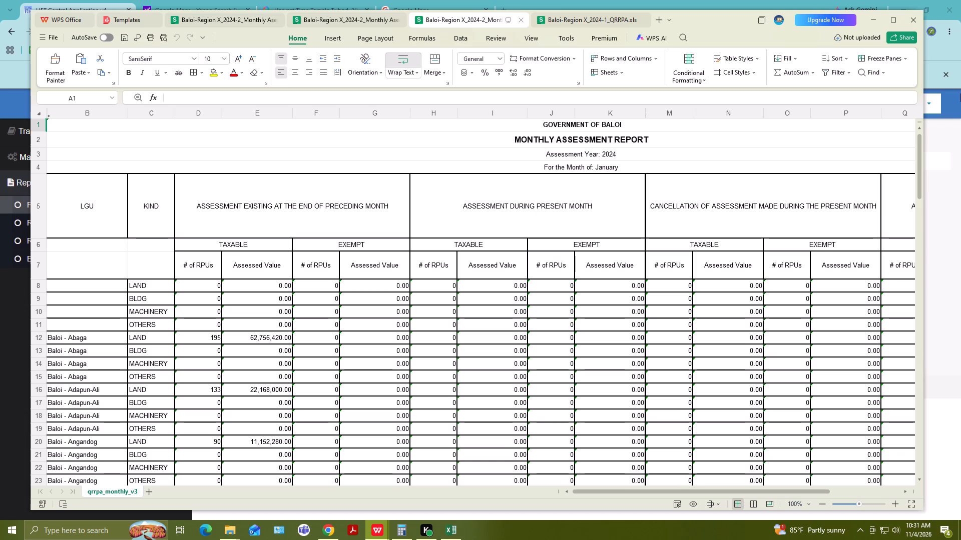
# Switch to Chrome and return to the LIFT Central PCM Submission page.
pyautogui.click(331, 526)
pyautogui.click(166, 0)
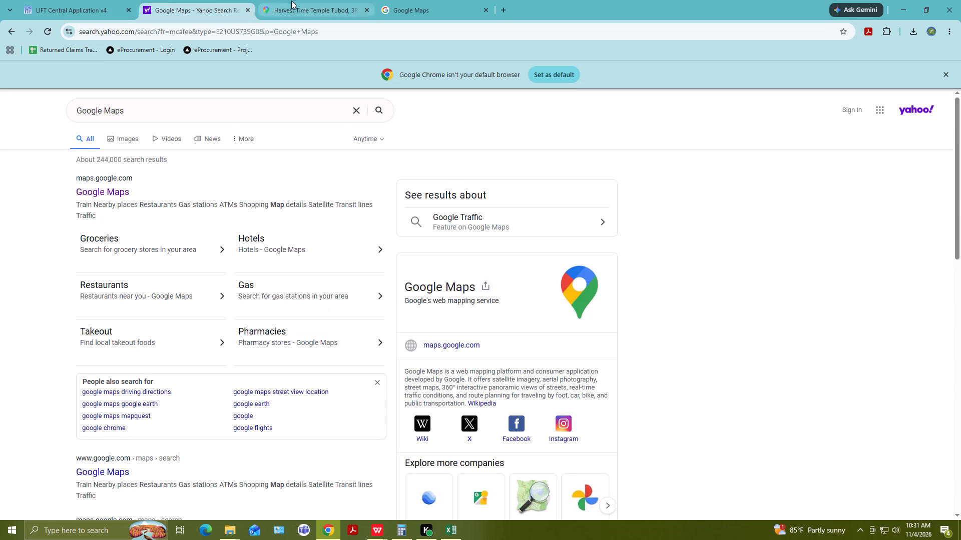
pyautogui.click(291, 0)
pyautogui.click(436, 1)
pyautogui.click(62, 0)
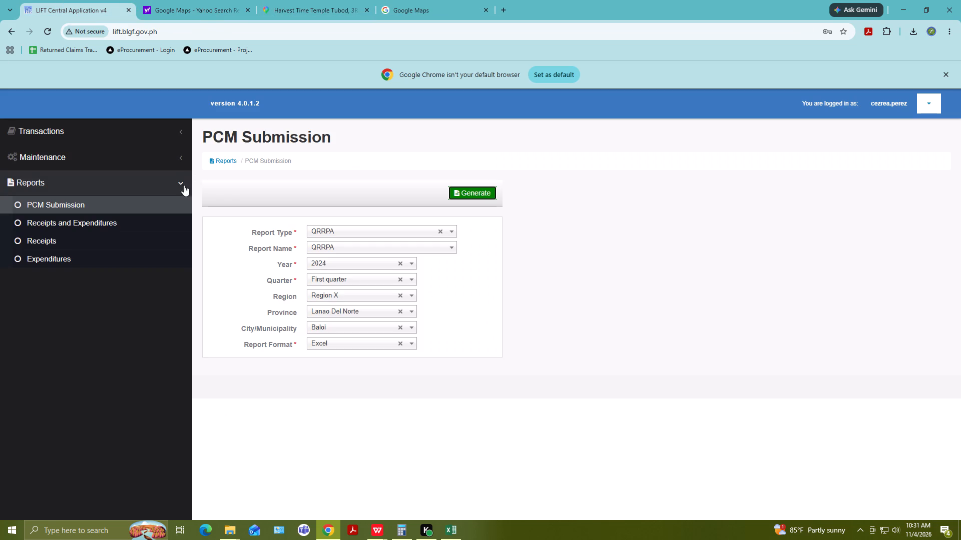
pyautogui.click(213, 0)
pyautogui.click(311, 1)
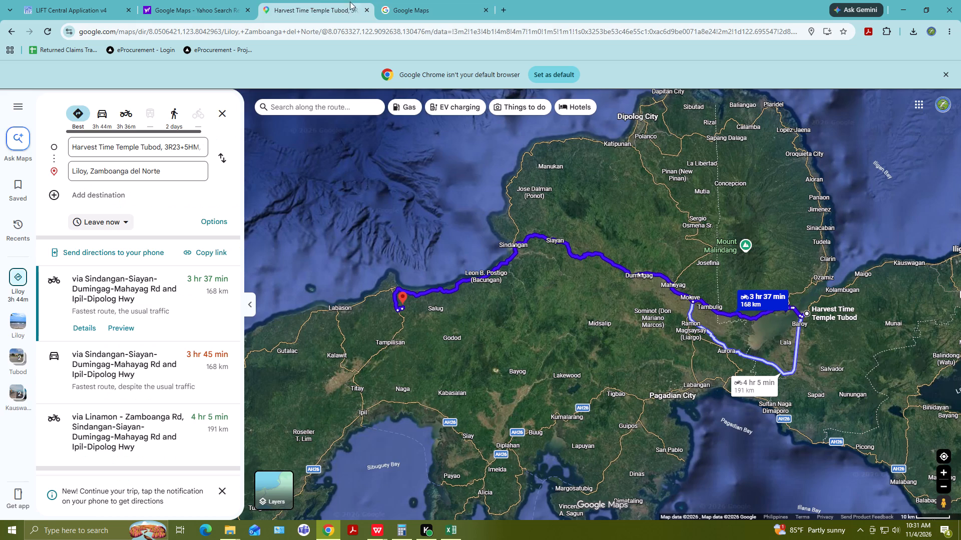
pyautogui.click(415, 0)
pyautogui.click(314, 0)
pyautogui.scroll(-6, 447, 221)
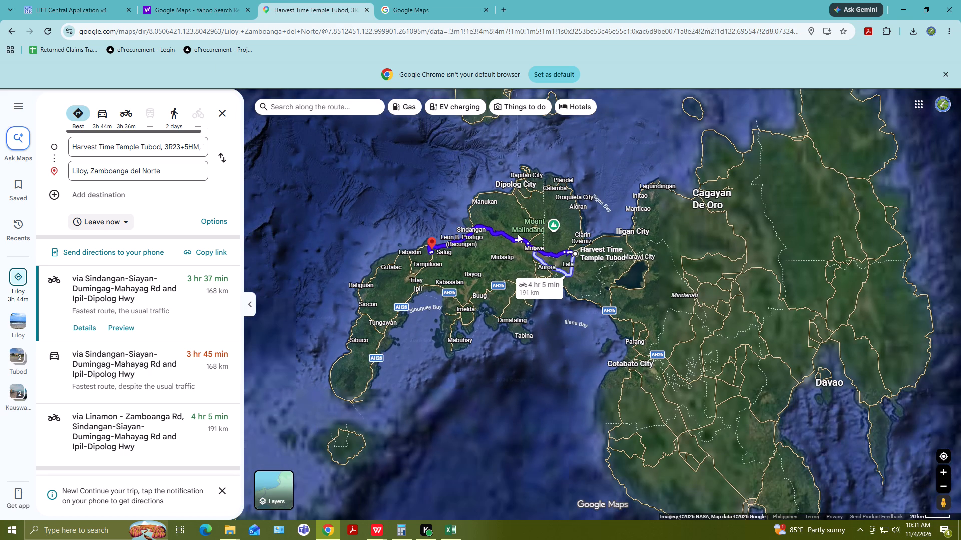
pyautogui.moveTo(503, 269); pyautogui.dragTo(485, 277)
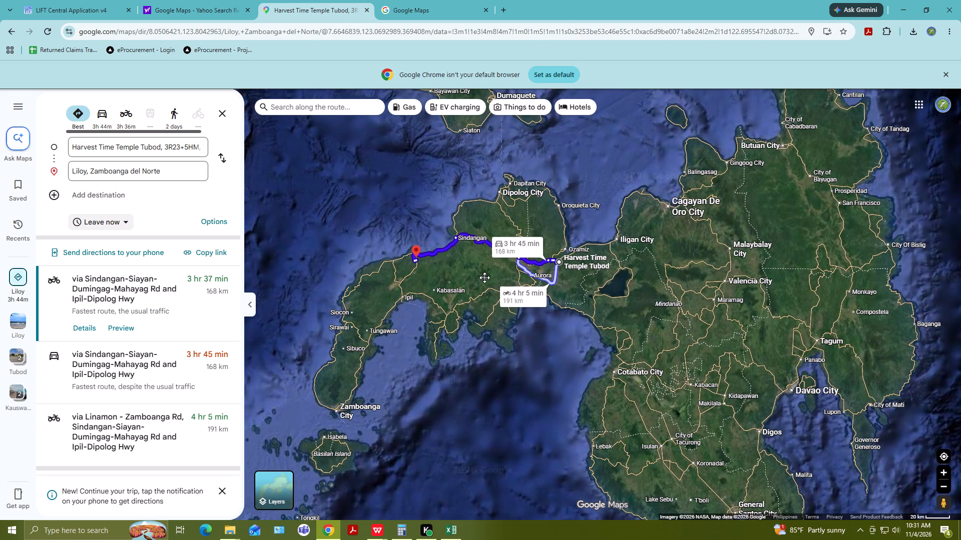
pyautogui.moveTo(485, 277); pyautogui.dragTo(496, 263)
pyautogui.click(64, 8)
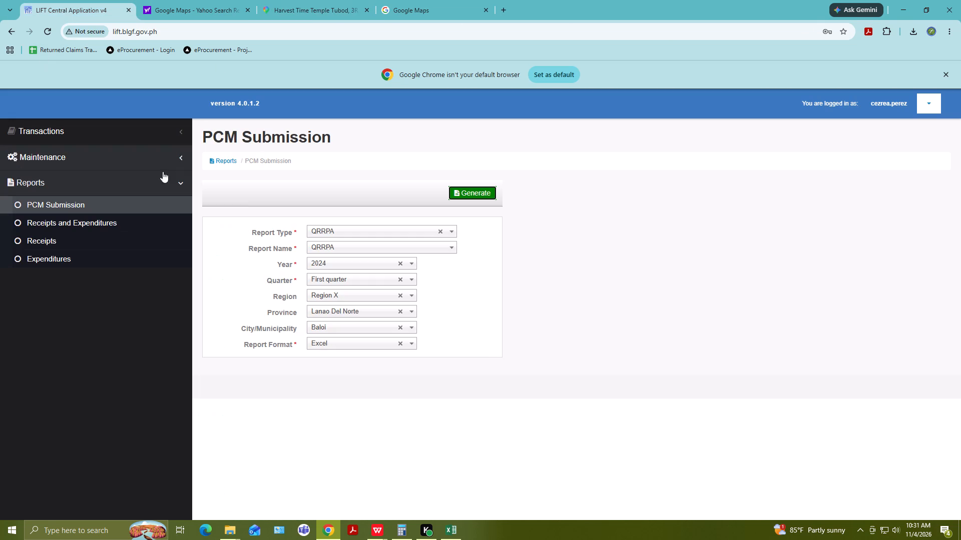
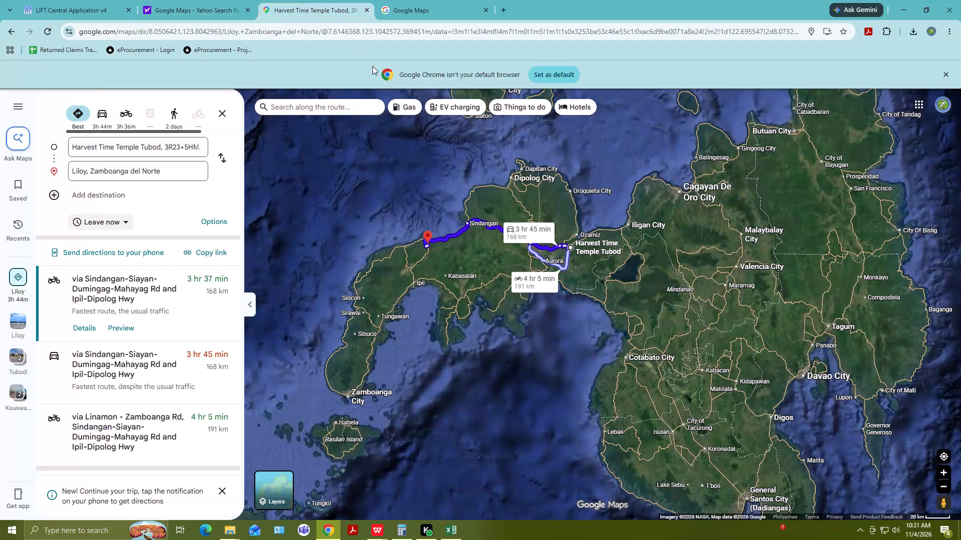
# Return to the LIFT Central Application page from the open map and search pages.
pyautogui.click(436, 6)
pyautogui.click(202, 6)
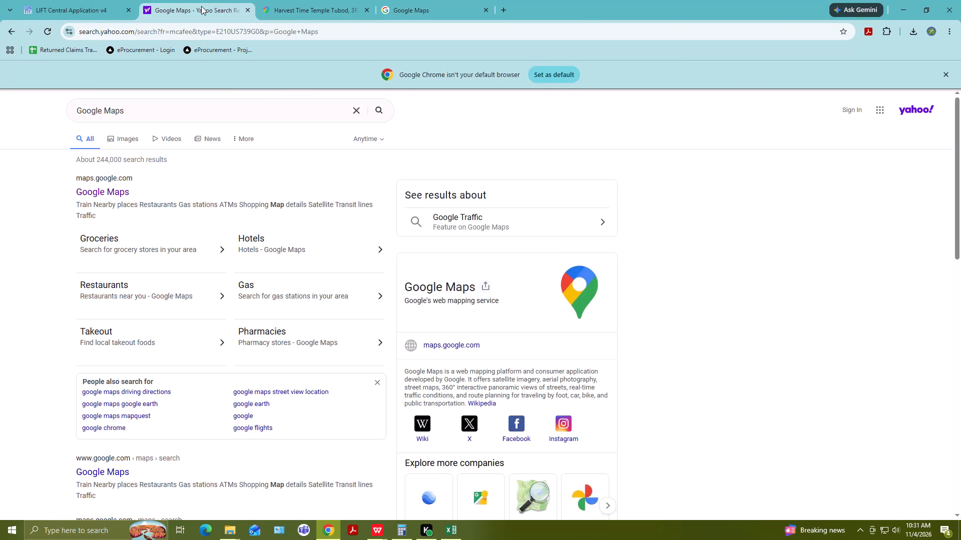
pyautogui.click(298, 11)
pyautogui.click(108, 10)
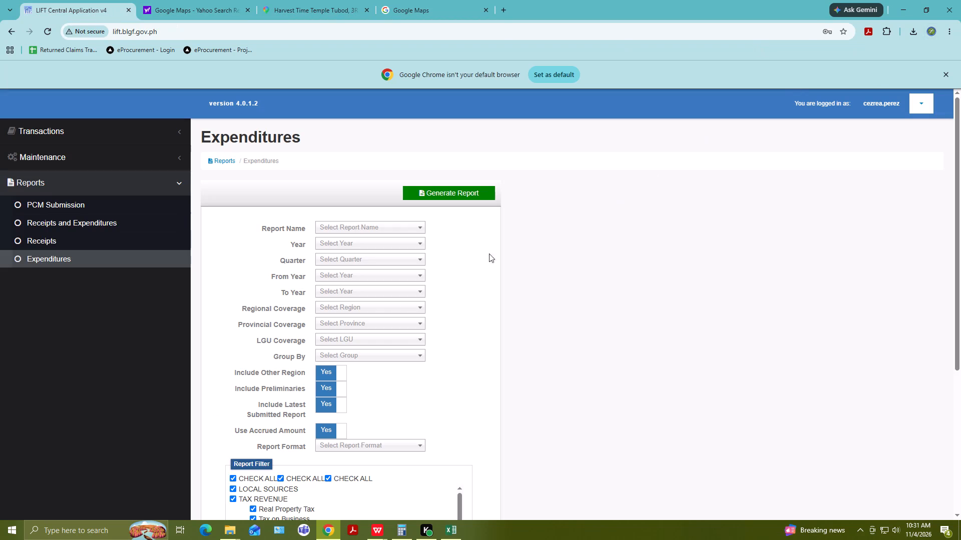
pyautogui.click(464, 272)
pyautogui.moveTo(712, 306); pyautogui.dragTo(707, 301)
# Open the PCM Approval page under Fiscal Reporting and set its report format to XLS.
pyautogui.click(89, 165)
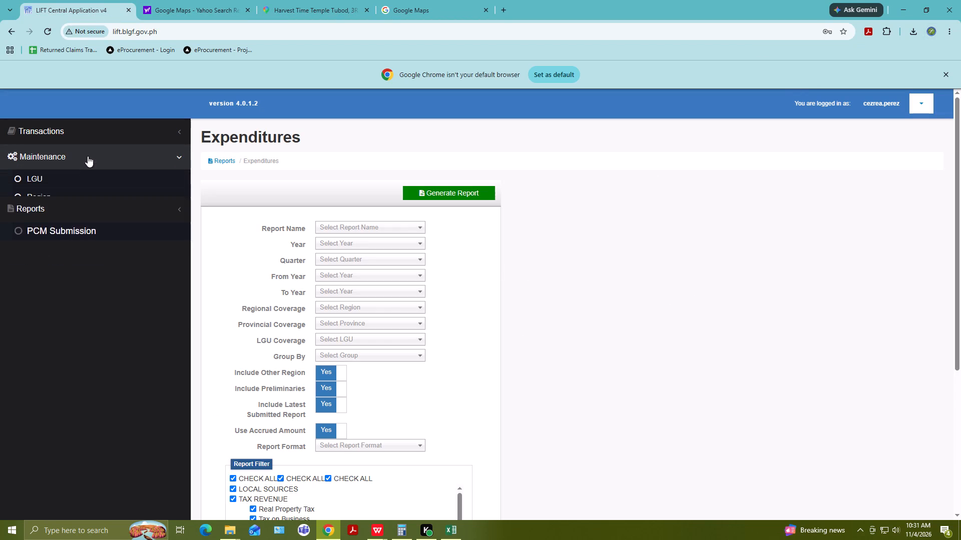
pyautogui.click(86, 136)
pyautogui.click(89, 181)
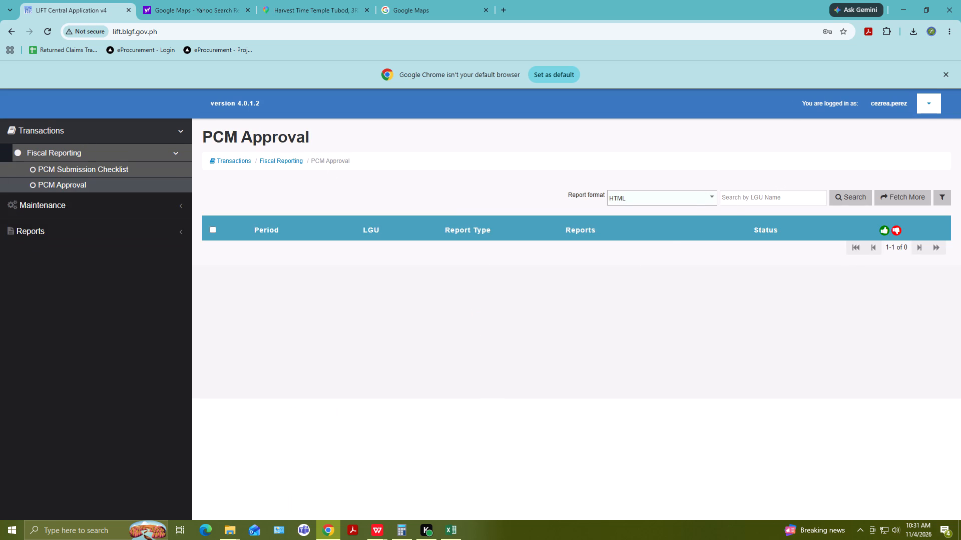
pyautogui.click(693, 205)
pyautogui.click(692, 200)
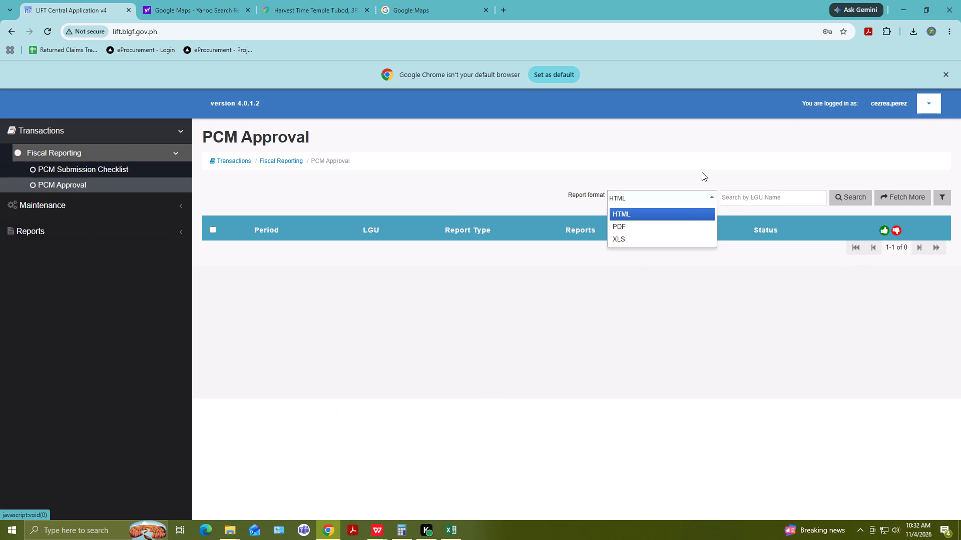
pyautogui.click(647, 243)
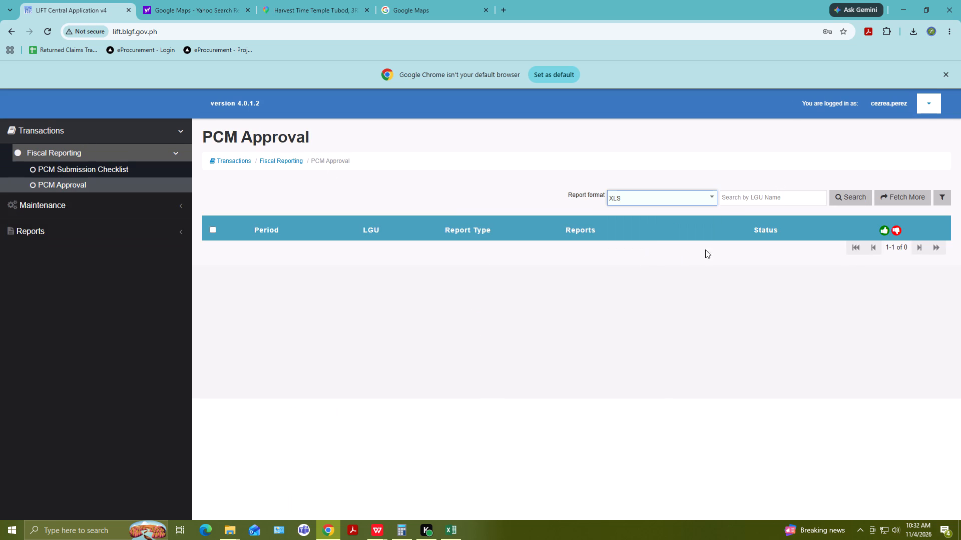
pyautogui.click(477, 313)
# Look through the PCM Submission Checklist and the PCM Submission, Receipts and Expenditures report forms, checking the available report names and filters.
pyautogui.click(127, 173)
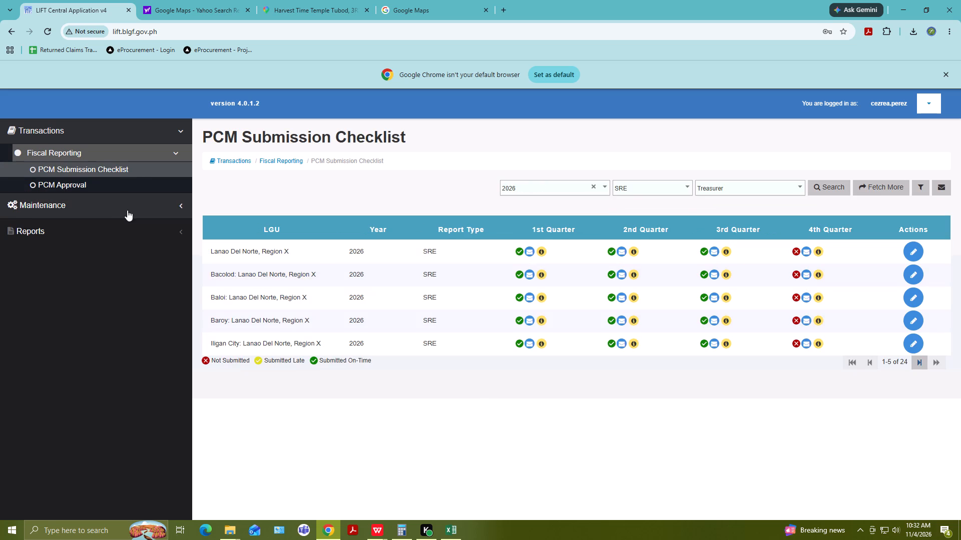
pyautogui.click(105, 207)
pyautogui.click(89, 214)
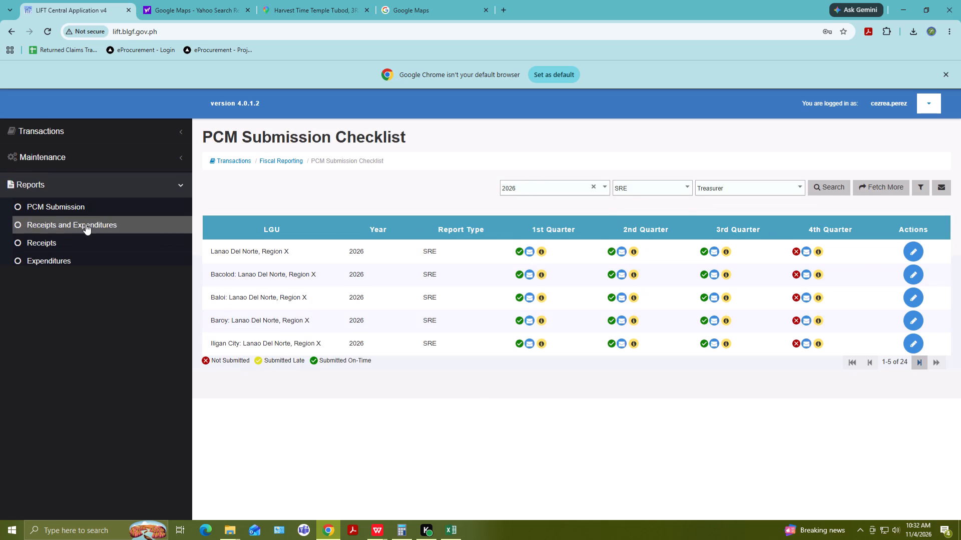
pyautogui.click(93, 211)
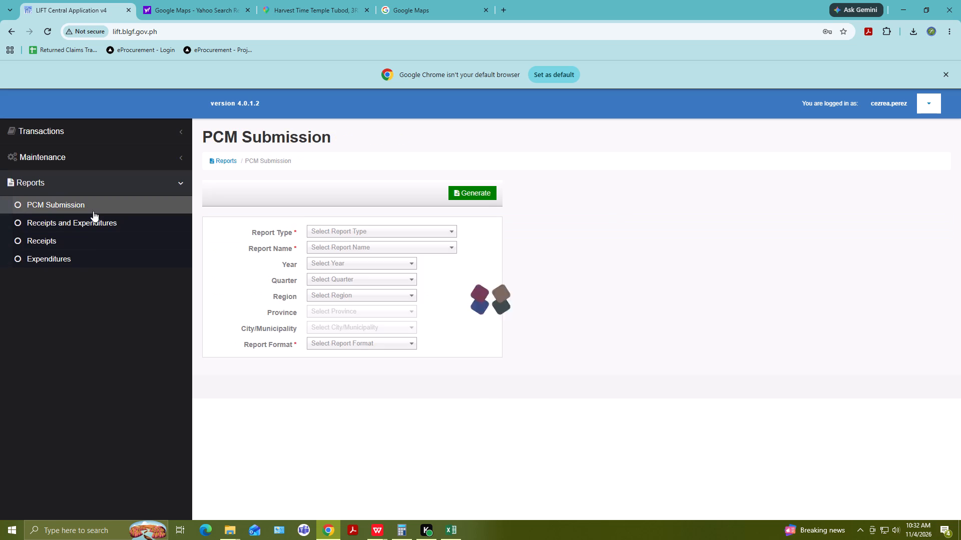
pyautogui.click(83, 257)
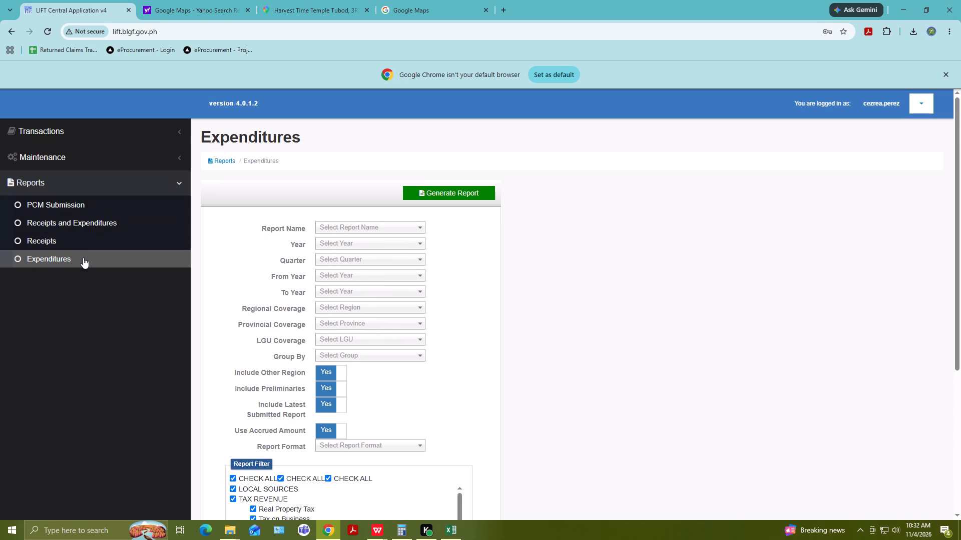
pyautogui.click(82, 246)
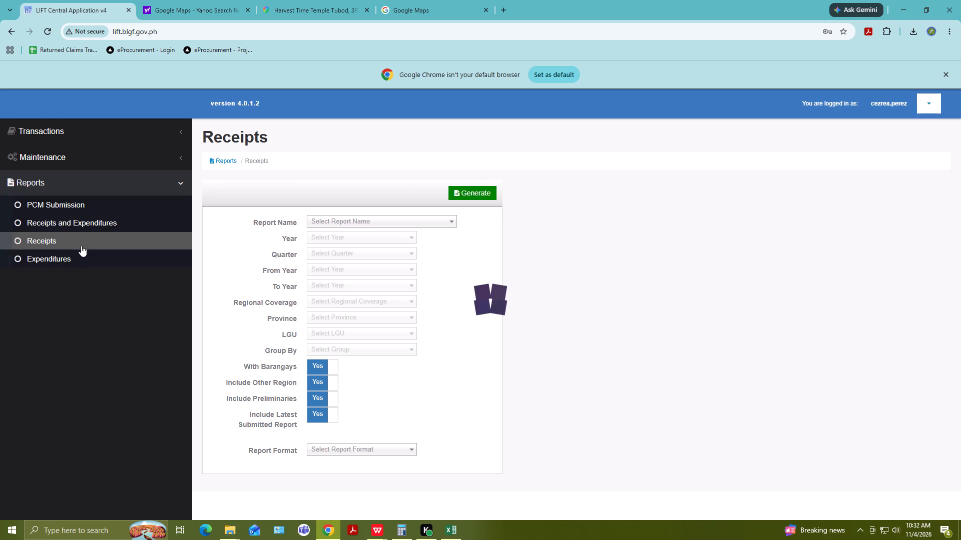
pyautogui.click(81, 244)
pyautogui.click(81, 223)
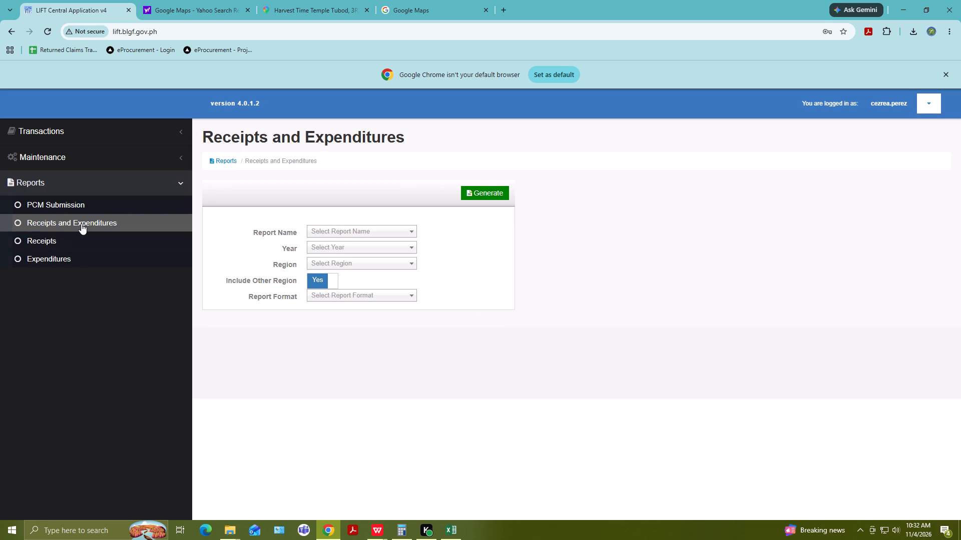
pyautogui.click(360, 264)
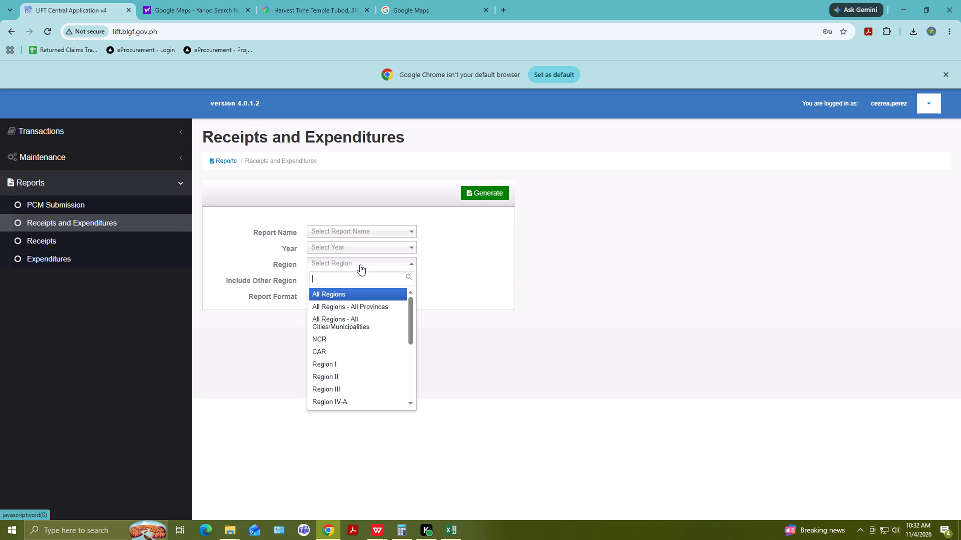
pyautogui.click(360, 264)
pyautogui.click(349, 244)
pyautogui.click(349, 244)
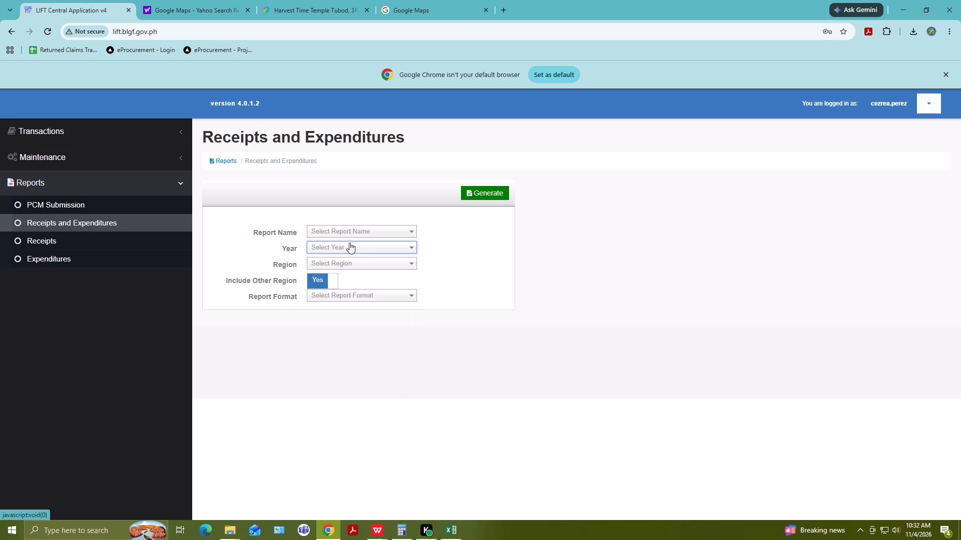
pyautogui.click(350, 228)
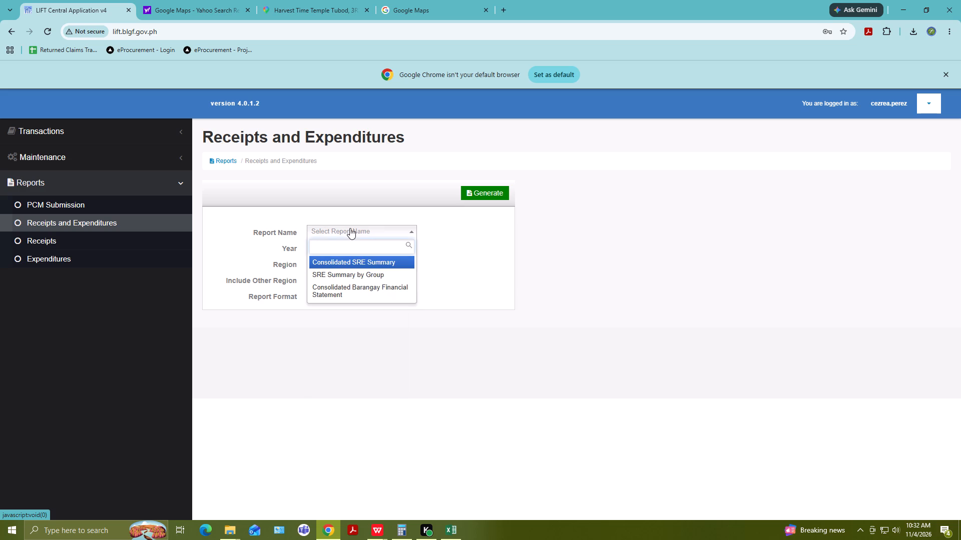
pyautogui.click(350, 228)
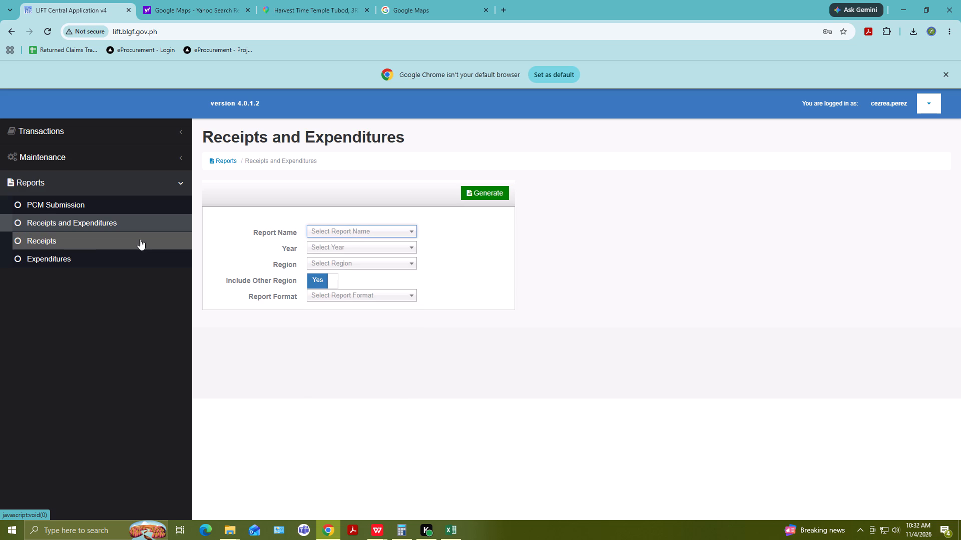
pyautogui.click(105, 248)
pyautogui.click(96, 225)
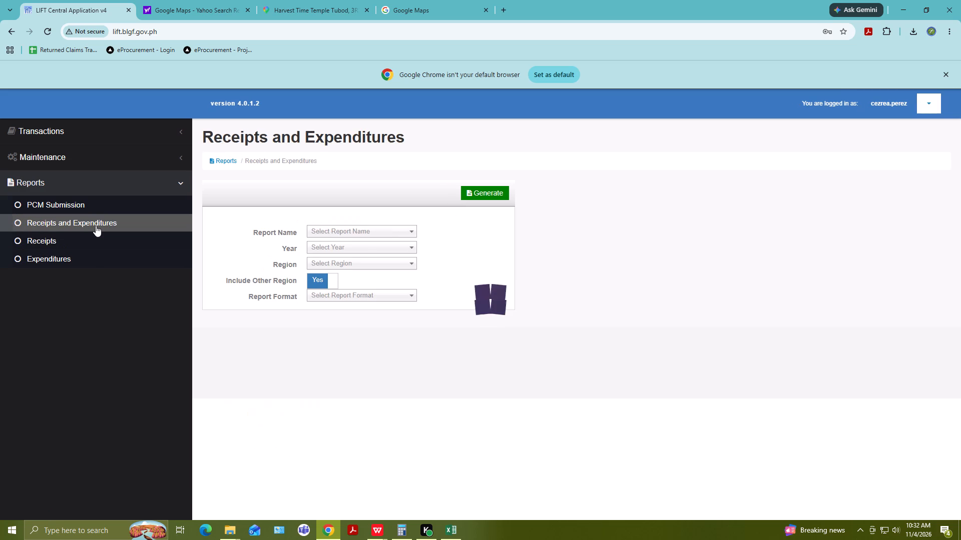
pyautogui.click(94, 209)
pyautogui.click(83, 260)
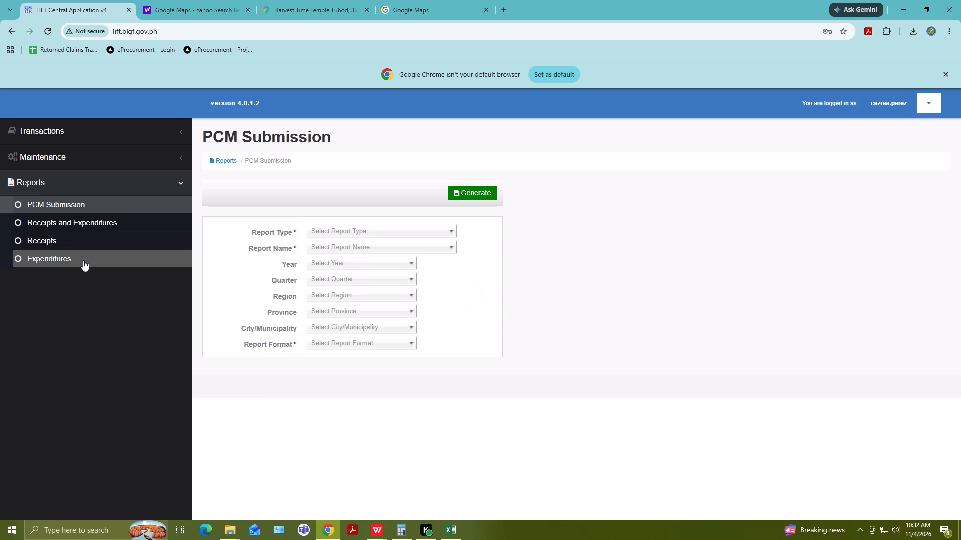
pyautogui.scroll(-5, 365, 421)
pyautogui.scroll(-7, 442, 411)
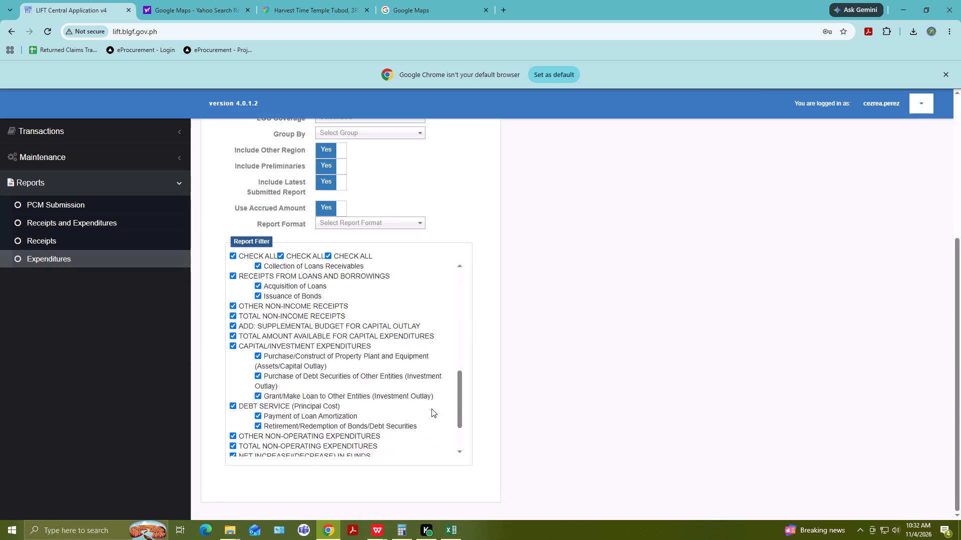
pyautogui.scroll(-5, 431, 408)
pyautogui.scroll(19, 339, 404)
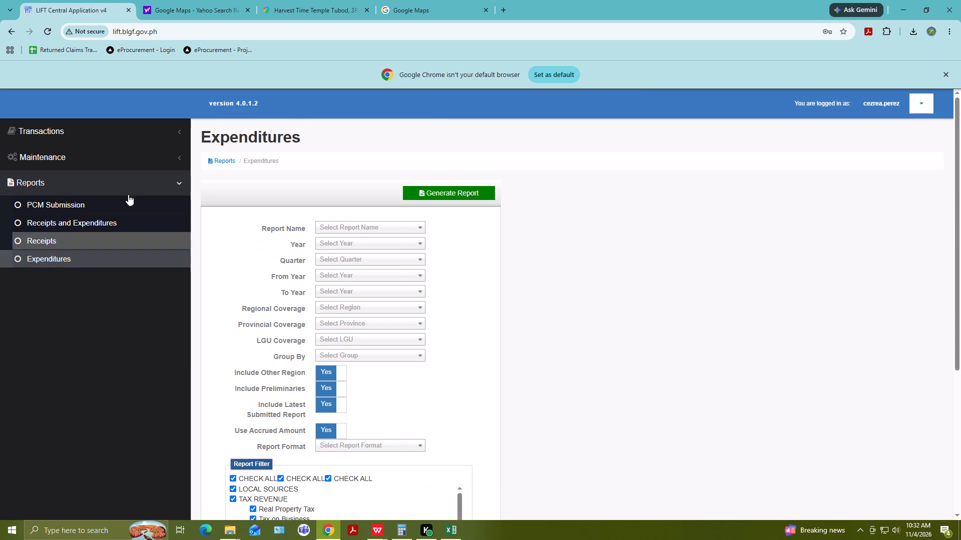
# Look through the LGU and Region pages under Maintenance.
pyautogui.click(82, 156)
pyautogui.click(74, 174)
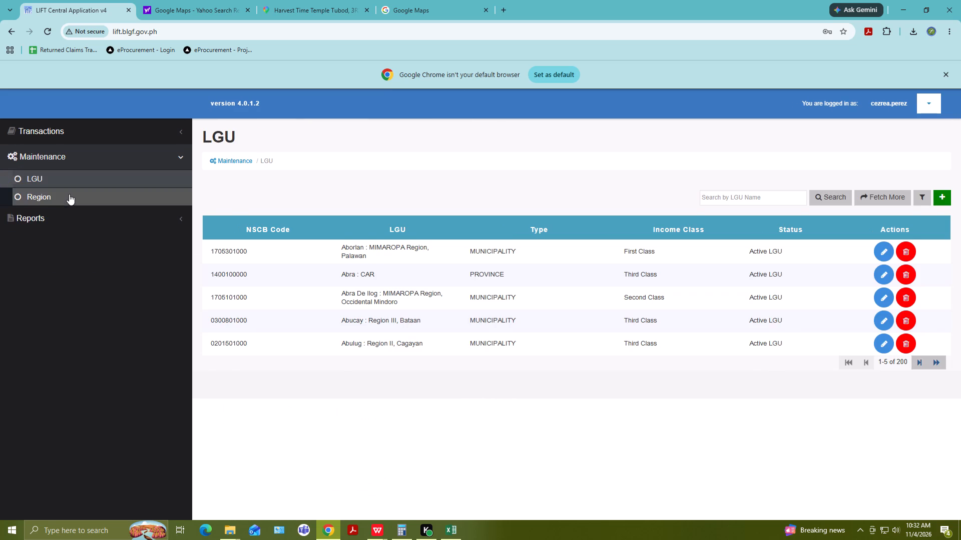
pyautogui.click(68, 196)
pyautogui.click(70, 172)
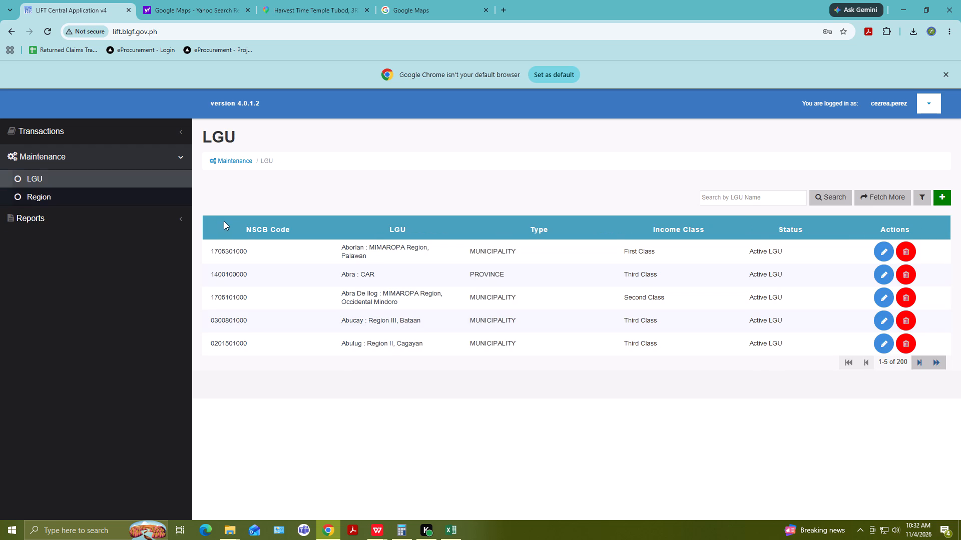
pyautogui.click(138, 163)
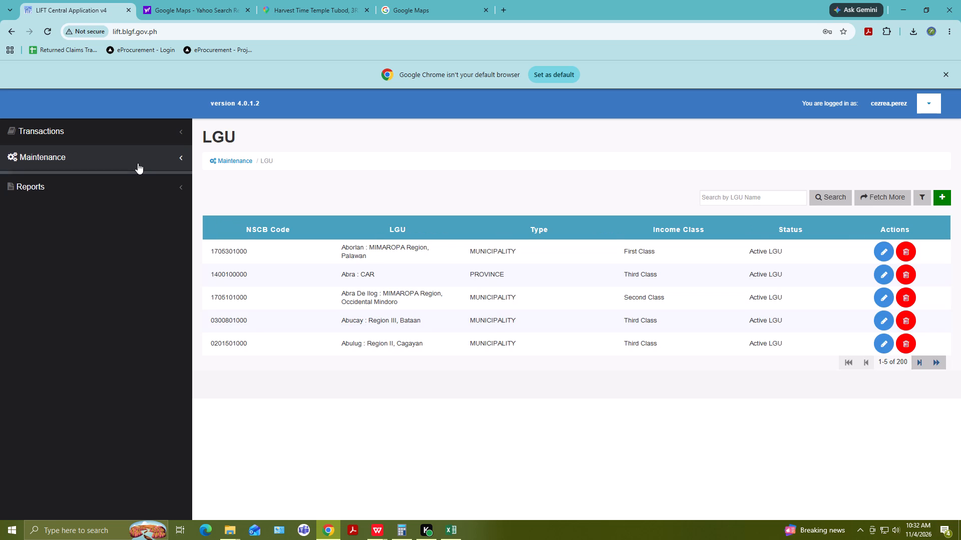
# Open the PCM Approval page under Fiscal Reporting and search by LGU name for baloi, keeping the HTML report format.
pyautogui.click(136, 135)
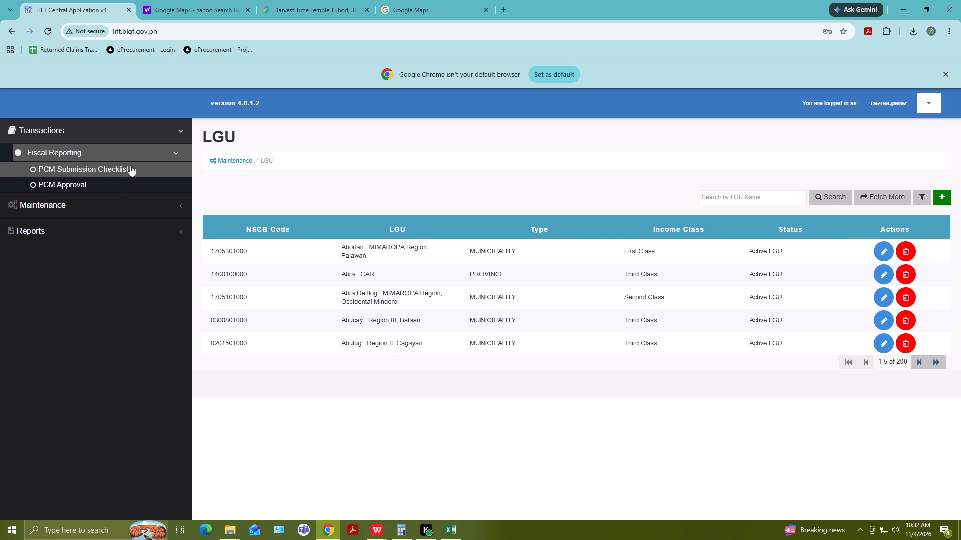
pyautogui.click(112, 190)
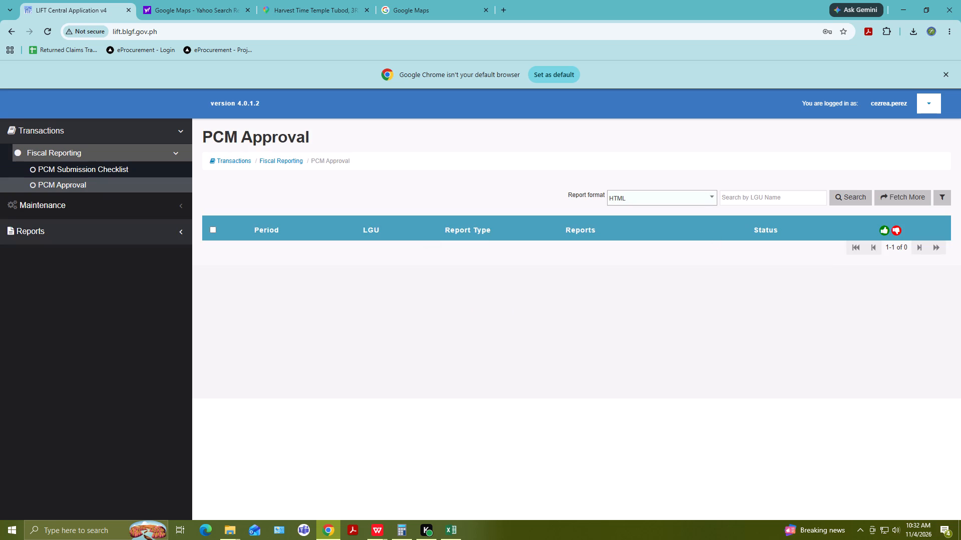
pyautogui.click(706, 197)
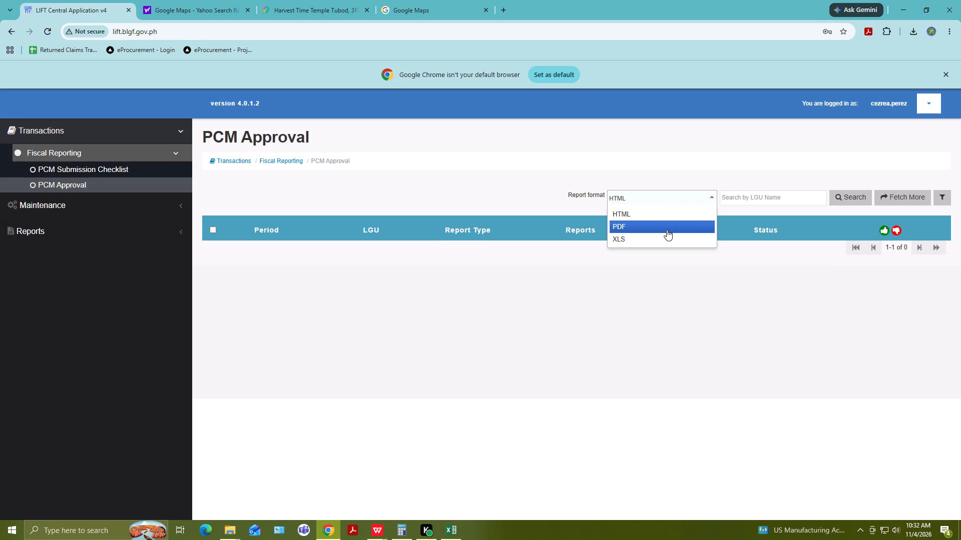
pyautogui.click(658, 252)
pyautogui.click(752, 197)
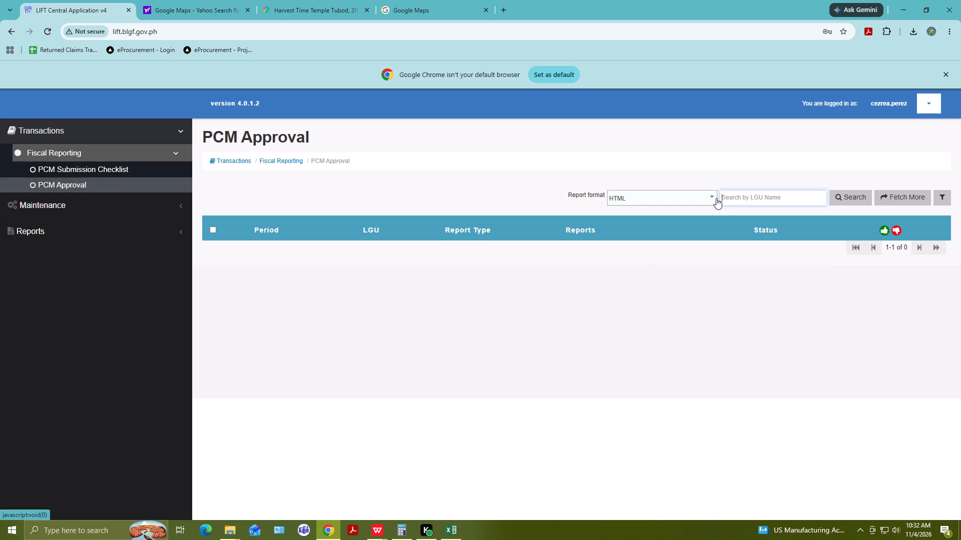
pyautogui.press('b')
pyautogui.write('aloi')
pyautogui.press('Return')
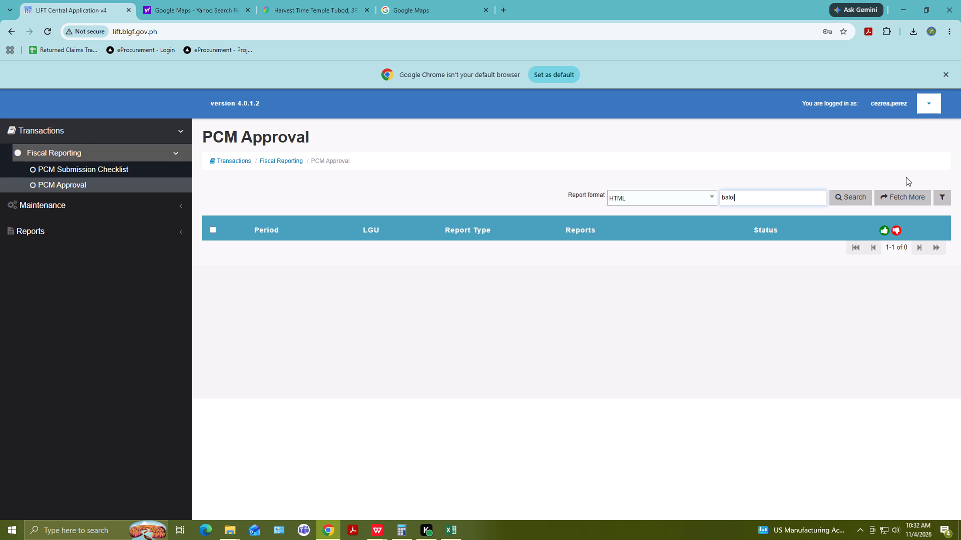
pyautogui.click(854, 192)
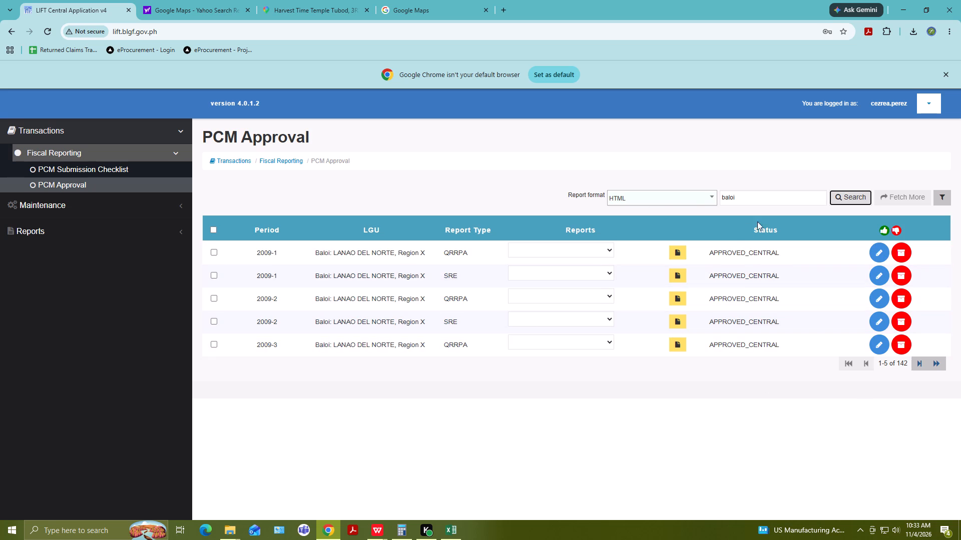
# Page through the Baloi submissions to the 2024 entries, view the approval details of the 2024-1 QRRPA, and close them.
pyautogui.tripleClick(933, 363)
pyautogui.tripleClick(933, 363)
pyautogui.tripleClick(933, 363)
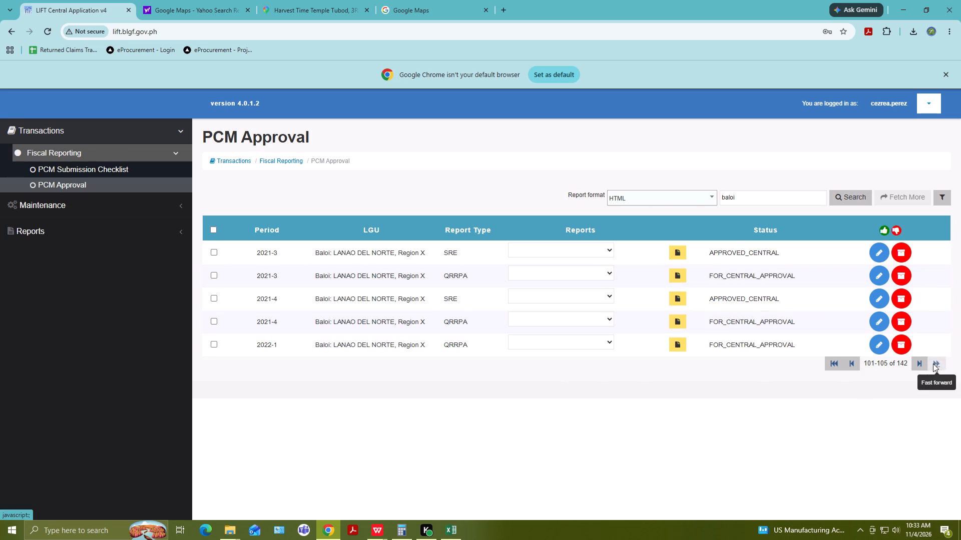
pyautogui.doubleClick(933, 363)
pyautogui.tripleClick(914, 361)
pyautogui.doubleClick(914, 361)
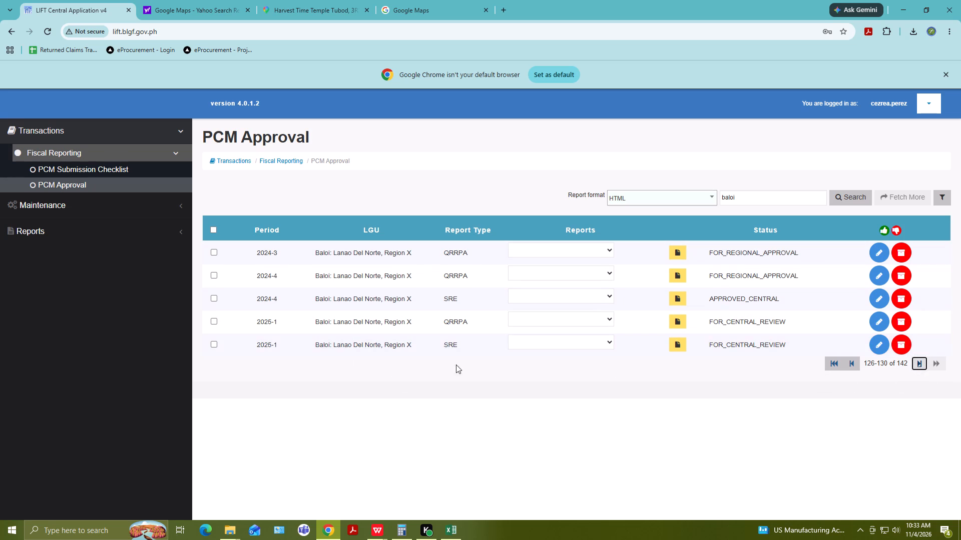
pyautogui.click(850, 364)
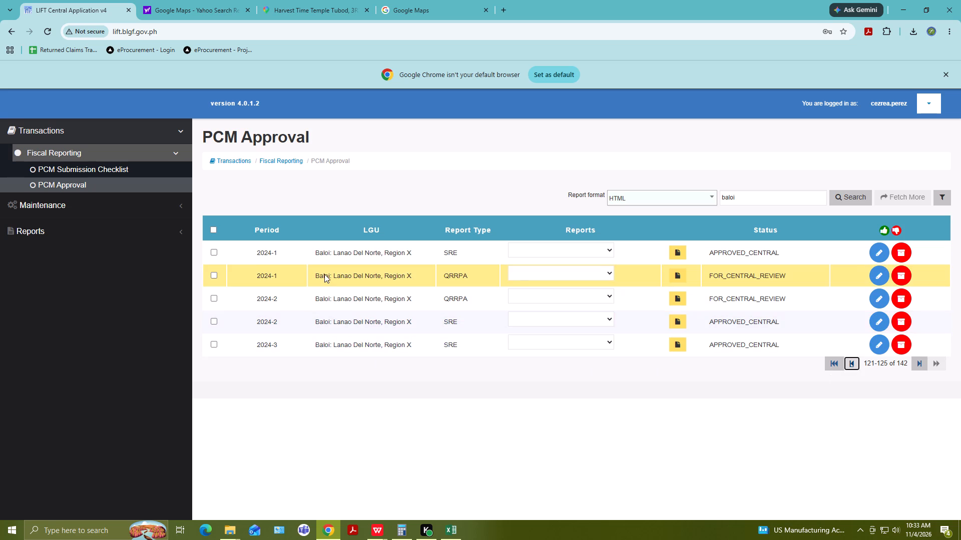
pyautogui.click(877, 278)
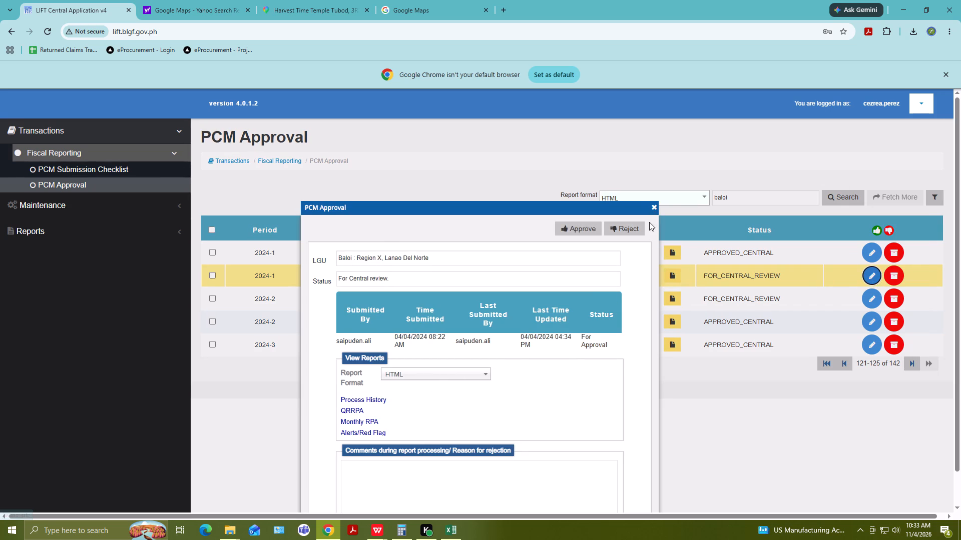
pyautogui.click(652, 204)
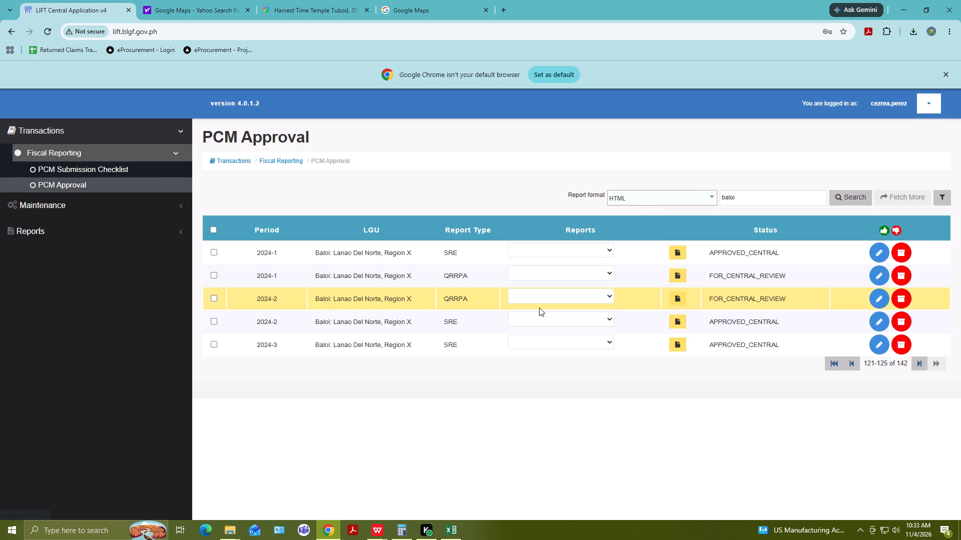
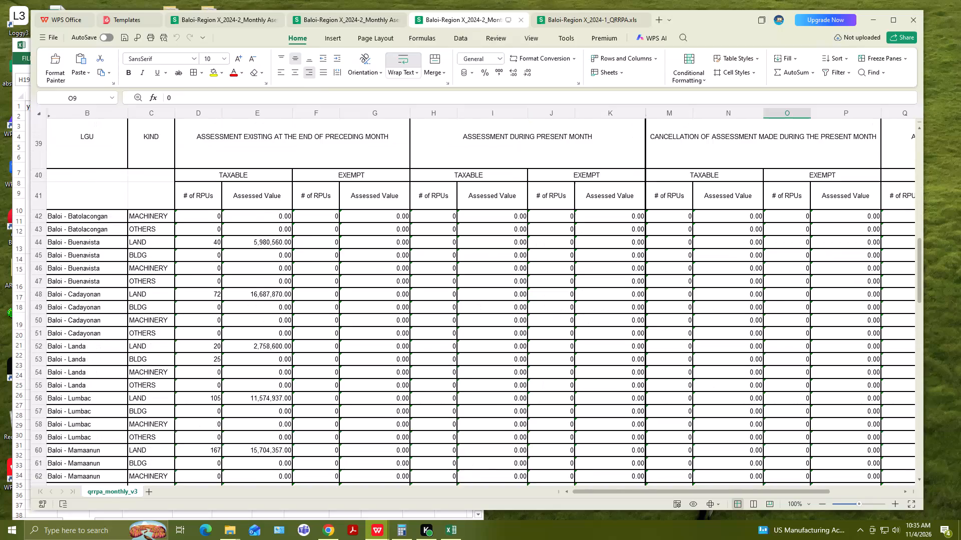
# Review Baloi's January 2024 monthly assessment report through its TOTAL row, including the assessments made at the end of the present month.
pyautogui.scroll(-7, 475, 397)
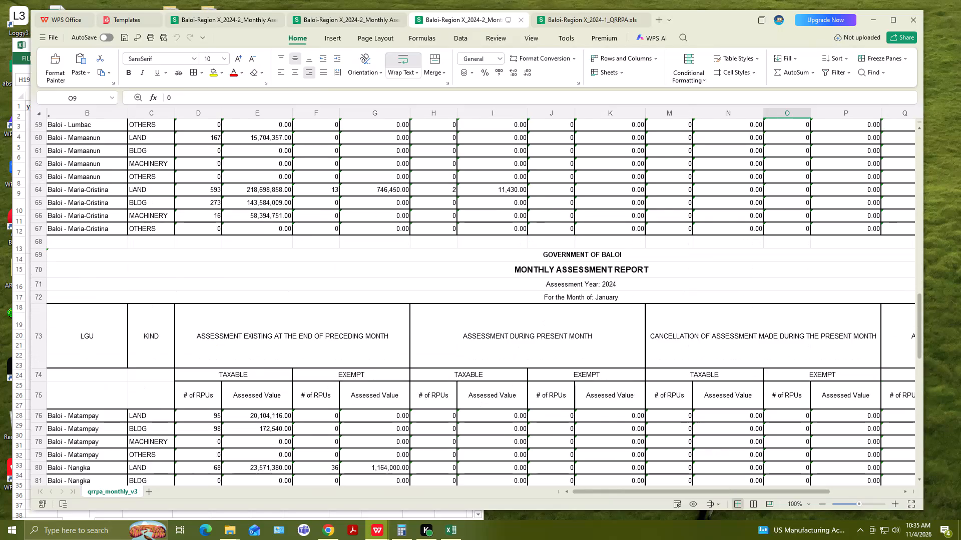
pyautogui.scroll(-11, 469, 390)
pyautogui.scroll(-5, 480, 436)
pyautogui.scroll(-13, 531, 438)
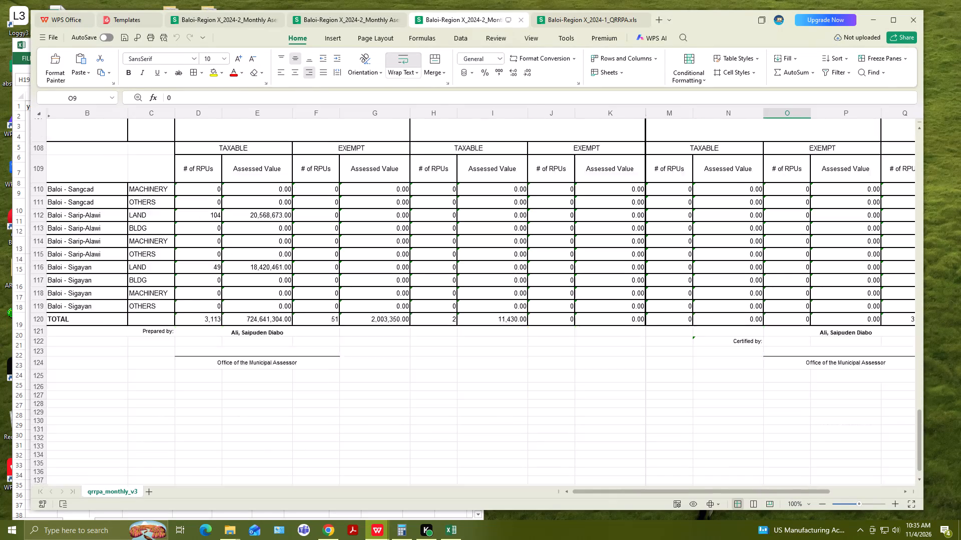
pyautogui.scroll(-1, 589, 434)
pyautogui.scroll(3, 620, 439)
pyautogui.moveTo(685, 491); pyautogui.dragTo(842, 486)
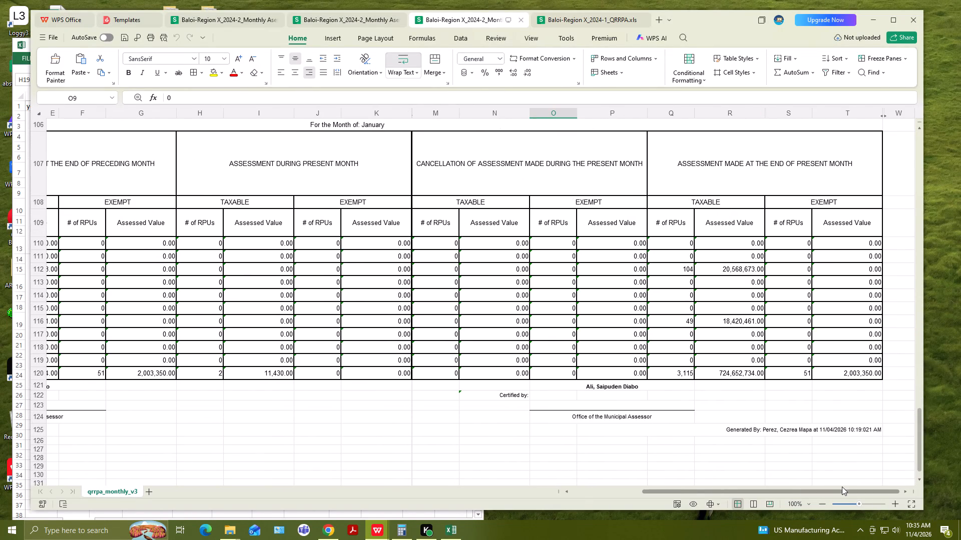
pyautogui.moveTo(842, 486); pyautogui.dragTo(842, 486)
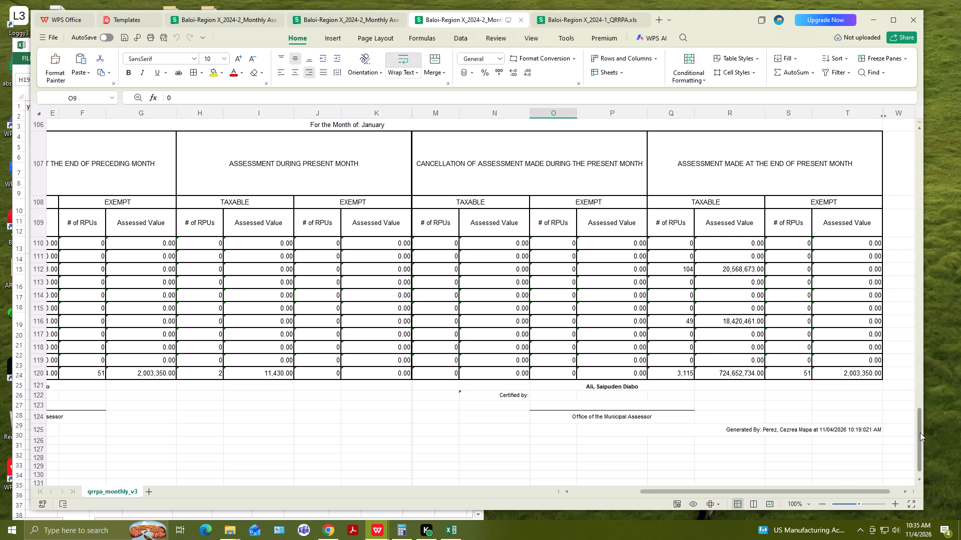
pyautogui.moveTo(920, 433); pyautogui.dragTo(907, 121)
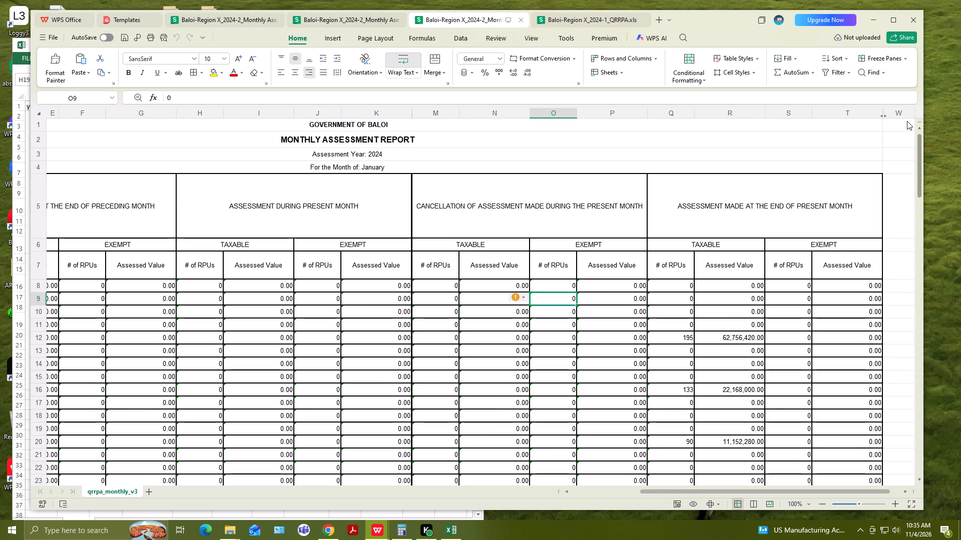
pyautogui.moveTo(907, 121); pyautogui.dragTo(909, 125)
pyautogui.moveTo(909, 125); pyautogui.dragTo(917, 147)
pyautogui.moveTo(920, 141); pyautogui.dragTo(920, 142)
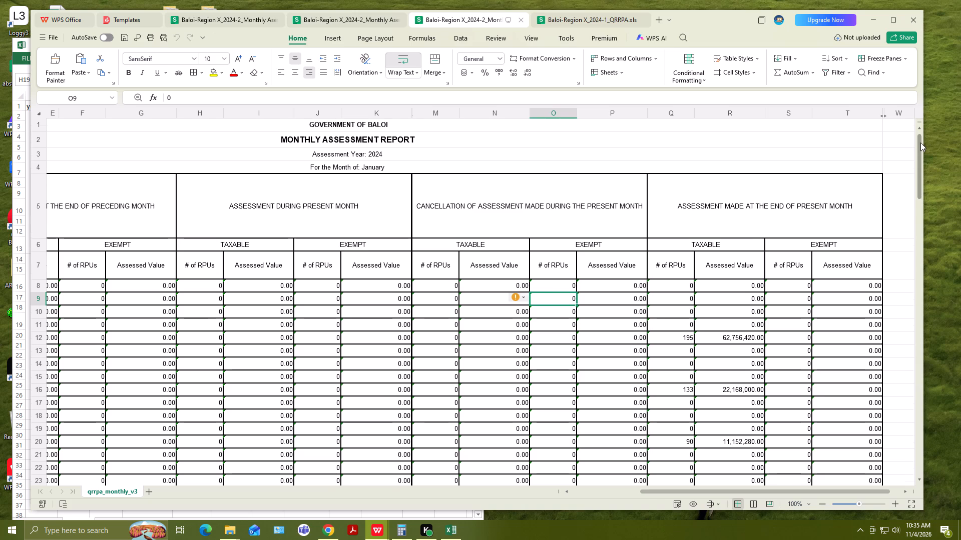
pyautogui.moveTo(920, 142); pyautogui.dragTo(926, 440)
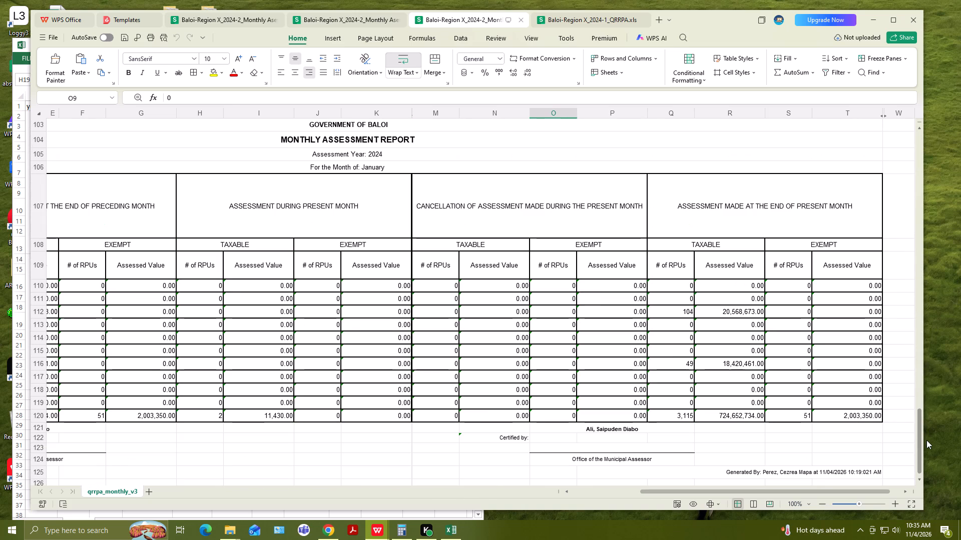
pyautogui.moveTo(926, 440); pyautogui.dragTo(935, 480)
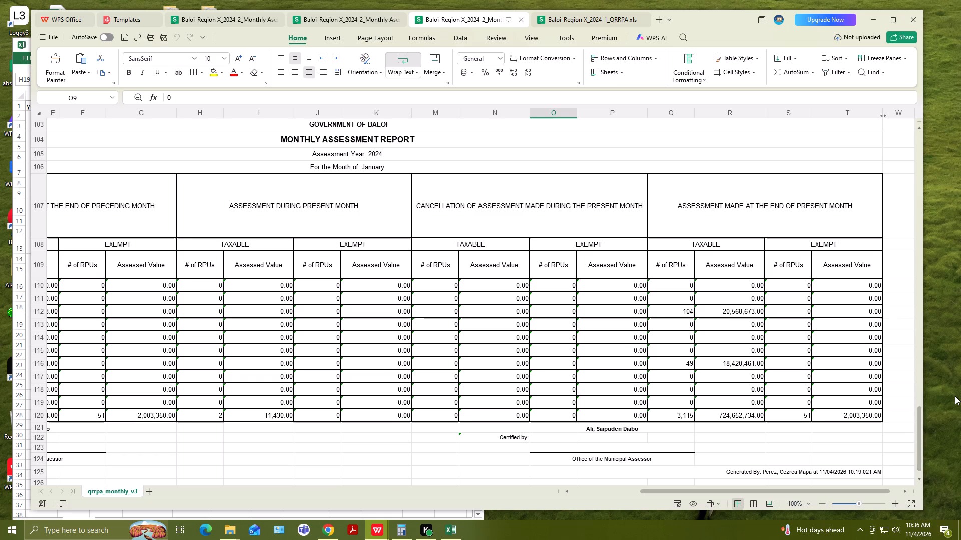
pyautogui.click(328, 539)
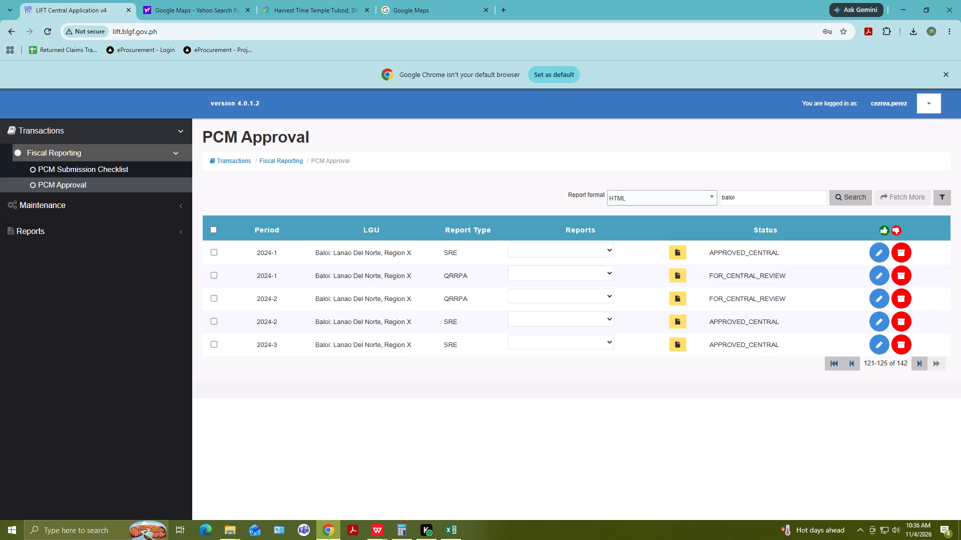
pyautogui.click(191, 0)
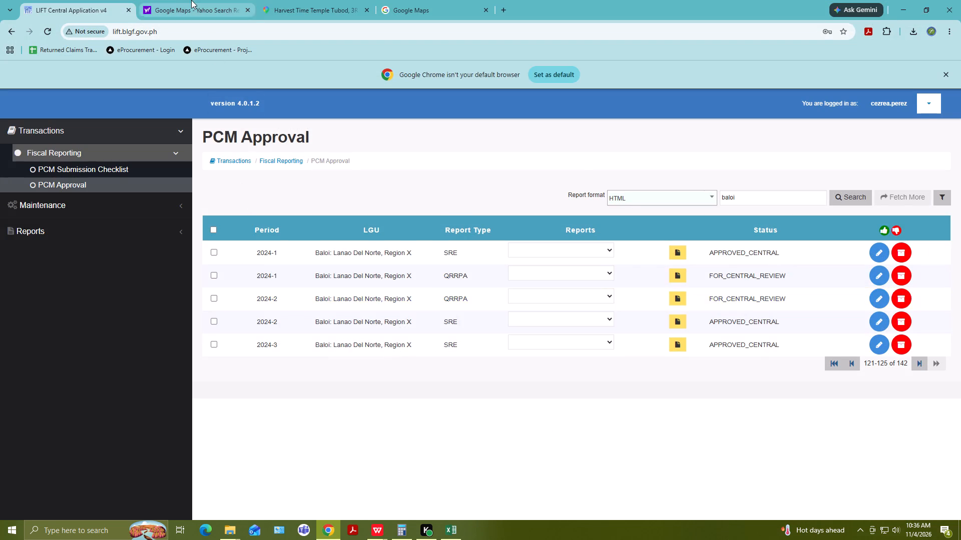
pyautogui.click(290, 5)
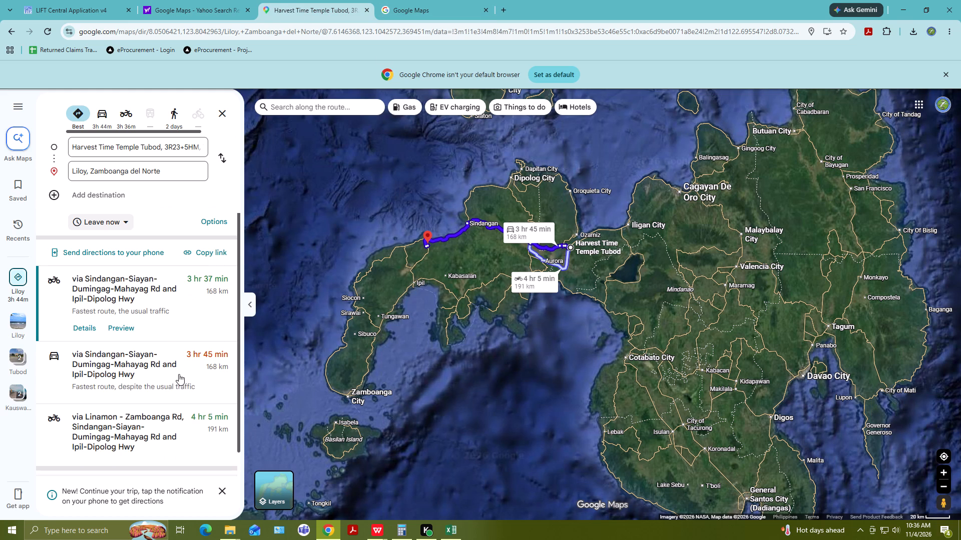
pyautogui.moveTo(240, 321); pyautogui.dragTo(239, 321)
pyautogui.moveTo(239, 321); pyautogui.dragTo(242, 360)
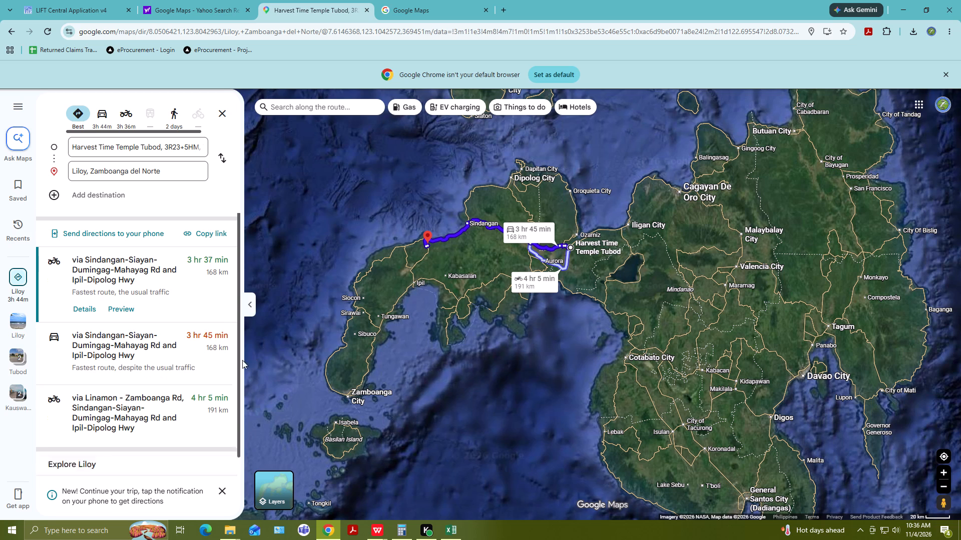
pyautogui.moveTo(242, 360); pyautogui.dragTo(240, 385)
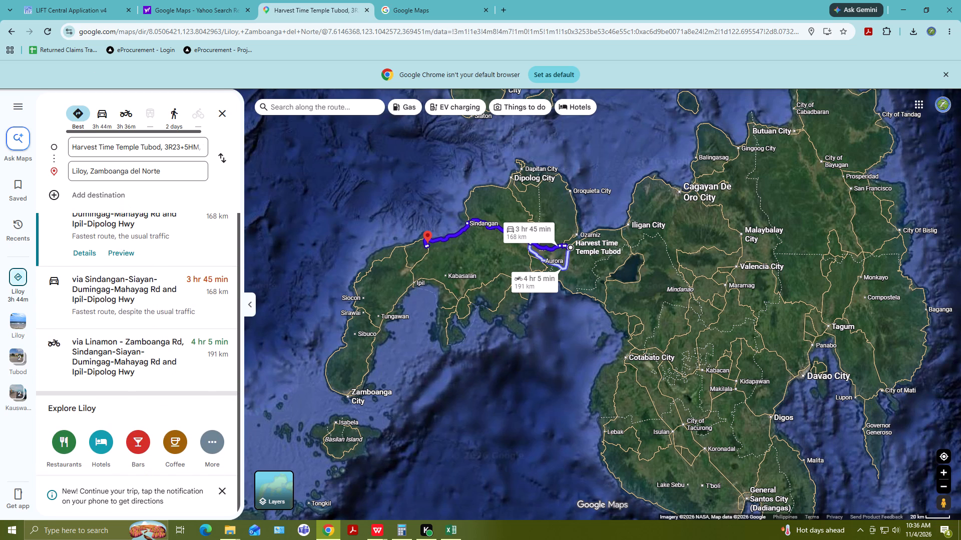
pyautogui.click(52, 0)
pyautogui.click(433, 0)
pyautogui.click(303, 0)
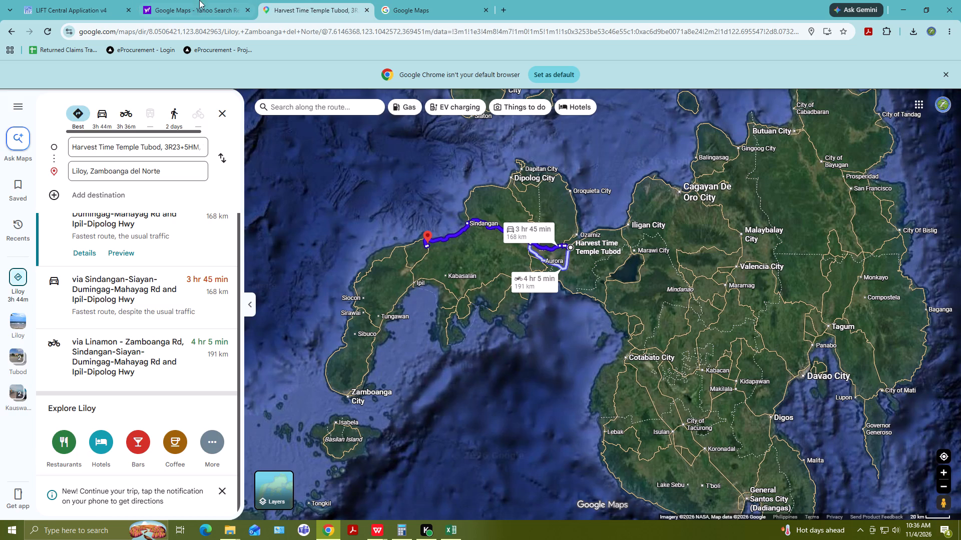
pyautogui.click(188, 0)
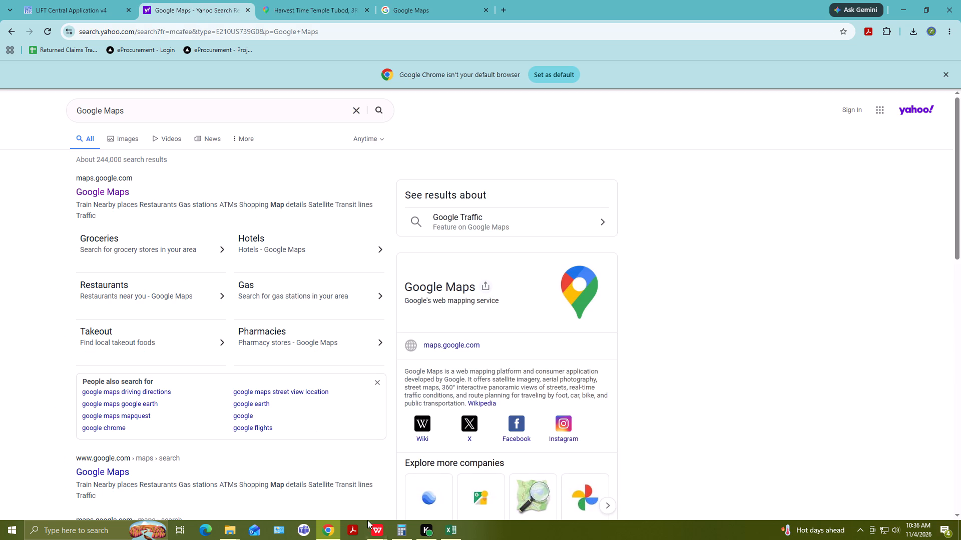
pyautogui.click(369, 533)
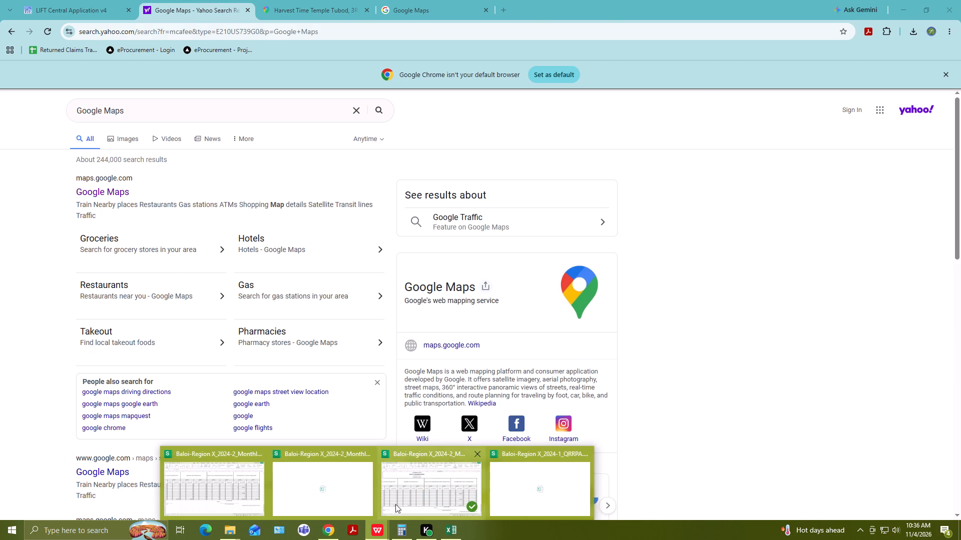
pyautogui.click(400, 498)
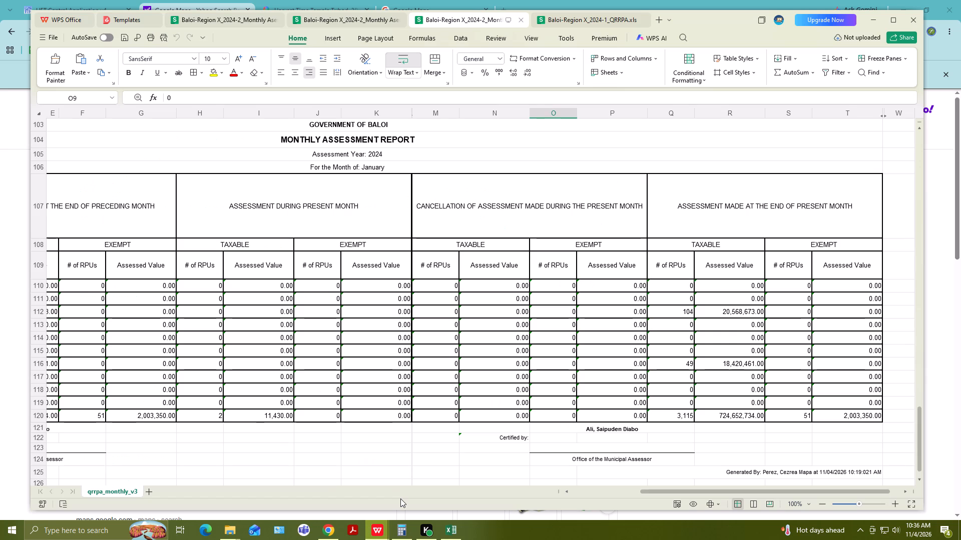